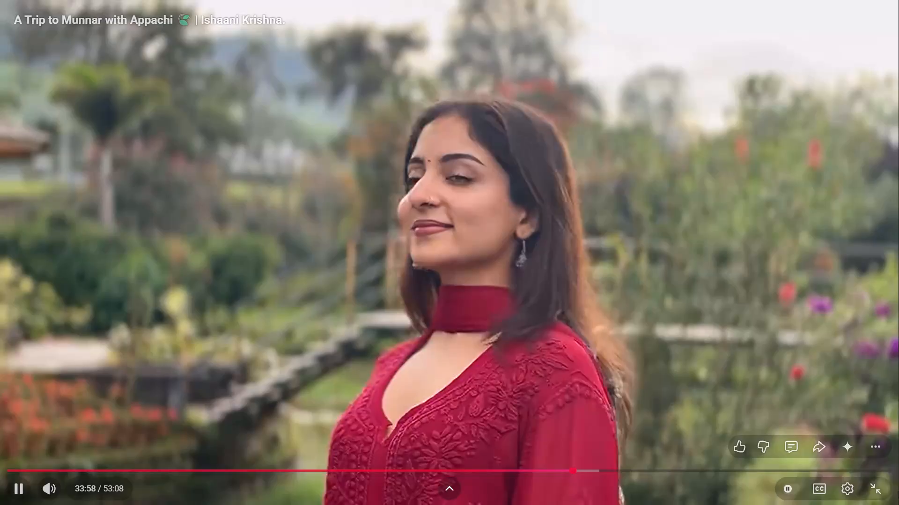
# Exit the video's full-screen view and pause playback.
pyautogui.click(878, 495)
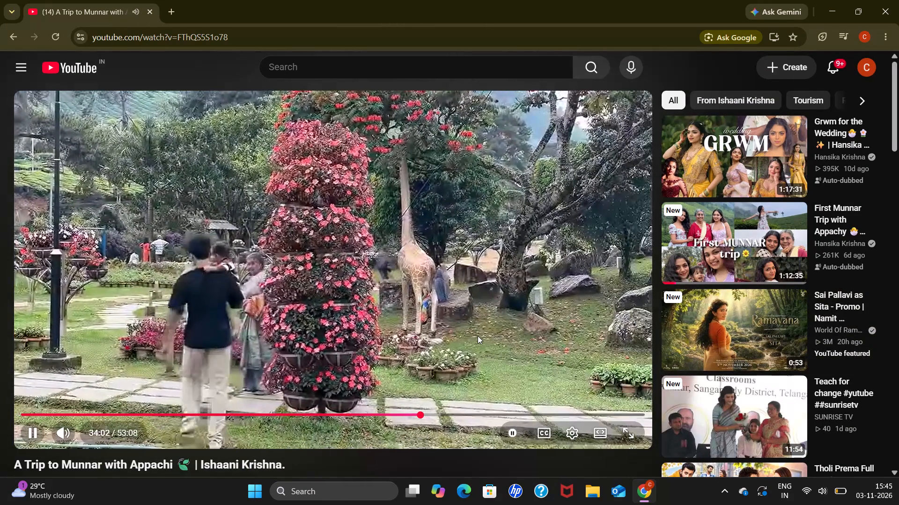
pyautogui.click(478, 336)
# Search for "pdf to doc converter" in a new tab and open iLovePDF's PDF to Word converter.
pyautogui.click(175, 7)
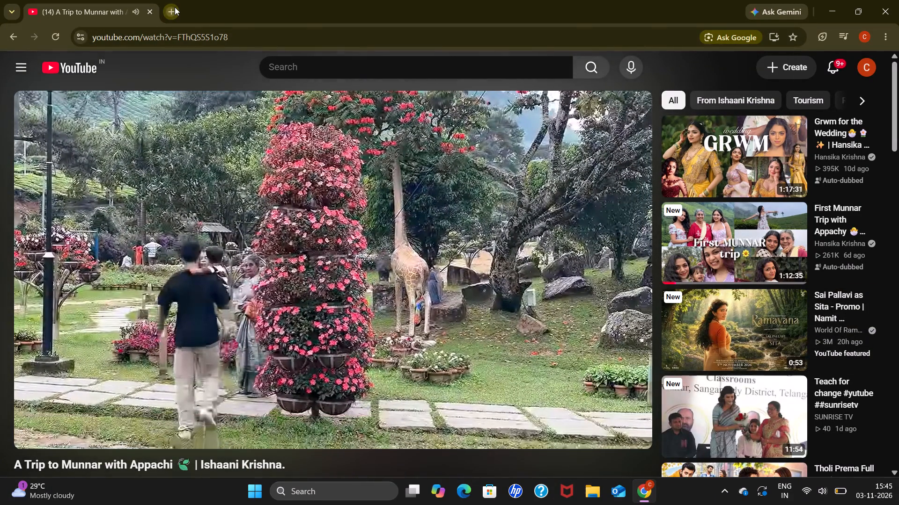
pyautogui.click(205, 35)
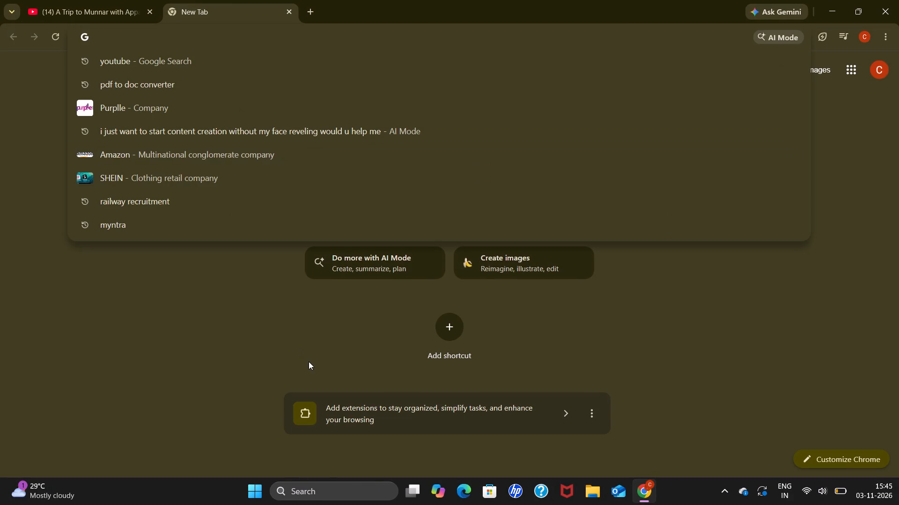
pyautogui.click(169, 81)
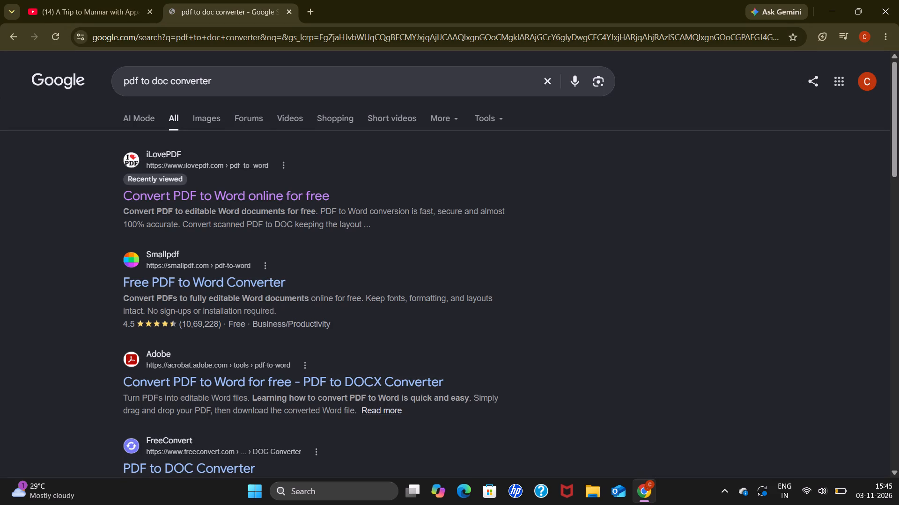
pyautogui.click(205, 187)
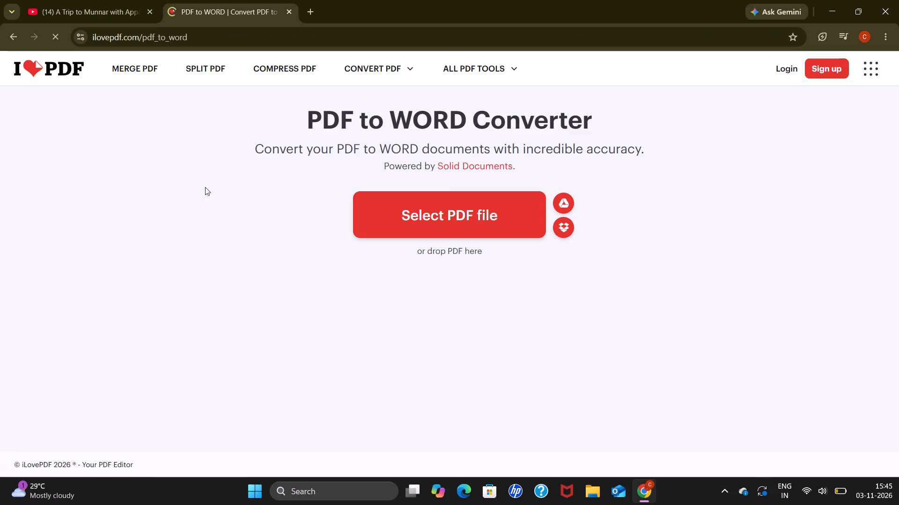
# Upload the file NEW from the Downloads folder to the PDF to Word converter.
pyautogui.click(527, 223)
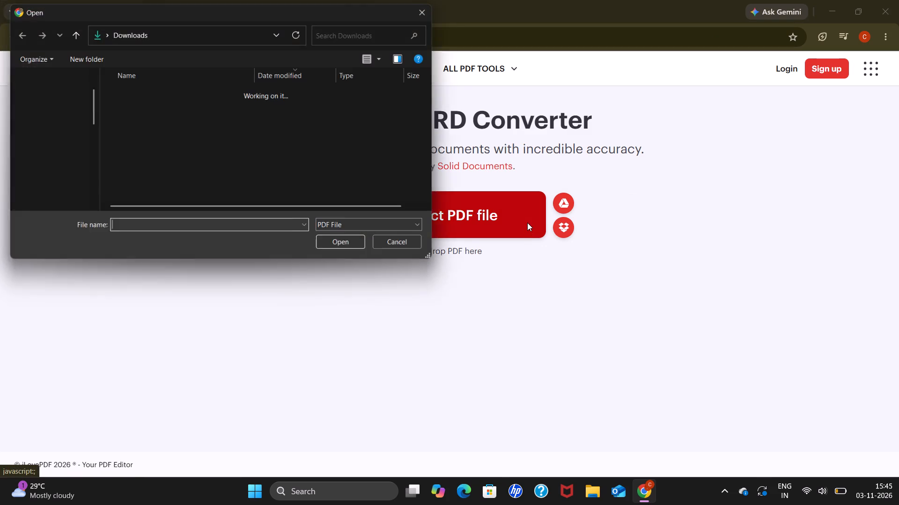
pyautogui.click(172, 108)
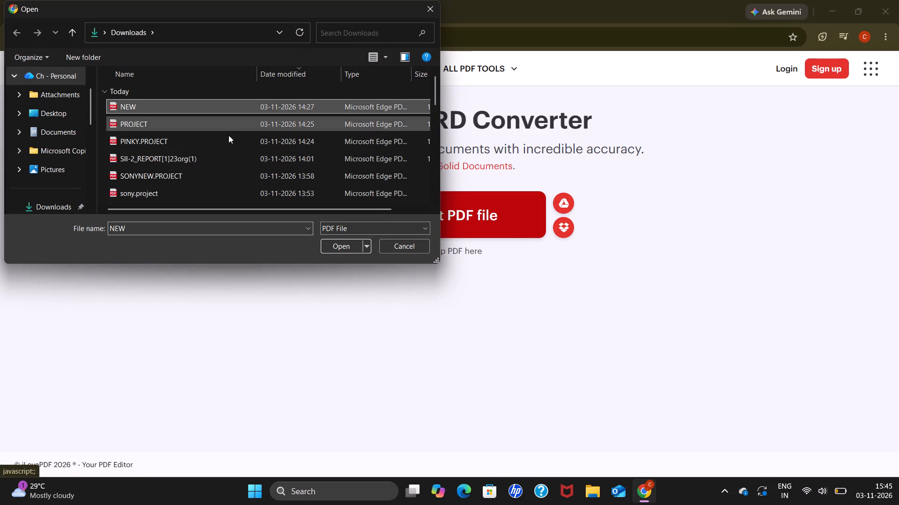
pyautogui.click(333, 245)
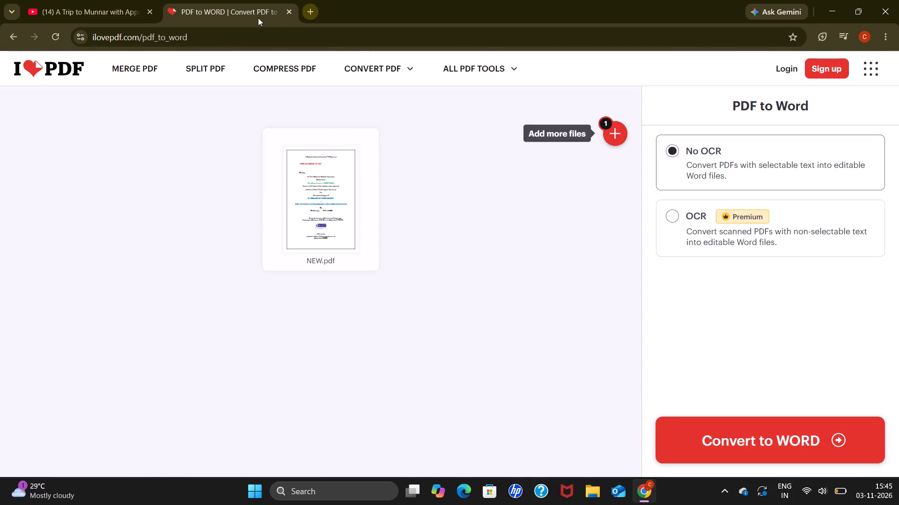
pyautogui.click(305, 12)
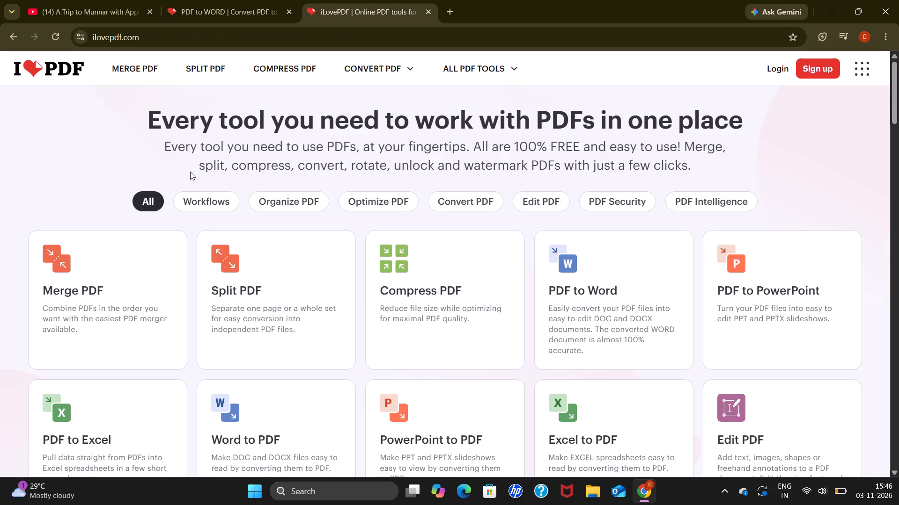
pyautogui.hscroll(1, 463, 348)
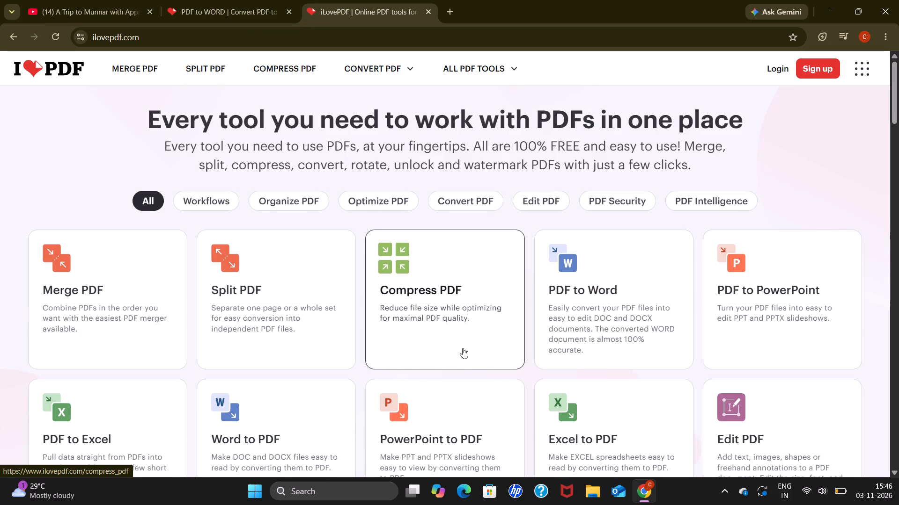
pyautogui.hscroll(1, 463, 348)
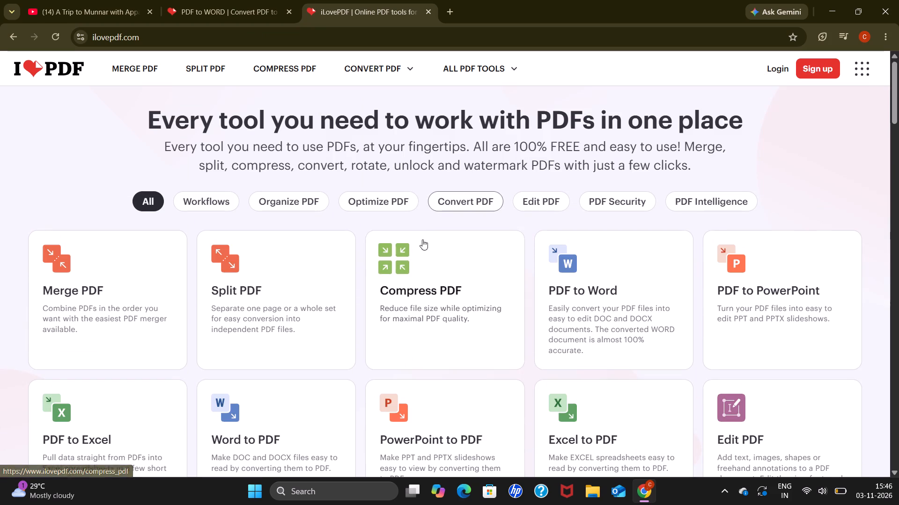
pyautogui.scroll(-6, 251, 317)
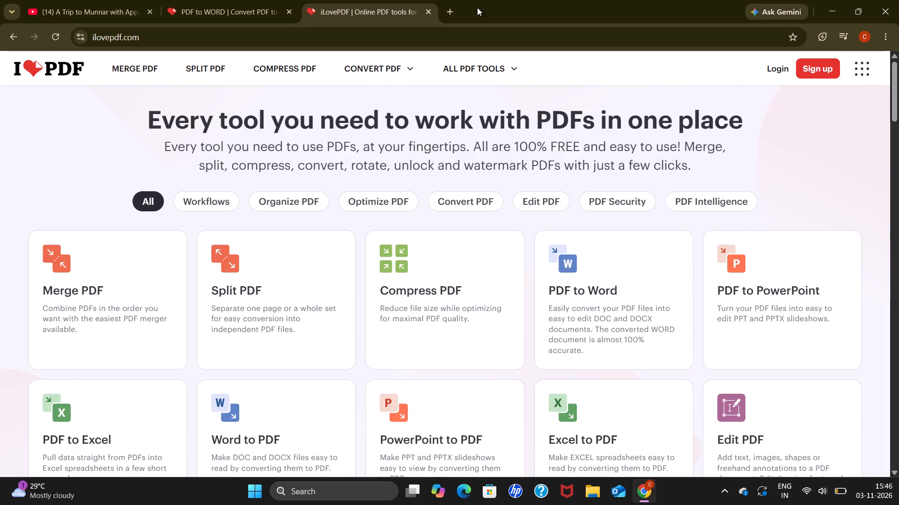
# Search for "edit pdf online" in a new tab and open the Adobe PDF Editor result.
pyautogui.click(452, 10)
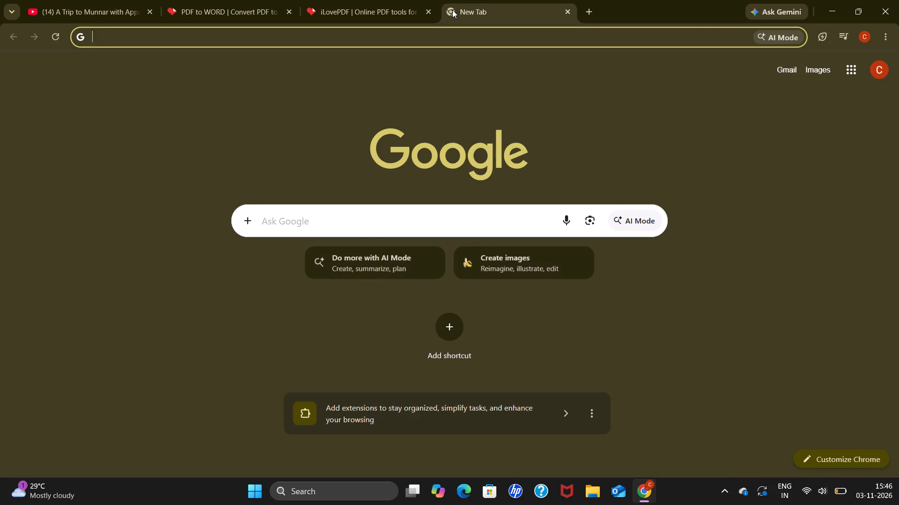
pyautogui.write('edit pdf')
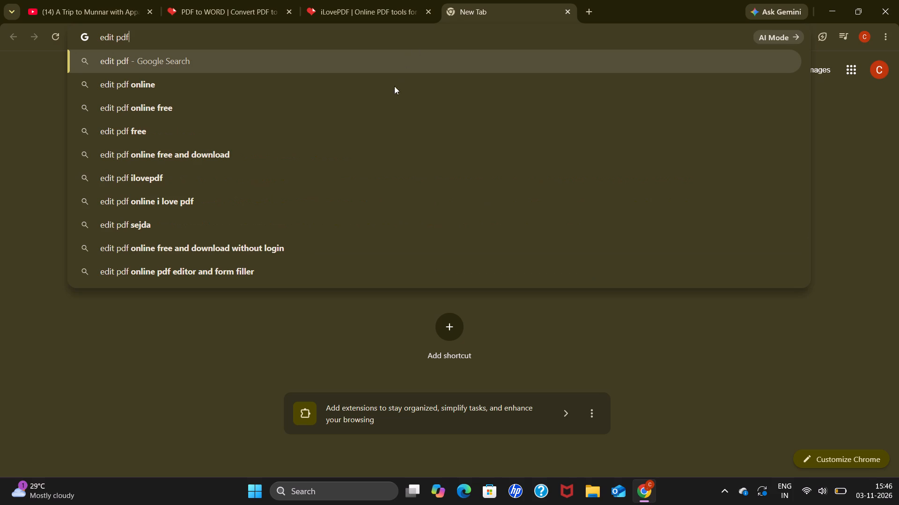
pyautogui.click(377, 94)
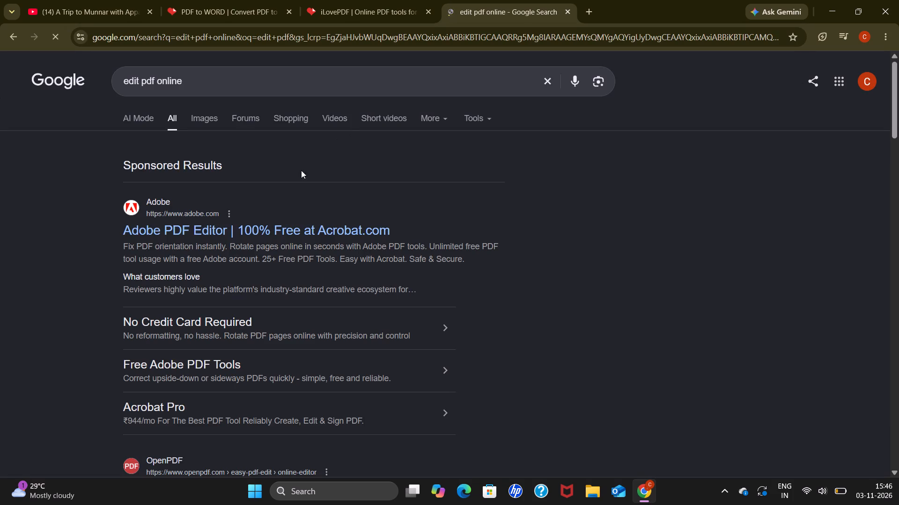
pyautogui.click(197, 227)
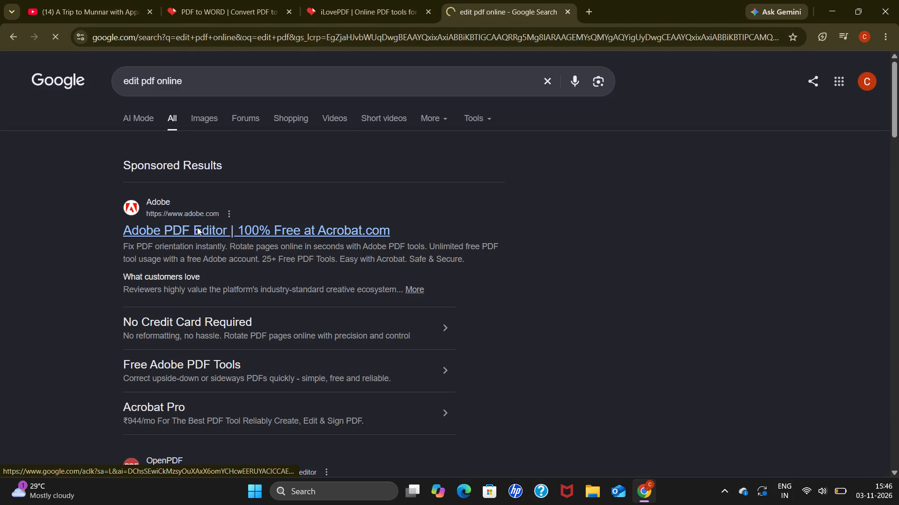
# Upload the file NEW from the Downloads folder to Adobe Acrobat's Rotate PDF pages tool.
pyautogui.click(188, 384)
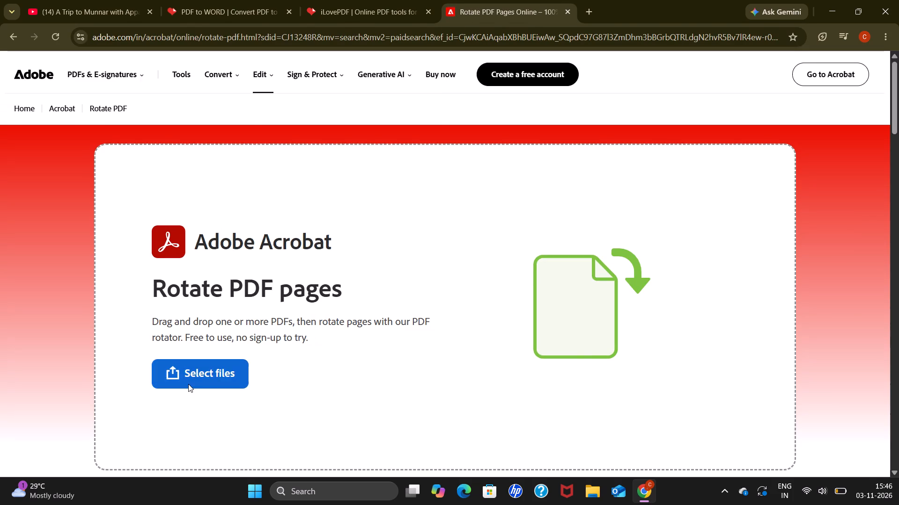
pyautogui.click(147, 107)
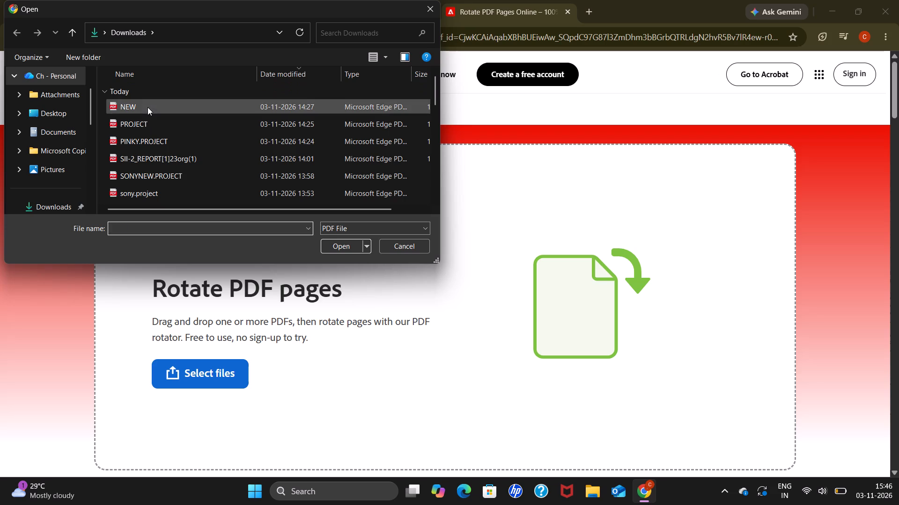
pyautogui.click(341, 251)
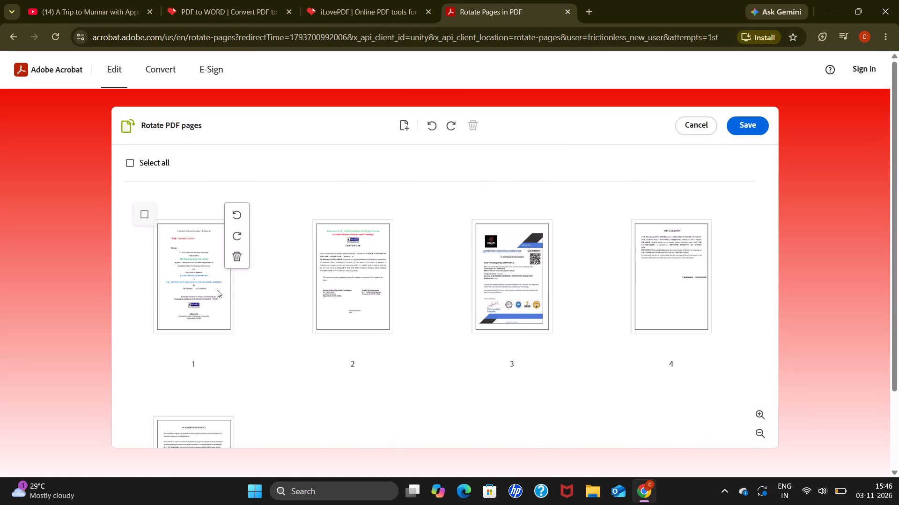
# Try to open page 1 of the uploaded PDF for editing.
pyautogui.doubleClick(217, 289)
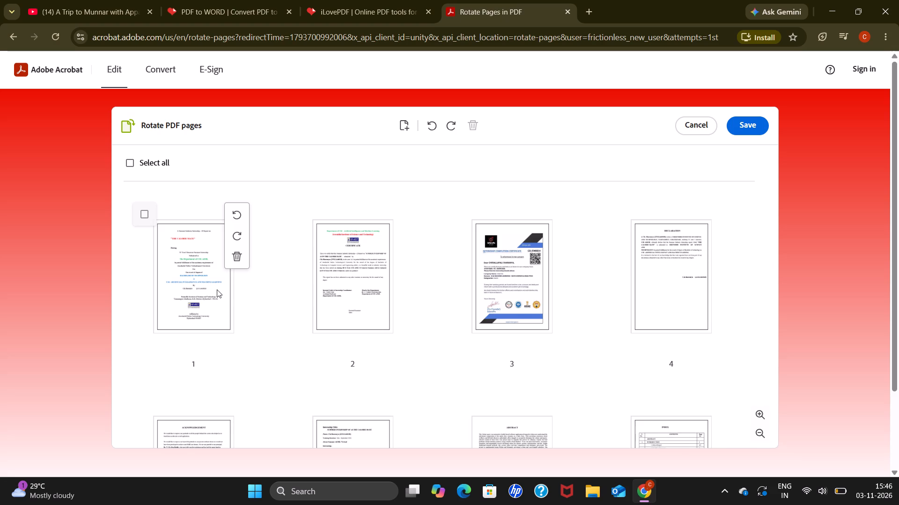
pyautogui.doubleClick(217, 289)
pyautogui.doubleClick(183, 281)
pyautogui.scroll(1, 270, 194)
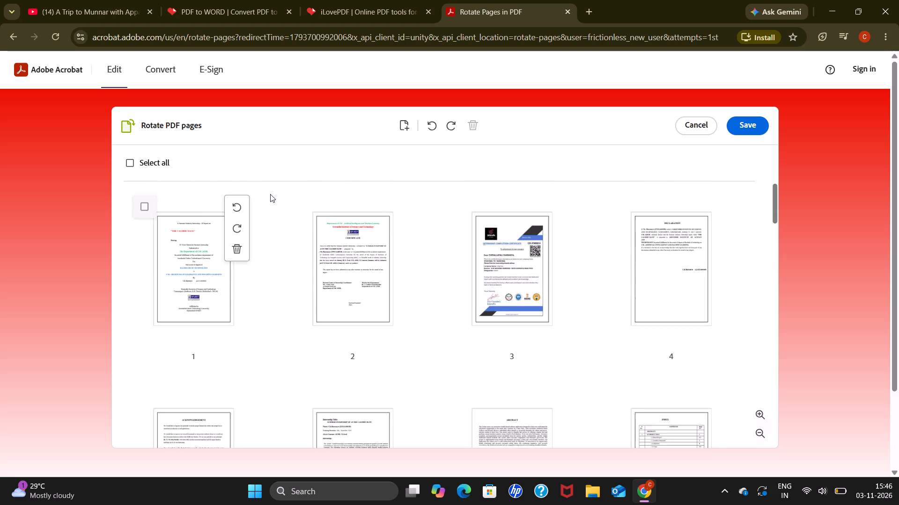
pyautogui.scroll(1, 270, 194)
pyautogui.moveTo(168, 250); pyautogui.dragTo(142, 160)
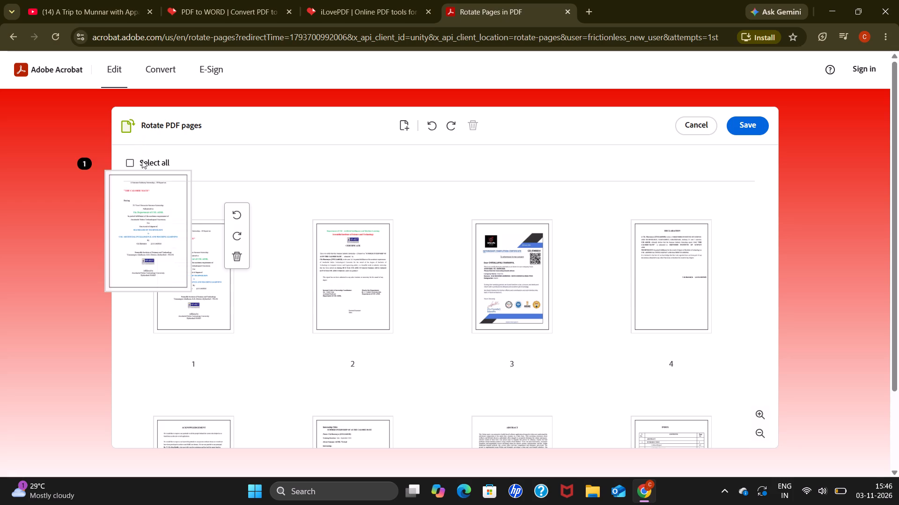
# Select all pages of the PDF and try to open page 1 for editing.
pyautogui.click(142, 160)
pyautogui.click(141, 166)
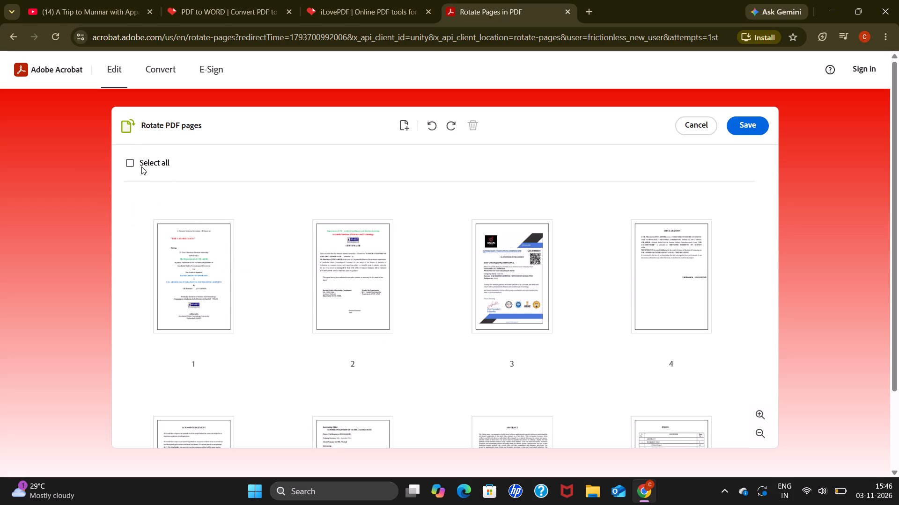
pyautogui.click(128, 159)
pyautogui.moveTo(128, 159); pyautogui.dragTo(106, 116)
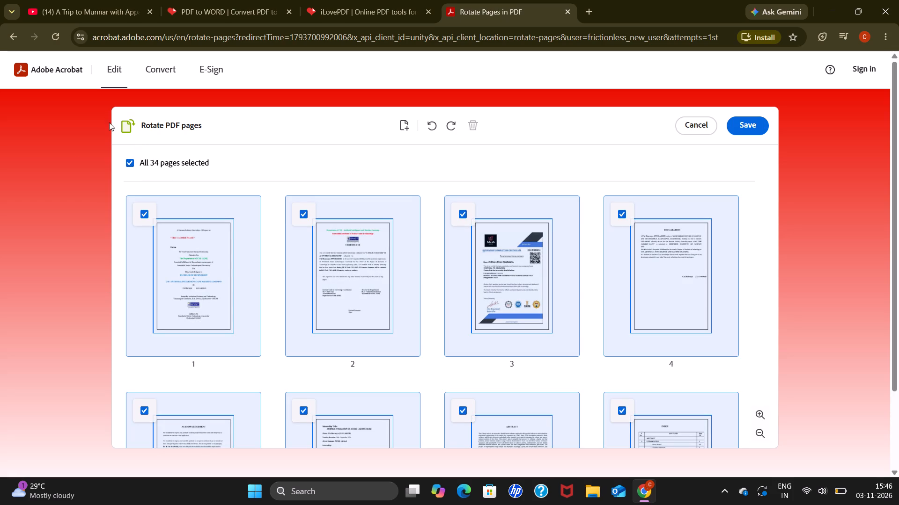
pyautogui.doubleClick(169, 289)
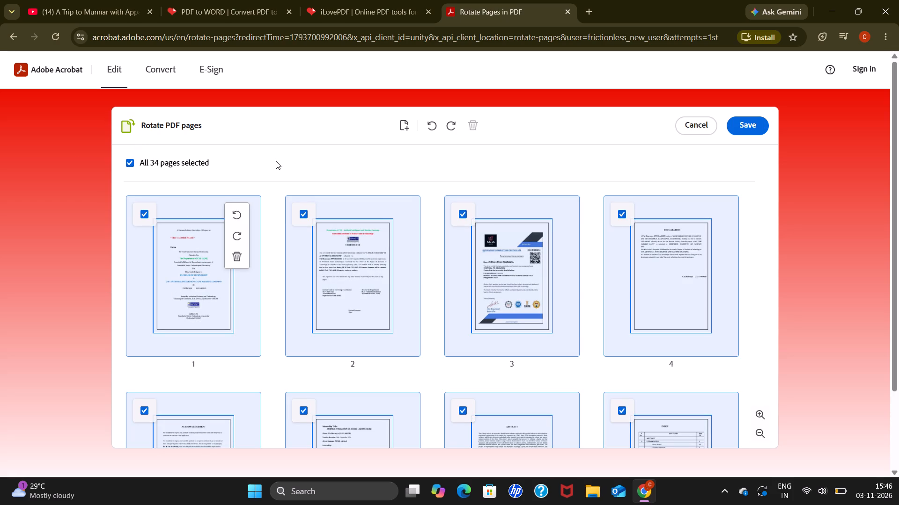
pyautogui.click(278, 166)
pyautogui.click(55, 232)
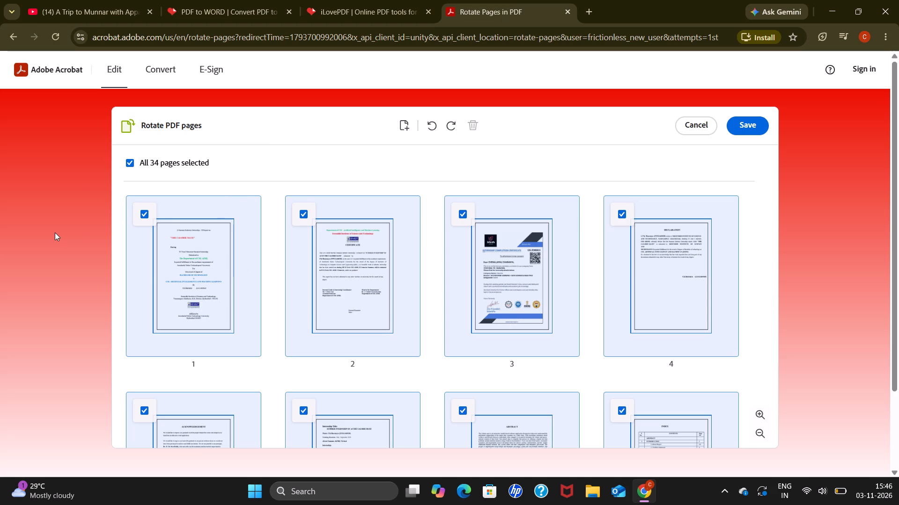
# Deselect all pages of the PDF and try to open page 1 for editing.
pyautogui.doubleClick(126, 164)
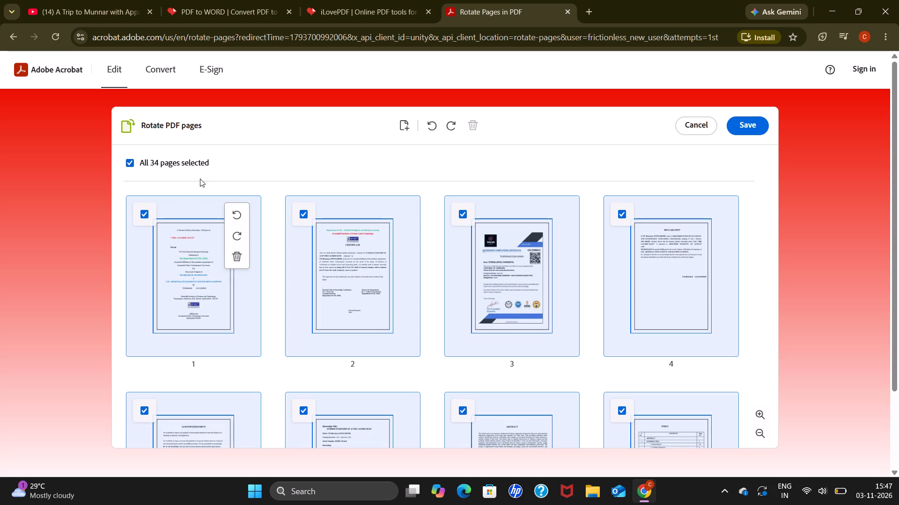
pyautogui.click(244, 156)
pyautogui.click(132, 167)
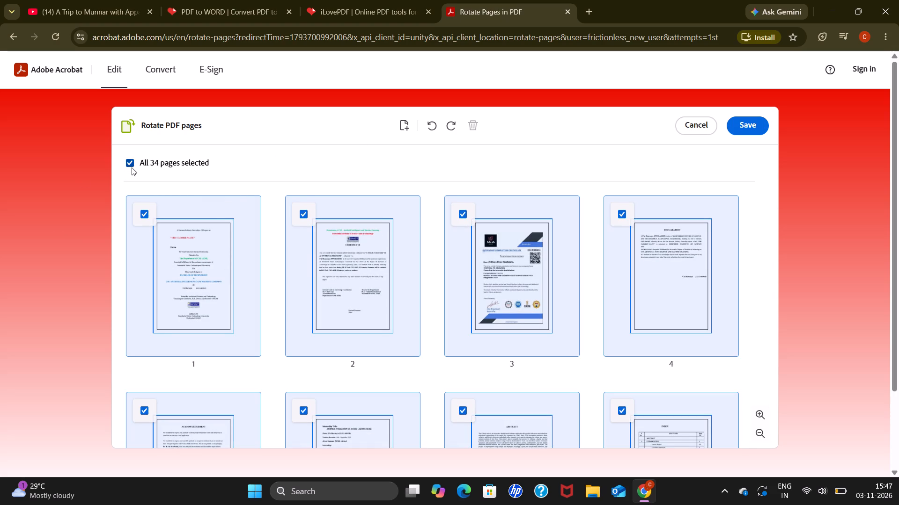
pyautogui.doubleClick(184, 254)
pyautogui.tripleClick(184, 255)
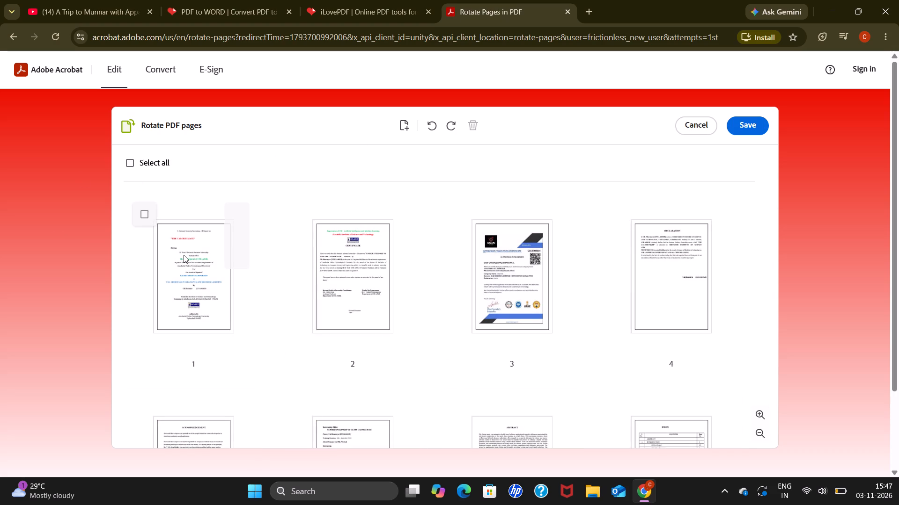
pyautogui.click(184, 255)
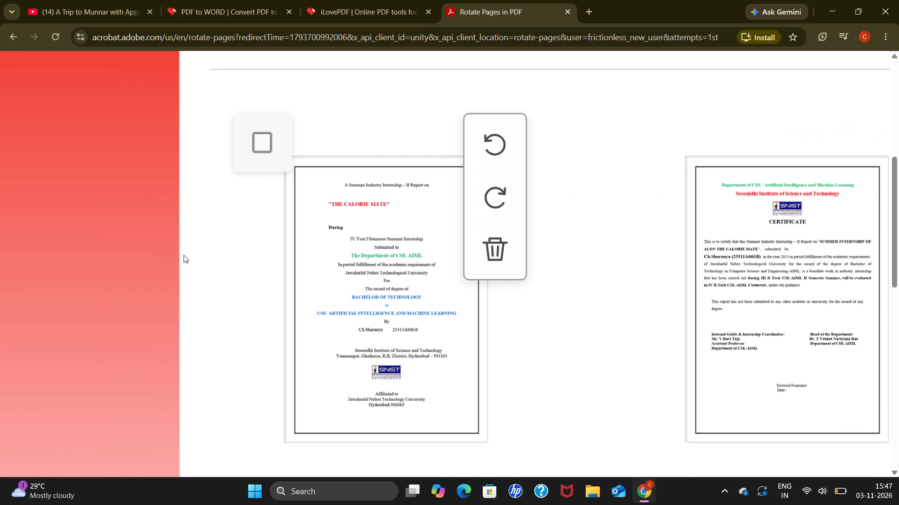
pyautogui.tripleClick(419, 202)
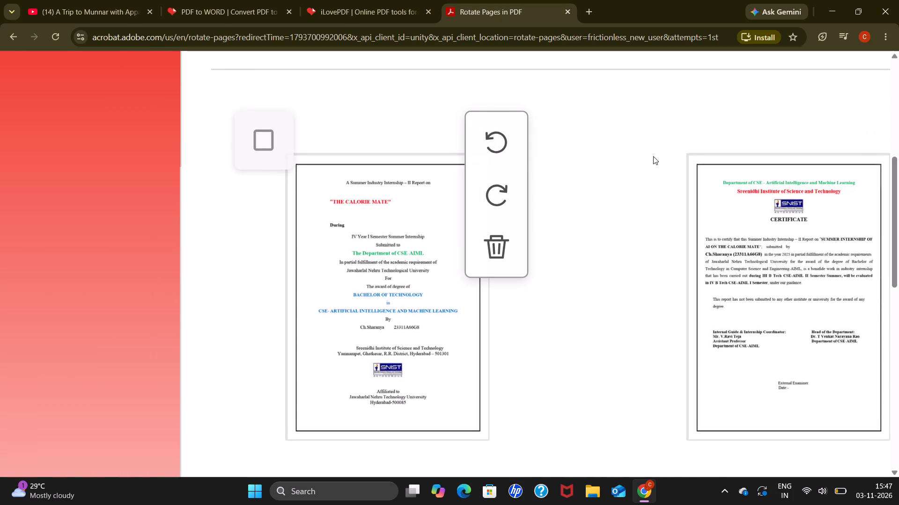
# Look over the report's first pages, from the cover and certificates to the declaration, in the enlarged page view.
pyautogui.hscroll(-1, 587, 204)
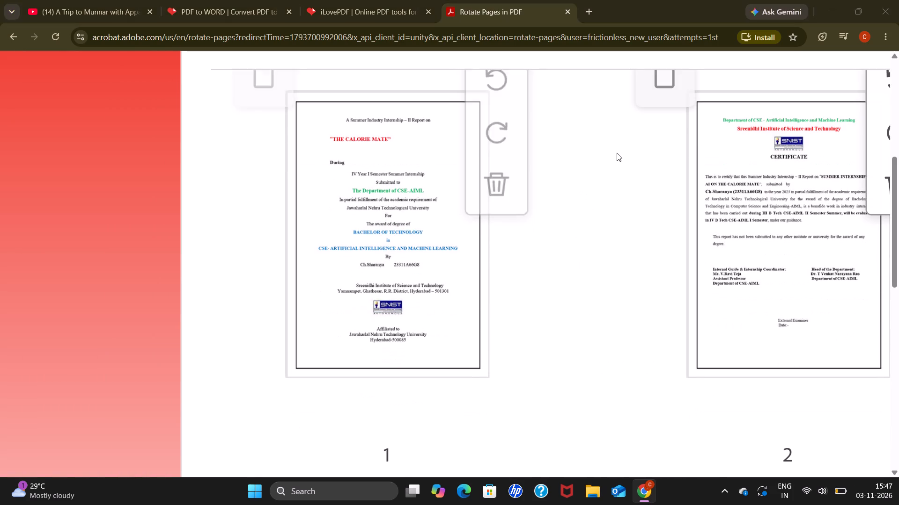
pyautogui.click(467, 160)
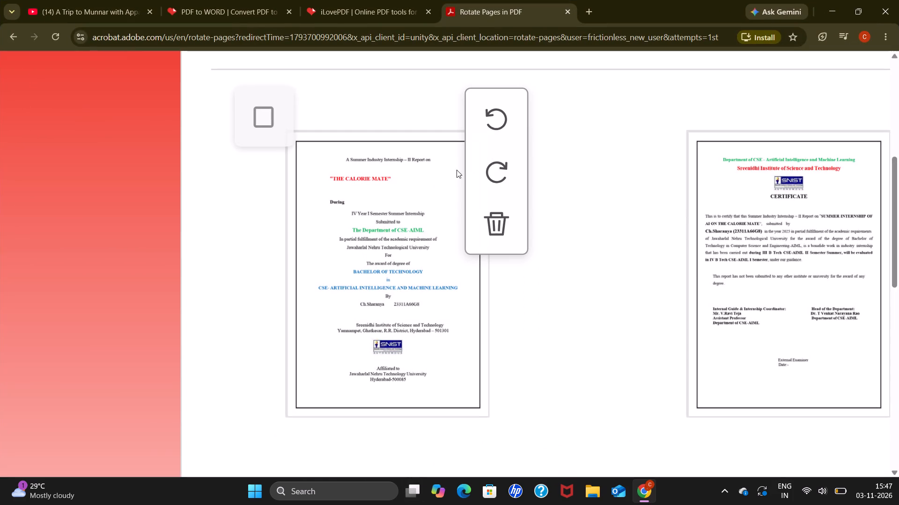
pyautogui.hscroll(-12, 673, 238)
pyautogui.scroll(2, 673, 238)
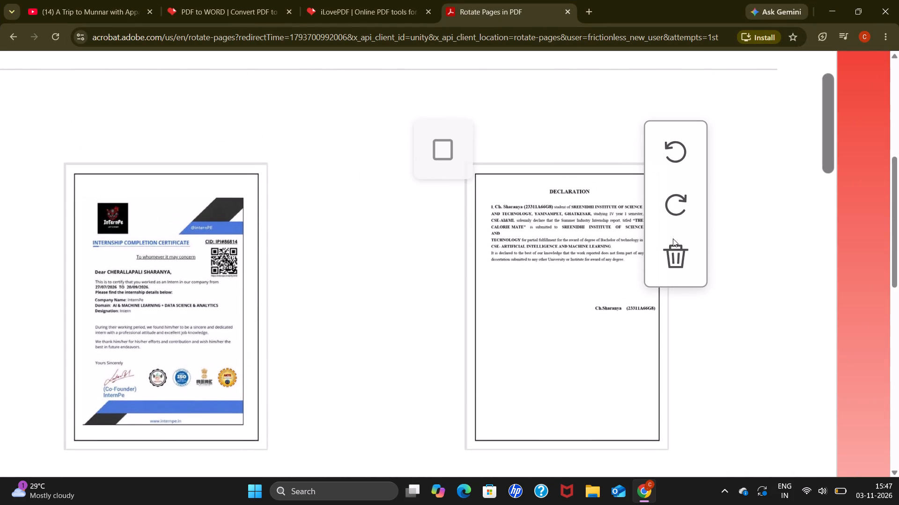
pyautogui.scroll(5, 673, 238)
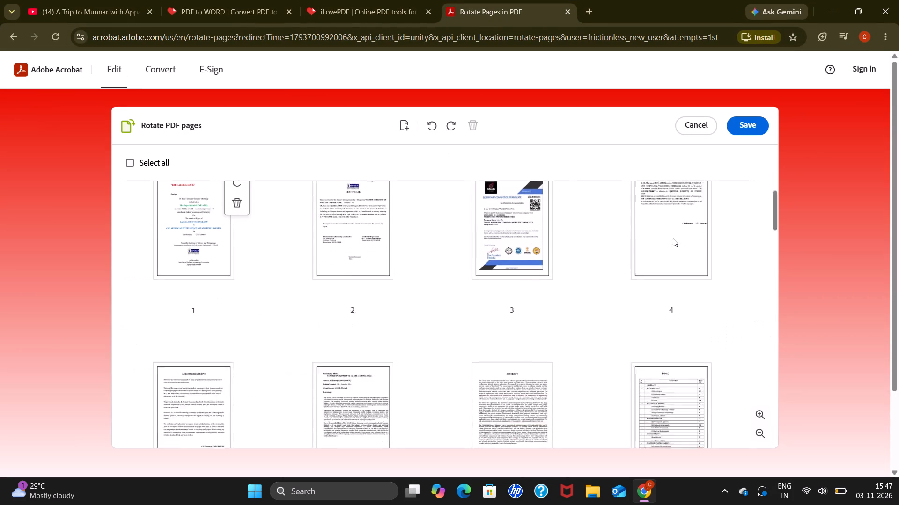
pyautogui.scroll(-6, 511, 281)
pyautogui.scroll(15, 511, 281)
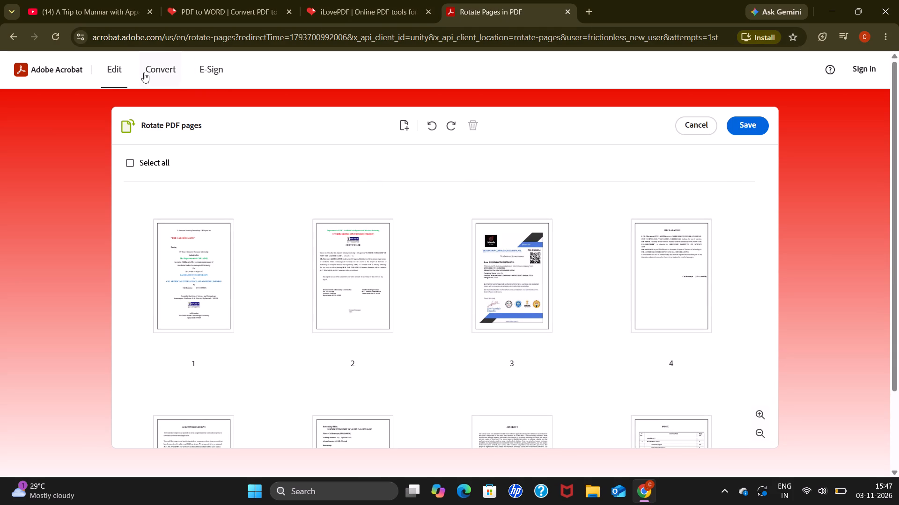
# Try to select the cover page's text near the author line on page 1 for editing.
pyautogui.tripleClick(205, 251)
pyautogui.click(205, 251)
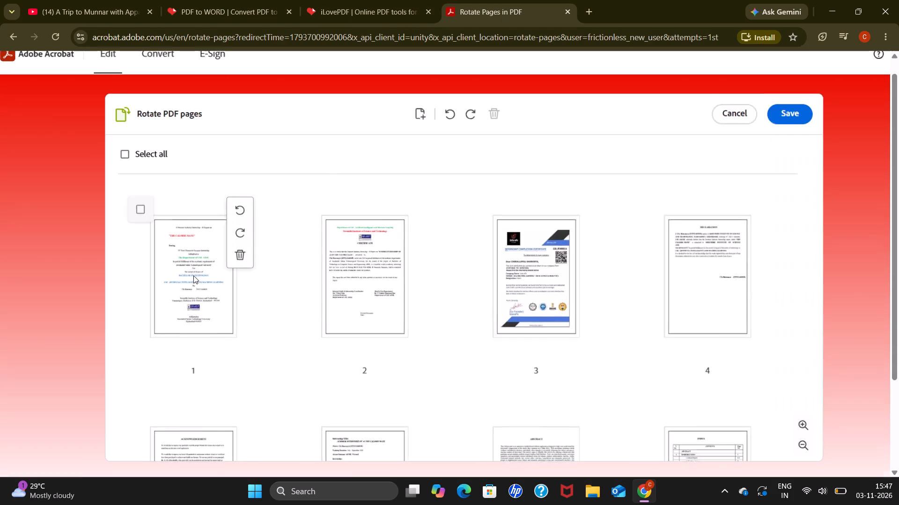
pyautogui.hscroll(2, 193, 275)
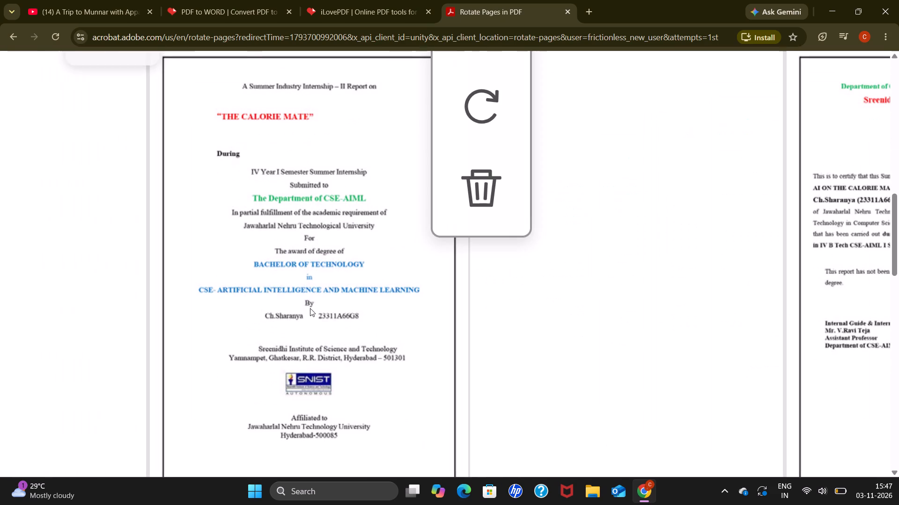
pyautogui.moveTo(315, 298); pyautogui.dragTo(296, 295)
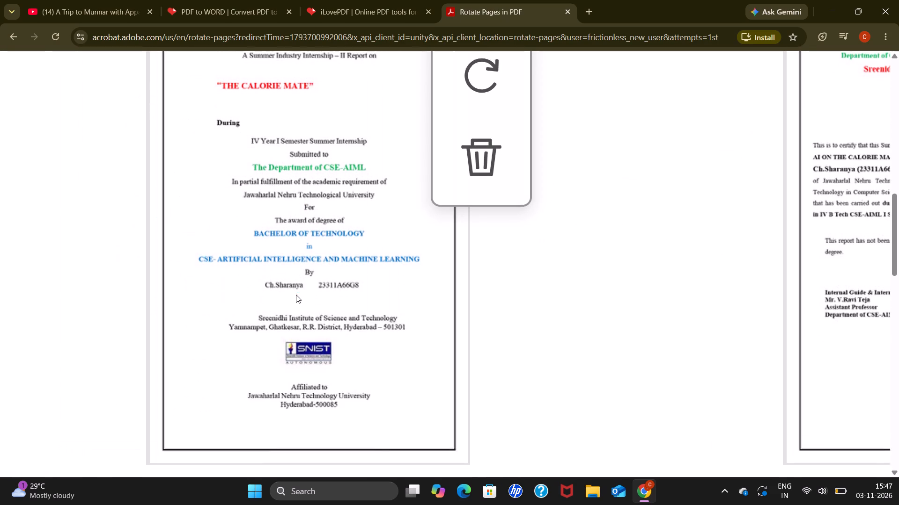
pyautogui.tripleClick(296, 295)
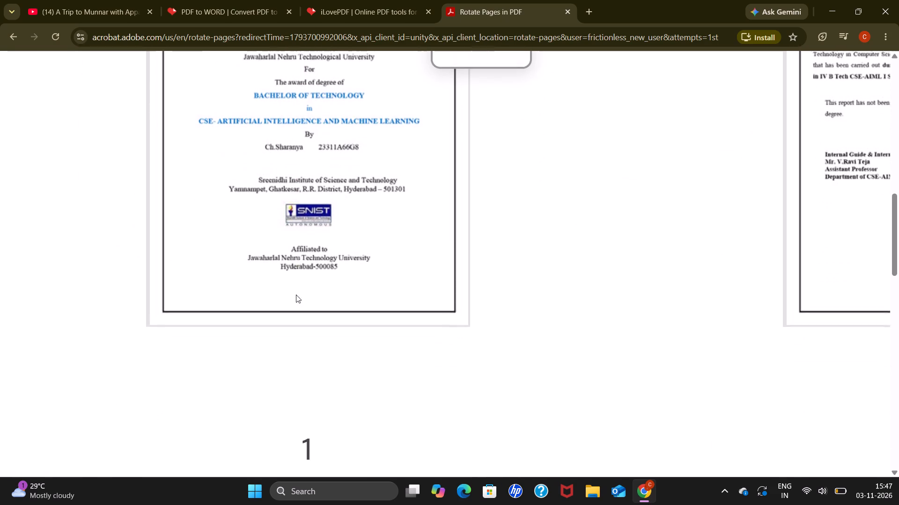
# Close the Rotate Pages in PDF tab, open a new tab and close the iLovePDF home page tab.
pyautogui.click(567, 10)
pyautogui.click(495, 119)
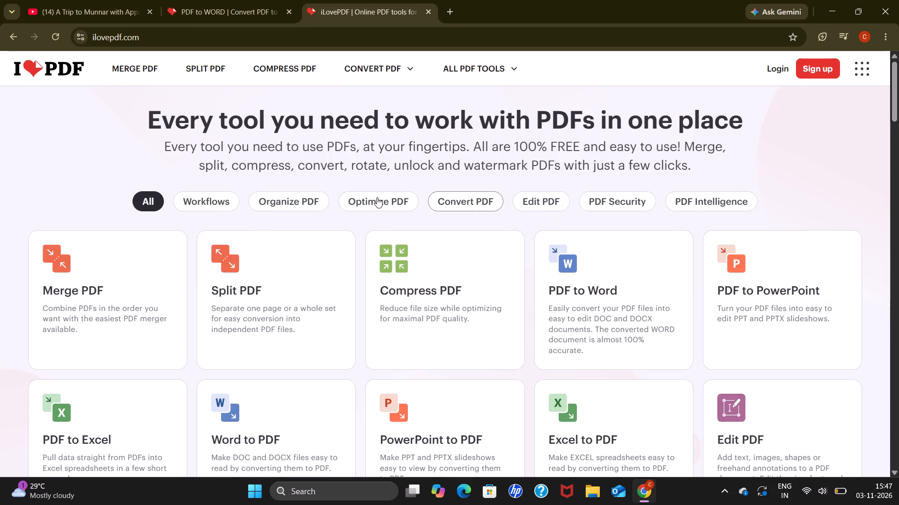
pyautogui.click(451, 11)
pyautogui.click(431, 13)
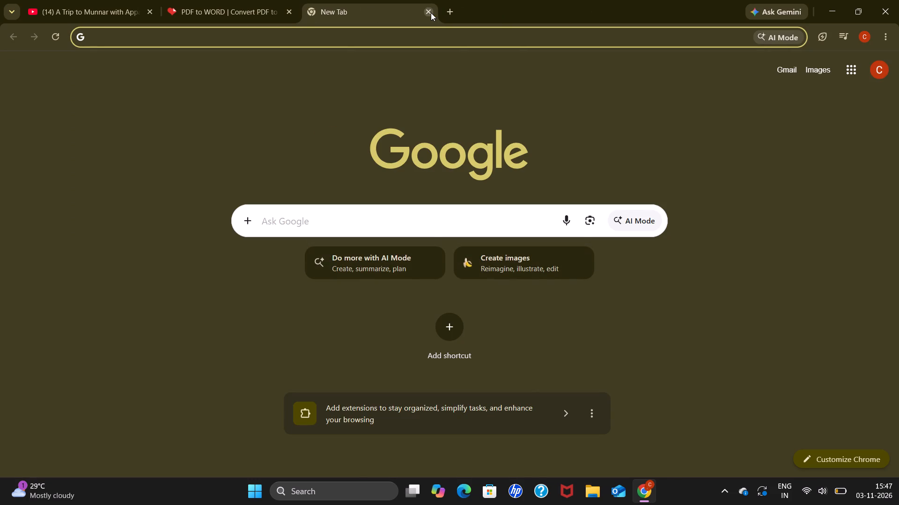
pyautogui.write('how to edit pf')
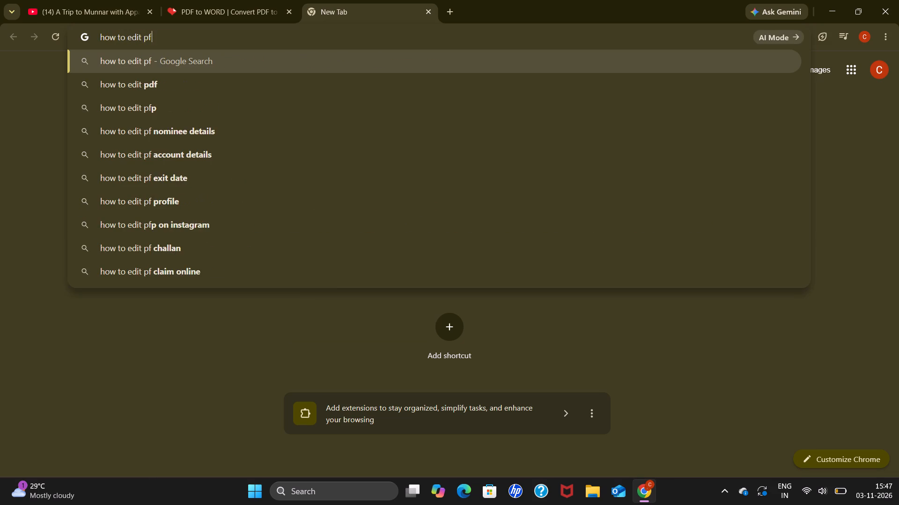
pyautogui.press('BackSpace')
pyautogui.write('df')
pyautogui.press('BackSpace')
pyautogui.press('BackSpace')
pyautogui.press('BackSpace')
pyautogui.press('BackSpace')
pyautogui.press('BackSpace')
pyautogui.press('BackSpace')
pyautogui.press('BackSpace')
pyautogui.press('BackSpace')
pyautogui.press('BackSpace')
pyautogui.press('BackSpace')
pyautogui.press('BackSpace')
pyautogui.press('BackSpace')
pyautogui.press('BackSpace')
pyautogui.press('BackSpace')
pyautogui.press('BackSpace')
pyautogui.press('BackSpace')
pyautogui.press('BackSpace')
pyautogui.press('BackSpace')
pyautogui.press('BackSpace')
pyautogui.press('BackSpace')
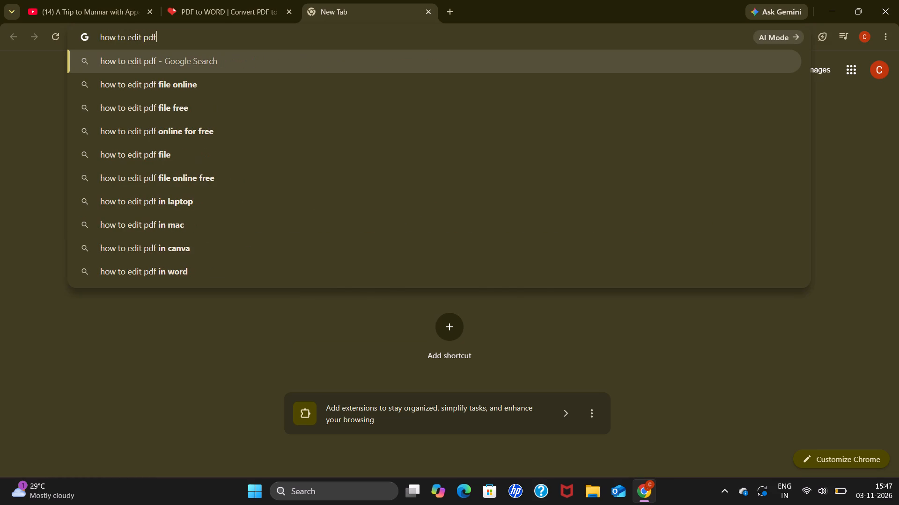
# Search for "word" in the new tab and open the Microsoft Word online site from the results.
pyautogui.write('word')
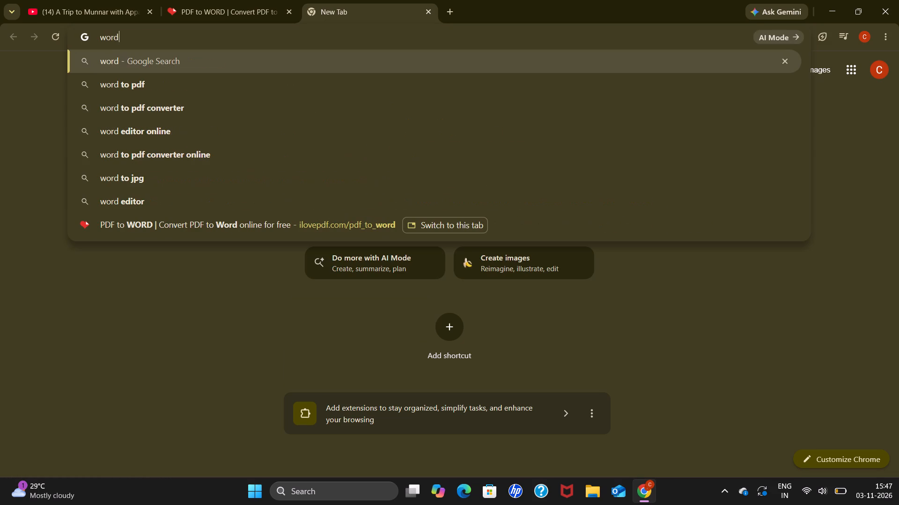
pyautogui.click(338, 57)
pyautogui.click(280, 181)
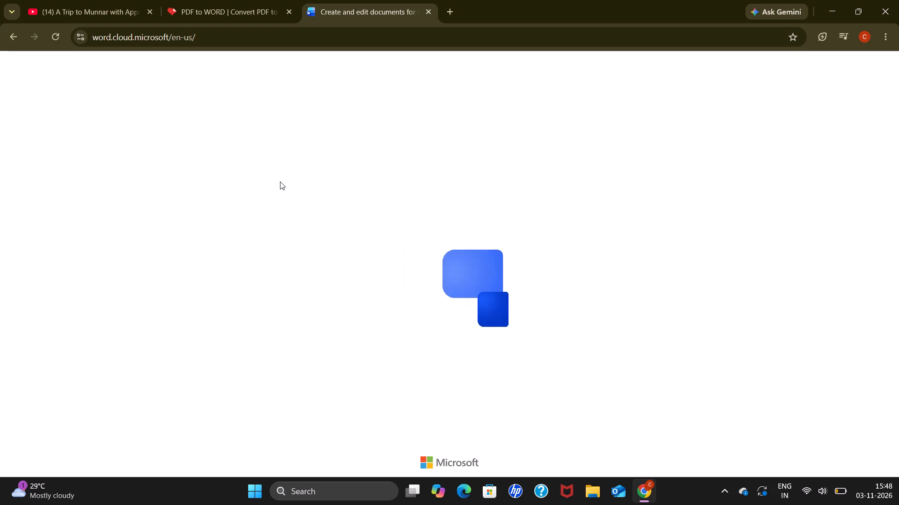
pyautogui.press('-')
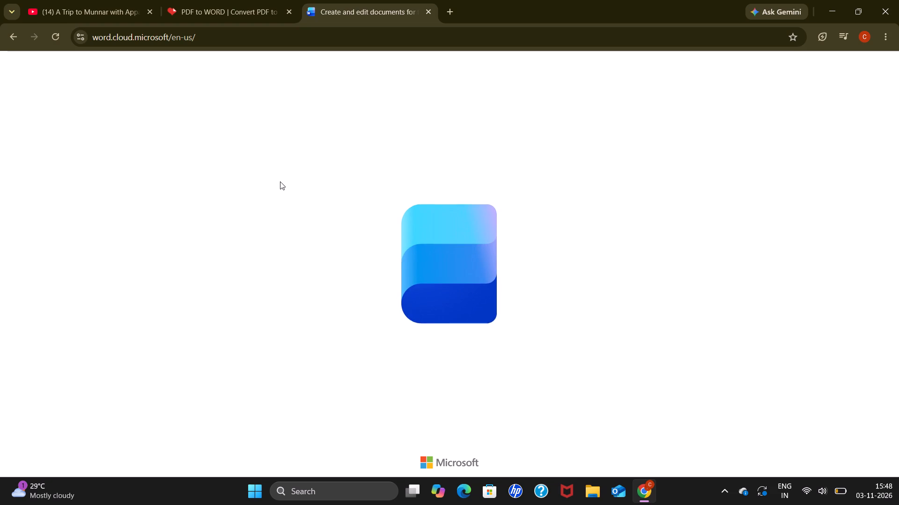
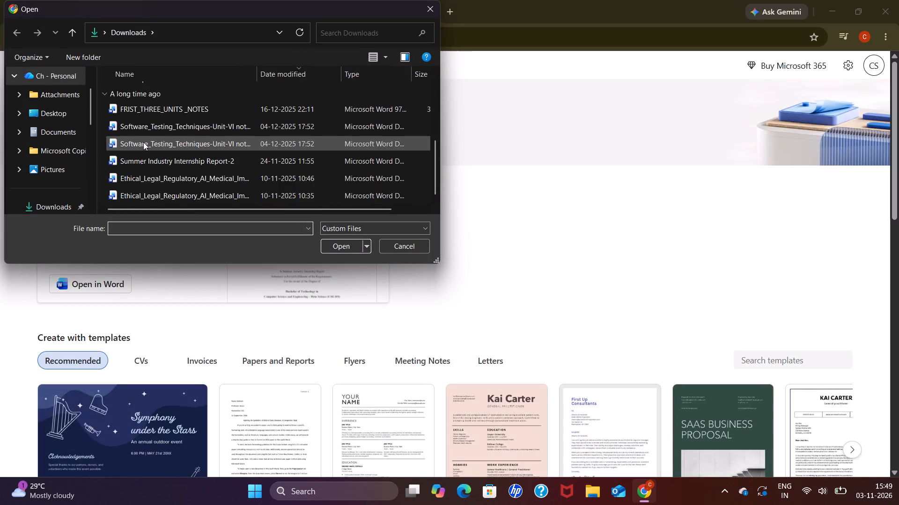
# Look through the Downloads and Desktop folders and upload SII-2_REPORT[1]23org(1) from Downloads into Word.
pyautogui.scroll(3, 143, 142)
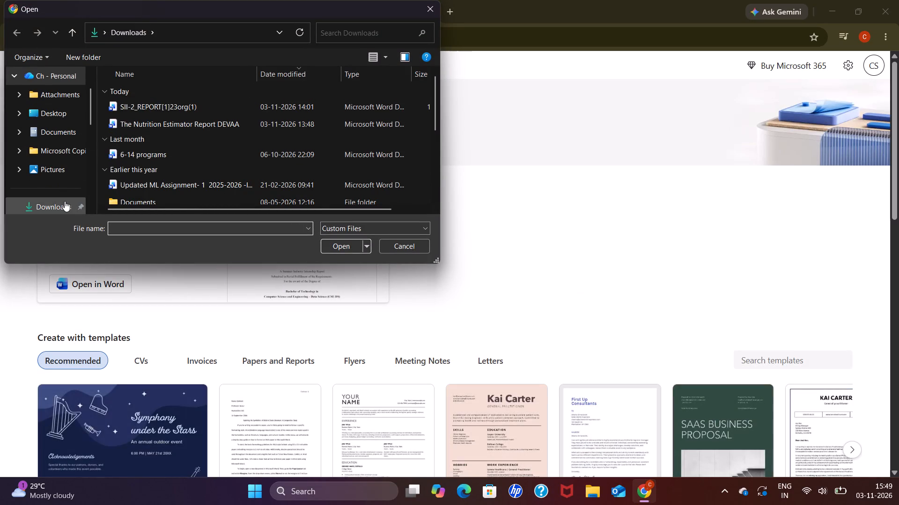
pyautogui.click(65, 201)
pyautogui.doubleClick(57, 73)
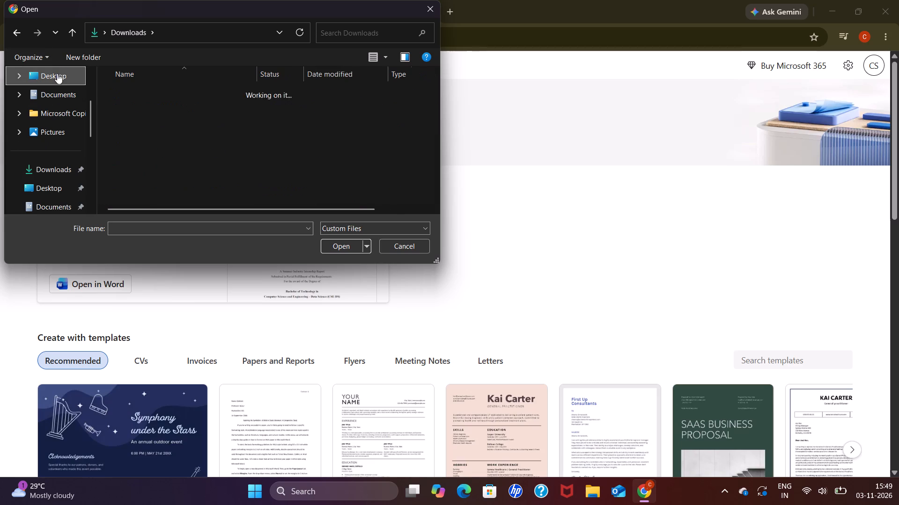
pyautogui.doubleClick(55, 117)
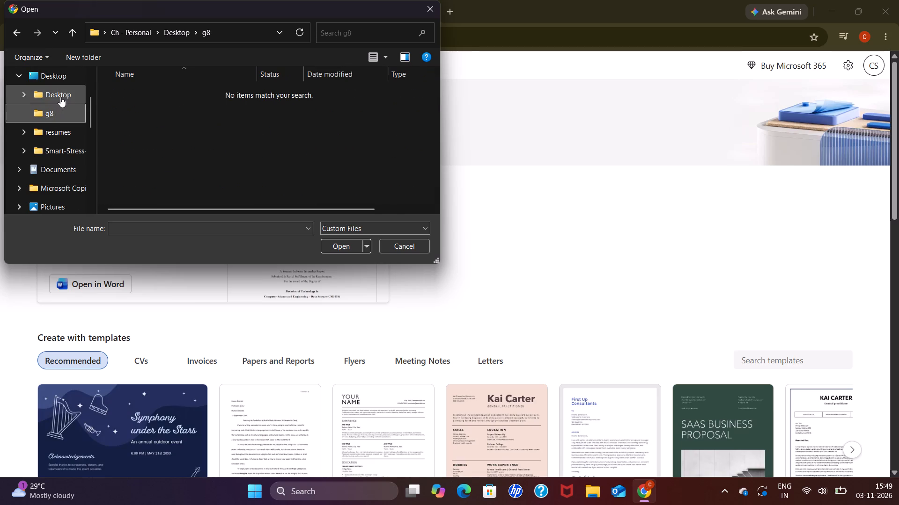
pyautogui.doubleClick(61, 95)
pyautogui.scroll(-2, 53, 198)
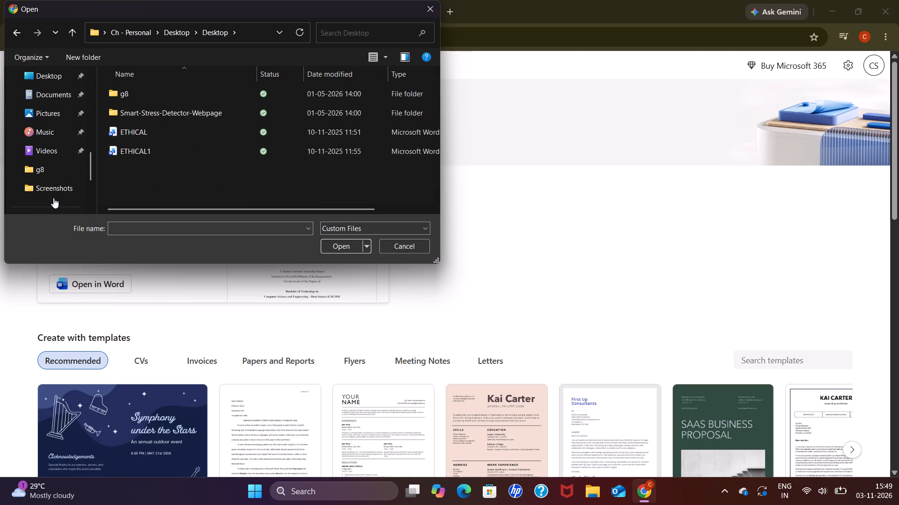
pyautogui.scroll(1, 54, 152)
pyautogui.click(54, 174)
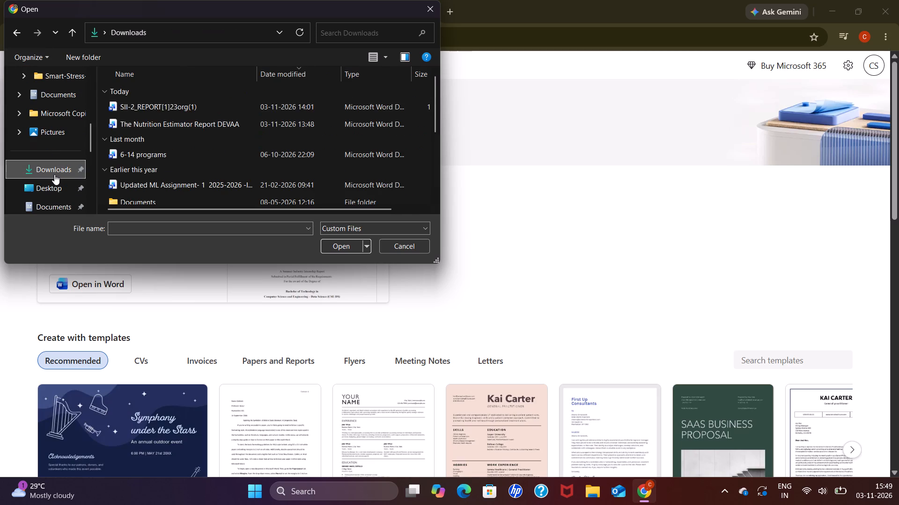
pyautogui.doubleClick(177, 109)
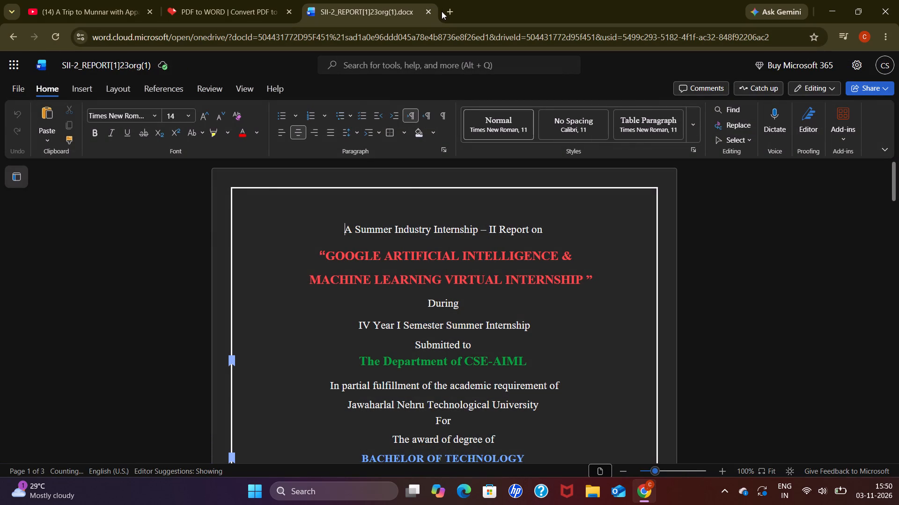
# Delete the red title text on the cover page from GOOGLE through INTERNSHIP, keeping the opening quotation mark.
pyautogui.hscroll(1, 486, 269)
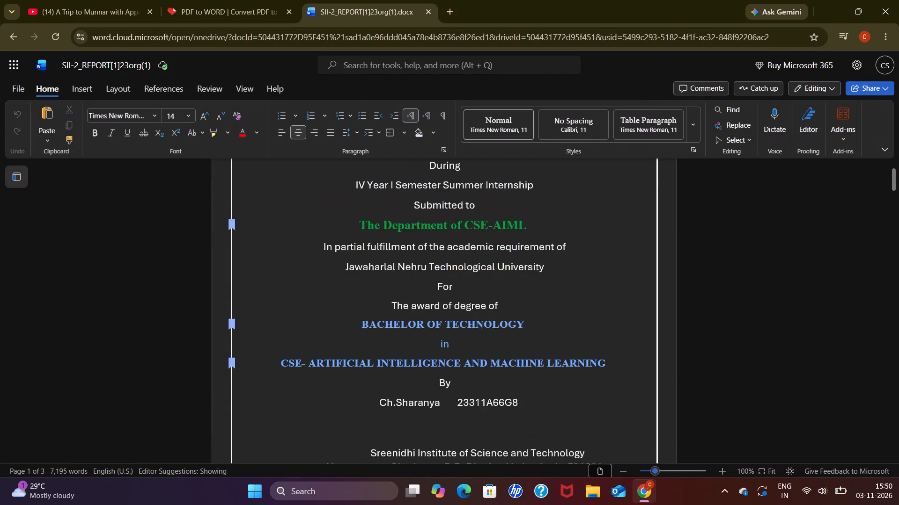
pyautogui.hscroll(1, 486, 269)
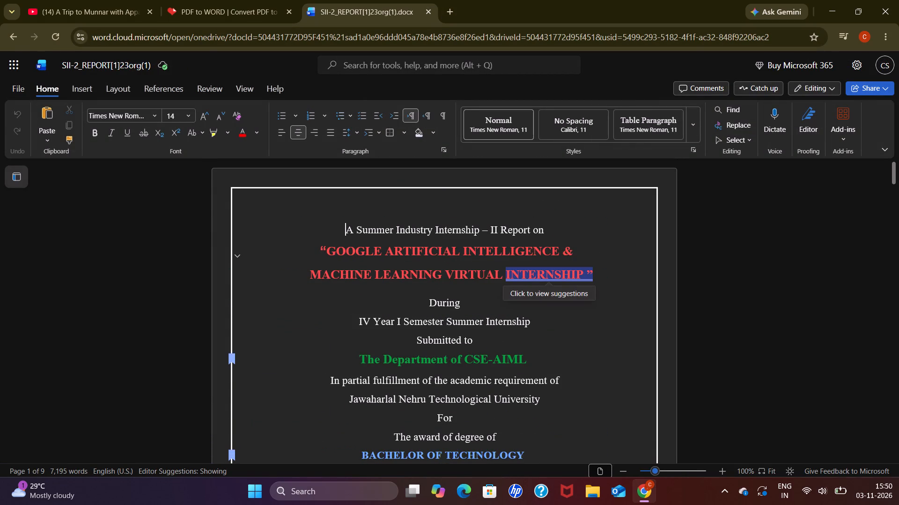
pyautogui.doubleClick(587, 275)
pyautogui.moveTo(587, 275); pyautogui.dragTo(512, 270)
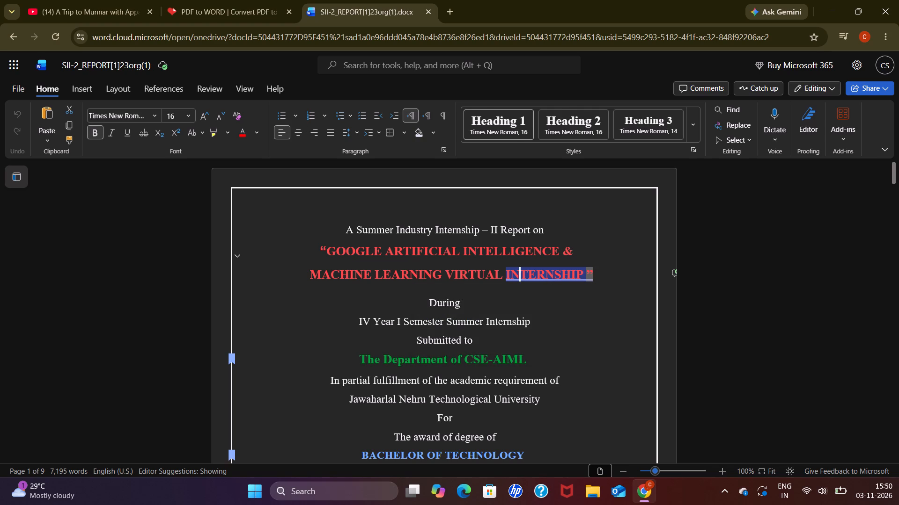
pyautogui.moveTo(512, 270); pyautogui.dragTo(383, 258)
pyautogui.moveTo(327, 248); pyautogui.dragTo(339, 254)
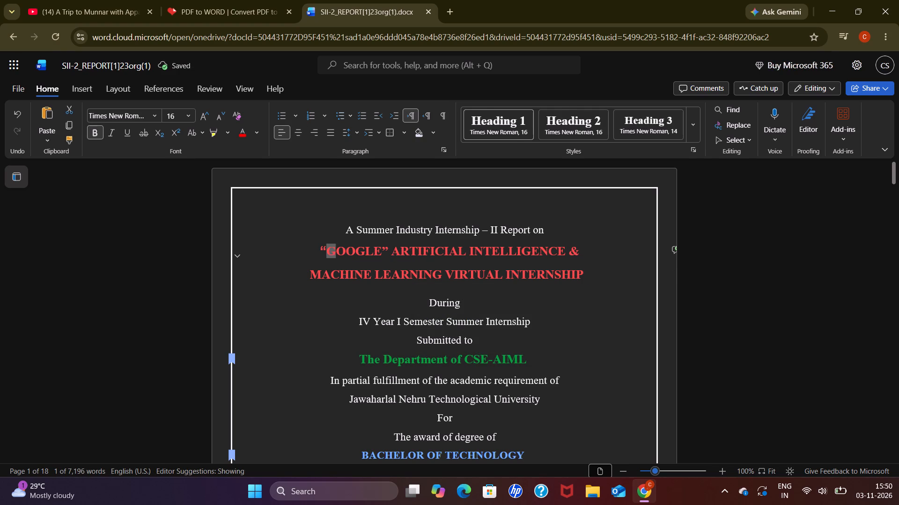
pyautogui.moveTo(339, 254); pyautogui.dragTo(579, 275)
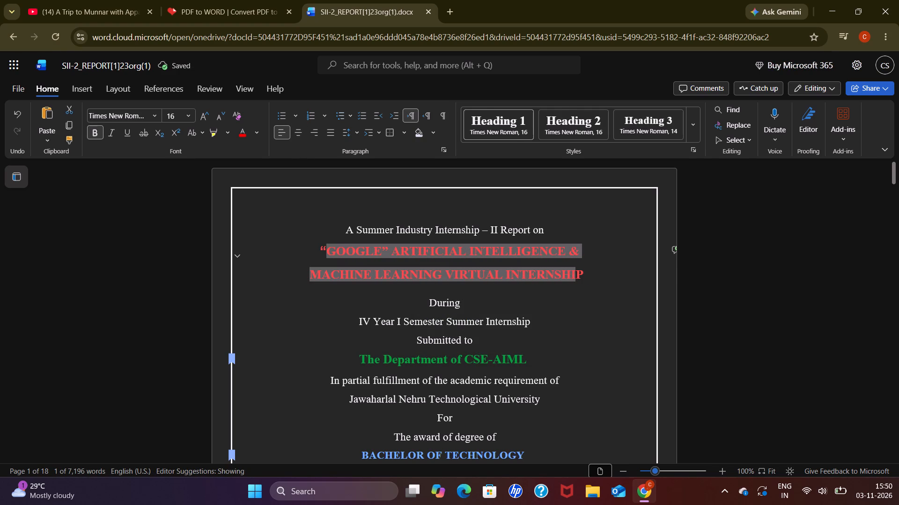
pyautogui.moveTo(579, 275); pyautogui.dragTo(586, 276)
pyautogui.press('BackSpace')
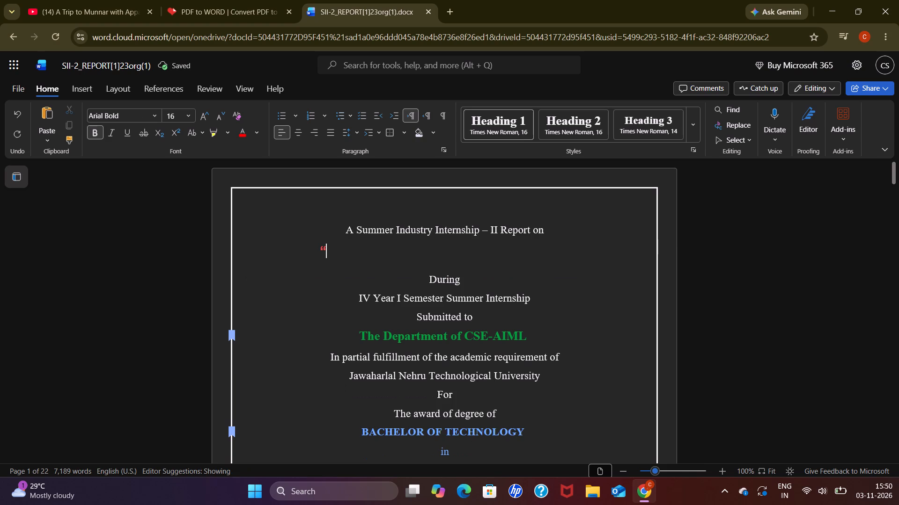
# Apply the red font colour at the emptied title line and close the SII-2 report's tab.
pyautogui.click(239, 130)
pyautogui.click(244, 132)
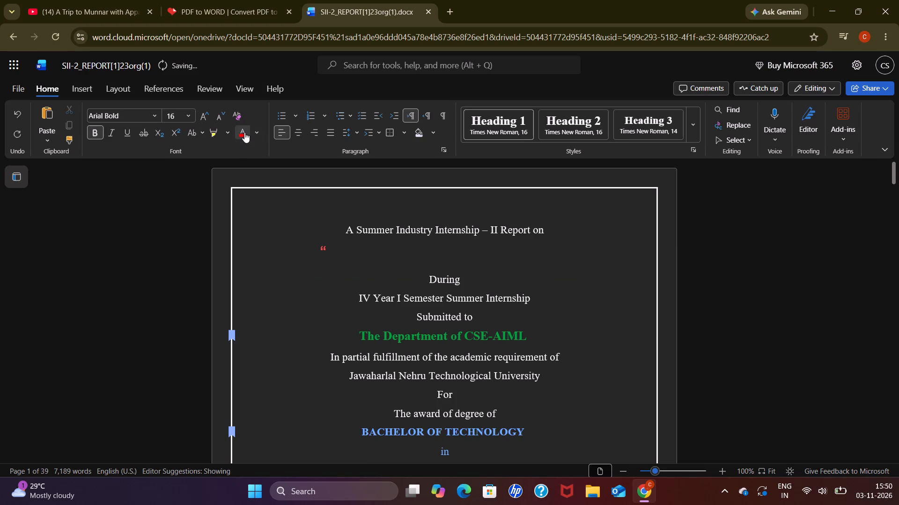
pyautogui.click(244, 132)
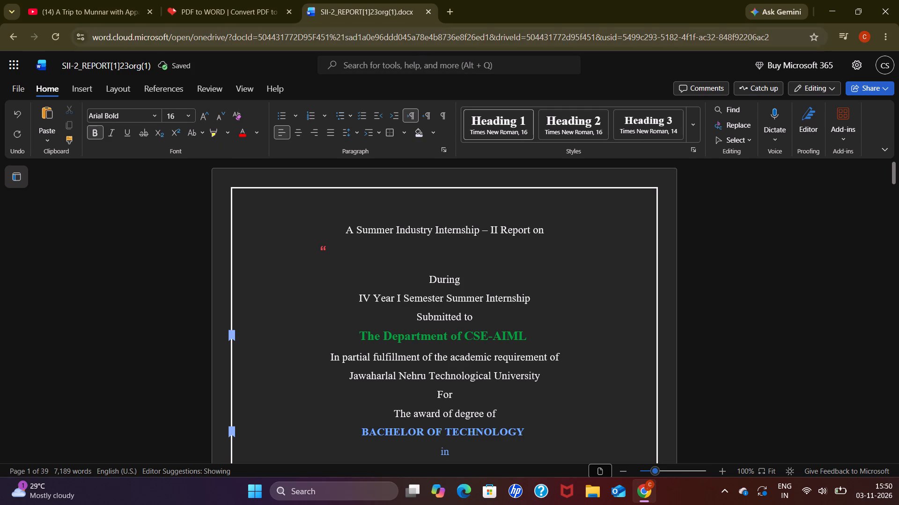
pyautogui.click(426, 10)
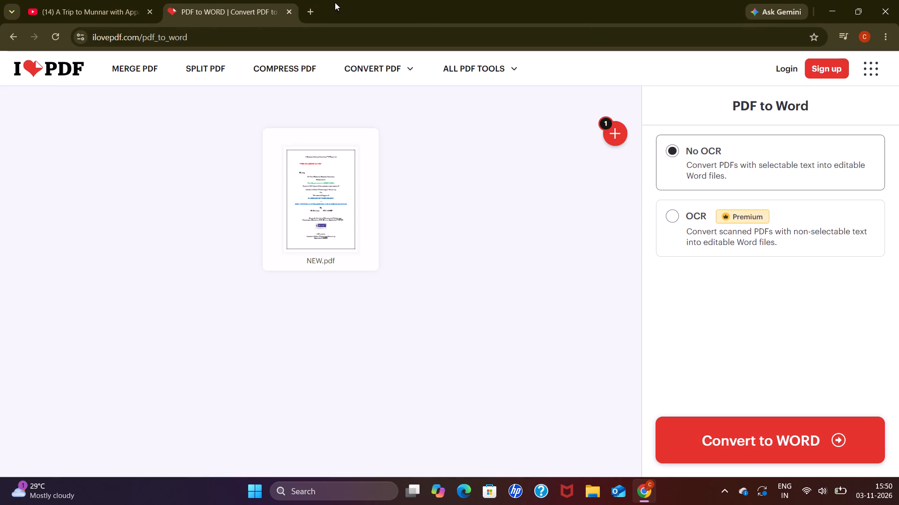
# Open NEW from the recent files in File Explorer, select its cover title "THE CALORIE MATE", and minimise the PDF window.
pyautogui.click(583, 494)
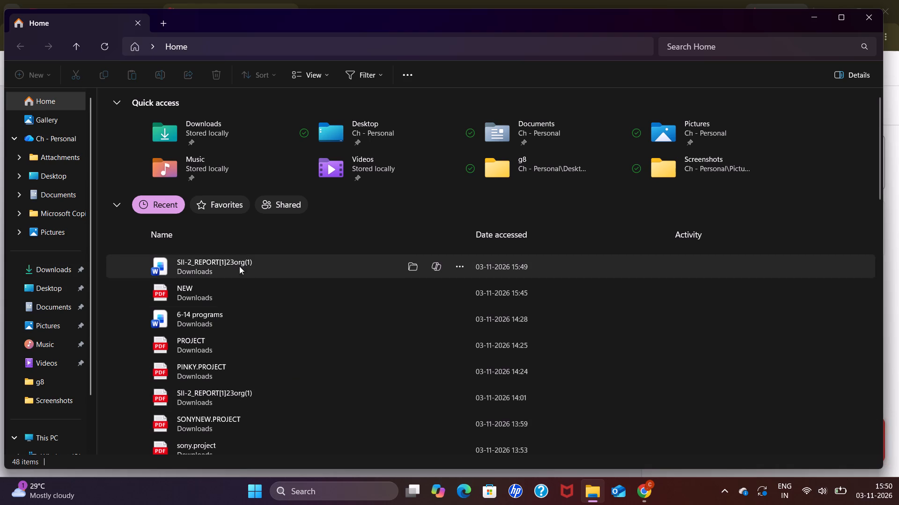
pyautogui.click(249, 292)
pyautogui.doubleClick(249, 293)
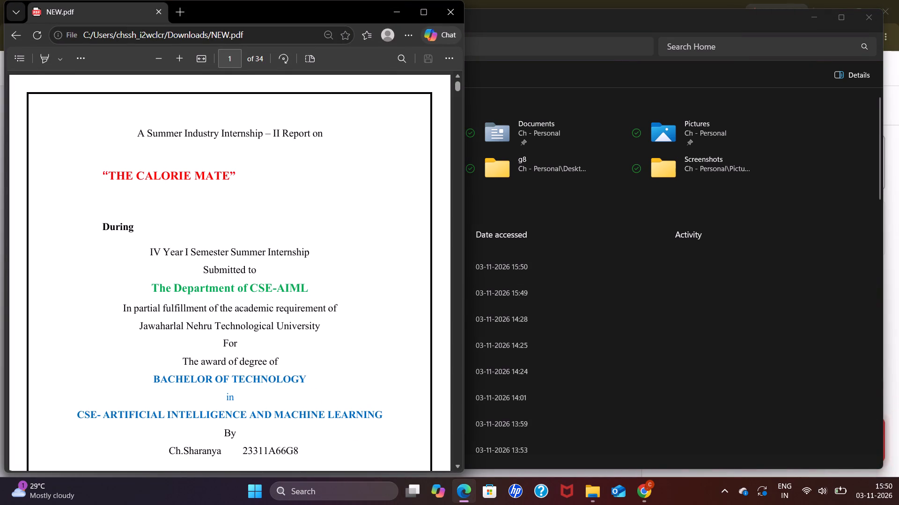
pyautogui.doubleClick(220, 159)
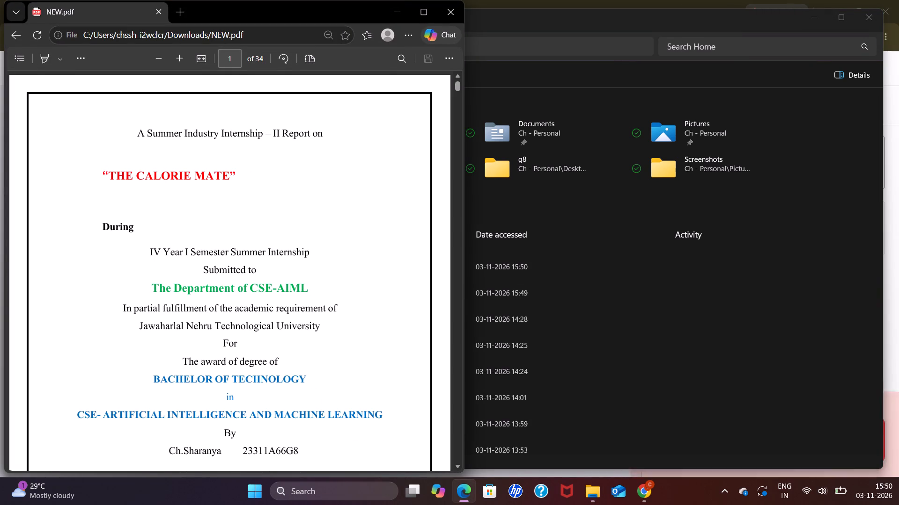
pyautogui.doubleClick(103, 172)
pyautogui.moveTo(103, 172); pyautogui.dragTo(318, 345)
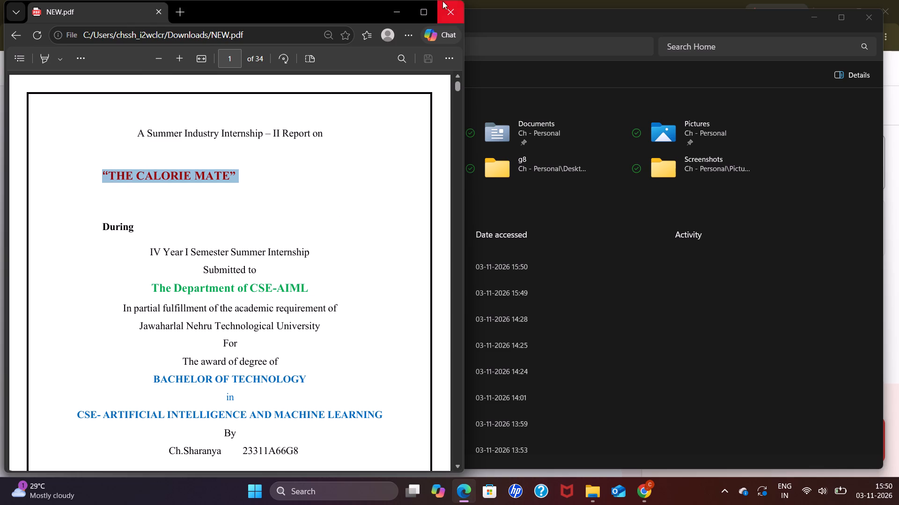
pyautogui.click(402, 17)
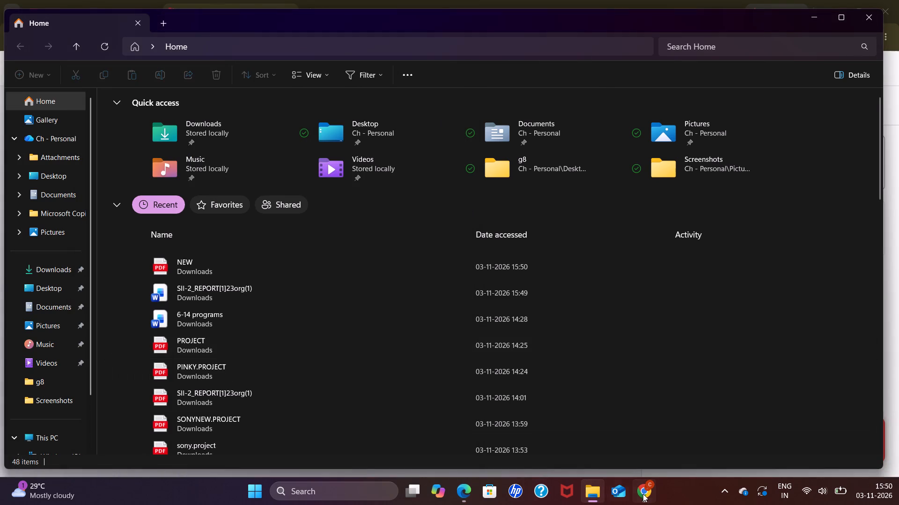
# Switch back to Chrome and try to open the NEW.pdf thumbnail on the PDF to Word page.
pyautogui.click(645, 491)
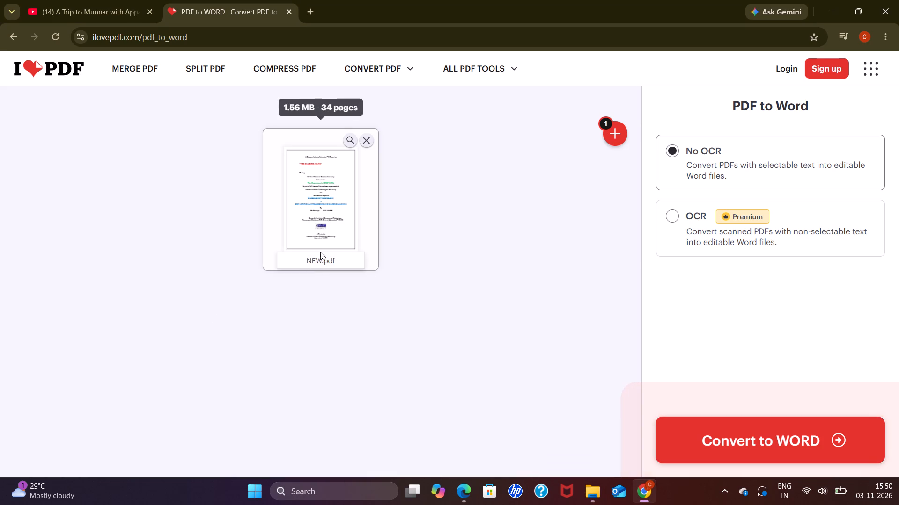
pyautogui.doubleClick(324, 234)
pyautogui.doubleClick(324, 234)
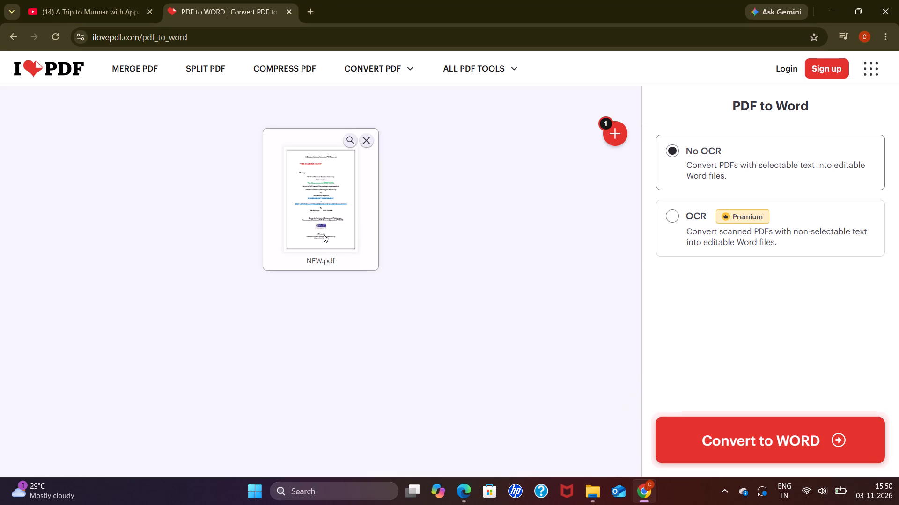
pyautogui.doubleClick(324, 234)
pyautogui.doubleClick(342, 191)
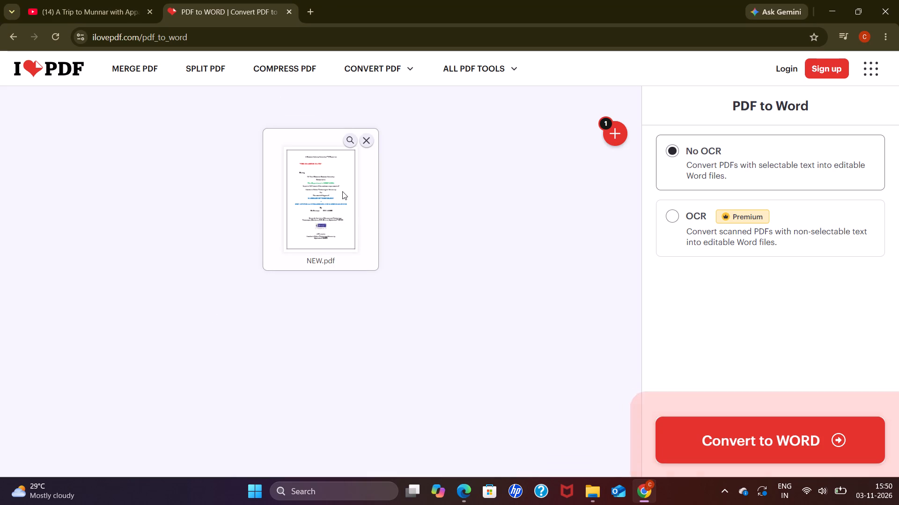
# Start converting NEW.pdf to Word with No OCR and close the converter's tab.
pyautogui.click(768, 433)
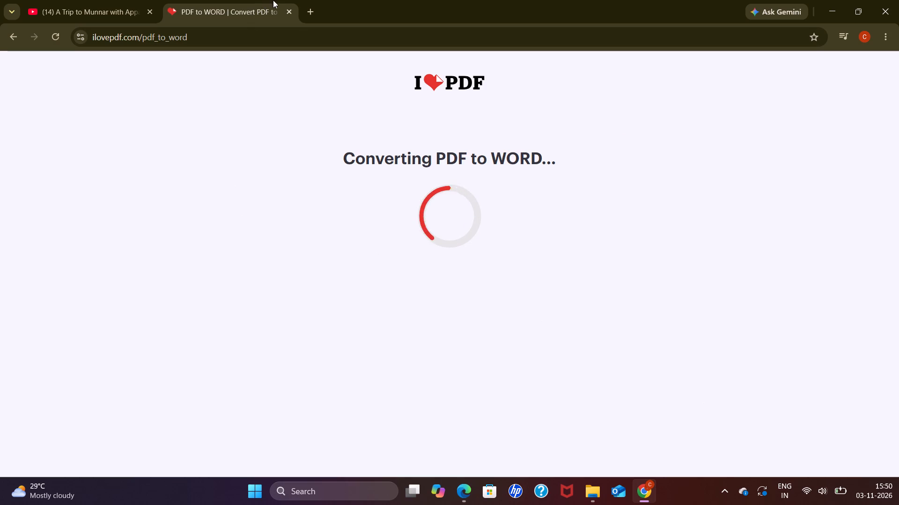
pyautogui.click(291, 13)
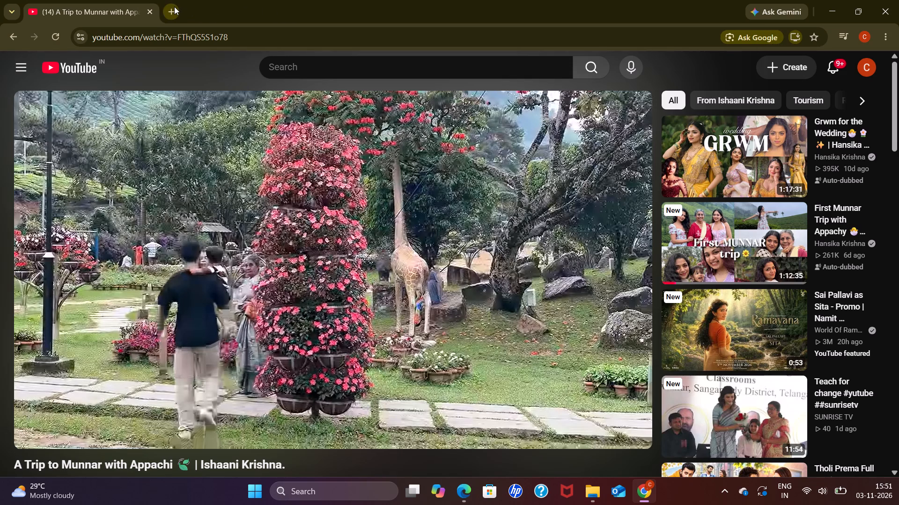
# Search for "word" in a new tab and open Microsoft Word for the Web from the results.
pyautogui.click(174, 7)
pyautogui.write('word')
pyautogui.doubleClick(153, 55)
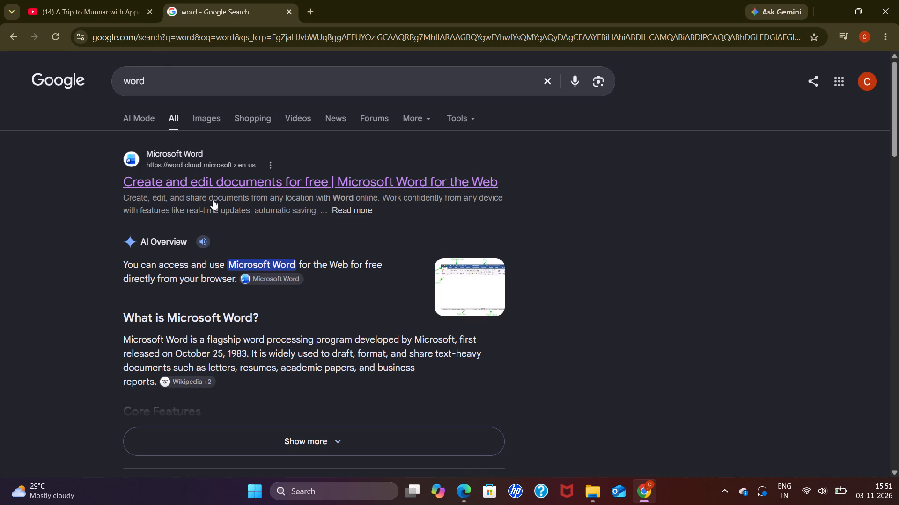
pyautogui.hscroll(1, 214, 227)
pyautogui.scroll(7, 214, 227)
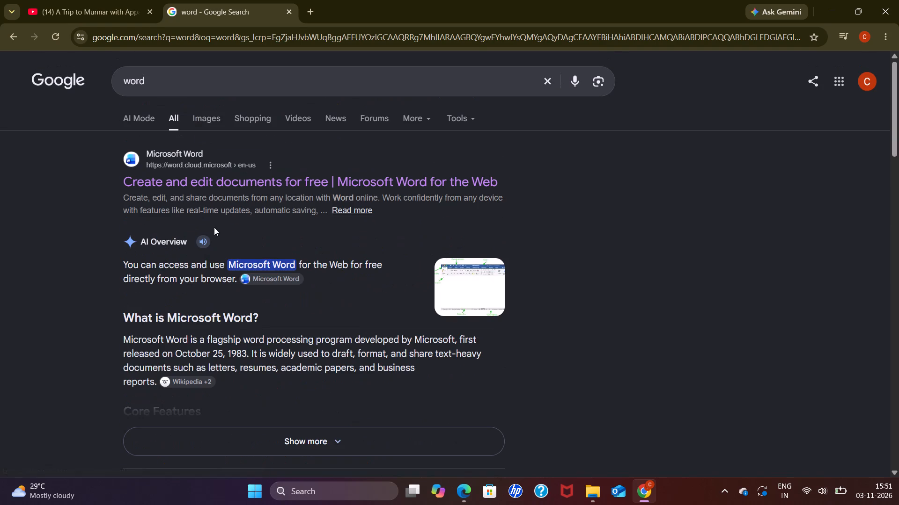
pyautogui.click(175, 184)
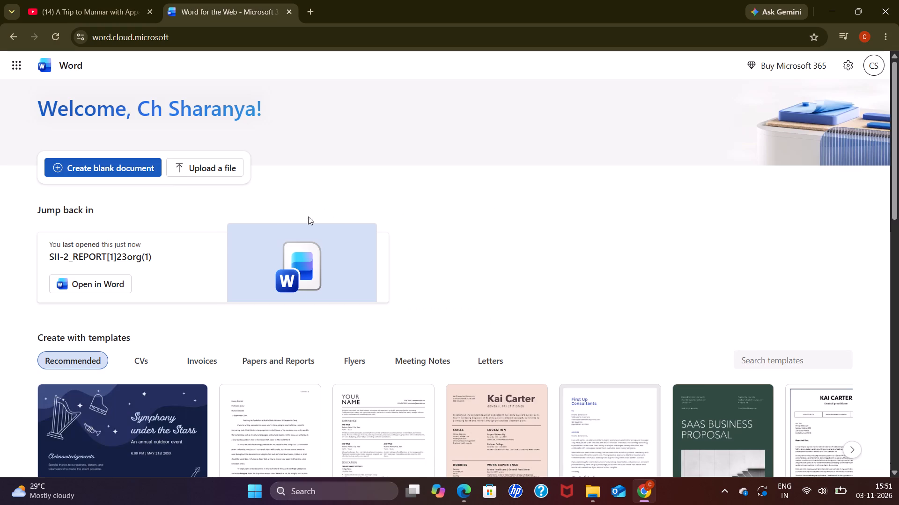
# Start a file upload and look through the personal cloud, Home, Desktop and Downloads folders for the report.
pyautogui.click(206, 164)
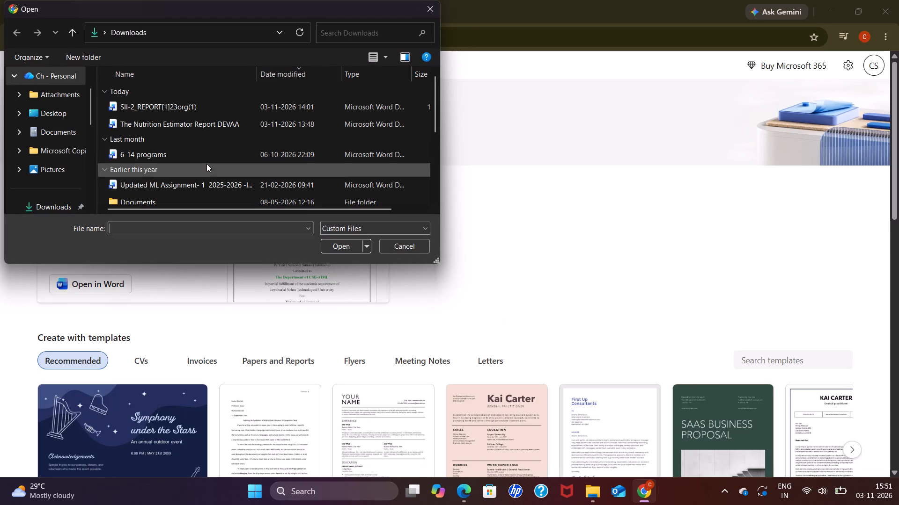
pyautogui.scroll(6, 48, 117)
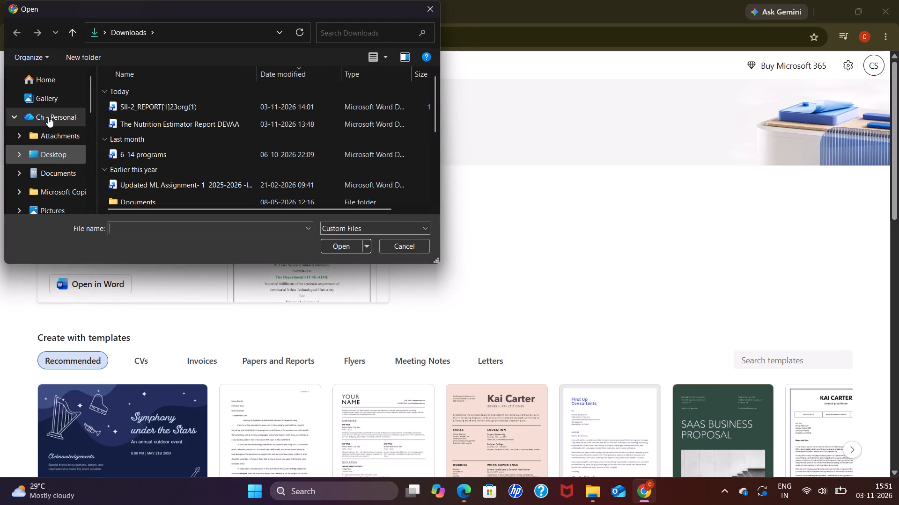
pyautogui.click(48, 114)
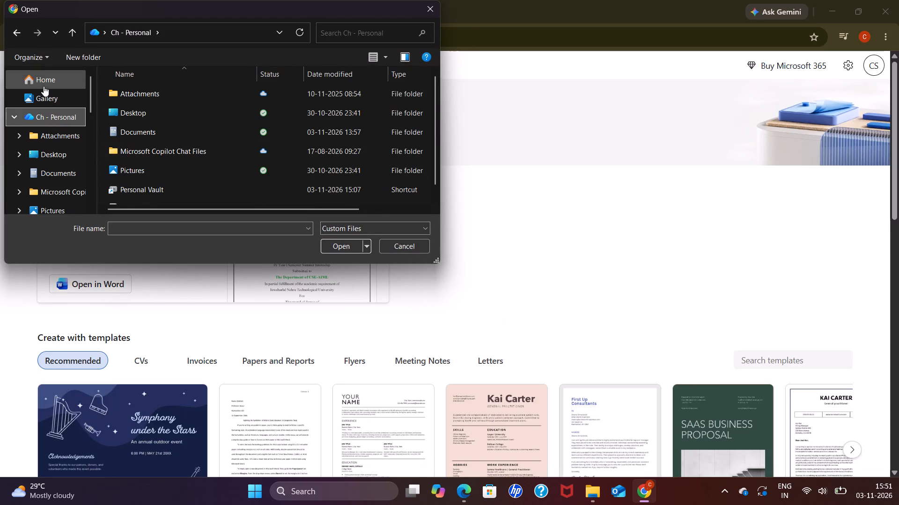
pyautogui.click(44, 83)
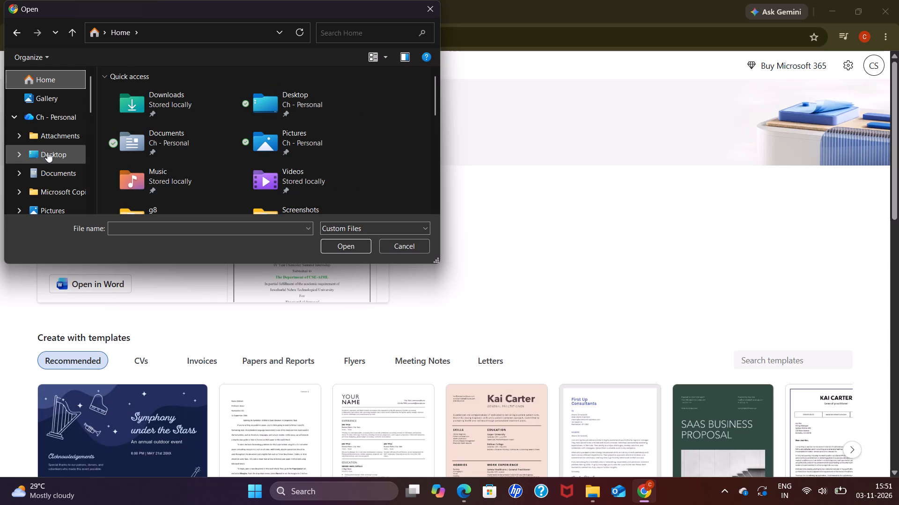
pyautogui.click(47, 152)
pyautogui.scroll(-2, 47, 152)
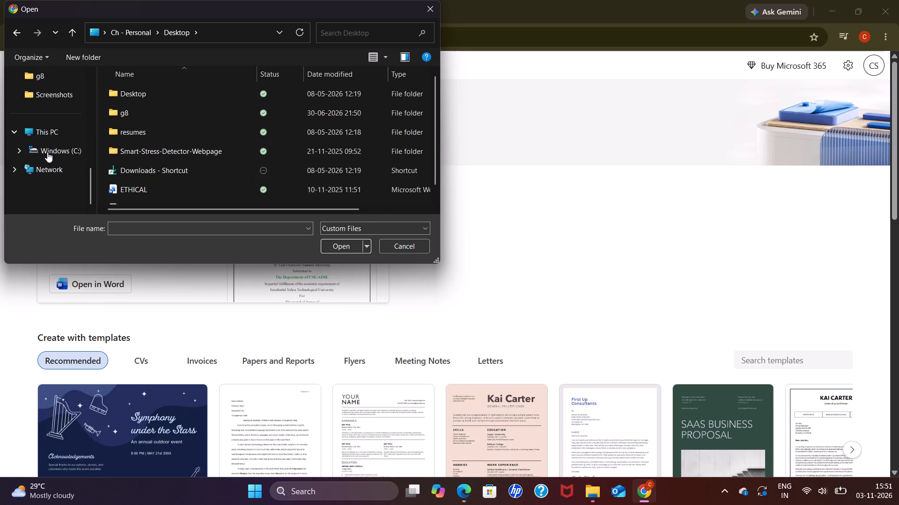
pyautogui.scroll(-1, 47, 152)
pyautogui.scroll(1, 52, 126)
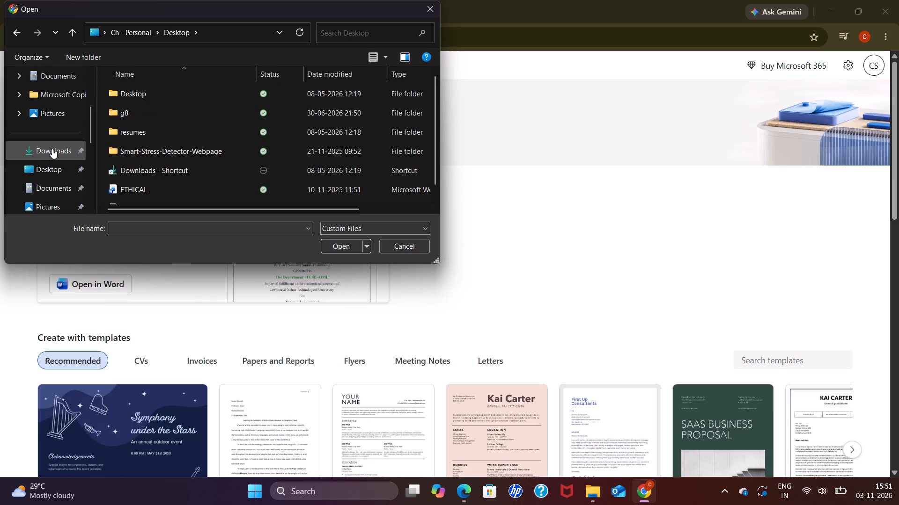
pyautogui.click(52, 149)
pyautogui.scroll(2, 142, 168)
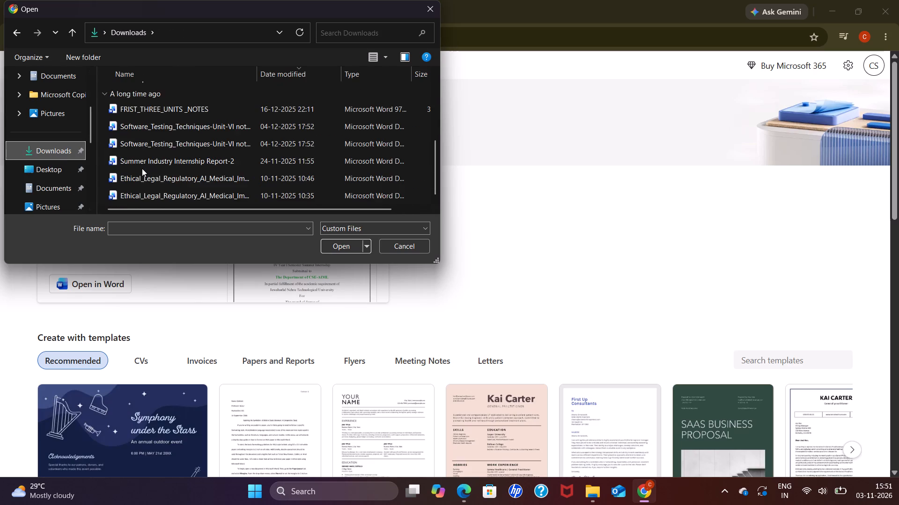
pyautogui.scroll(3, 142, 168)
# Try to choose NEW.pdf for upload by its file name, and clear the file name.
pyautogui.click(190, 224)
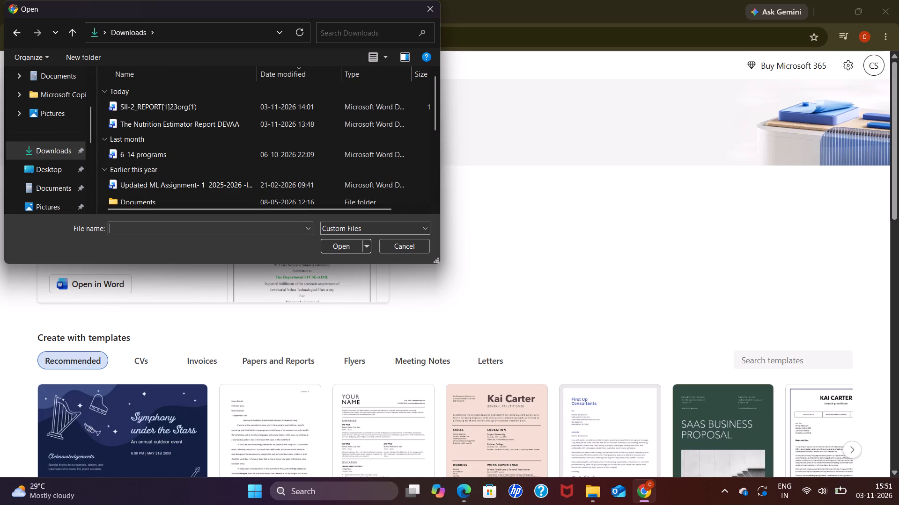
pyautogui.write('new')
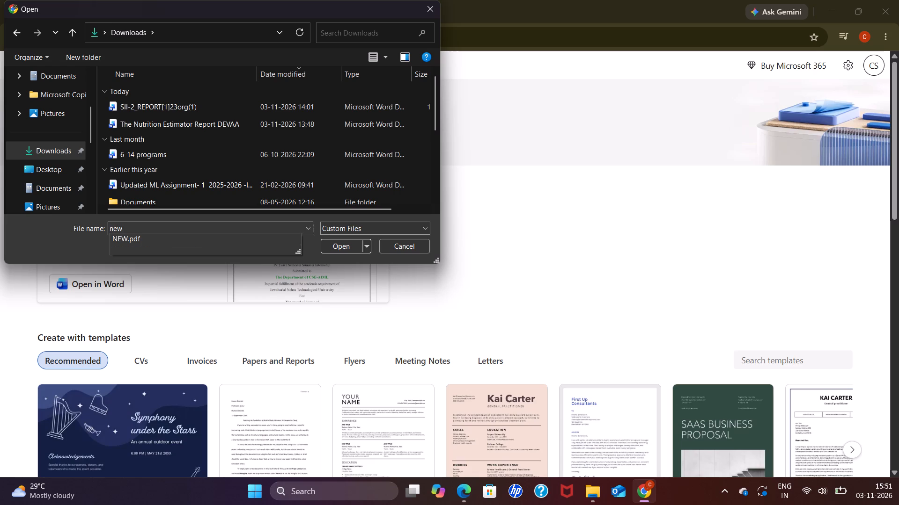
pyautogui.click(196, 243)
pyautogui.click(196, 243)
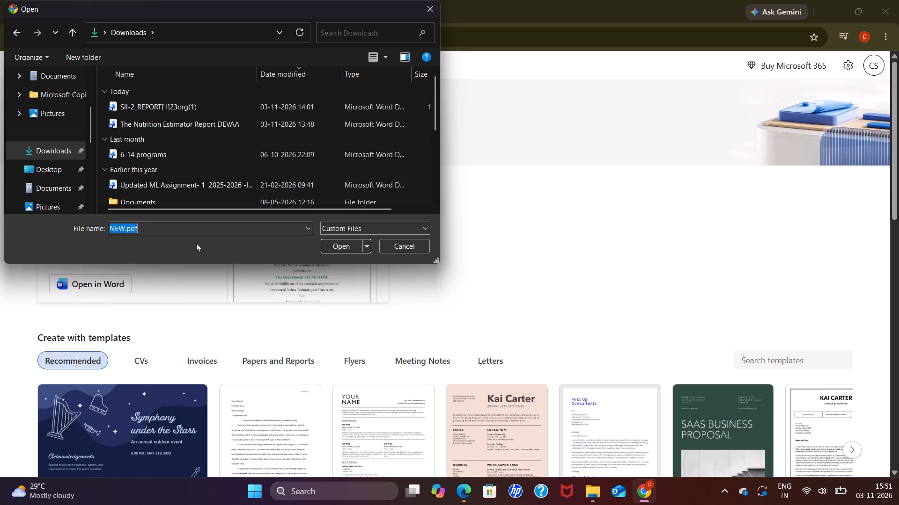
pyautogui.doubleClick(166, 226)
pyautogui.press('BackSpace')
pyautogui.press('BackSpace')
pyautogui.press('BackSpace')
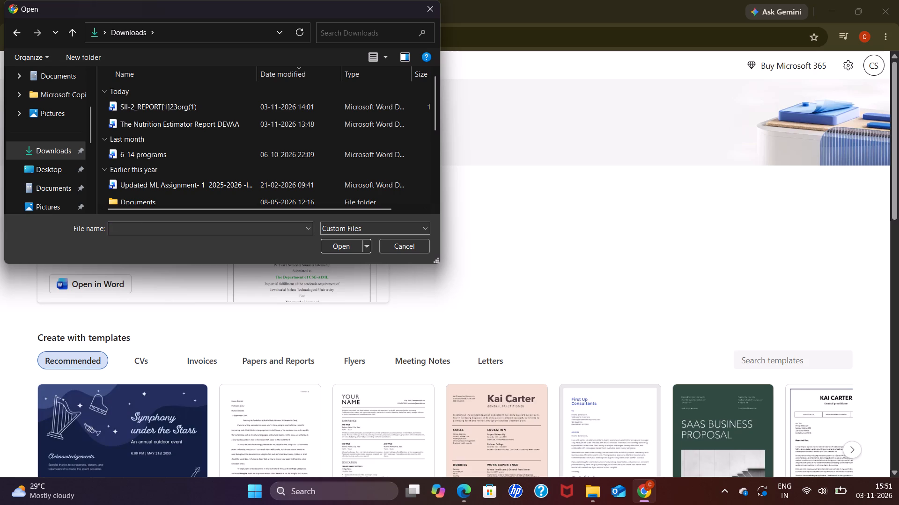
# Switch to File Explorer to locate the NEW PDF among the recent files.
pyautogui.click(596, 483)
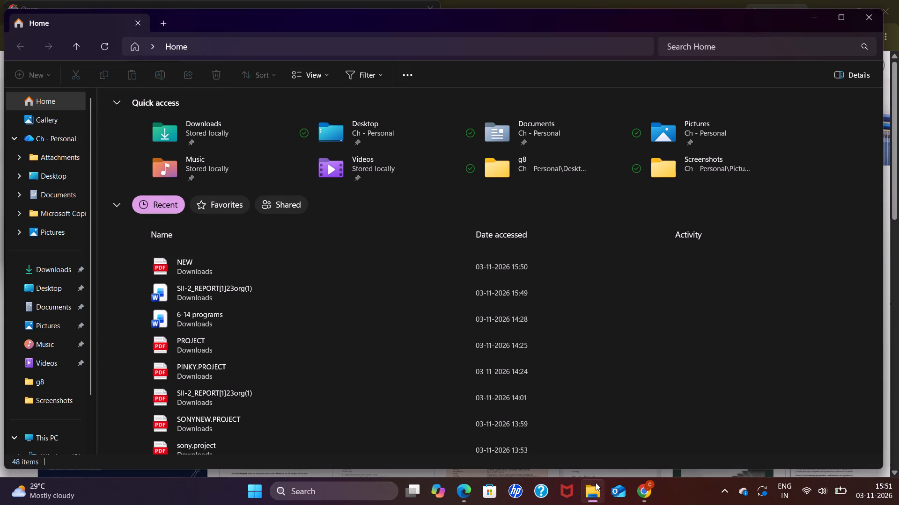
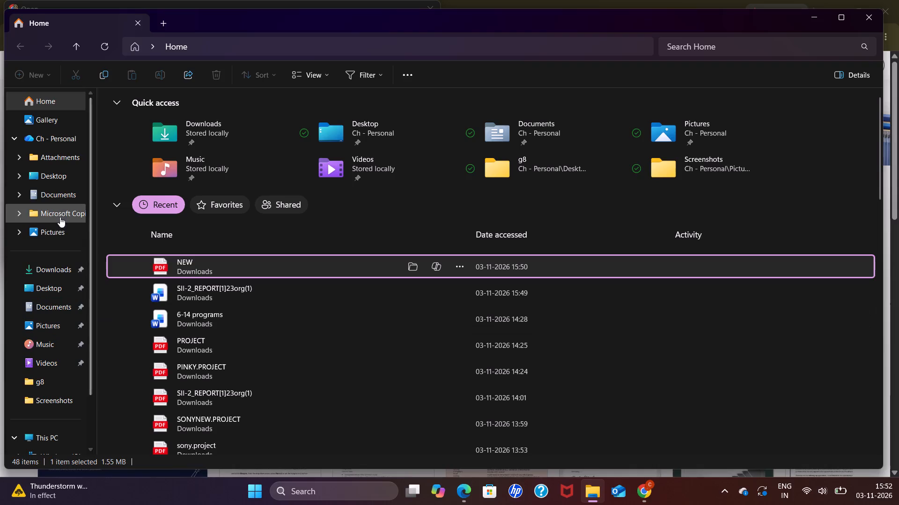
# Paste a copy of the NEW PDF into the Downloads folder.
pyautogui.click(52, 271)
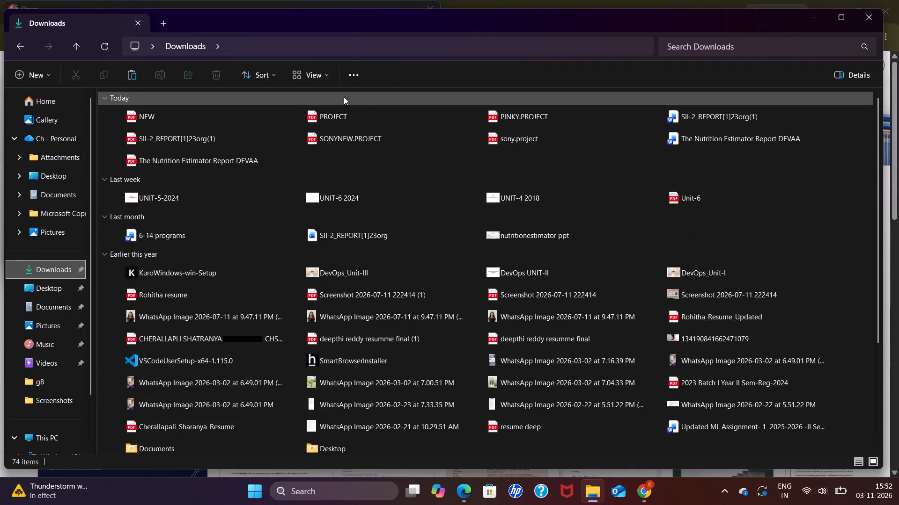
pyautogui.hotkey('ctrl', 'v')
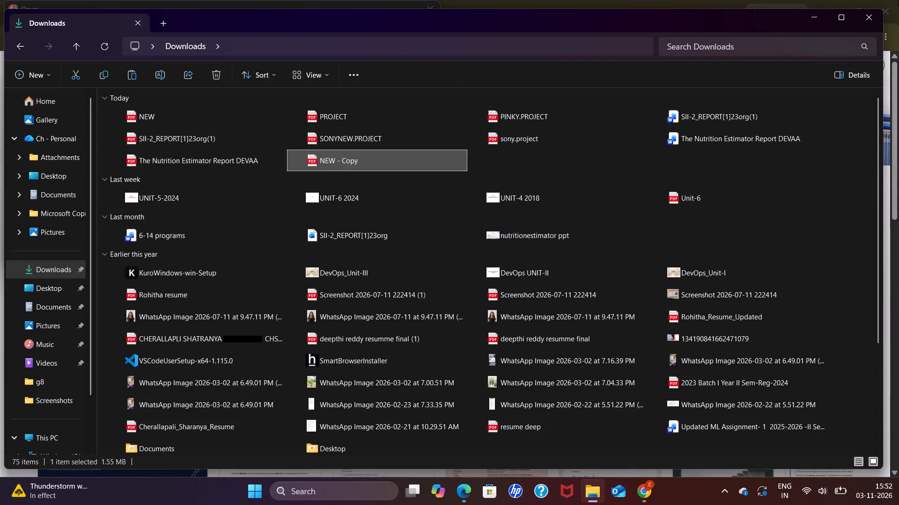
# Return to the upload dialog and look through the Downloads, Documents and Home folders for the report PDF.
pyautogui.click(818, 14)
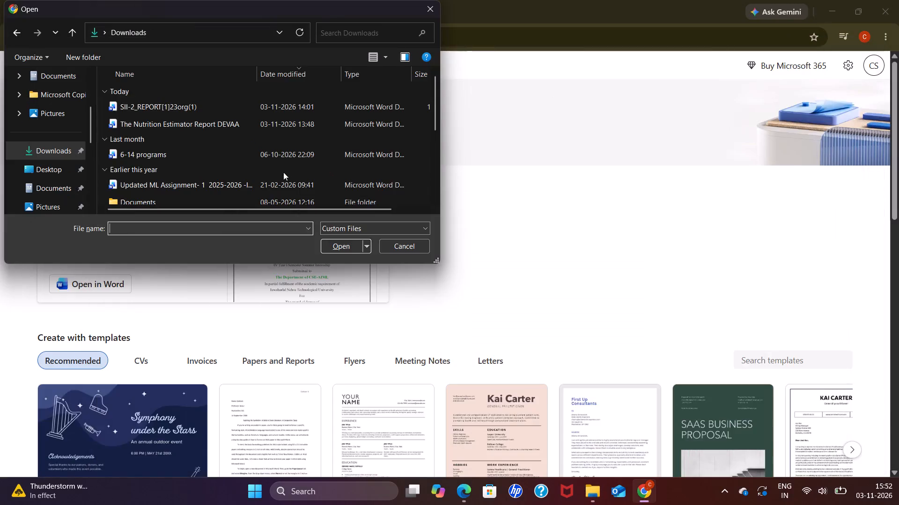
pyautogui.tripleClick(77, 149)
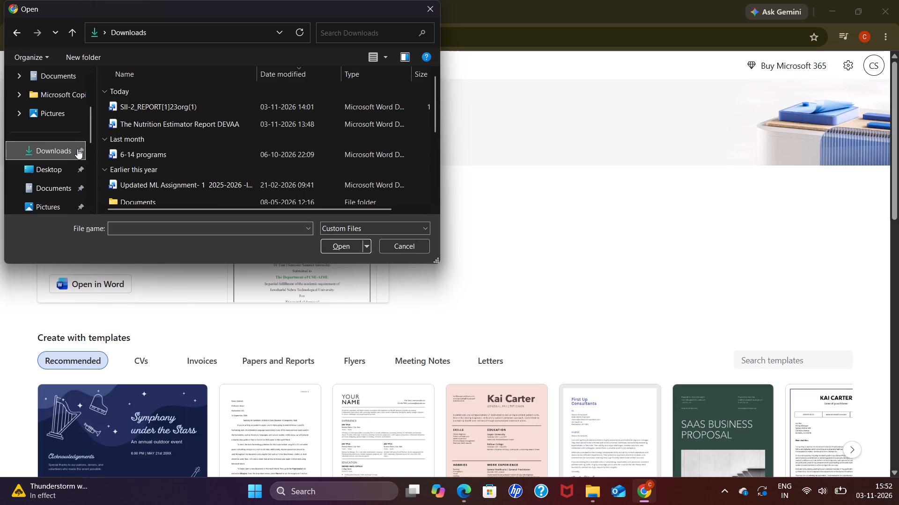
pyautogui.doubleClick(109, 89)
pyautogui.doubleClick(37, 80)
pyautogui.scroll(8, 37, 80)
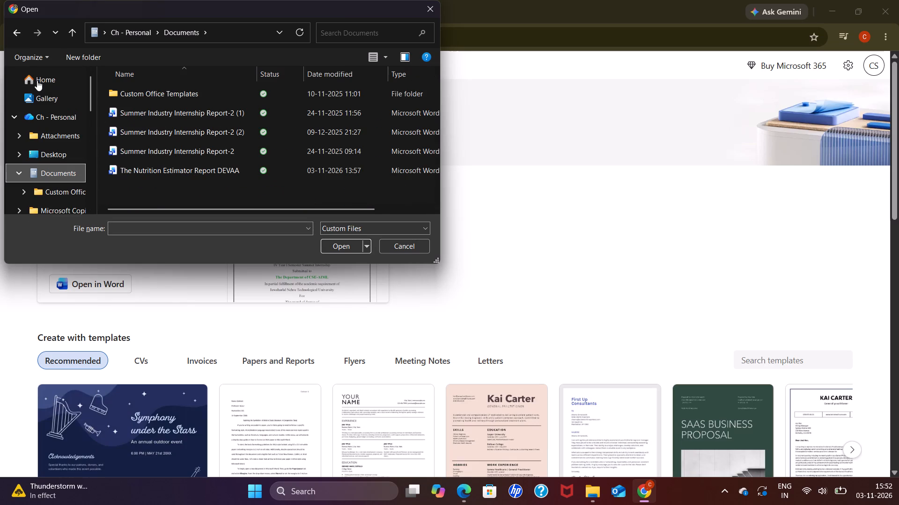
pyautogui.doubleClick(43, 76)
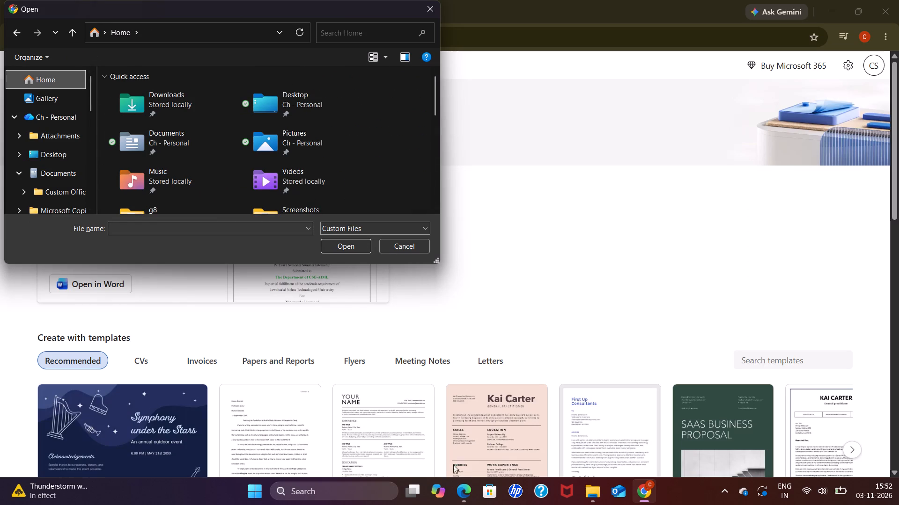
# Open the NEW PDF from the Downloads folder in File Explorer to check it, and minimize the viewer.
pyautogui.click(585, 482)
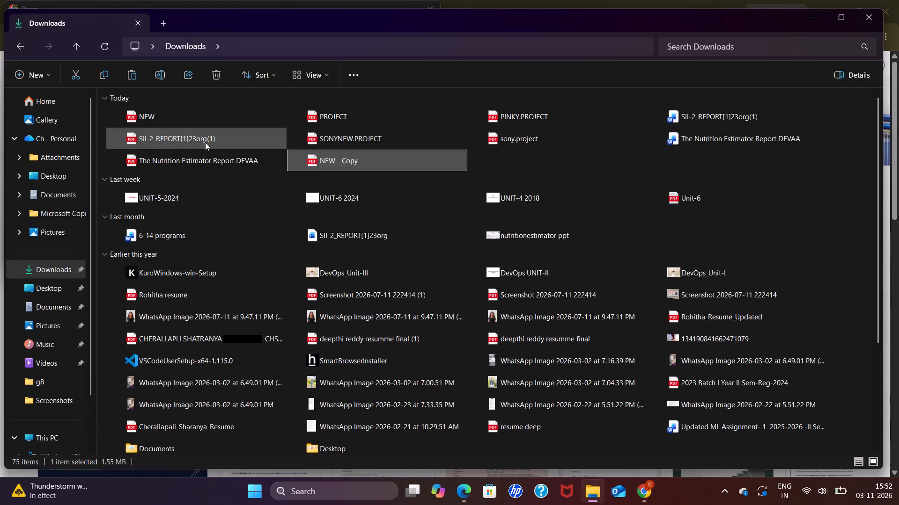
pyautogui.doubleClick(188, 110)
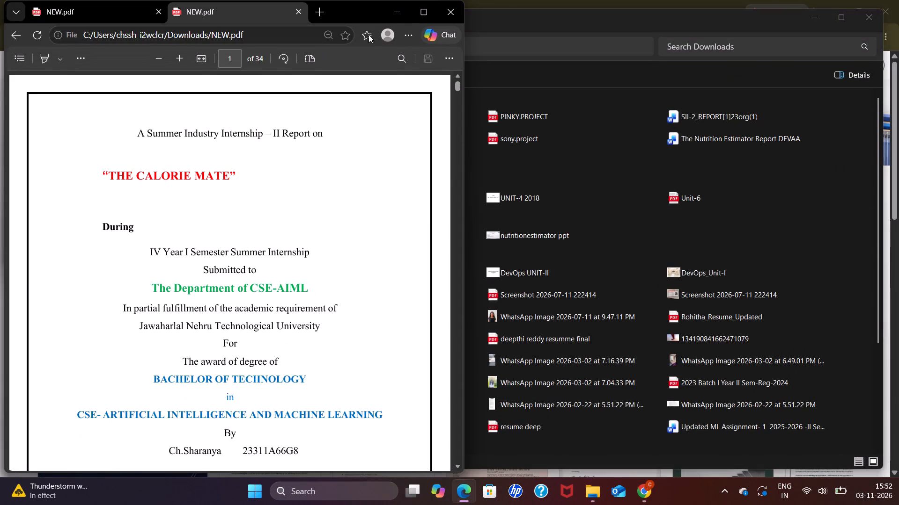
pyautogui.click(398, 11)
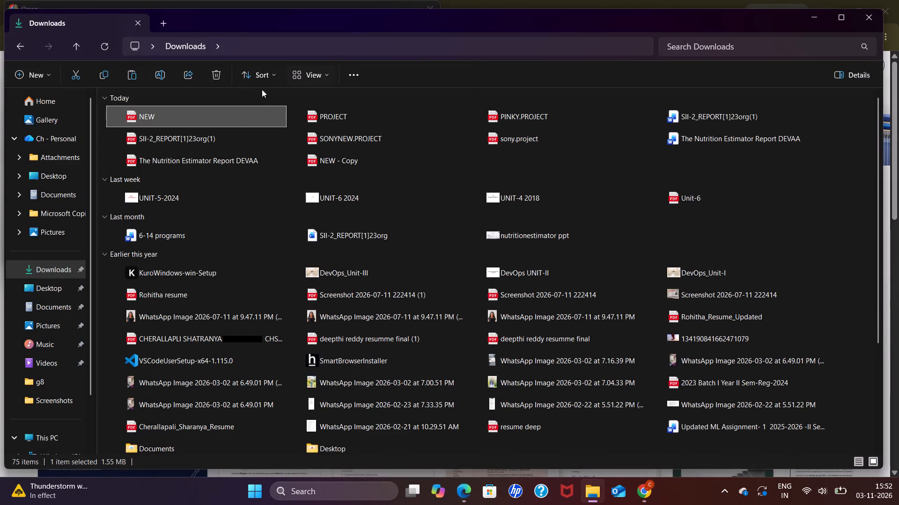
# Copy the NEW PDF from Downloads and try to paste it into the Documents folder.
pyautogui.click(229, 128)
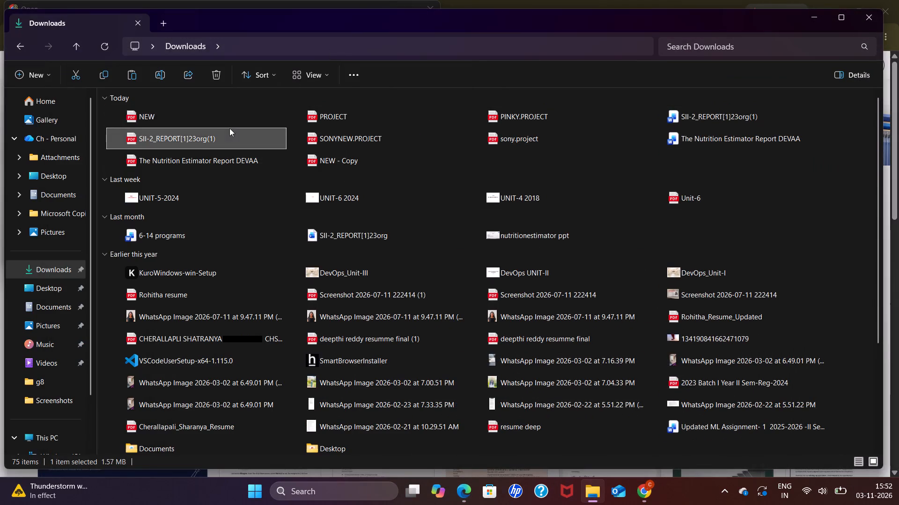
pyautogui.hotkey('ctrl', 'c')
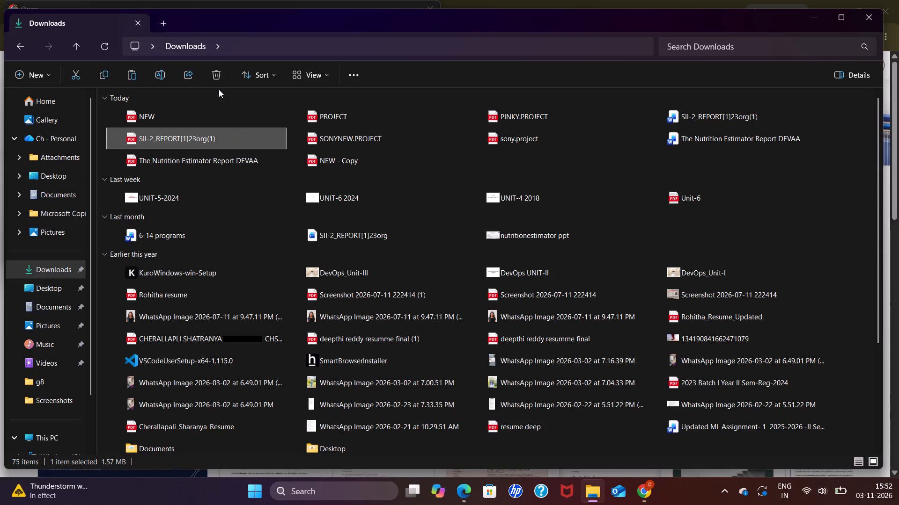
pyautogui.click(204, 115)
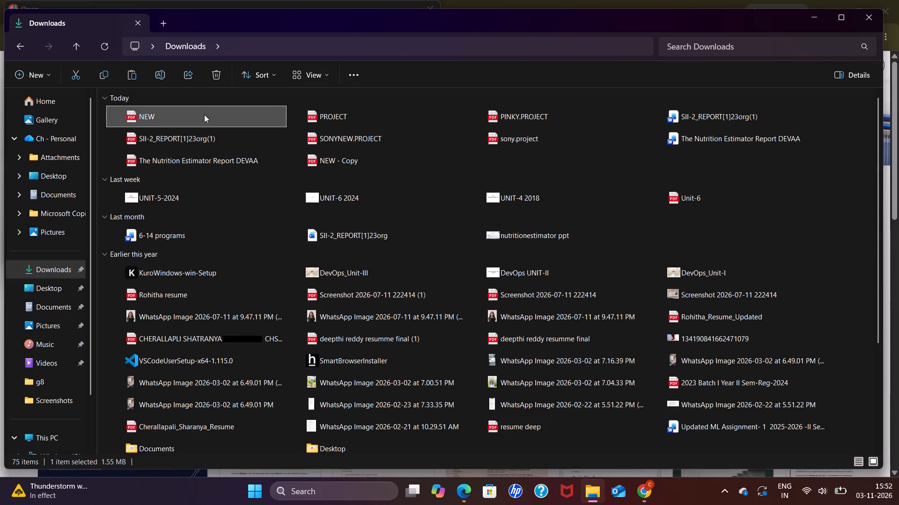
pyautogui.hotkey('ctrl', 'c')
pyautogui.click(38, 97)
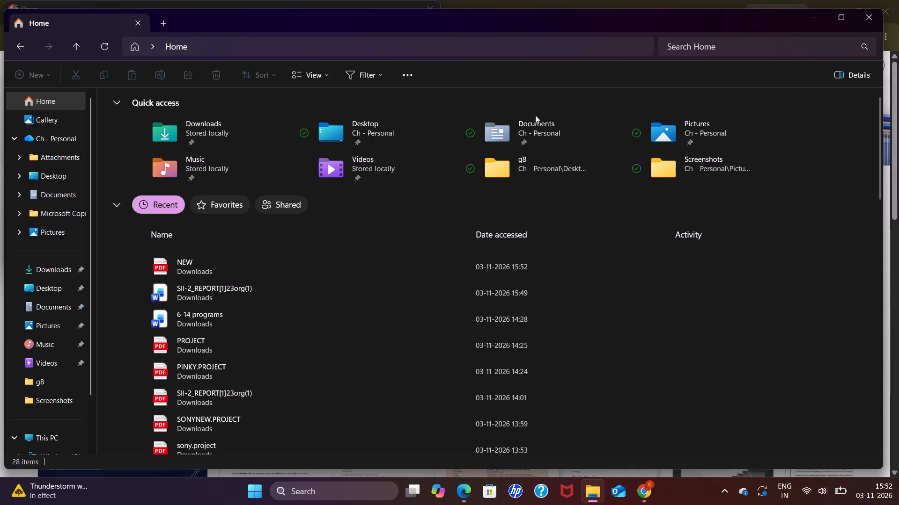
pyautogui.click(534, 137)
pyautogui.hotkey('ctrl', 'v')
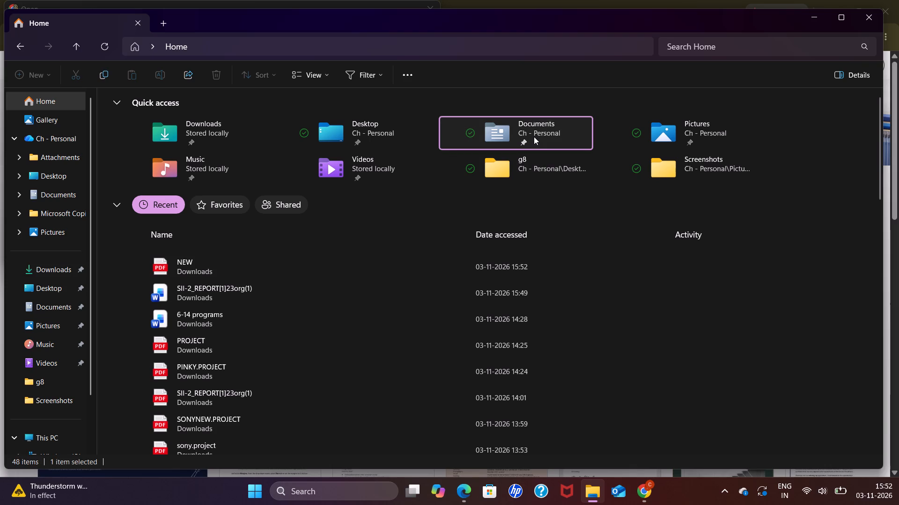
# Upload Summer Industry Internship Report-2 (1) from the Documents folder to Word online.
pyautogui.click(207, 3)
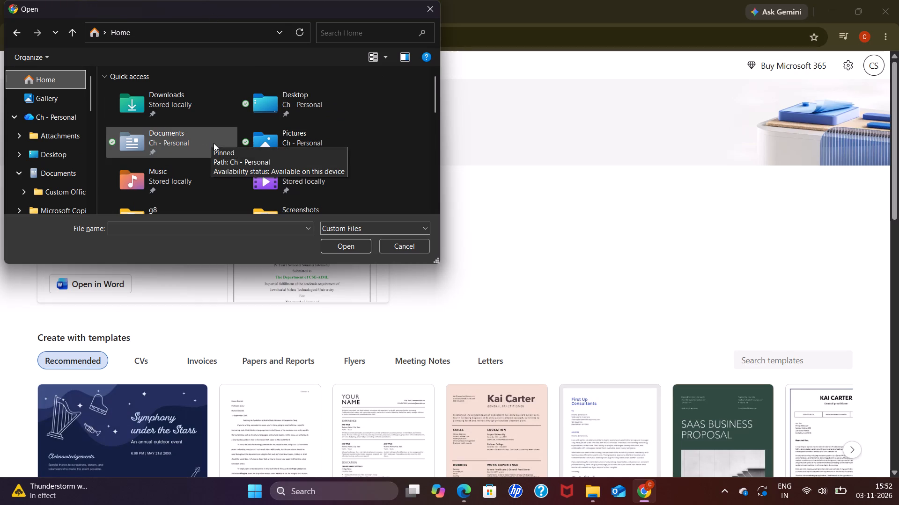
pyautogui.doubleClick(191, 139)
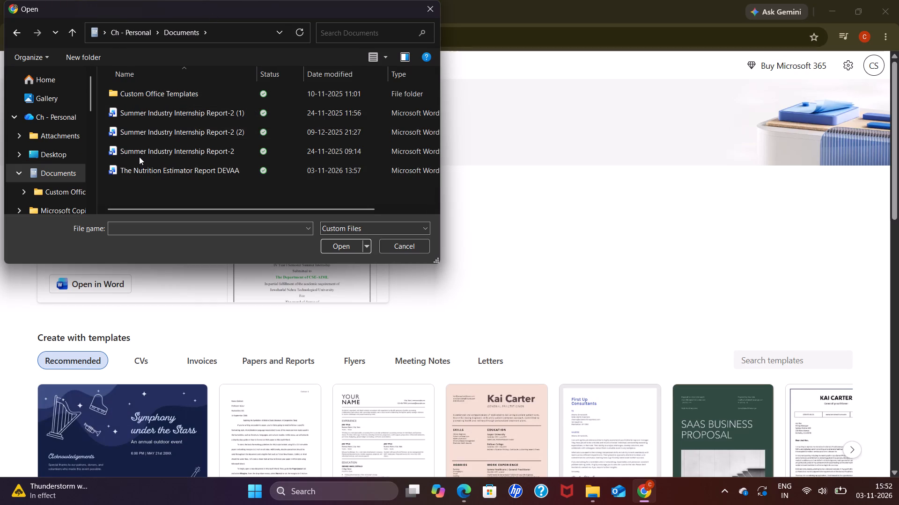
pyautogui.doubleClick(149, 117)
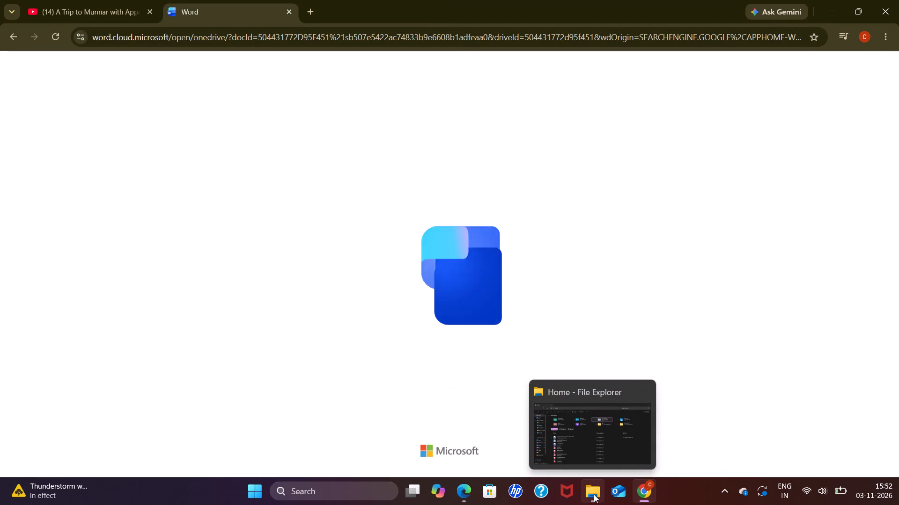
# View the NEW PDF from File Explorer's recent files, go to its file location, and view it again from Downloads.
pyautogui.click(594, 494)
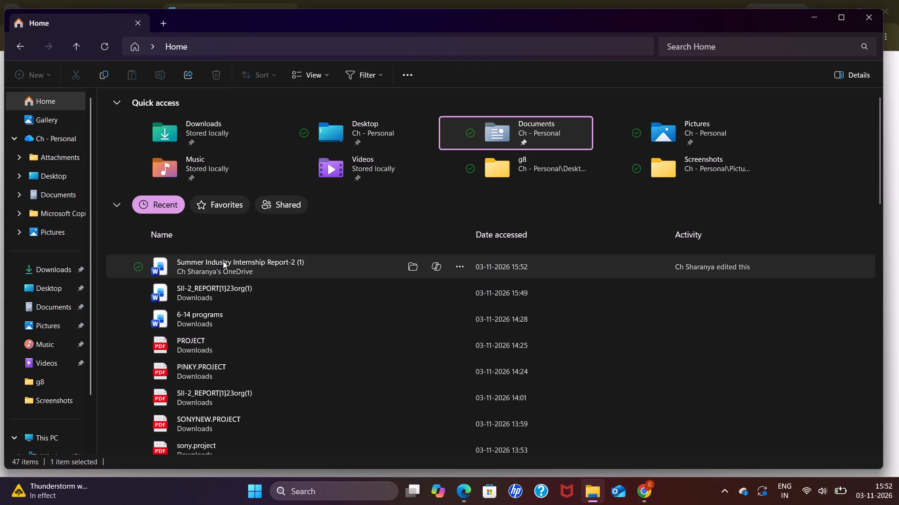
pyautogui.doubleClick(233, 287)
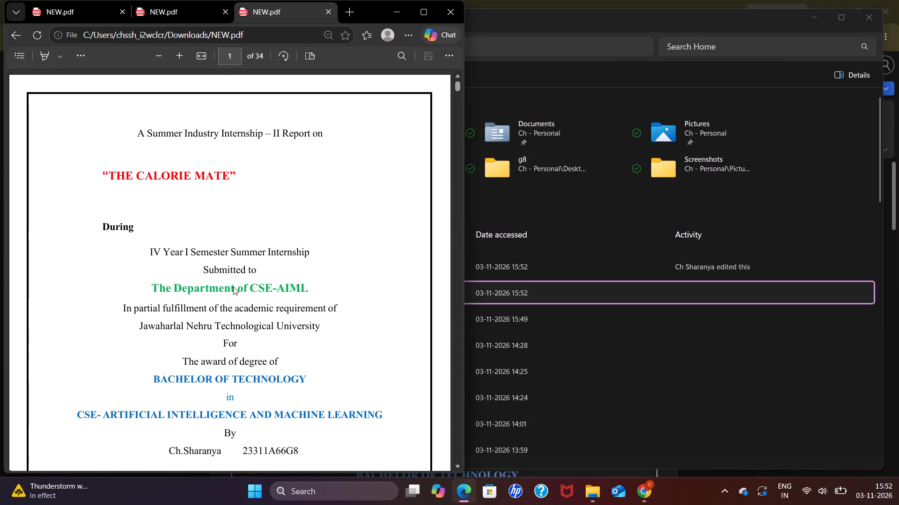
pyautogui.click(387, 20)
pyautogui.click(391, 19)
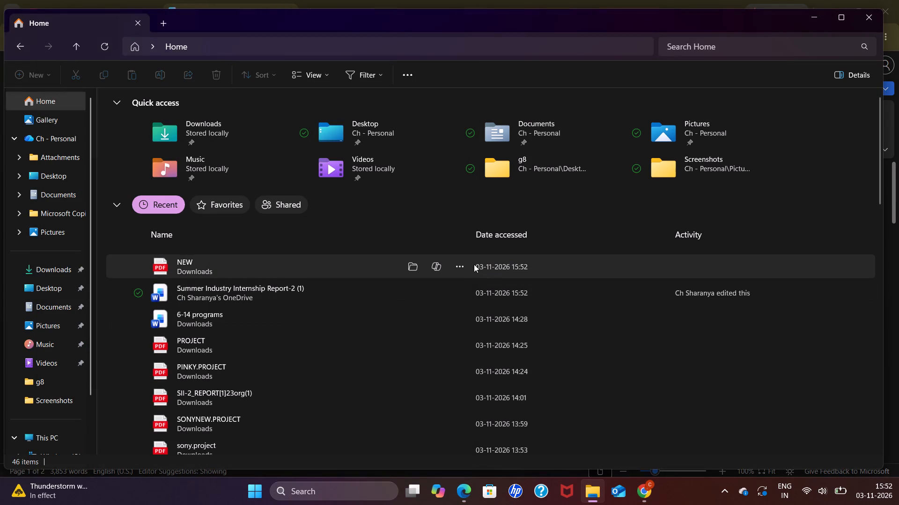
pyautogui.click(411, 267)
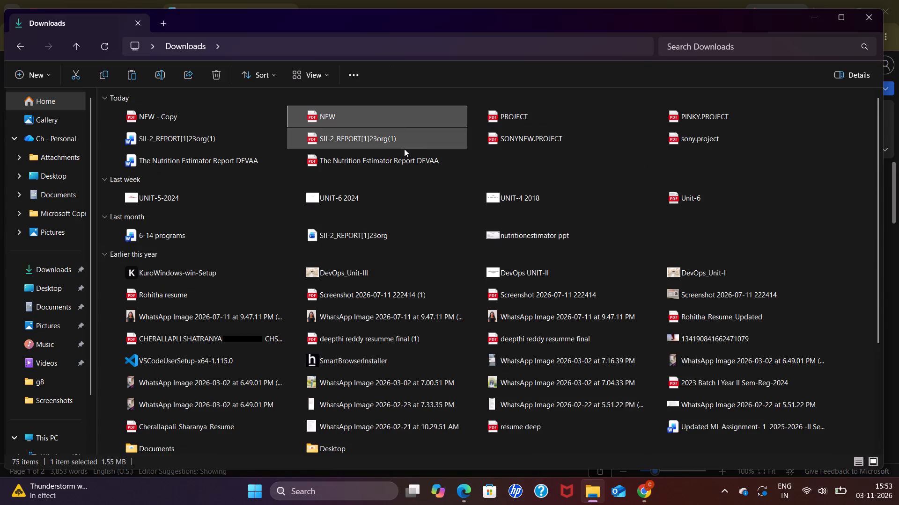
pyautogui.doubleClick(405, 119)
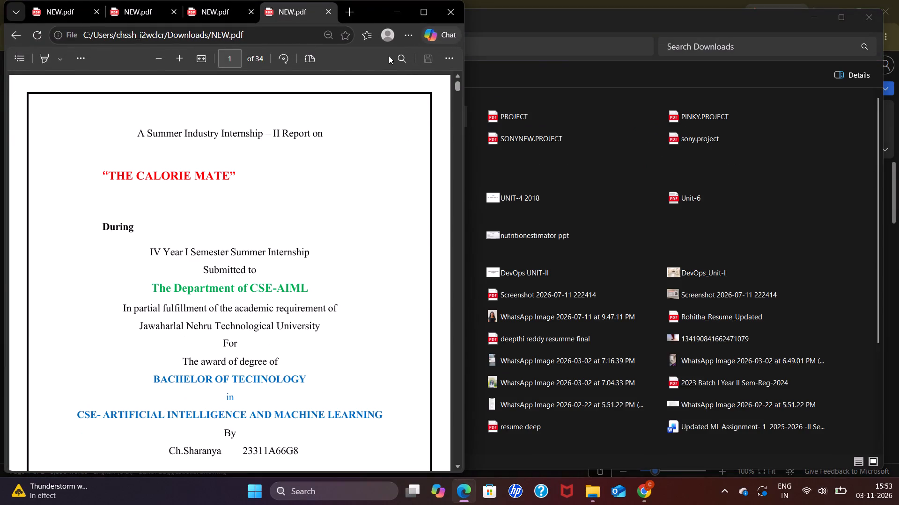
pyautogui.click(399, 11)
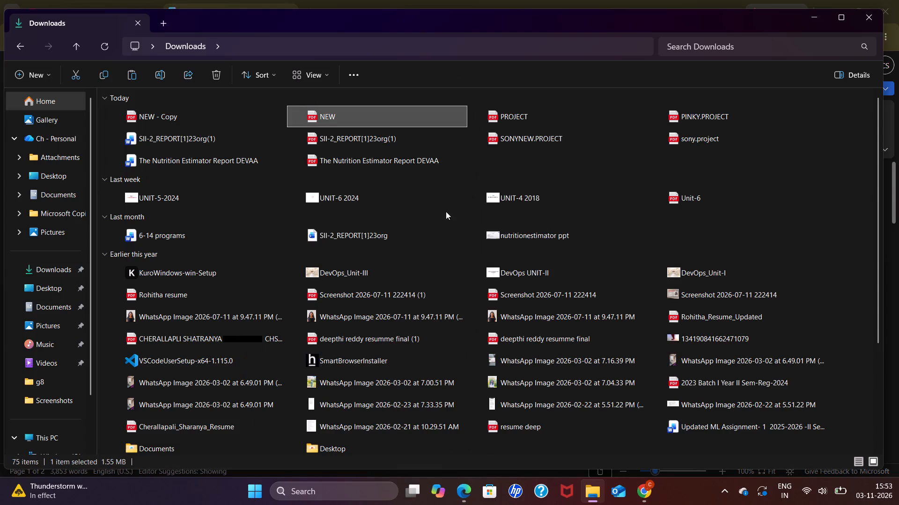
# Open the SII-2_REPORT[1]23org document from Downloads in desktop Word to check it, and minimize it.
pyautogui.doubleClick(443, 232)
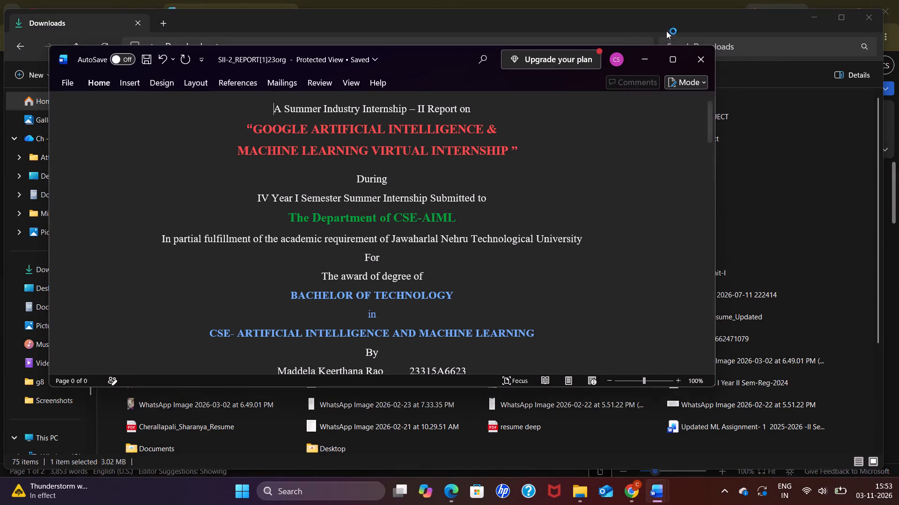
pyautogui.click(645, 58)
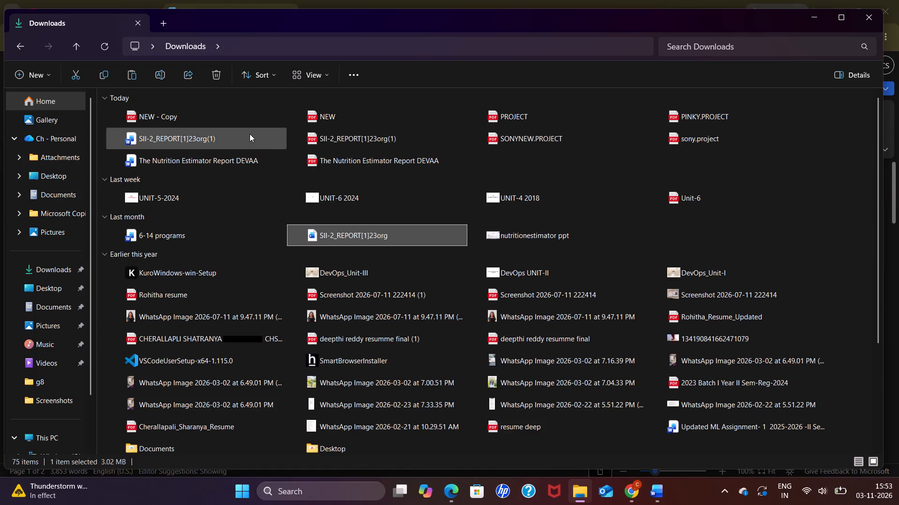
# Open the NEW - Copy PDF from Downloads to check it, and minimize the viewer.
pyautogui.click(258, 120)
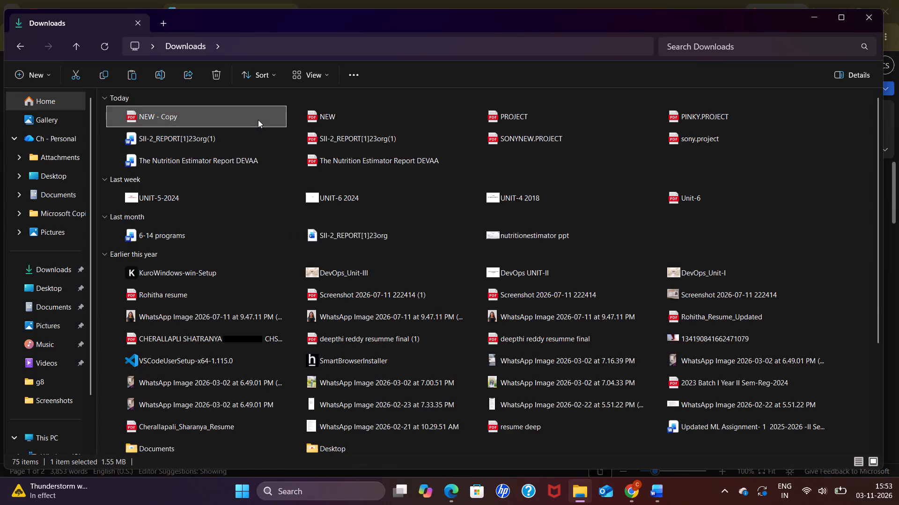
pyautogui.rightClick(258, 120)
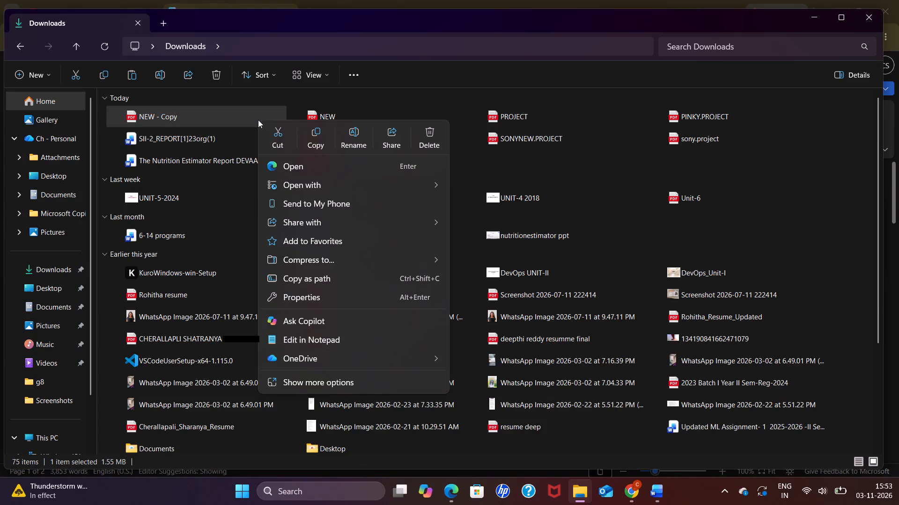
pyautogui.click(305, 163)
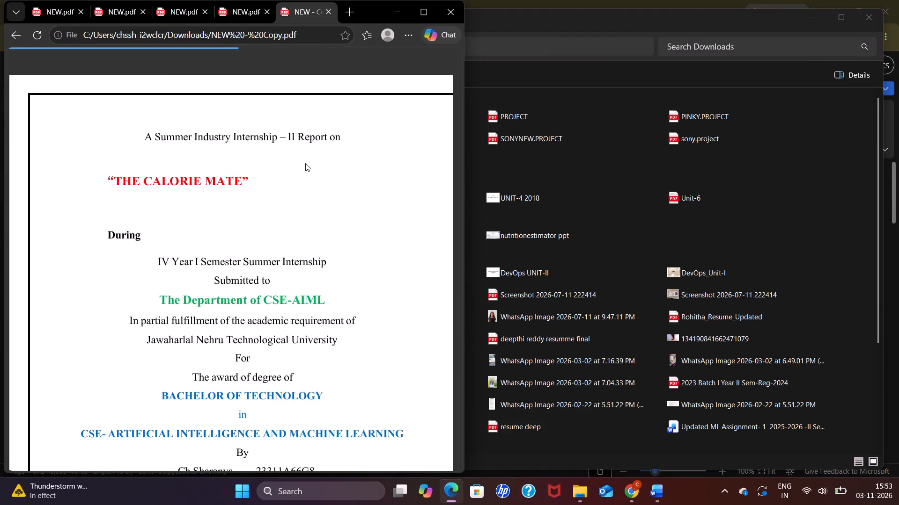
pyautogui.click(406, 11)
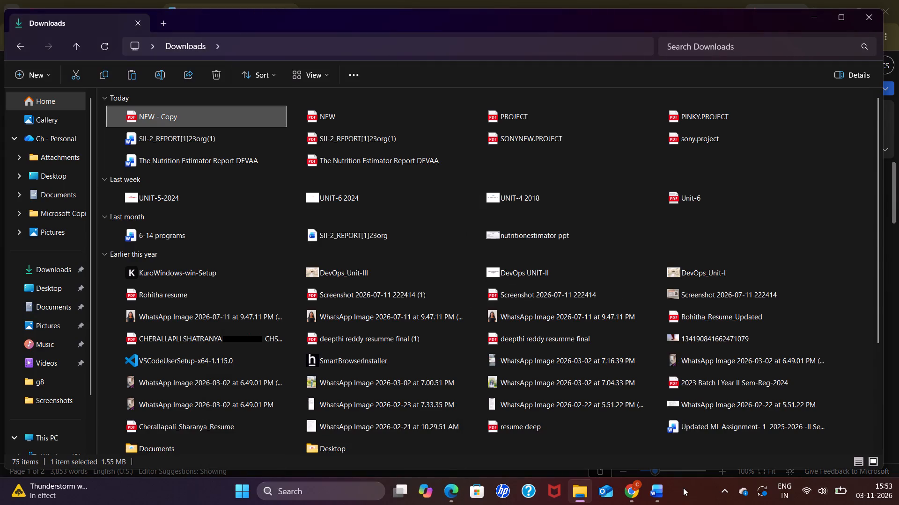
# Switch to The Nutrition Estimator Report DEVAA in desktop Word, examine its opening pages, and close it.
pyautogui.click(663, 494)
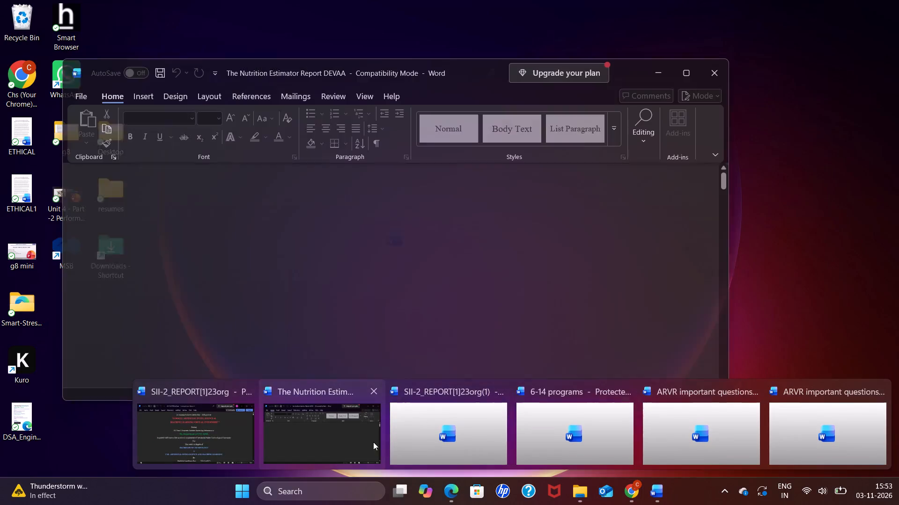
pyautogui.click(358, 440)
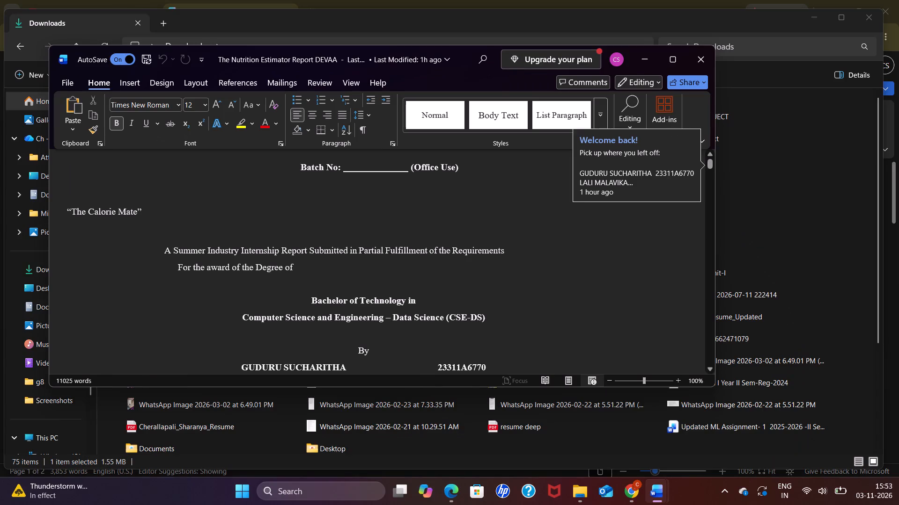
pyautogui.scroll(2, 449, 288)
pyautogui.scroll(-6, 449, 288)
pyautogui.scroll(6, 449, 288)
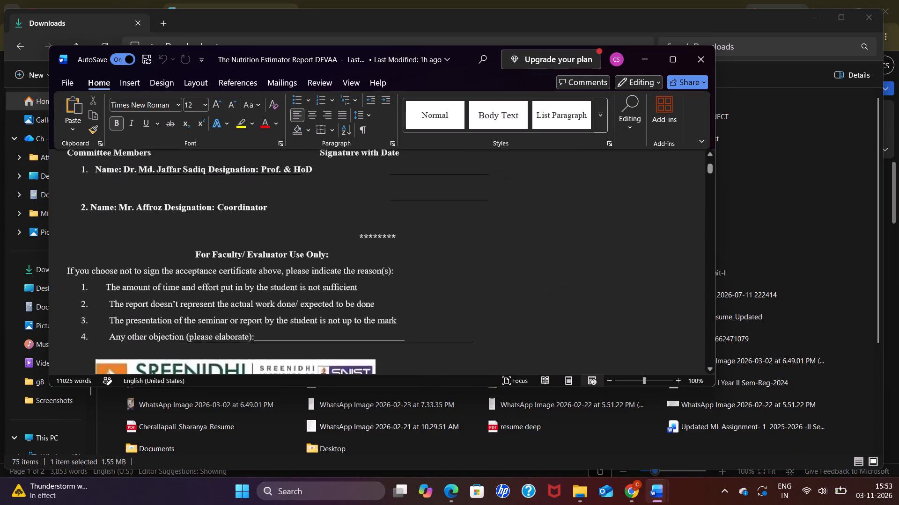
pyautogui.scroll(13, 449, 288)
pyautogui.scroll(-2, 449, 288)
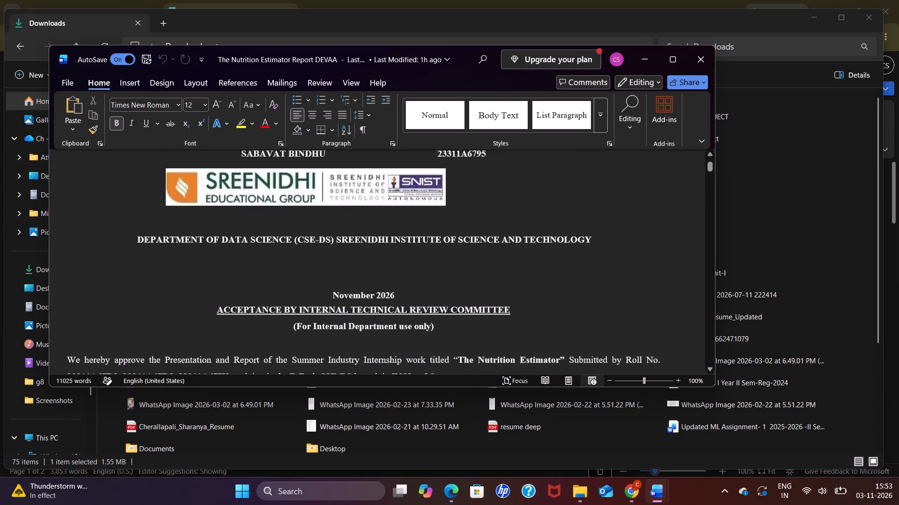
pyautogui.click(699, 62)
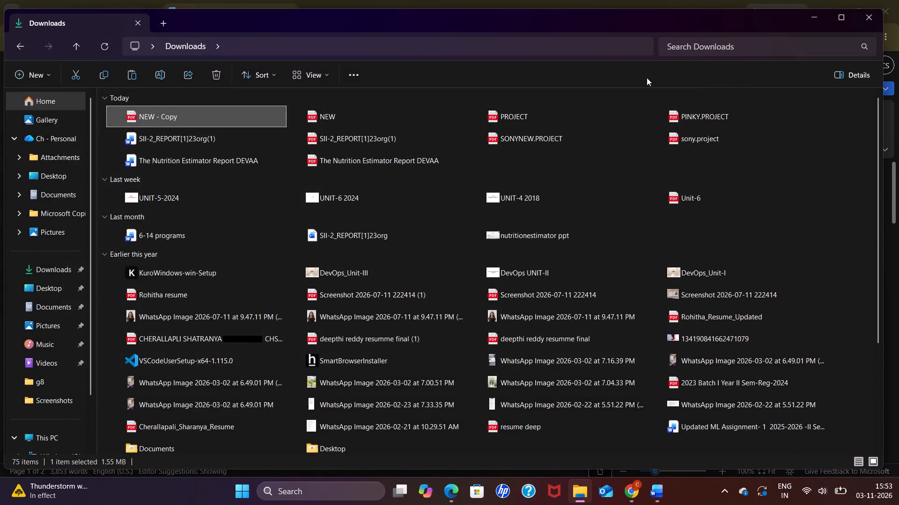
# Bring up the SII-2_REPORT[1]23org(1) document in desktop Word to check it.
pyautogui.doubleClick(638, 488)
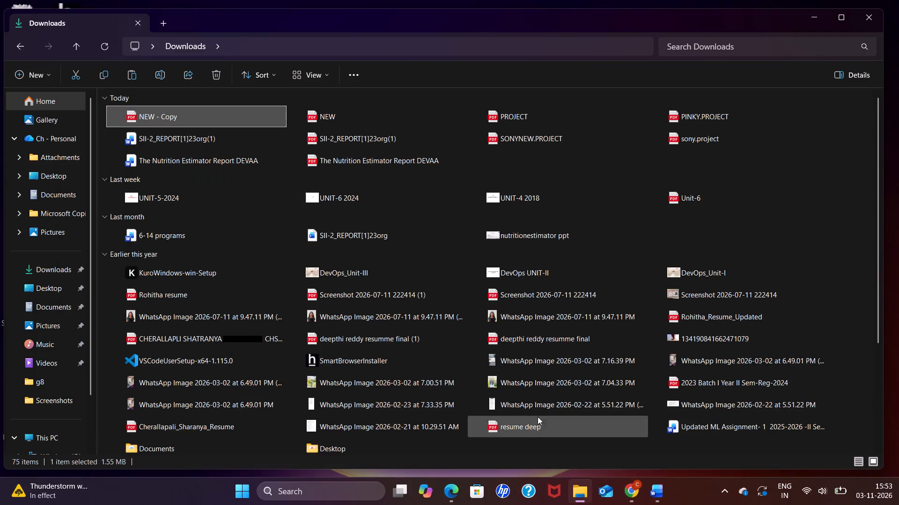
pyautogui.click(651, 492)
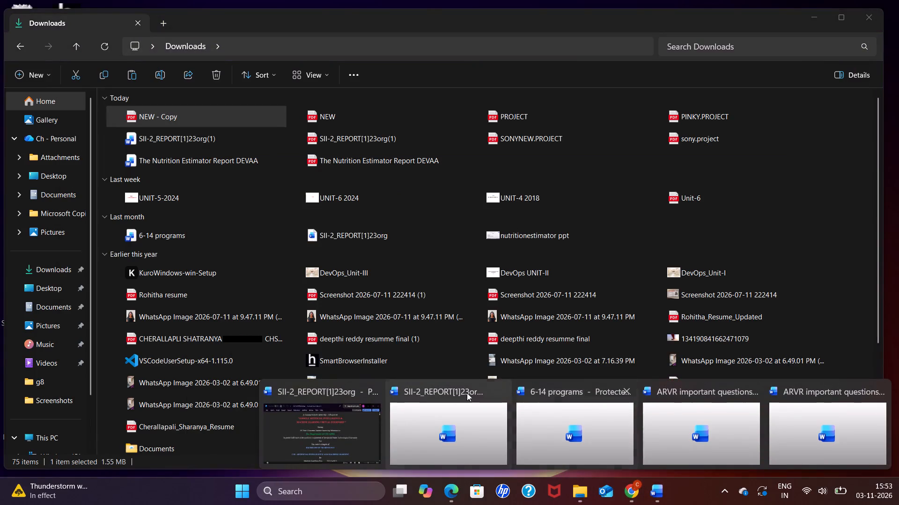
pyautogui.click(467, 453)
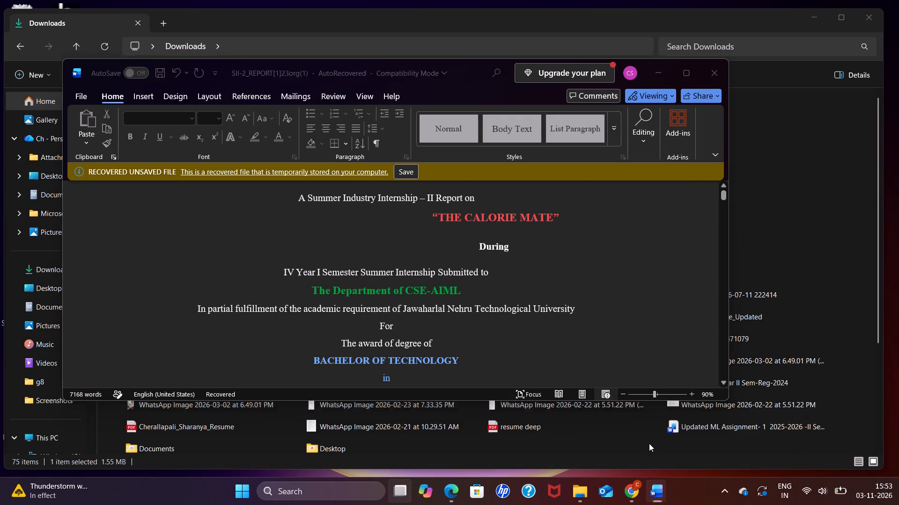
# Close the open ARVR important questions and 6-14 programs Word windows.
pyautogui.click(460, 207)
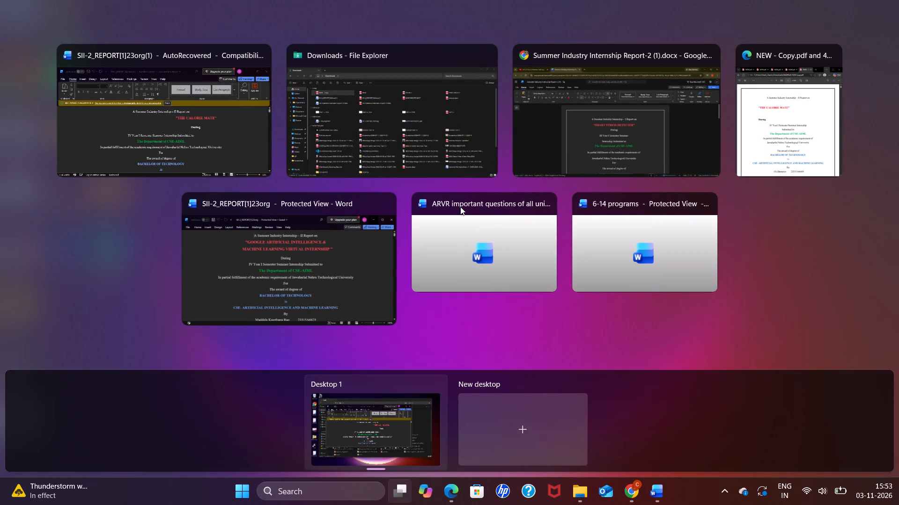
pyautogui.click(547, 204)
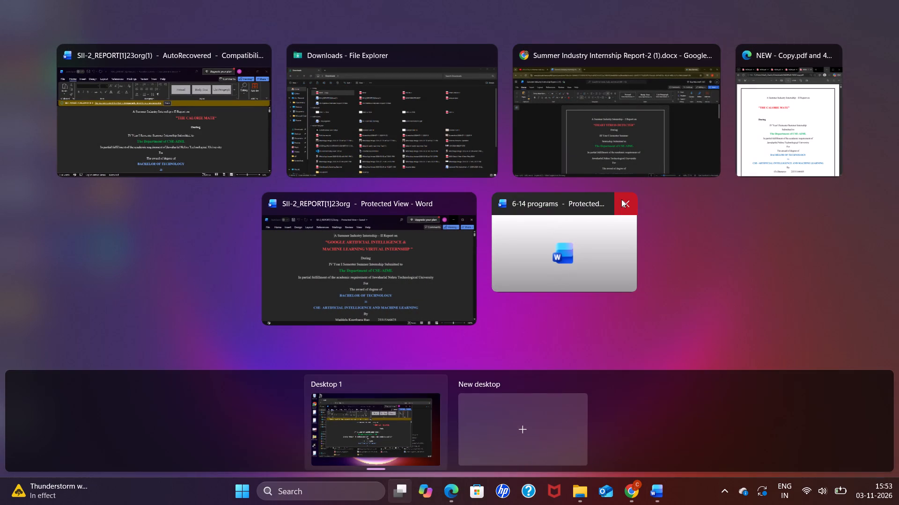
pyautogui.click(621, 199)
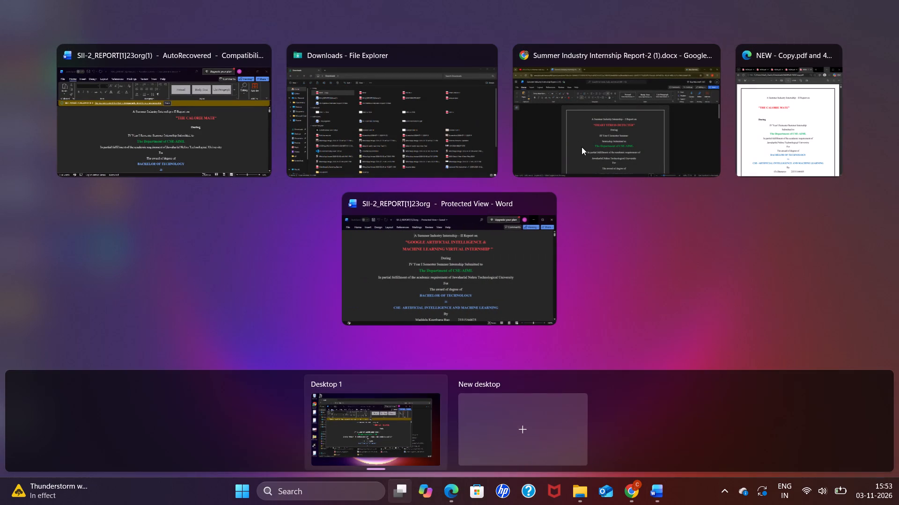
# Switch to Chrome and search Google in a new tab for "convert pdf to word".
pyautogui.click(582, 147)
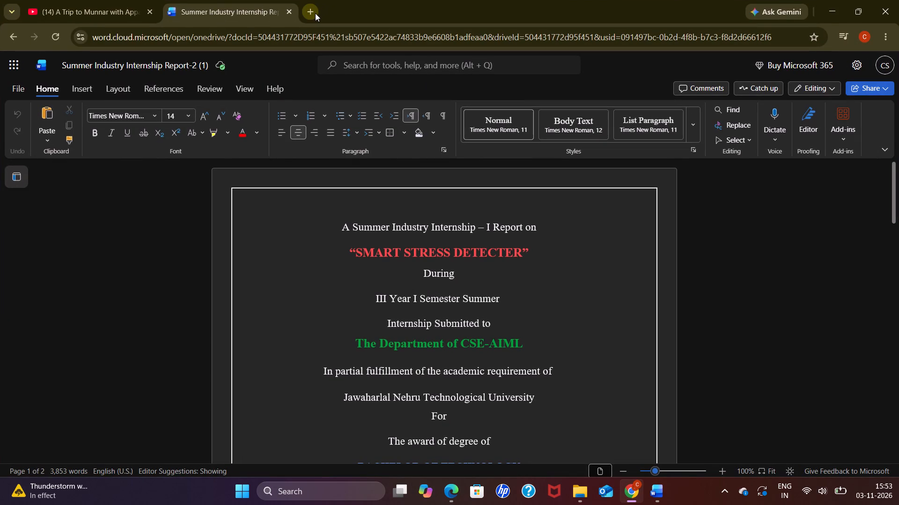
pyautogui.click(315, 13)
pyautogui.write('conver pdf to')
pyautogui.press('space')
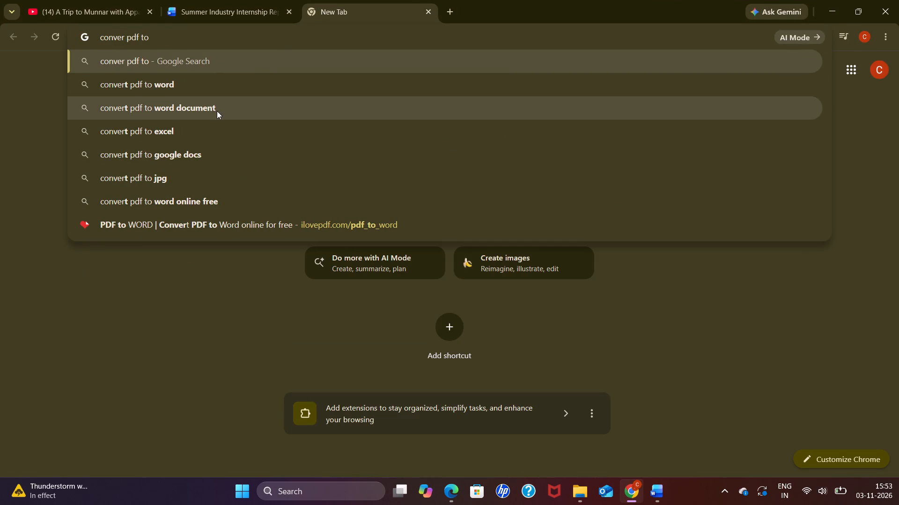
pyautogui.click(220, 92)
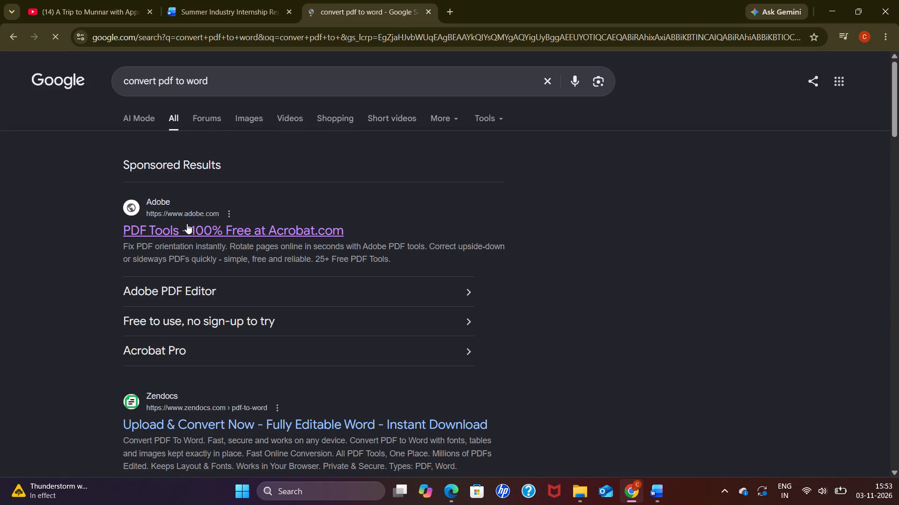
# Open Adobe's sponsored PDF Tools result and upload the NEW PDF from Downloads.
pyautogui.click(187, 224)
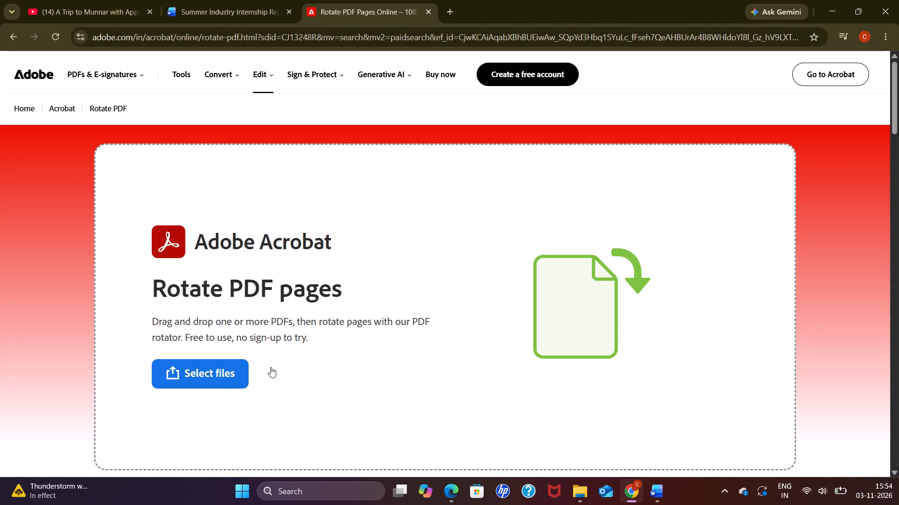
pyautogui.click(219, 375)
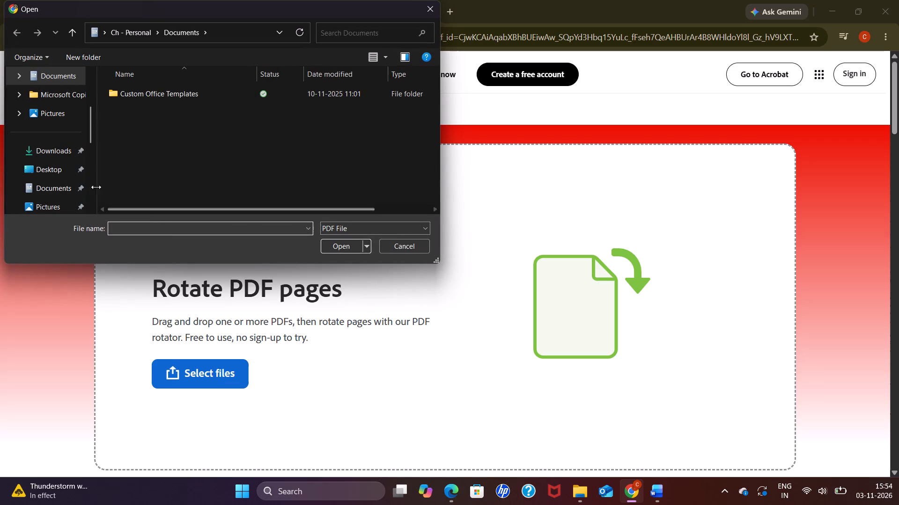
pyautogui.click(37, 149)
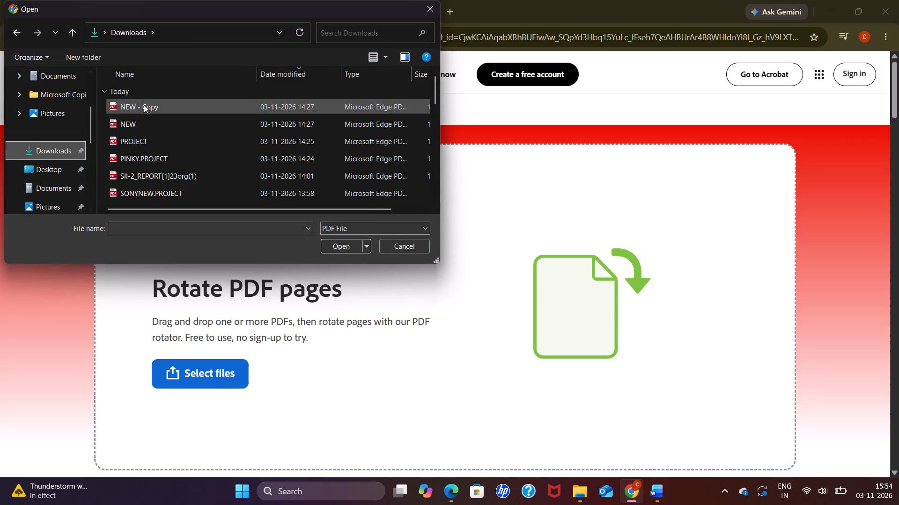
pyautogui.click(149, 119)
pyautogui.click(347, 244)
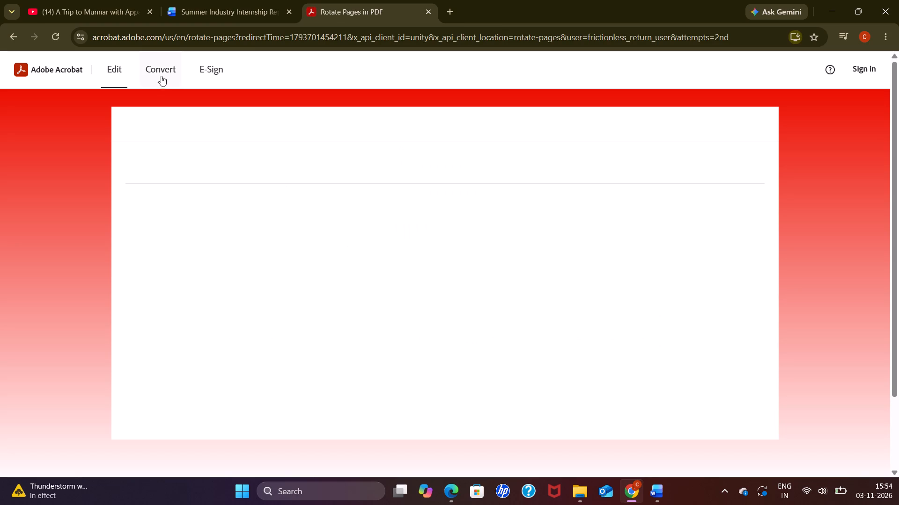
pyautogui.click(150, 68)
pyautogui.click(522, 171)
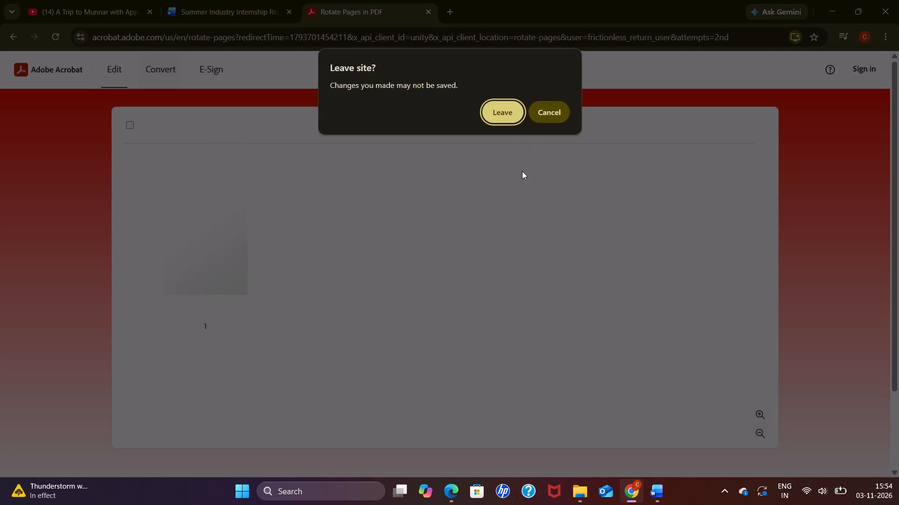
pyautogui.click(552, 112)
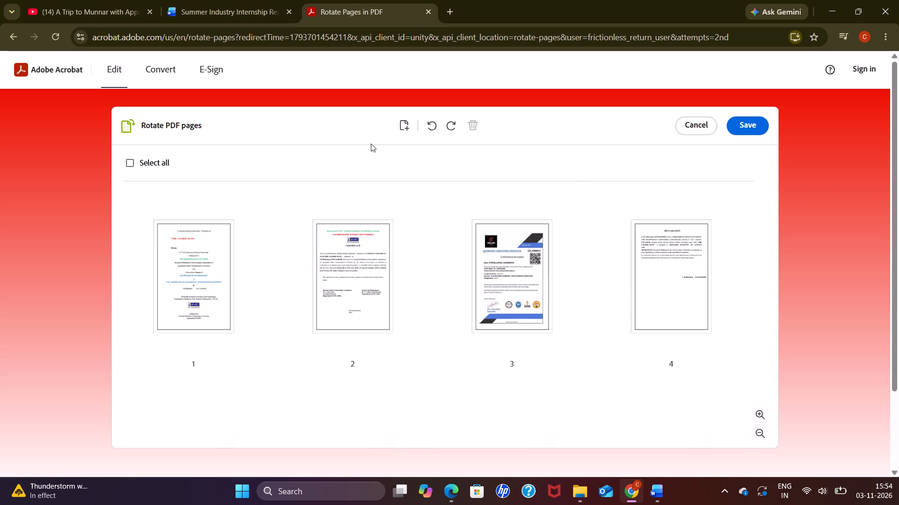
# Select all pages of the uploaded PDF and try to switch to one of Acrobat's conversion tools.
pyautogui.click(149, 166)
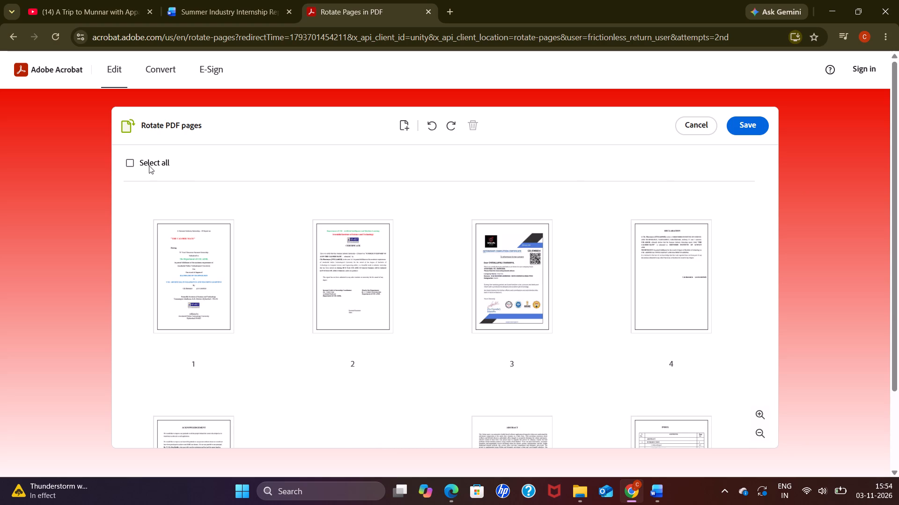
pyautogui.click(132, 164)
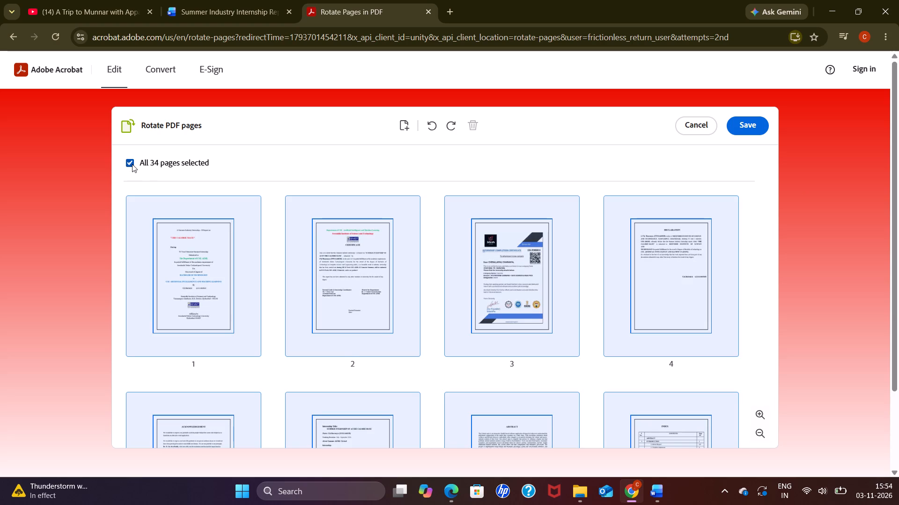
pyautogui.scroll(-3, 132, 164)
pyautogui.click(166, 65)
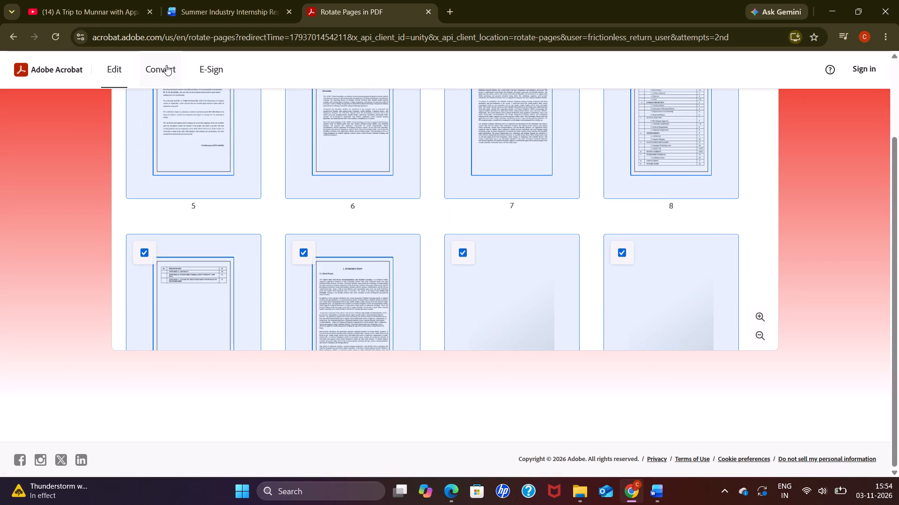
pyautogui.click(348, 107)
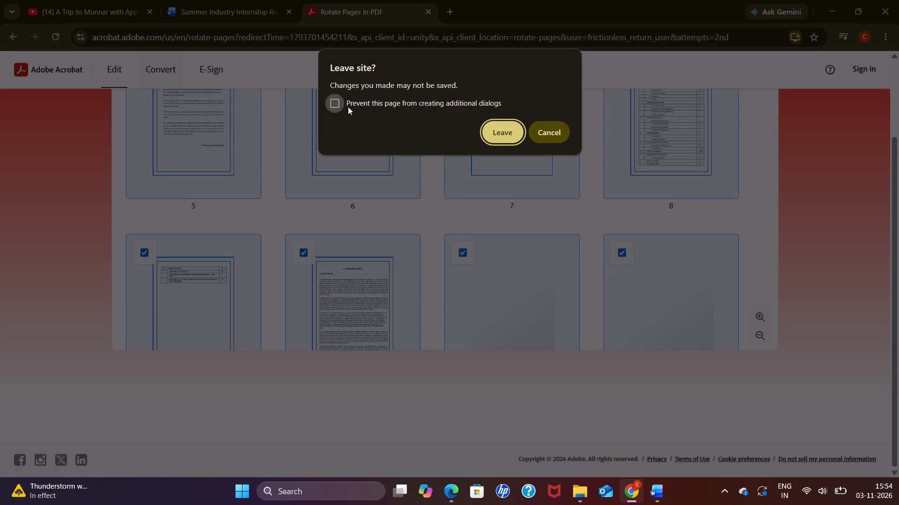
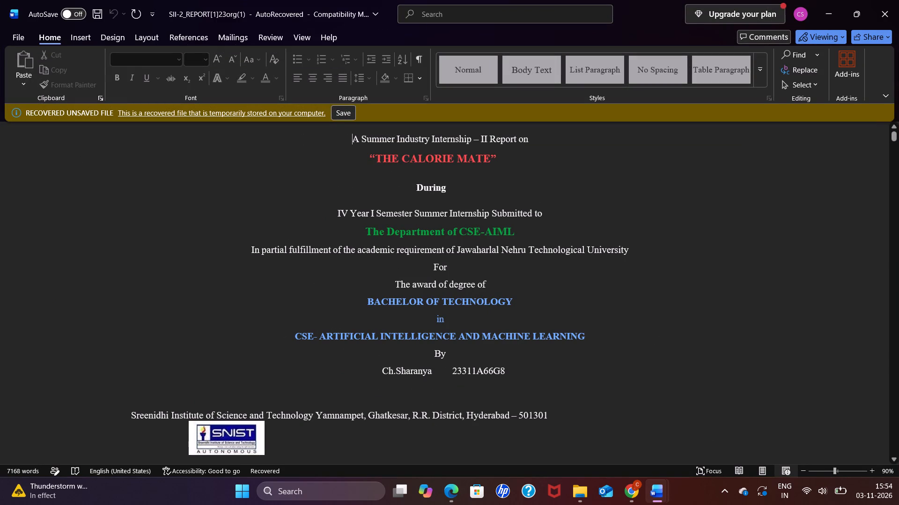
# Look through the recovered internship report from the cover page to the appendix tables and return to the cover.
pyautogui.scroll(7, 499, 209)
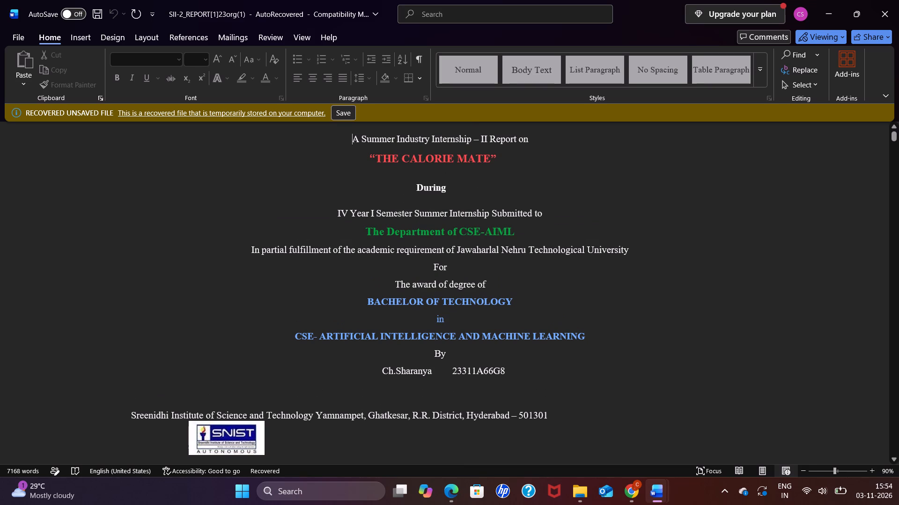
pyautogui.scroll(-3, 499, 209)
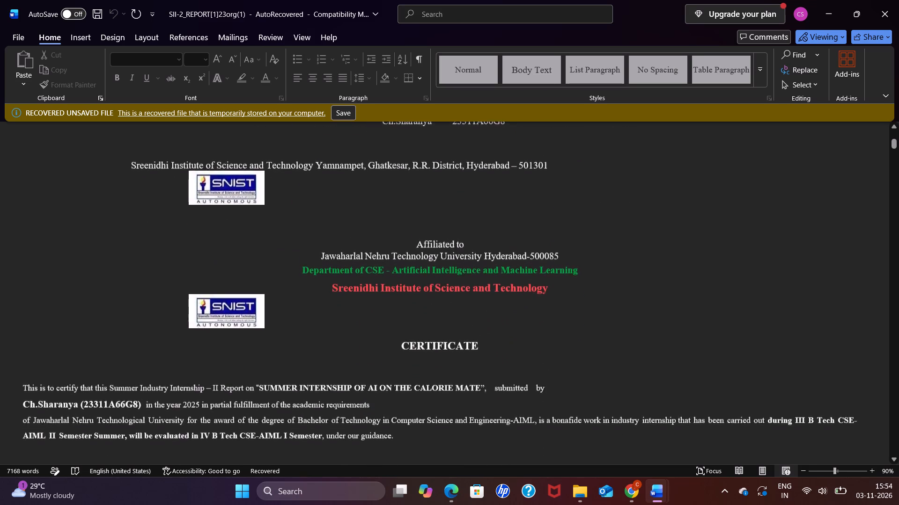
pyautogui.scroll(-2, 499, 209)
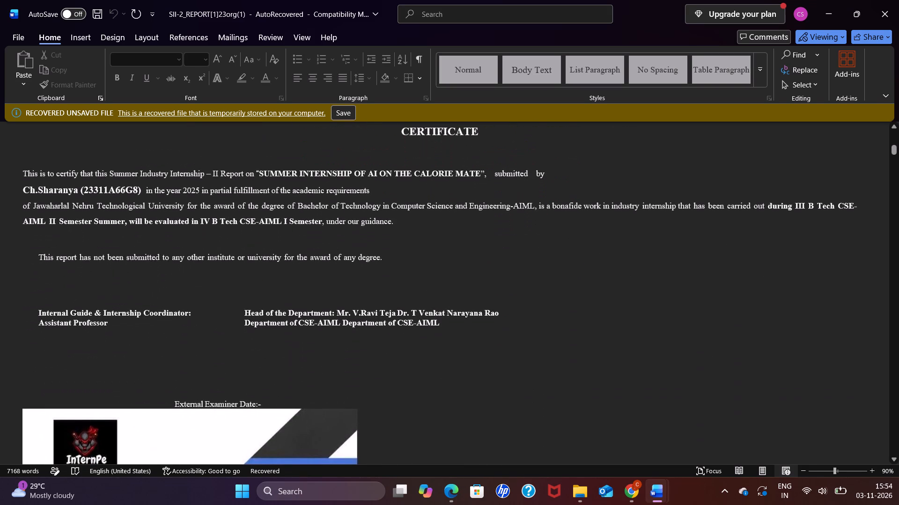
pyautogui.scroll(-4, 499, 209)
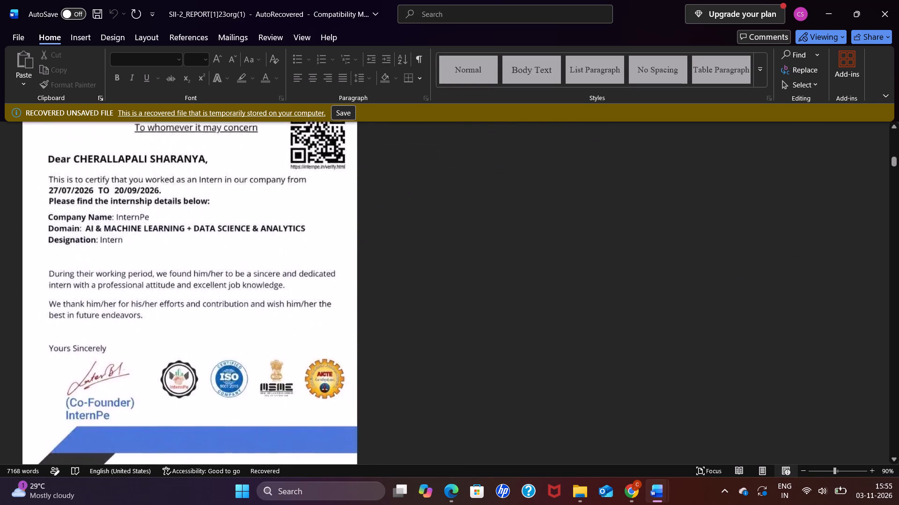
pyautogui.scroll(-2, 499, 209)
pyautogui.scroll(1, 499, 209)
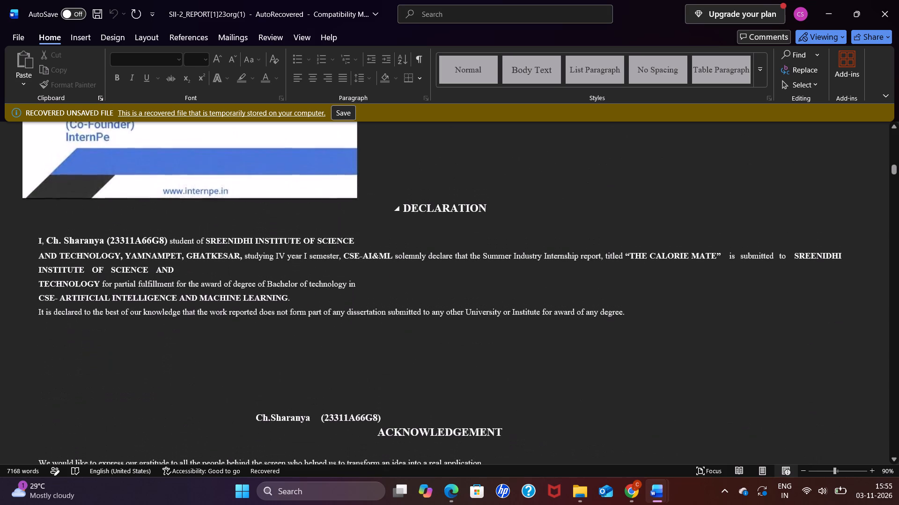
pyautogui.scroll(-1, 499, 209)
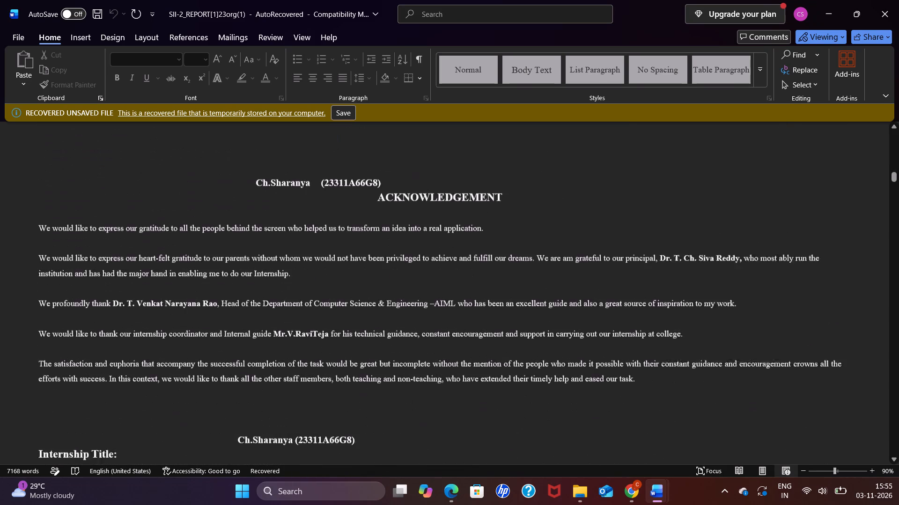
pyautogui.scroll(-1, 499, 209)
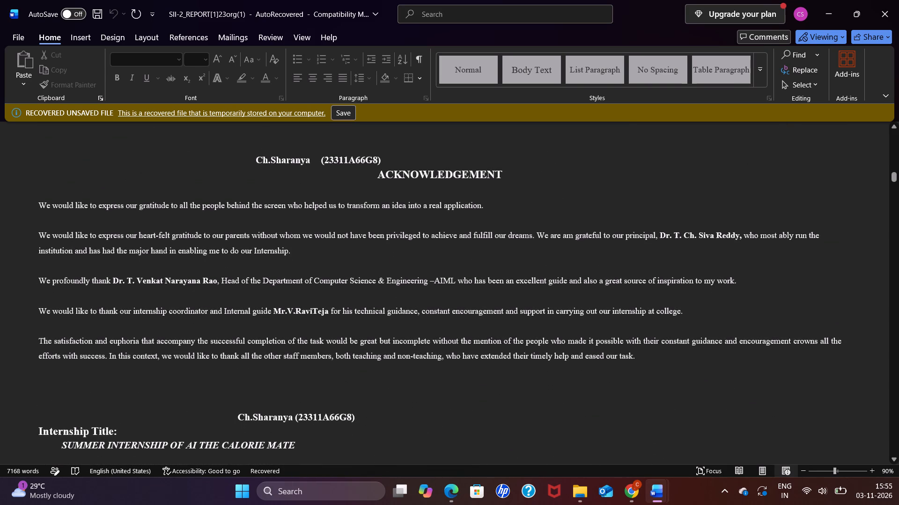
pyautogui.scroll(-2, 421, 260)
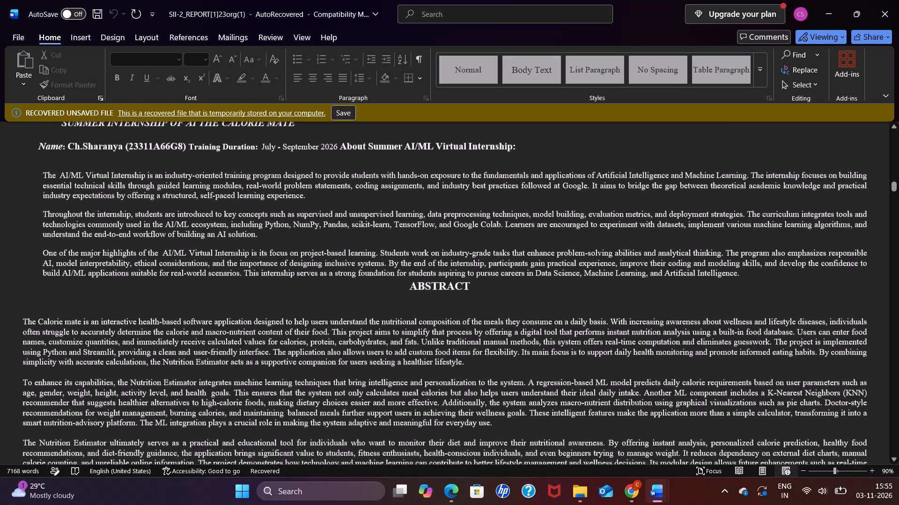
pyautogui.scroll(-5, 421, 260)
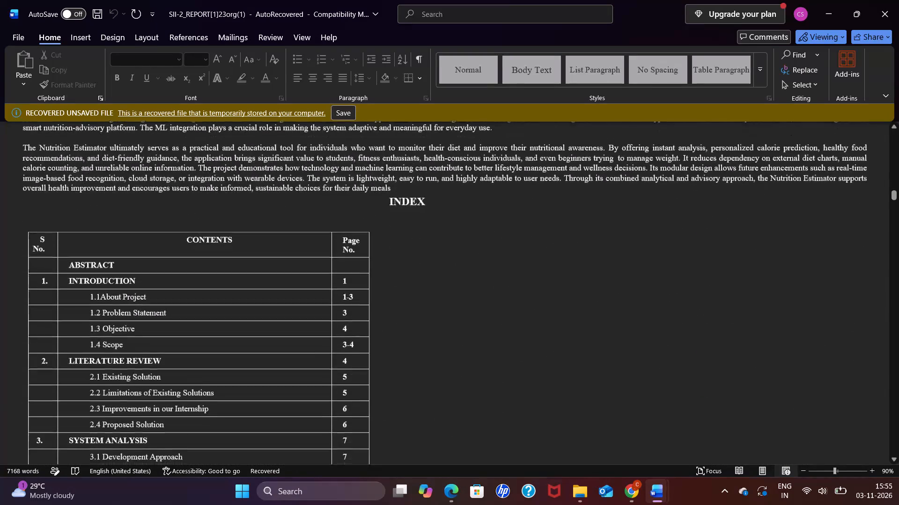
pyautogui.scroll(-20, 421, 260)
pyautogui.scroll(-11, 421, 260)
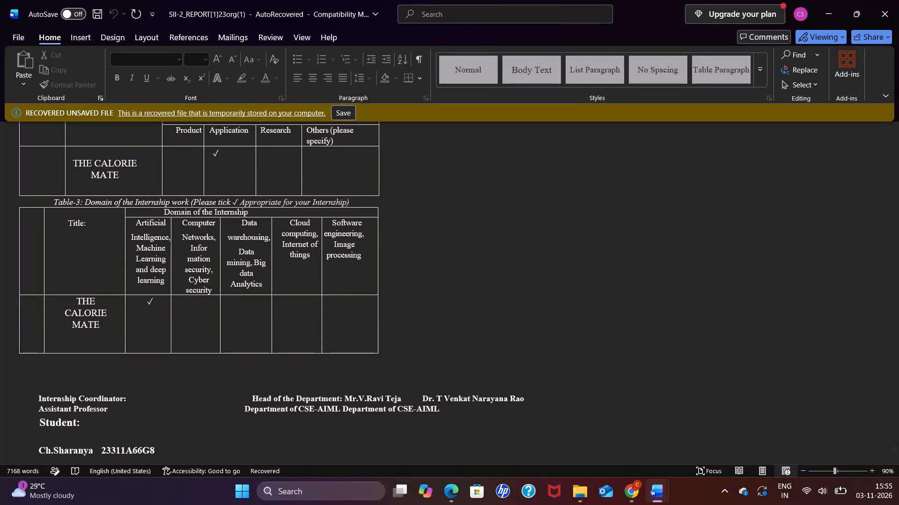
pyautogui.scroll(9, 421, 260)
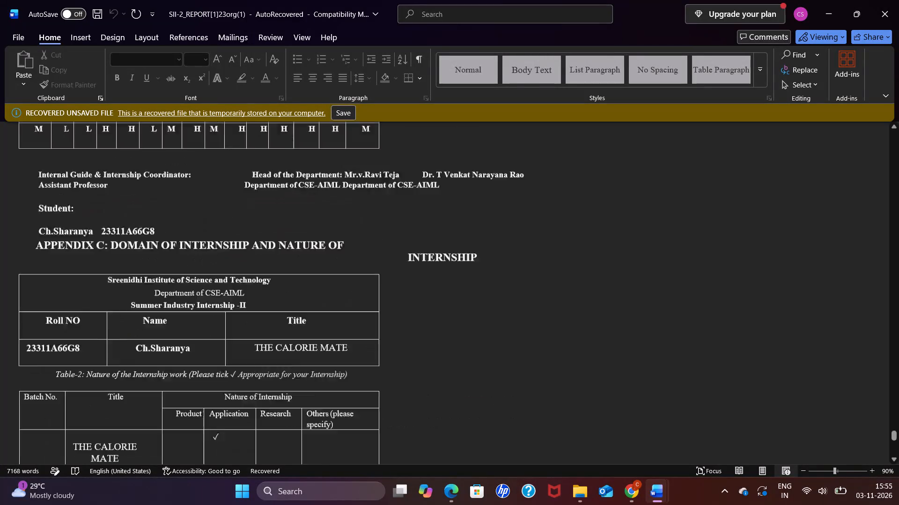
pyautogui.scroll(14, 421, 260)
pyautogui.scroll(8, 421, 260)
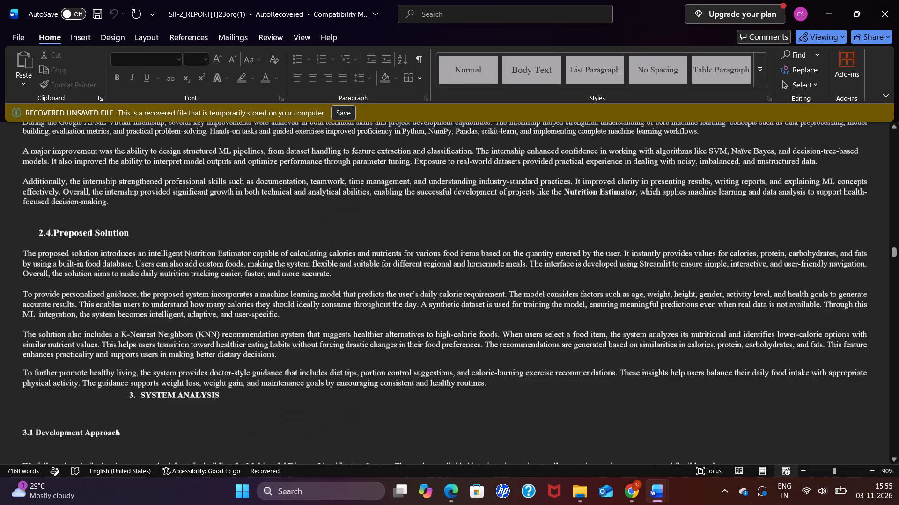
pyautogui.scroll(20, 421, 260)
pyautogui.scroll(1, 421, 260)
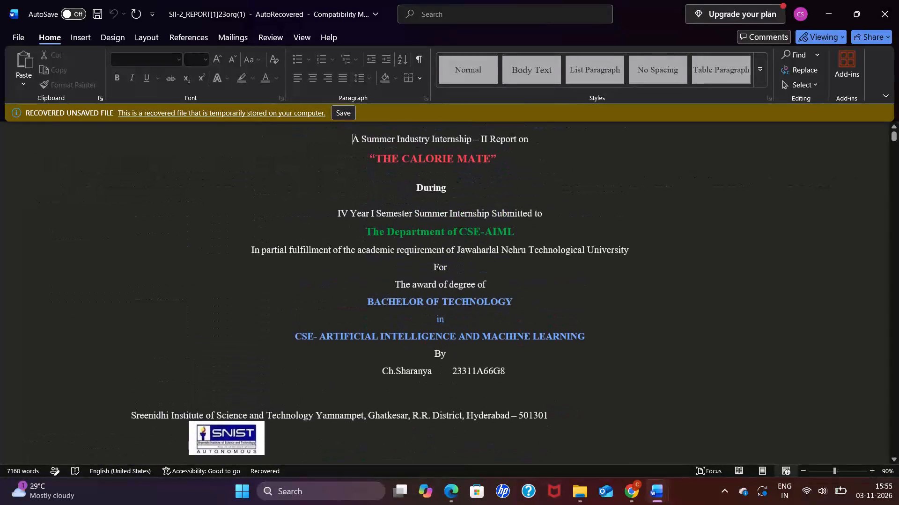
pyautogui.scroll(1, 421, 260)
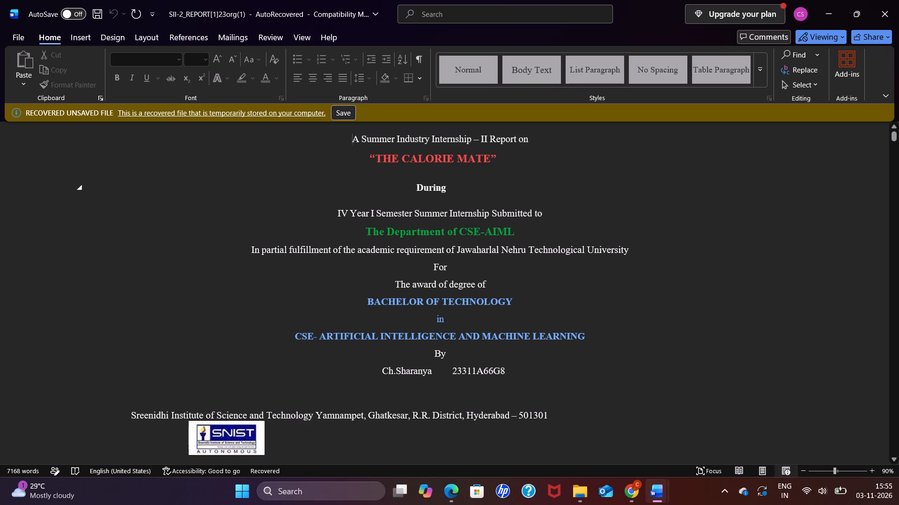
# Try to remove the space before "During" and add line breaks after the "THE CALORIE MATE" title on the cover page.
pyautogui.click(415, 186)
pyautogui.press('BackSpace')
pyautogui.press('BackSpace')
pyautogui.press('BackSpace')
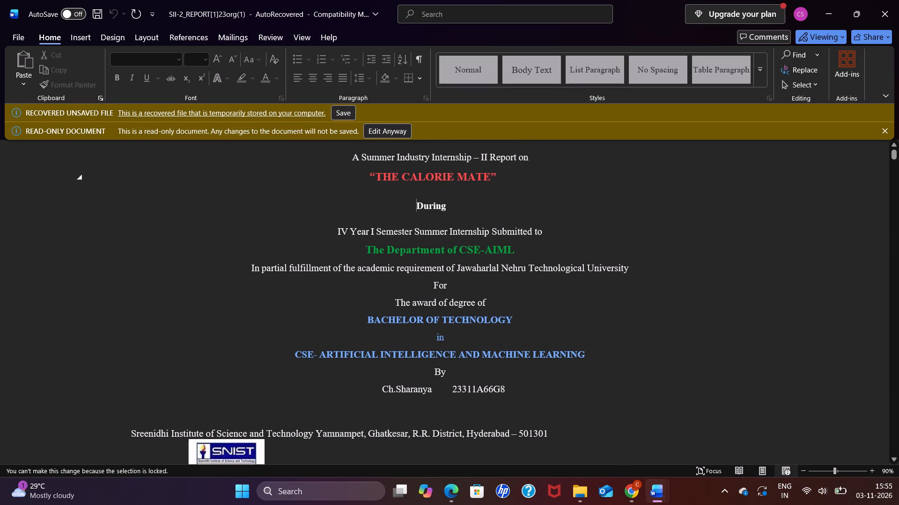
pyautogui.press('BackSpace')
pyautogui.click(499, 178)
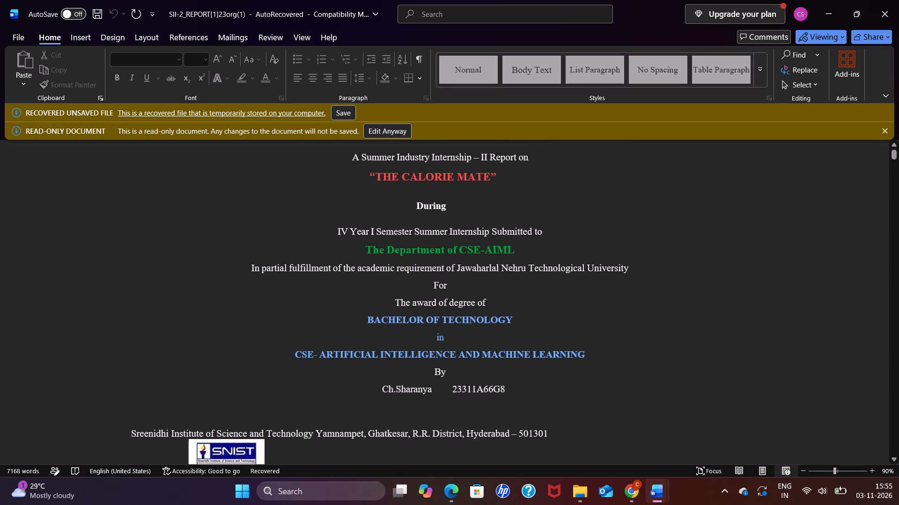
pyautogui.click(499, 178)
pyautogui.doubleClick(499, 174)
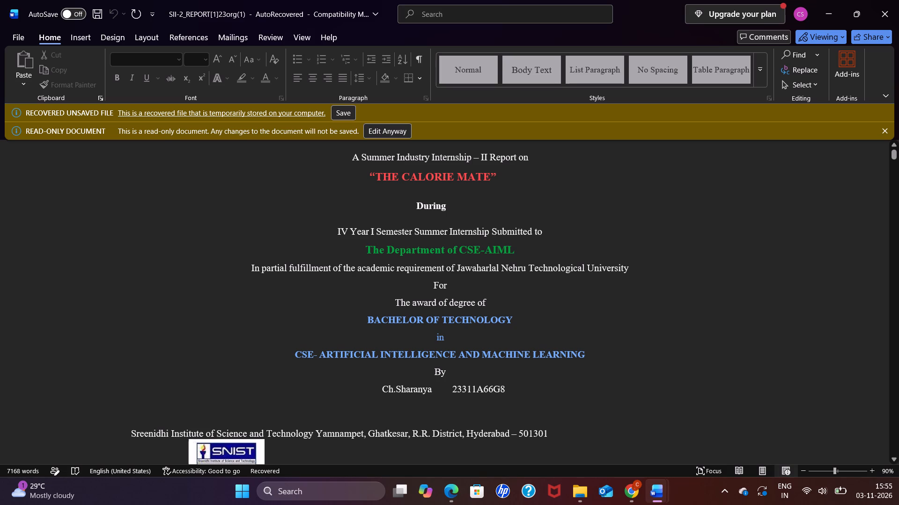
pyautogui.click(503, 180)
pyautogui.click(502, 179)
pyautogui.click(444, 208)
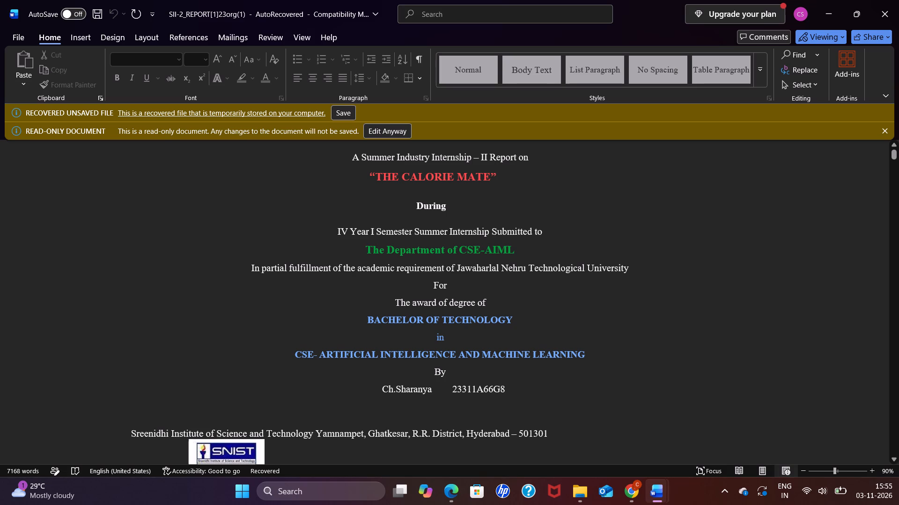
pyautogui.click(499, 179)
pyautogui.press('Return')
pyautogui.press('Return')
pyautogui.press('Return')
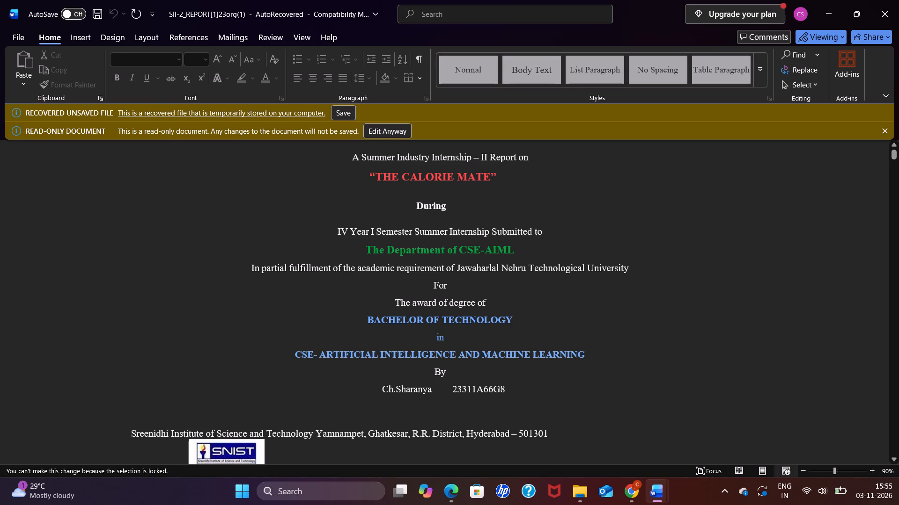
# Enable editing of the read-only recovered report.
pyautogui.click(389, 128)
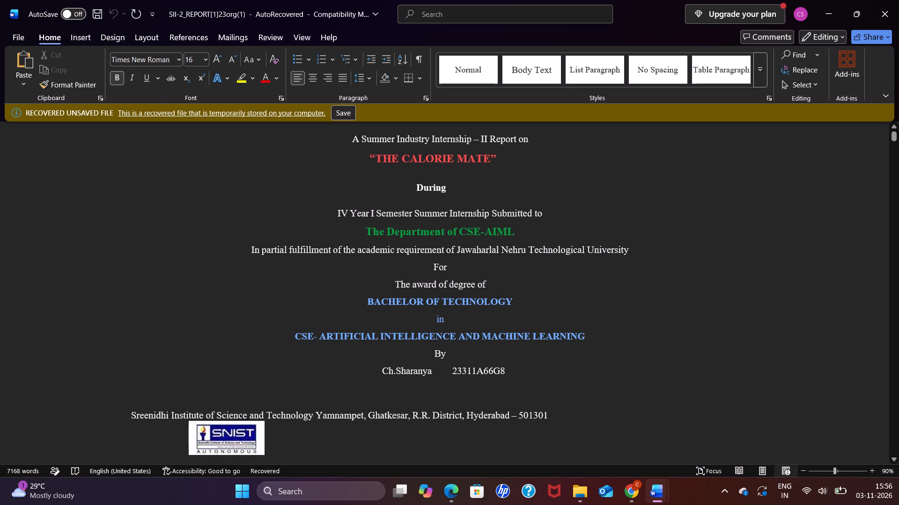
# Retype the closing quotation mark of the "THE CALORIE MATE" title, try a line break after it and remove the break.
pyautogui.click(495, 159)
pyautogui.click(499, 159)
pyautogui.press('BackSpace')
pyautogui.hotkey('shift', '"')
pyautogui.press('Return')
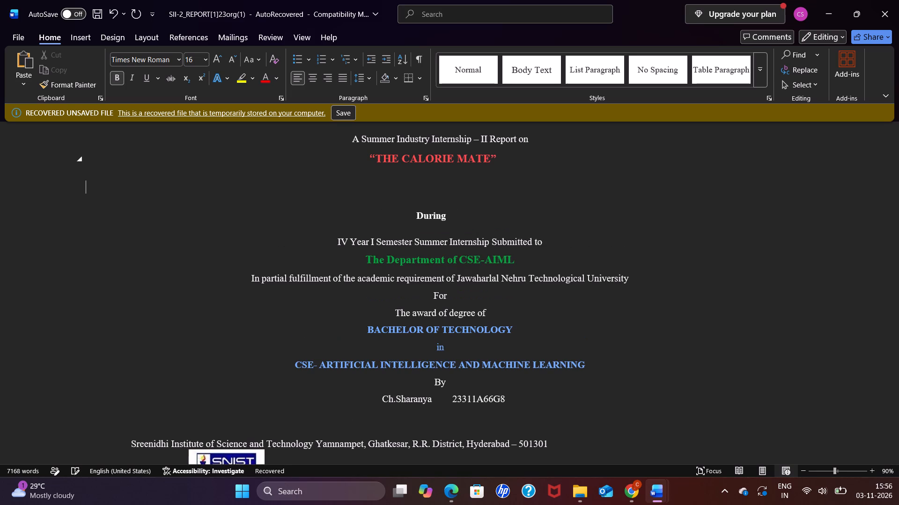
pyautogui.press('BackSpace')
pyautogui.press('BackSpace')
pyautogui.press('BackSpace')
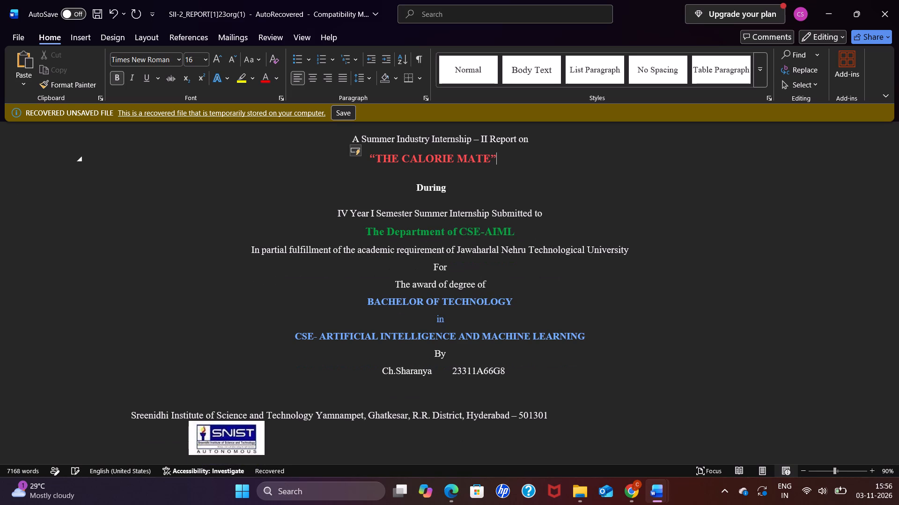
# Delete the spacing before "During" on the cover page, back into the end of the "THE CALORIE MATE" title.
pyautogui.press('Down')
pyautogui.press('Left')
pyautogui.press('Left')
pyautogui.press('Left')
pyautogui.press('Left')
pyautogui.press('Left')
pyautogui.press('Left')
pyautogui.press('BackSpace')
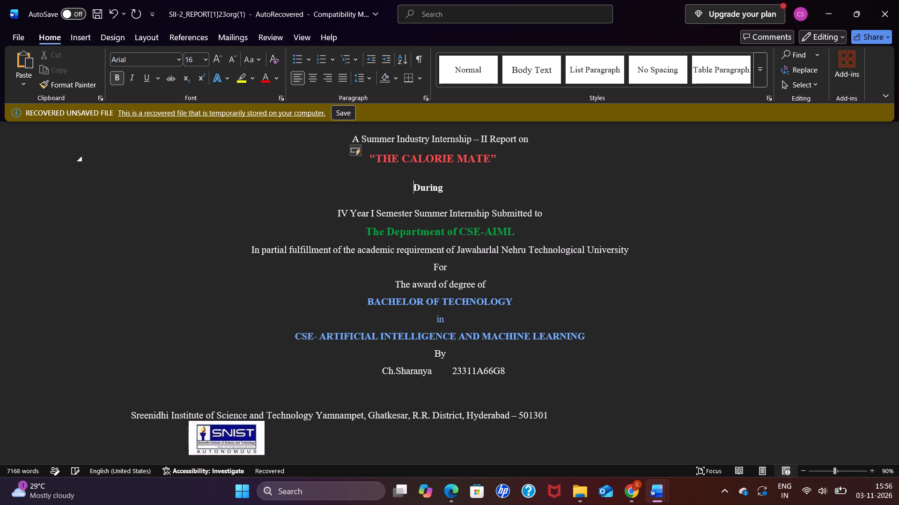
pyautogui.press('BackSpace')
pyautogui.press('BackSpace')
pyautogui.press('BackSpace')
pyautogui.press('BackSpace')
pyautogui.press('BackSpace')
pyautogui.press('BackSpace')
pyautogui.press('BackSpace')
pyautogui.press('BackSpace')
pyautogui.press('BackSpace')
pyautogui.press('BackSpace')
pyautogui.press('BackSpace')
pyautogui.press('BackSpace')
pyautogui.press('BackSpace')
pyautogui.press('BackSpace')
pyautogui.press('BackSpace')
pyautogui.press('BackSpace')
pyautogui.press('BackSpace')
pyautogui.press('BackSpace')
pyautogui.press('BackSpace')
pyautogui.press('BackSpace')
pyautogui.press('BackSpace')
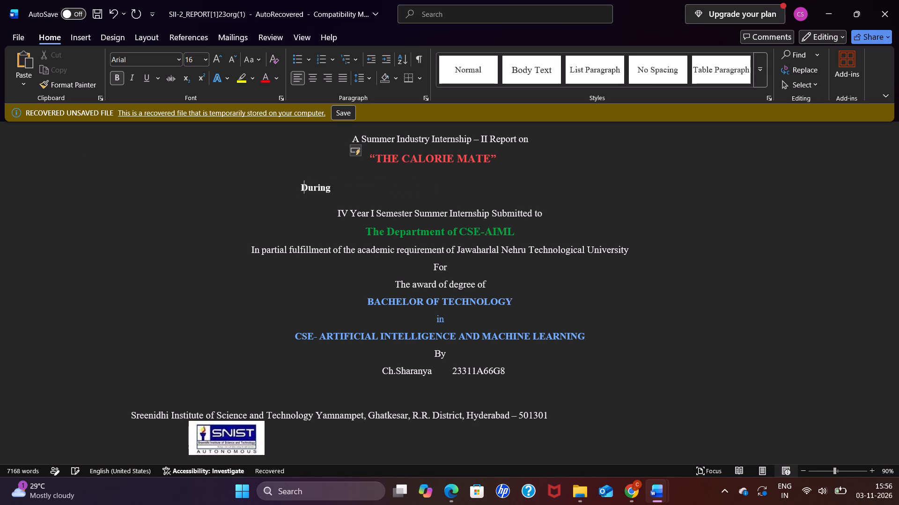
pyautogui.press('BackSpace')
pyautogui.press('BackSpace')
pyautogui.press('BackSpace')
pyautogui.press('BackSpace')
pyautogui.press('BackSpace')
pyautogui.press('BackSpace')
pyautogui.press('BackSpace')
pyautogui.press('BackSpace')
pyautogui.press('BackSpace')
pyautogui.press('BackSpace')
pyautogui.press('BackSpace')
pyautogui.press('BackSpace')
pyautogui.press('BackSpace')
pyautogui.press('BackSpace')
pyautogui.press('BackSpace')
pyautogui.press('BackSpace')
pyautogui.press('BackSpace')
pyautogui.press('BackSpace')
pyautogui.press('BackSpace')
pyautogui.press('BackSpace')
pyautogui.press('BackSpace')
pyautogui.press('BackSpace')
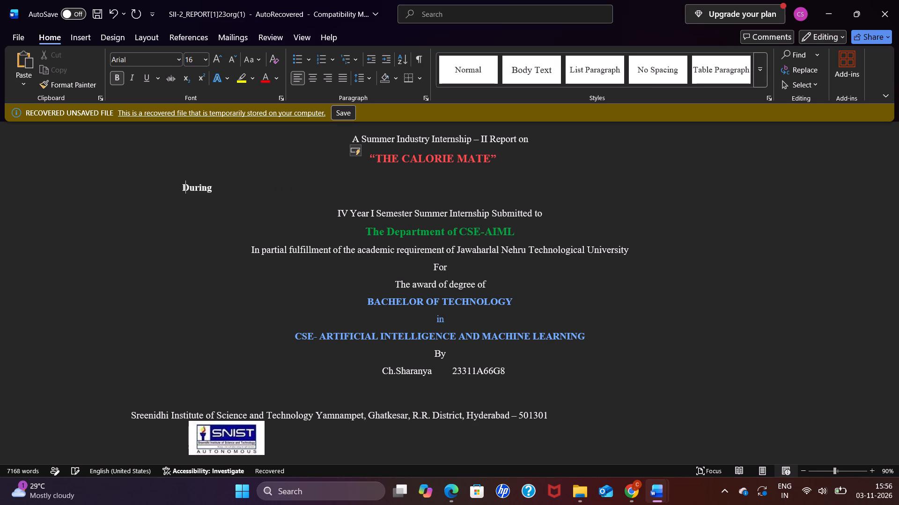
pyautogui.press('BackSpace')
pyautogui.press('BackSpace')
pyautogui.press('BackSpace')
pyautogui.press('BackSpace')
pyautogui.press('BackSpace')
pyautogui.press('BackSpace')
pyautogui.press('BackSpace')
pyautogui.press('BackSpace')
pyautogui.press('BackSpace')
pyautogui.press('BackSpace')
pyautogui.press('BackSpace')
pyautogui.press('BackSpace')
pyautogui.press('BackSpace')
pyautogui.press('BackSpace')
pyautogui.press('BackSpace')
pyautogui.press('BackSpace')
pyautogui.press('BackSpace')
pyautogui.press('BackSpace')
pyautogui.press('BackSpace')
pyautogui.press('BackSpace')
pyautogui.press('BackSpace')
pyautogui.press('BackSpace')
pyautogui.press('BackSpace')
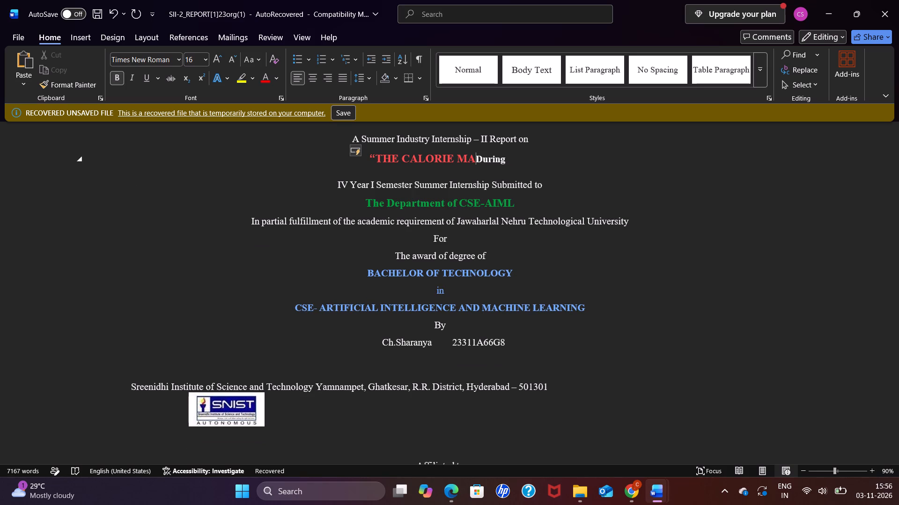
# Restore the title's missing ending TE” and put "During" back on its own line below it.
pyautogui.write('TE')
pyautogui.hotkey('shift', ':')
pyautogui.press('BackSpace')
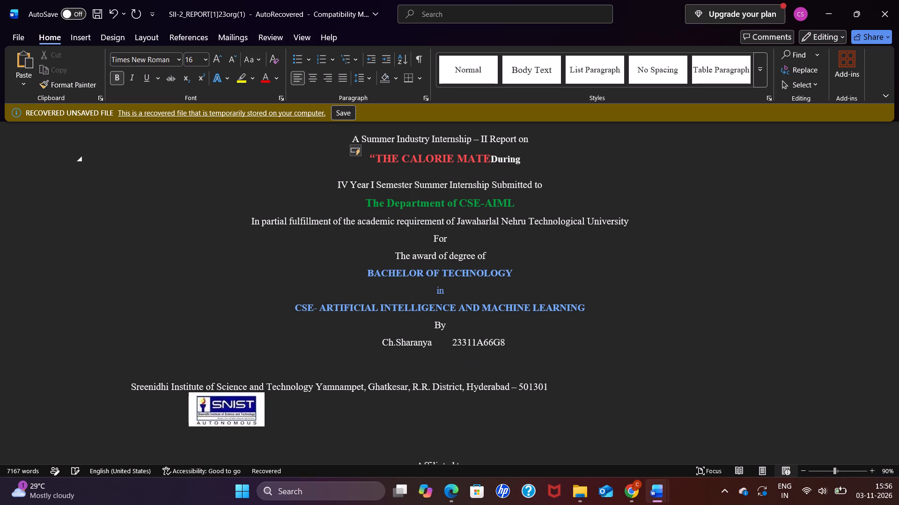
pyautogui.hotkey('shift', '"')
pyautogui.press('Return')
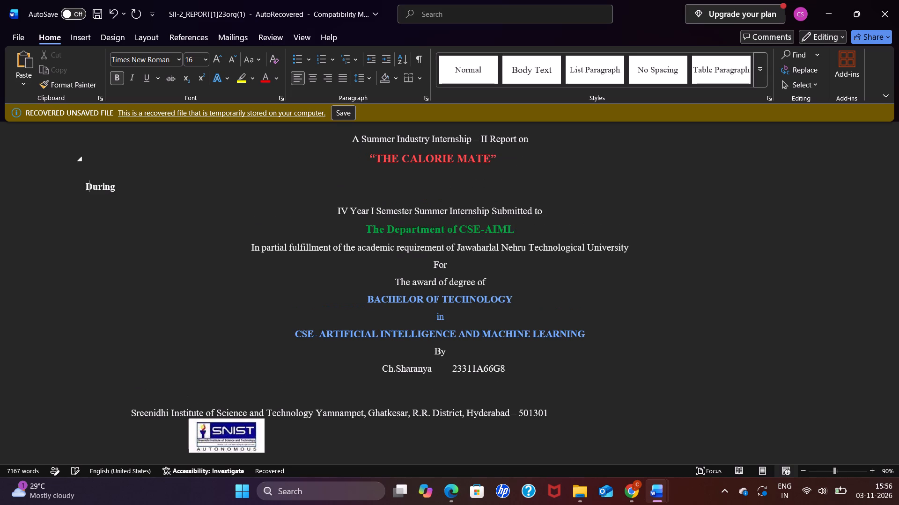
# Indent "During" on the cover page with spaces until it sits roughly centred under the "THE CALORIE MATE" title.
pyautogui.press('Right')
pyautogui.press('Right')
pyautogui.press('Right')
pyautogui.press('Right')
pyautogui.press('Right')
pyautogui.press('Right')
pyautogui.press('Right')
pyautogui.press('Right')
pyautogui.press('Right')
pyautogui.press('Right')
pyautogui.press('Right')
pyautogui.press('Right')
pyautogui.press('Right')
pyautogui.press('Right')
pyautogui.press('Right')
pyautogui.press('Right')
pyautogui.press('Right')
pyautogui.press('Right')
pyautogui.press('Right')
pyautogui.press('Right')
pyautogui.press('Left')
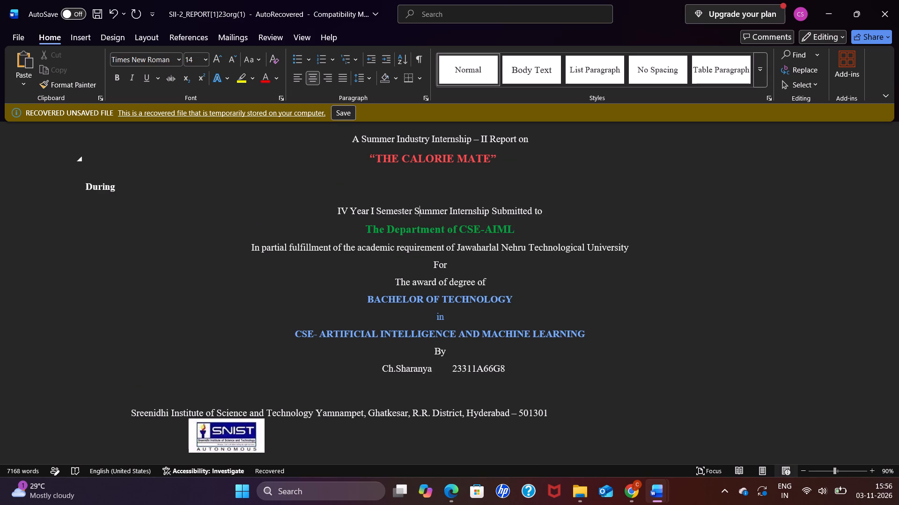
pyautogui.click(85, 184)
pyautogui.press('space')
pyautogui.press('space')
pyautogui.press('space')
pyautogui.press('space')
pyautogui.press('space')
pyautogui.press('space')
pyautogui.press('space')
pyautogui.press('space')
pyautogui.press('space')
pyautogui.press('space')
pyautogui.press('space')
pyautogui.press('space')
pyautogui.press('space')
pyautogui.press('space')
pyautogui.press('space')
pyautogui.press('space')
pyautogui.press('space')
pyautogui.press('space')
pyautogui.press('space')
pyautogui.press('space')
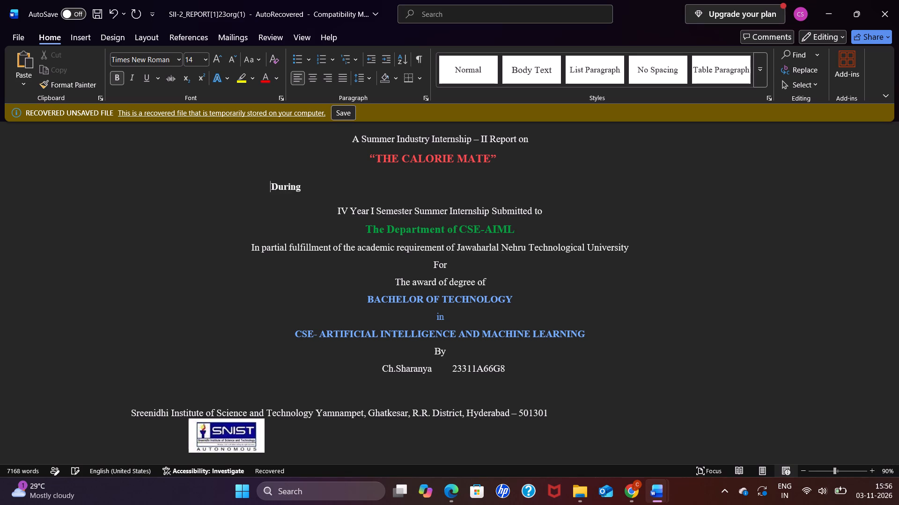
pyautogui.press('space')
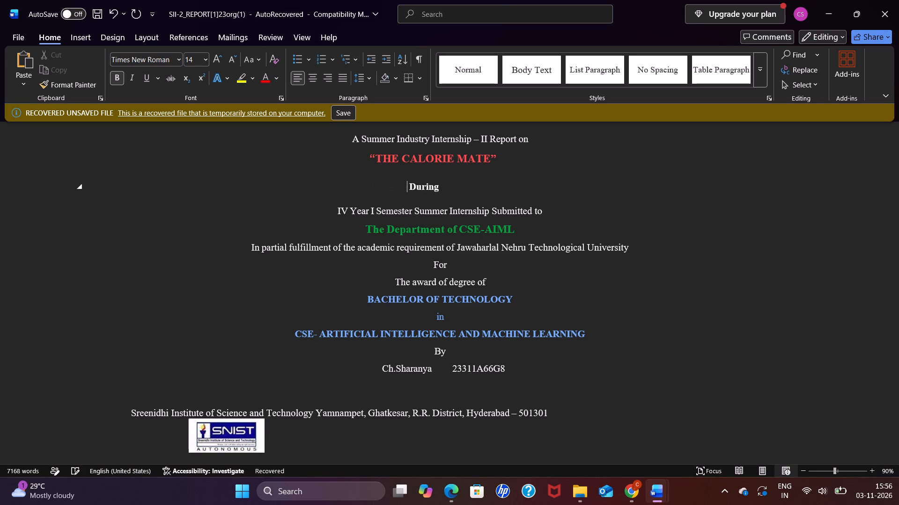
pyautogui.press('space')
pyautogui.press('space')
pyautogui.press('space')
pyautogui.press('space')
pyautogui.press('space')
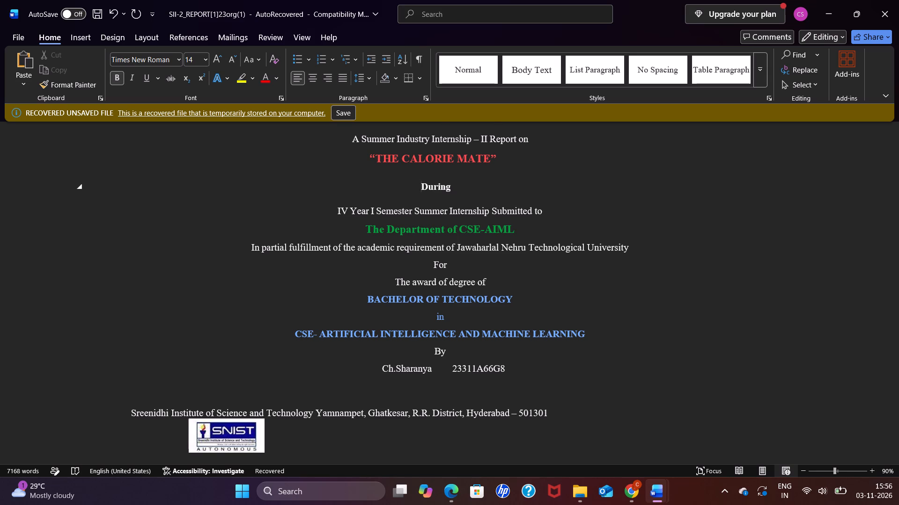
# Join the broken lines of the opening CERTIFICATE statement, from "submitted by" through "of Jawaharlal Nehru Technological University", into one continuous paragraph.
pyautogui.scroll(-3, 85, 184)
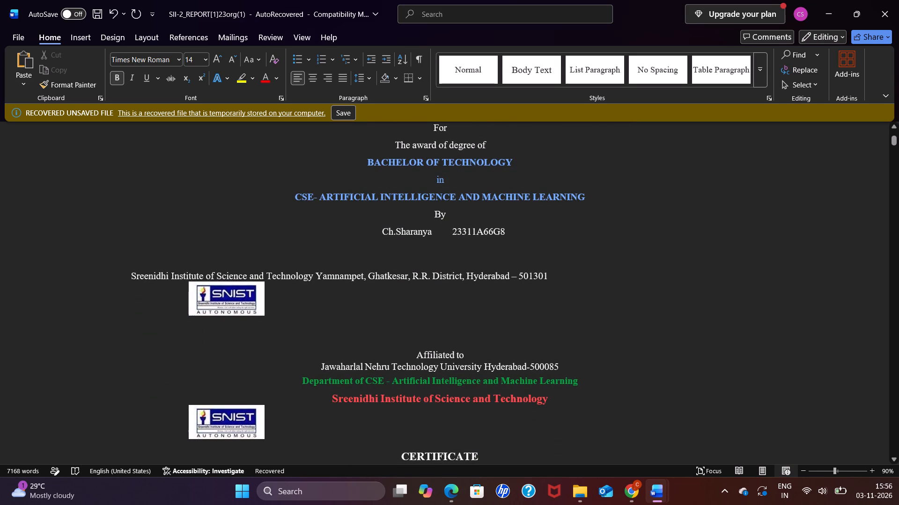
pyautogui.scroll(-4, 85, 184)
pyautogui.scroll(3, 85, 184)
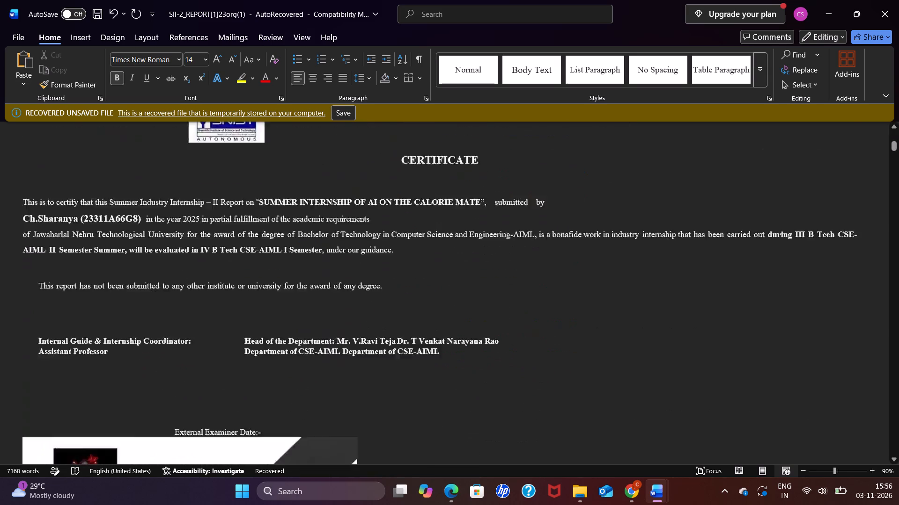
pyautogui.scroll(2, 85, 184)
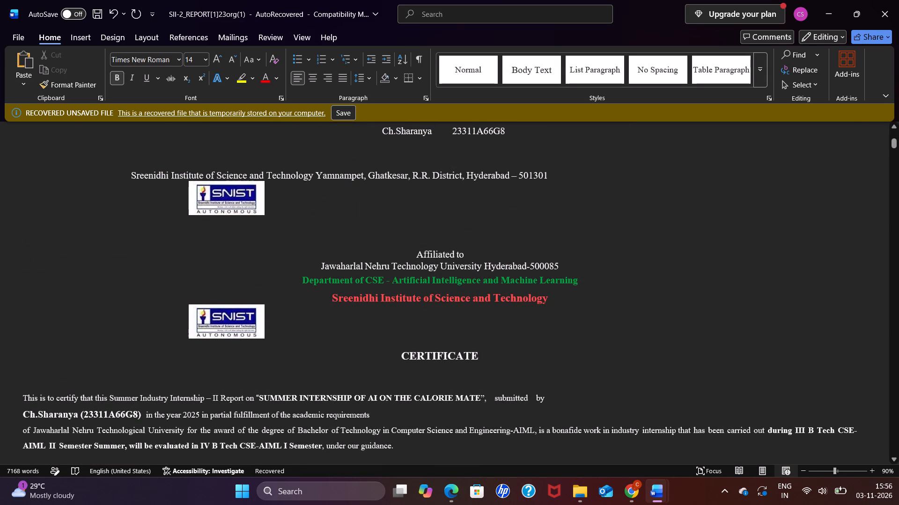
pyautogui.click(22, 414)
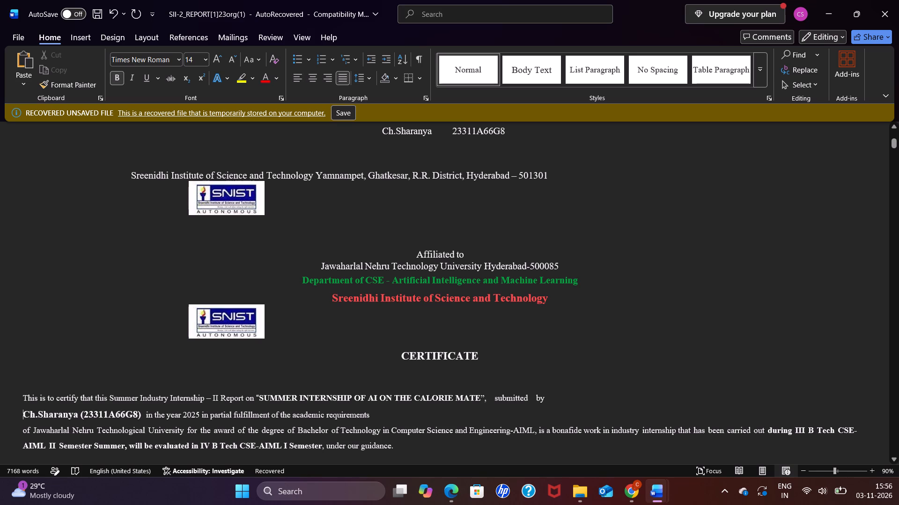
pyautogui.press('BackSpace')
pyautogui.press('BackSpace')
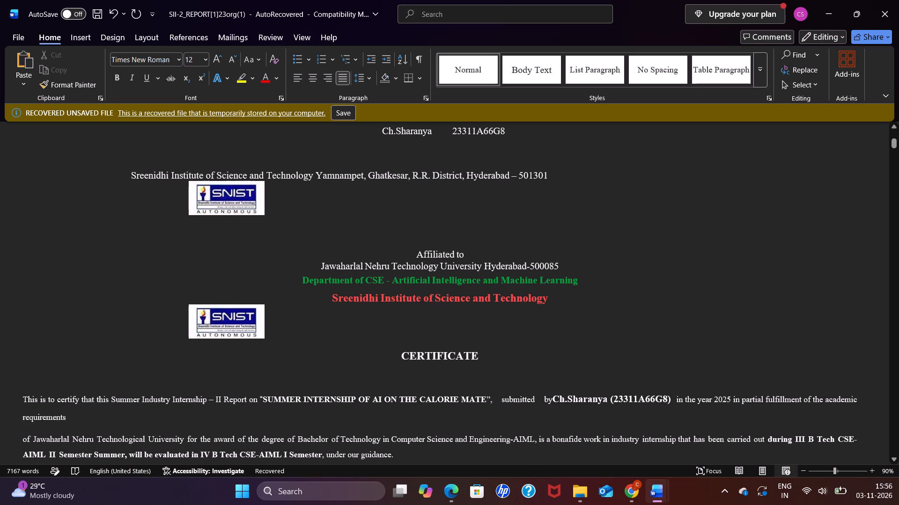
pyautogui.click(21, 438)
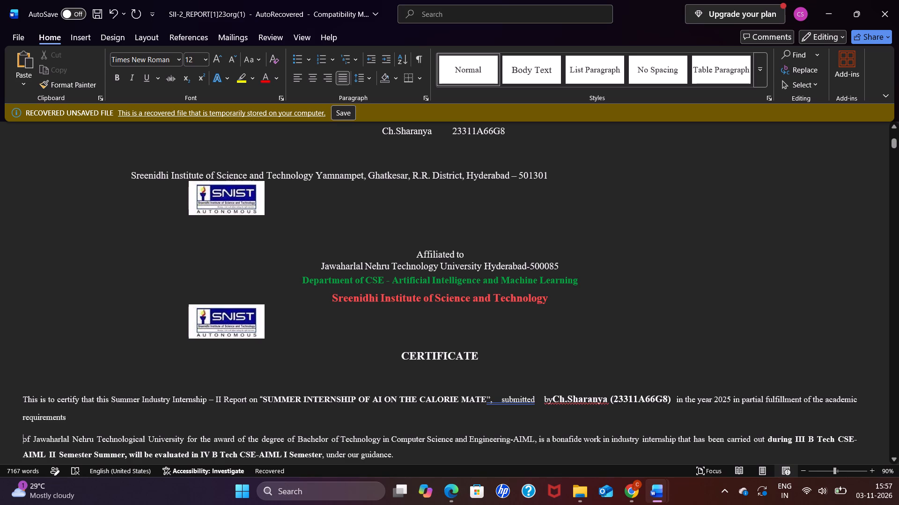
pyautogui.press('BackSpace')
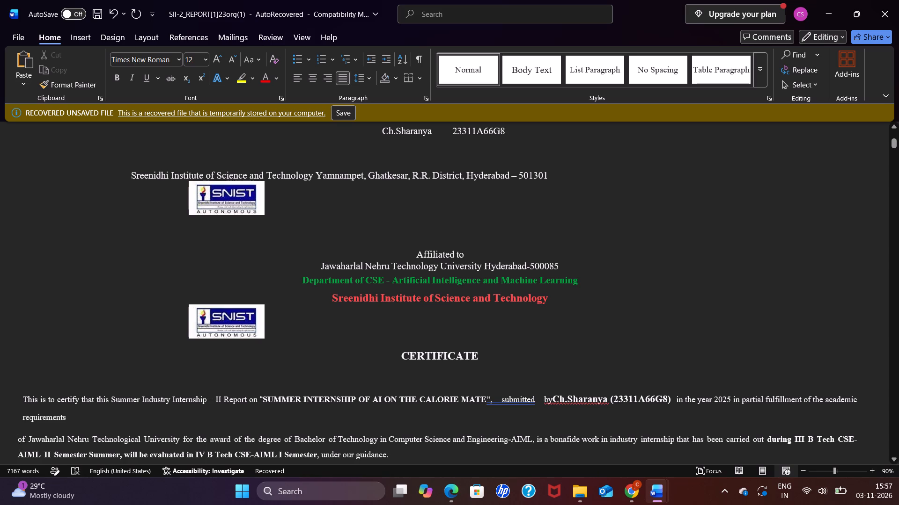
pyautogui.press('BackSpace')
# Delete "Internal Guide &" from the signature block under the certificate, leaving "Internship Coordinator:".
pyautogui.scroll(-2, 21, 438)
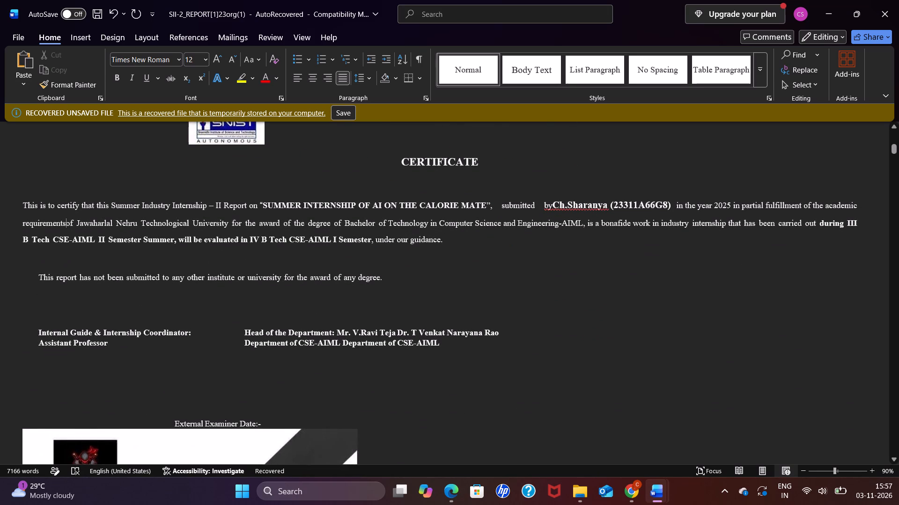
pyautogui.scroll(-1, 204, 364)
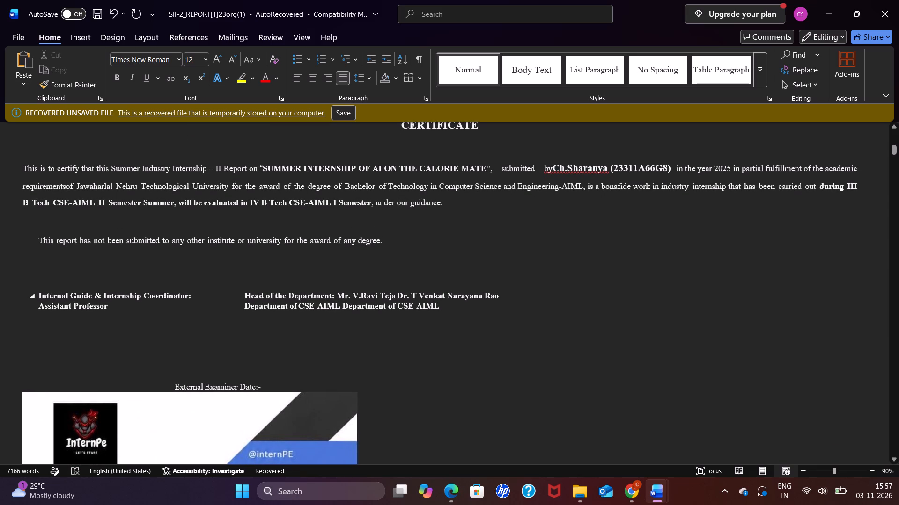
pyautogui.click(94, 296)
pyautogui.moveTo(94, 296); pyautogui.dragTo(52, 297)
pyautogui.press('BackSpace')
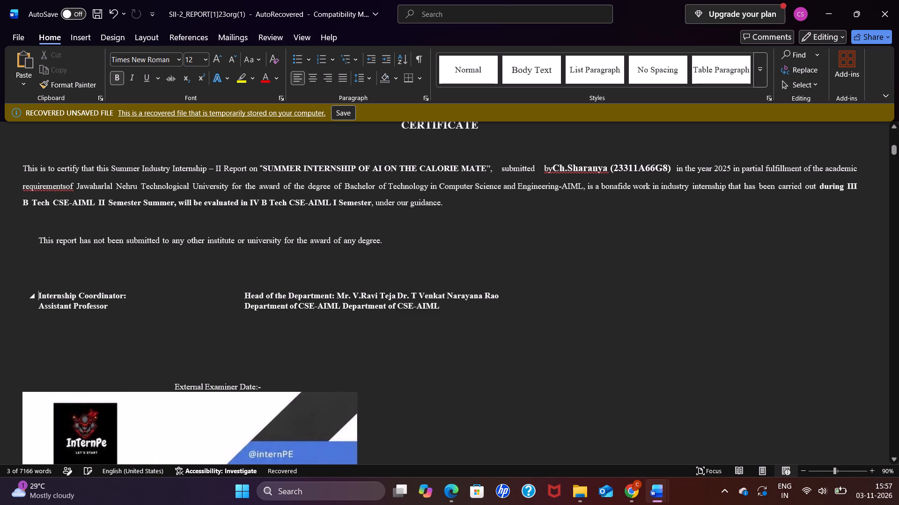
# Add a line below "Internship Coordinator:" with the coordinator's name, prefixed "Mr." and with a space between its two parts.
pyautogui.click(144, 292)
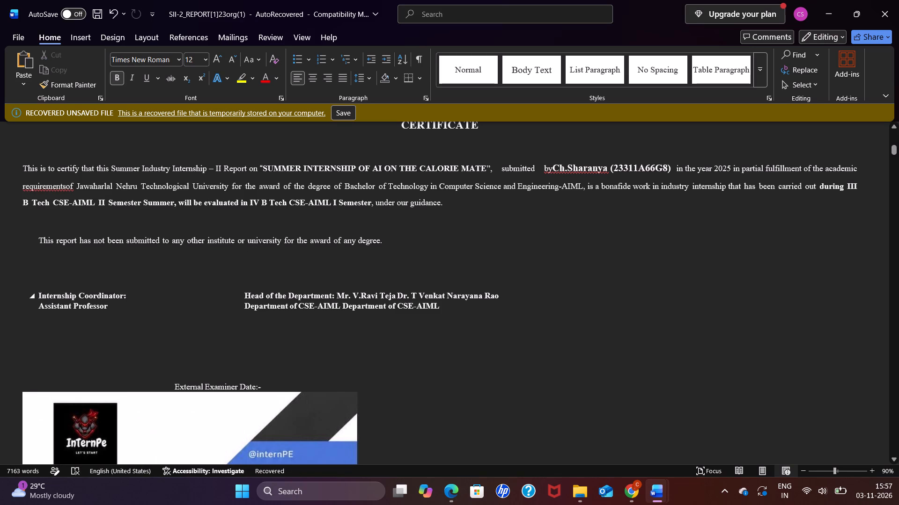
pyautogui.press('Return')
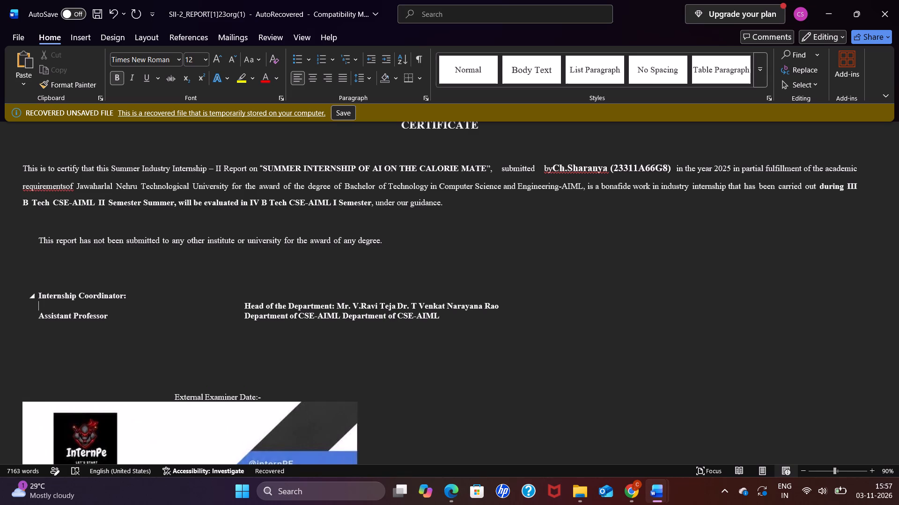
pyautogui.press('m')
pyautogui.press('r')
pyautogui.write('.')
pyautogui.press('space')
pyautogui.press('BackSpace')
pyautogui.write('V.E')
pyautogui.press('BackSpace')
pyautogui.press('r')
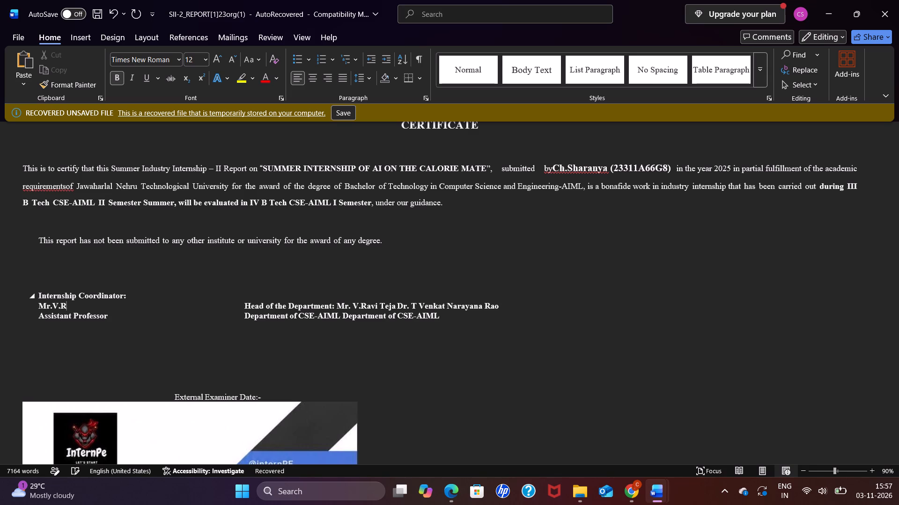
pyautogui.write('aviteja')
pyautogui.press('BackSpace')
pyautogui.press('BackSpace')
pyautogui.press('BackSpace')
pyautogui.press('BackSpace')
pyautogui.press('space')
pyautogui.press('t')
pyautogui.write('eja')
# In the DECLARATION, join the "TECHNOLOGY for partial fulfillment" and "CSE- ARTIFICIAL INTELLIGENCE AND MACHINE LEARNING" lines onto the text before them.
pyautogui.scroll(-1, 144, 292)
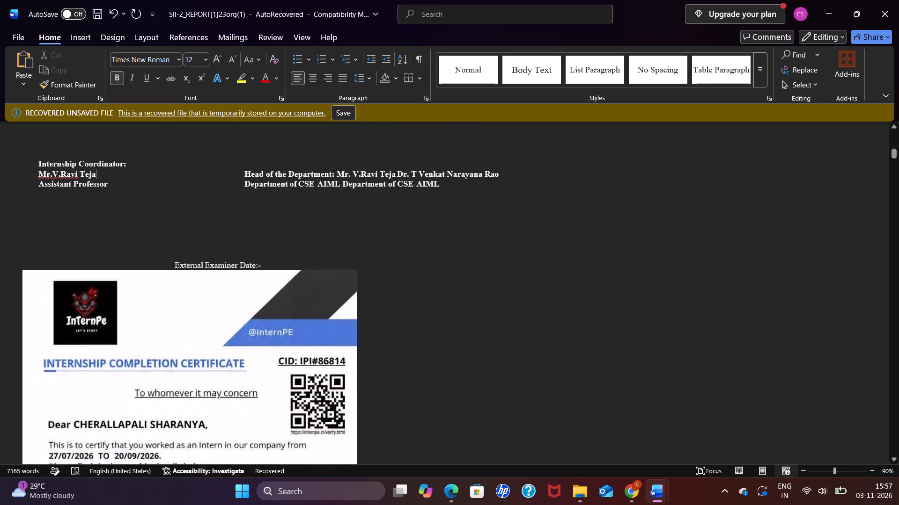
pyautogui.scroll(-1, 144, 292)
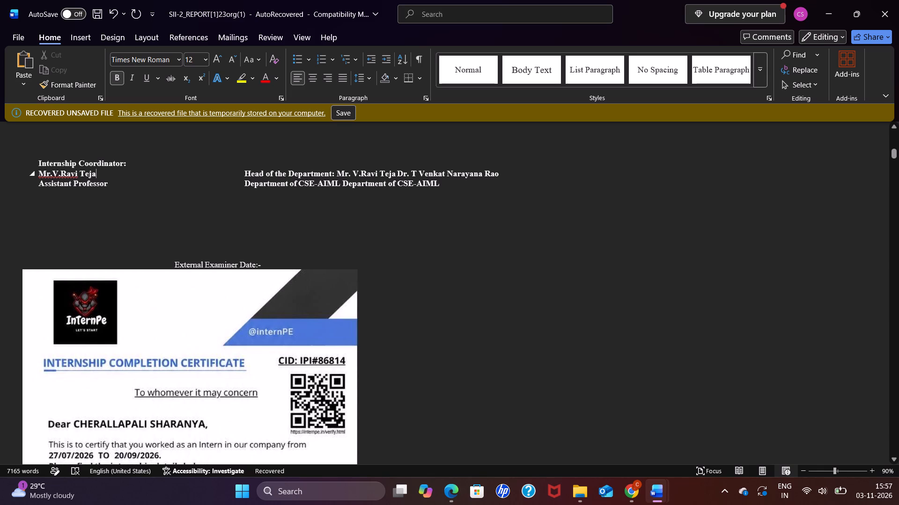
pyautogui.hscroll(1, 41, 171)
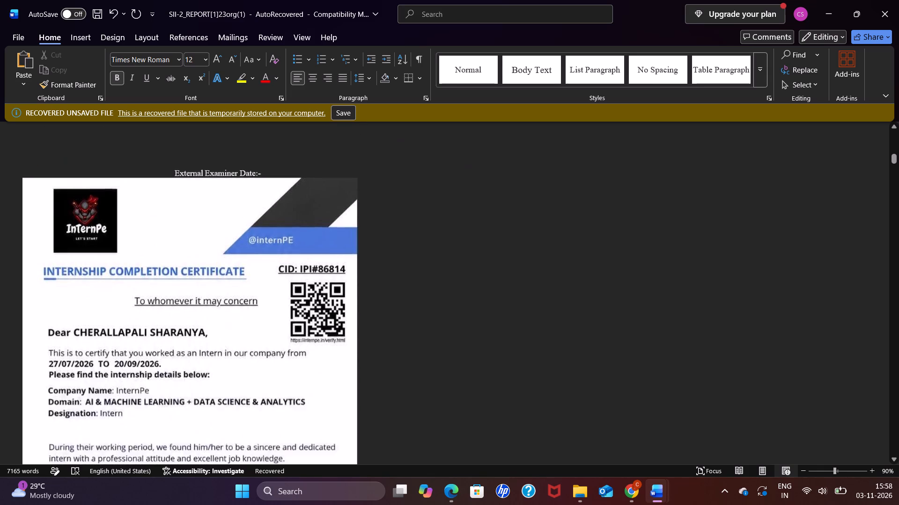
pyautogui.hscroll(1, 41, 171)
pyautogui.scroll(-1, 41, 171)
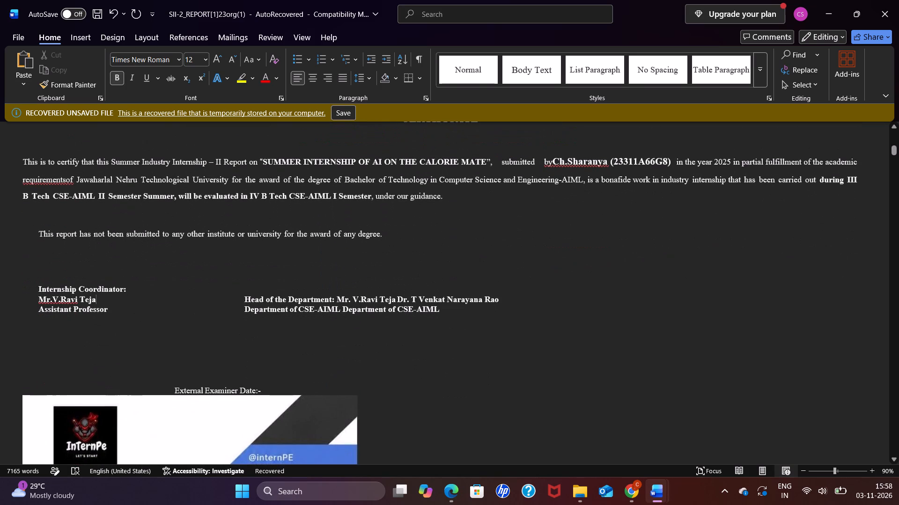
pyautogui.scroll(-3, 41, 171)
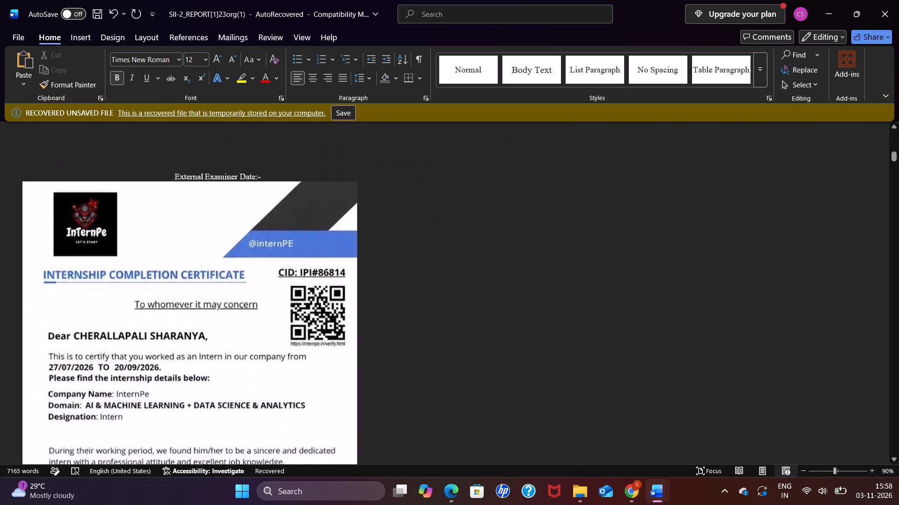
pyautogui.scroll(-4, 41, 171)
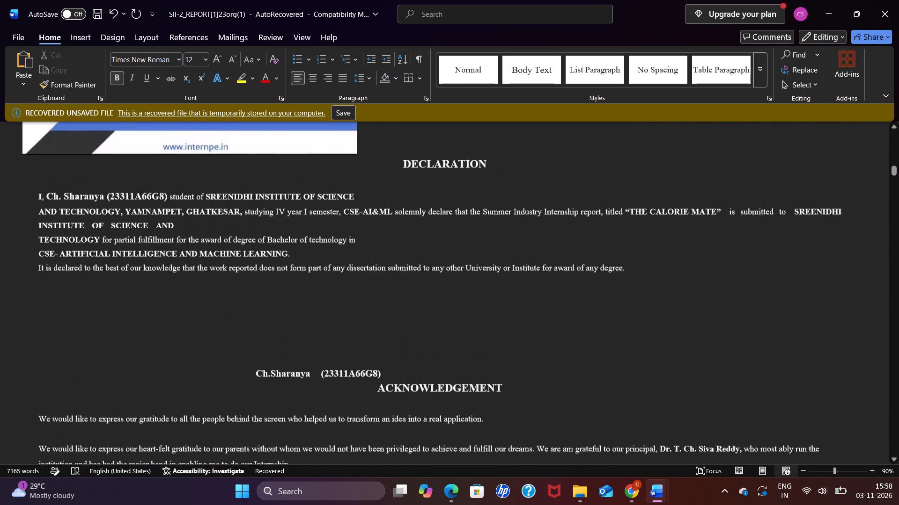
pyautogui.scroll(1, 41, 171)
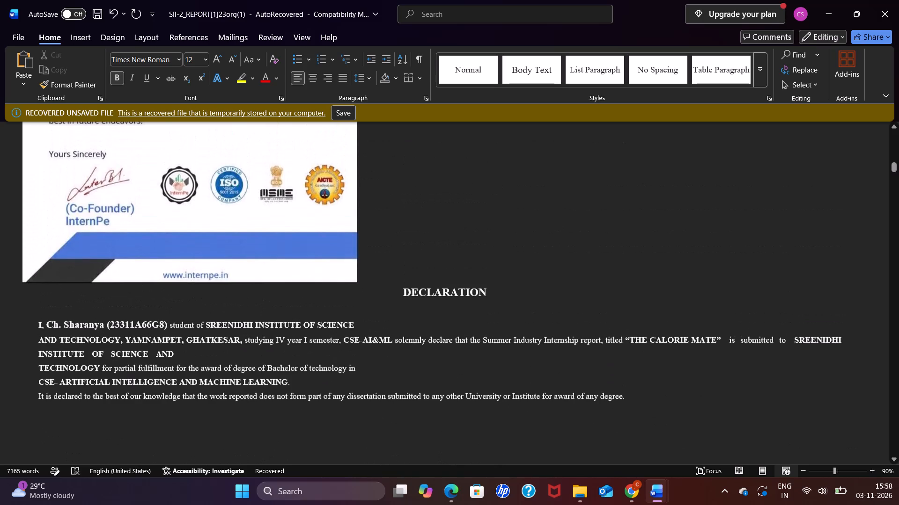
pyautogui.scroll(-1, 116, 259)
pyautogui.click(38, 292)
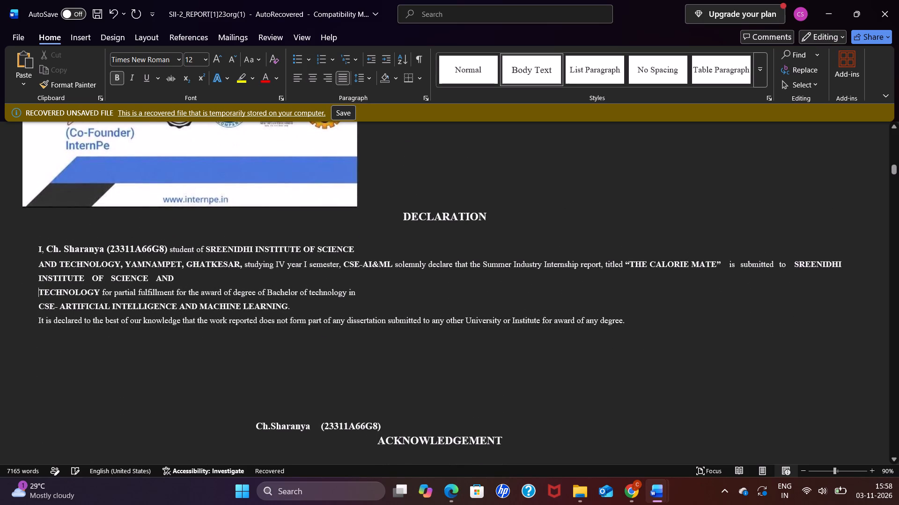
pyautogui.press('BackSpace')
pyautogui.press('BackSpace')
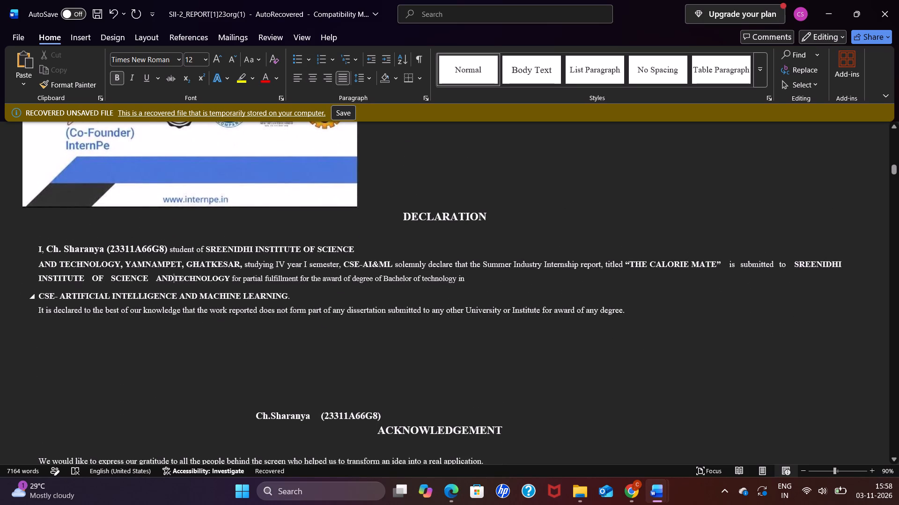
pyautogui.click(40, 293)
pyautogui.press('BackSpace')
pyautogui.press('BackSpace')
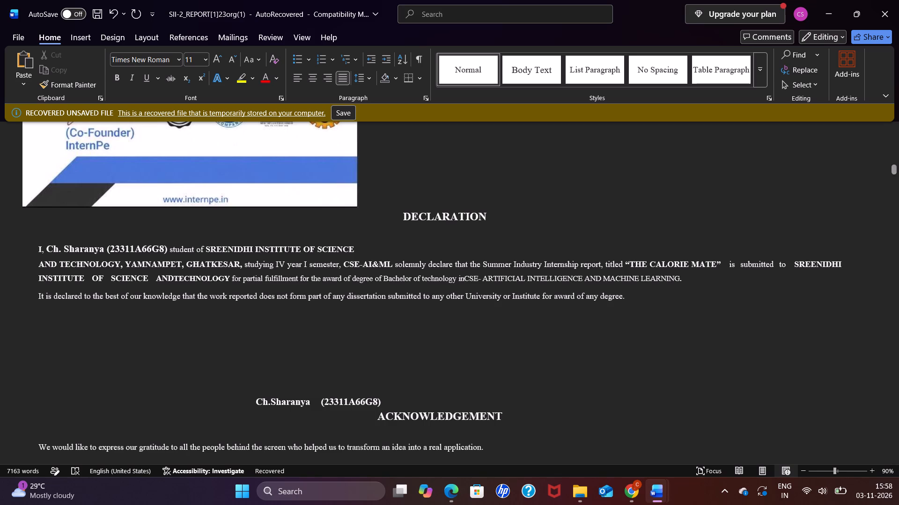
# Insert the missing space between "in" and "CSE- ARTIFICIAL INTELLIGENCE AND MACHINE LEARNING" in the DECLARATION.
pyautogui.press('space')
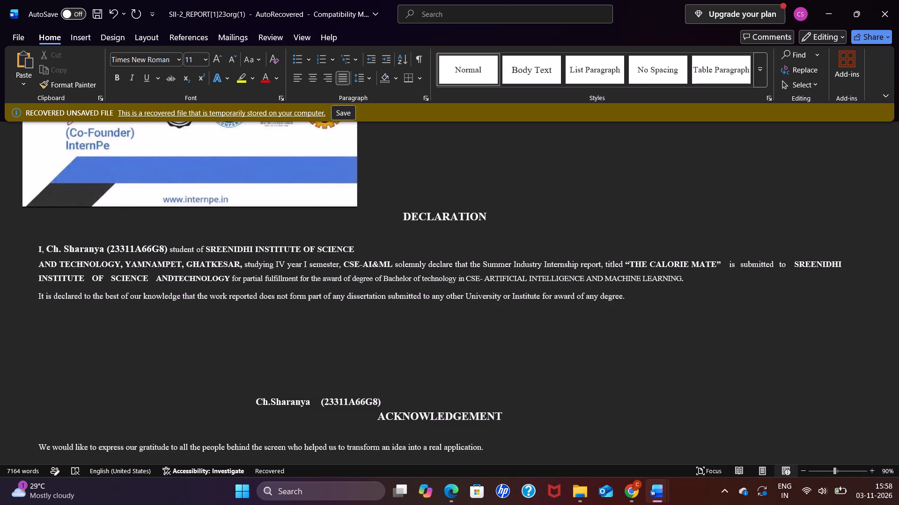
# Review the report from the ACKNOWLEDGEMENT through the internship details and ABSTRACT to the INDEX table.
pyautogui.scroll(-3, 91, 329)
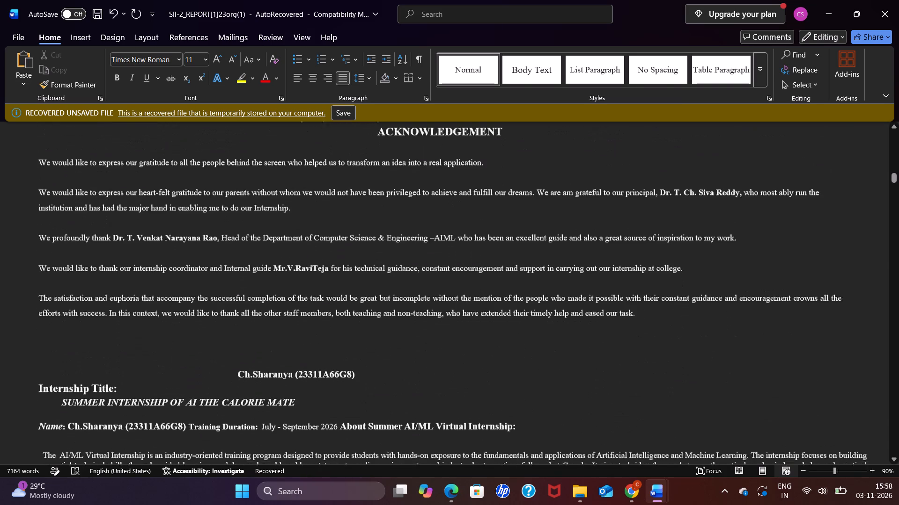
pyautogui.scroll(-1, 91, 329)
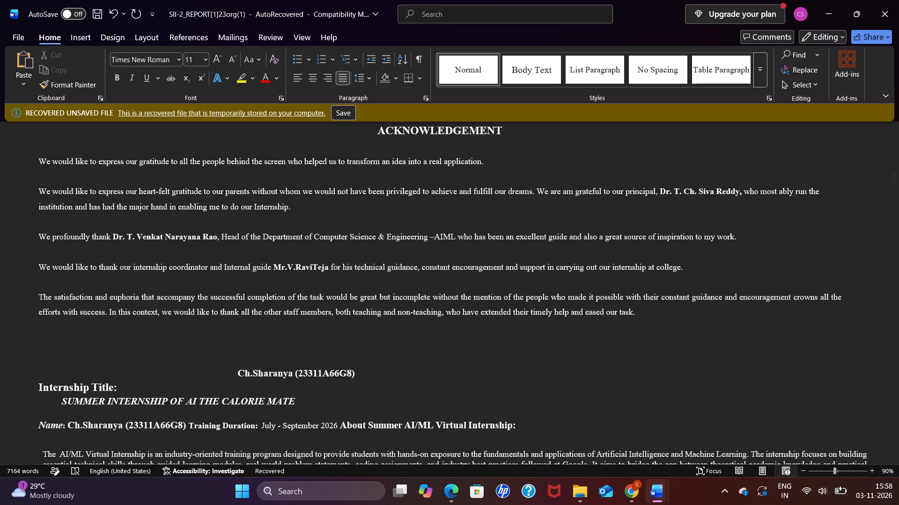
pyautogui.scroll(-1, 266, 268)
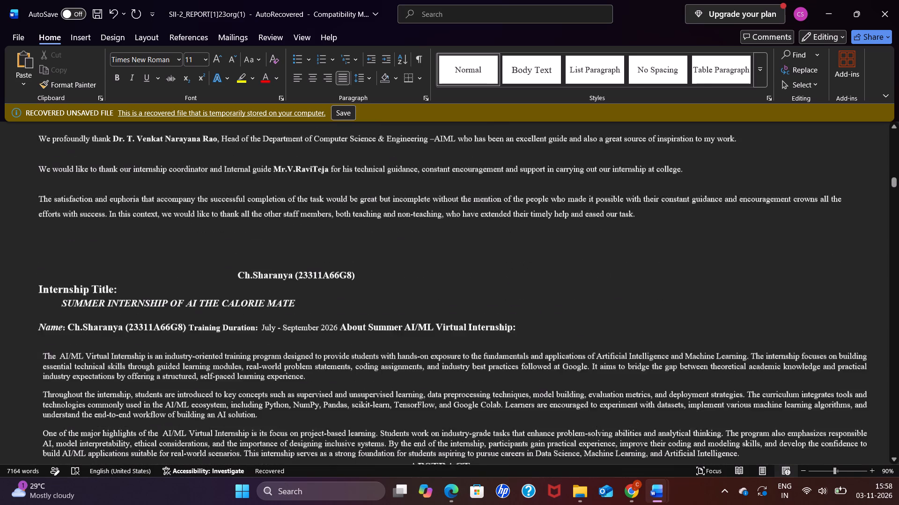
pyautogui.scroll(-1, 266, 268)
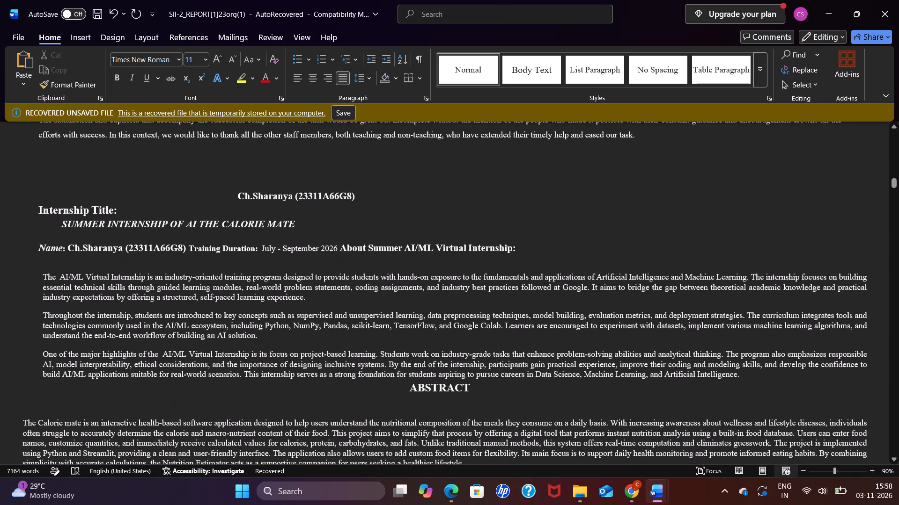
pyautogui.scroll(-3, 266, 268)
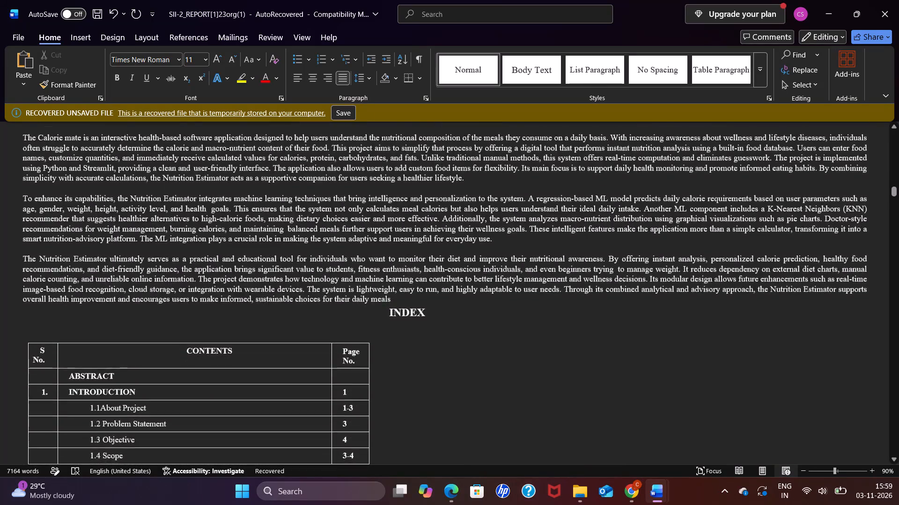
pyautogui.scroll(-4, 266, 268)
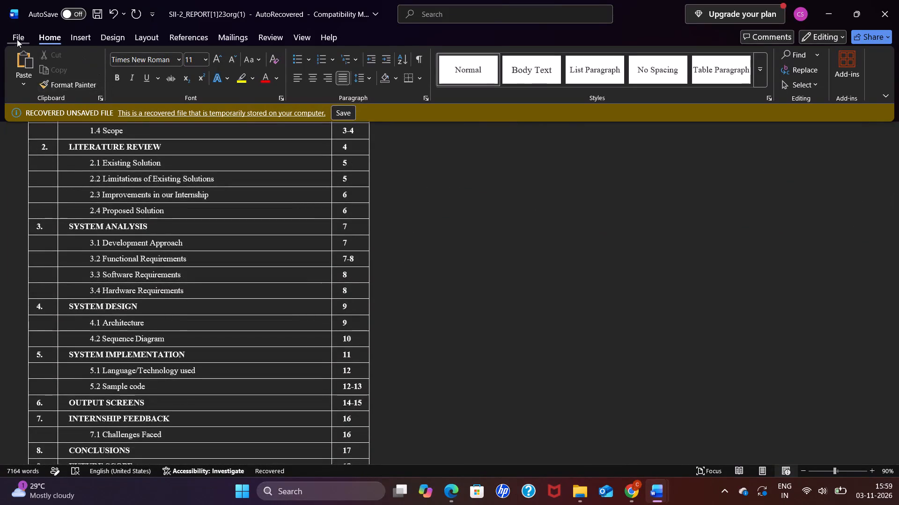
# Save a copy of the report in the Downloads folder as a PDF named "new internship".
pyautogui.click(16, 40)
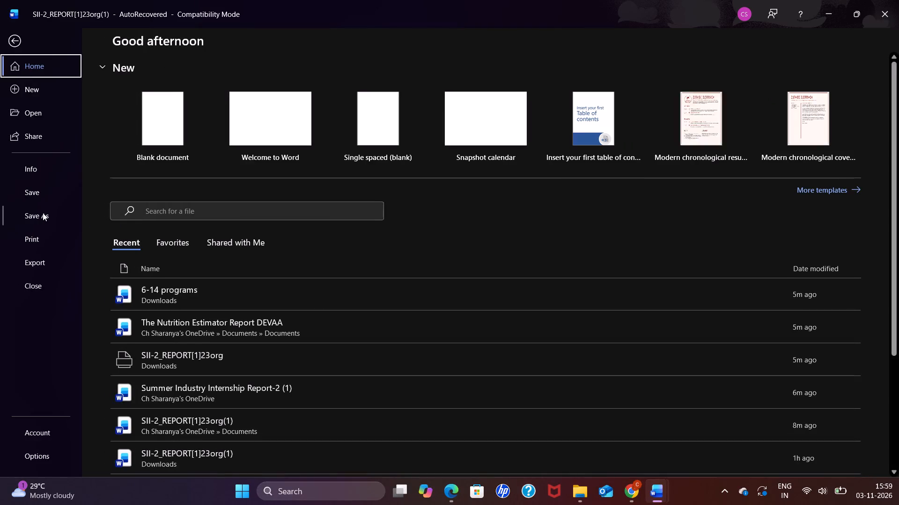
pyautogui.click(43, 213)
pyautogui.click(321, 132)
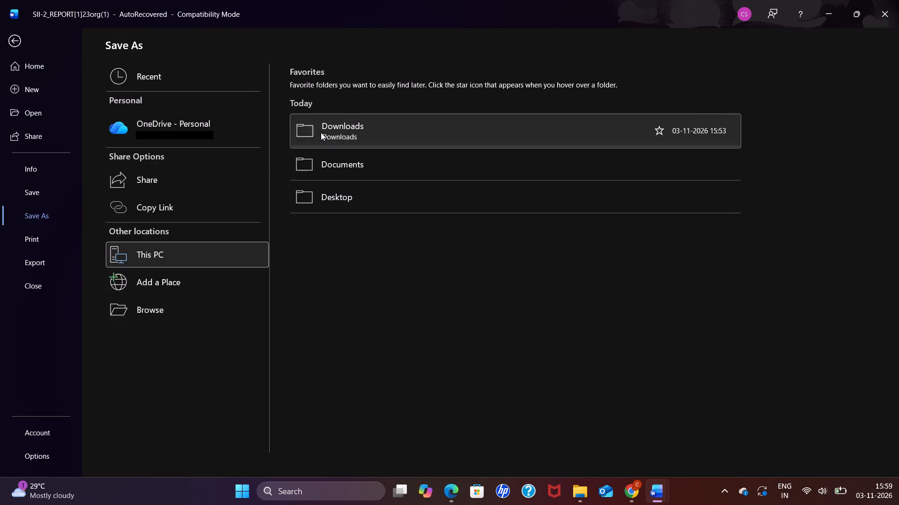
pyautogui.press('BackSpace')
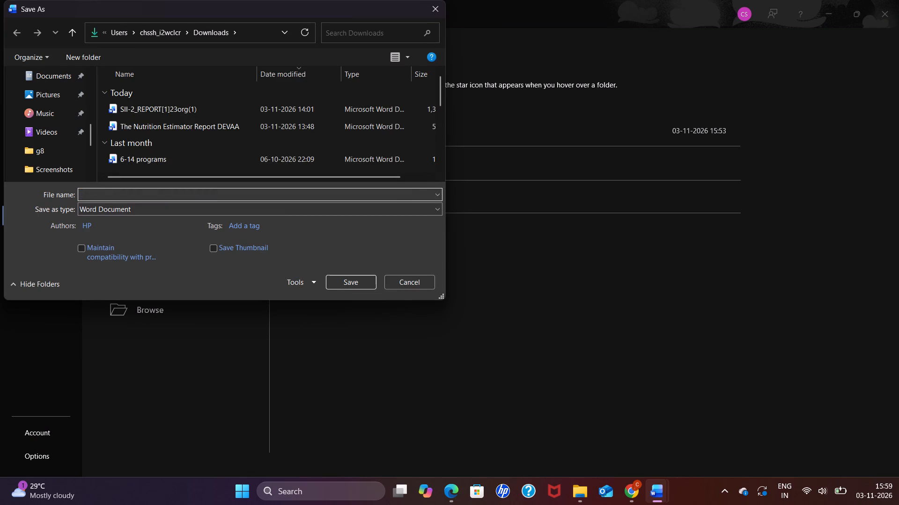
pyautogui.write('new')
pyautogui.press('space')
pyautogui.write('internship')
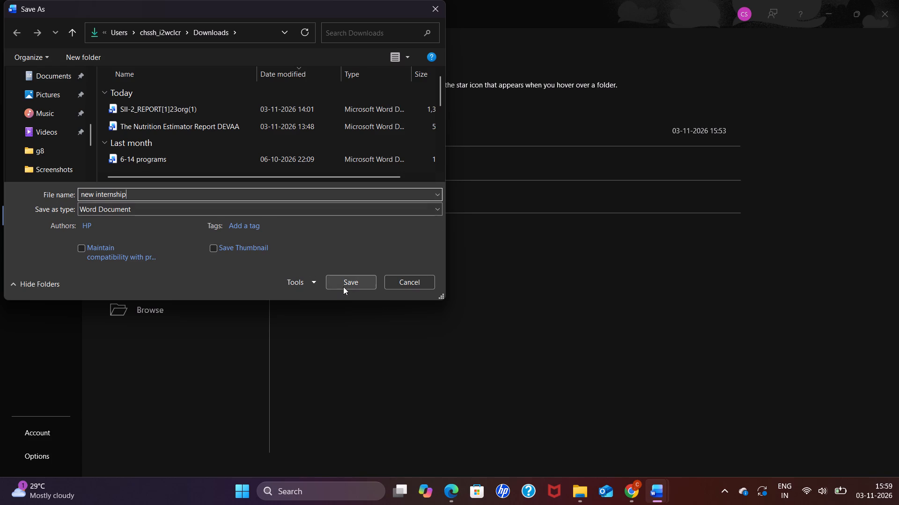
pyautogui.click(169, 211)
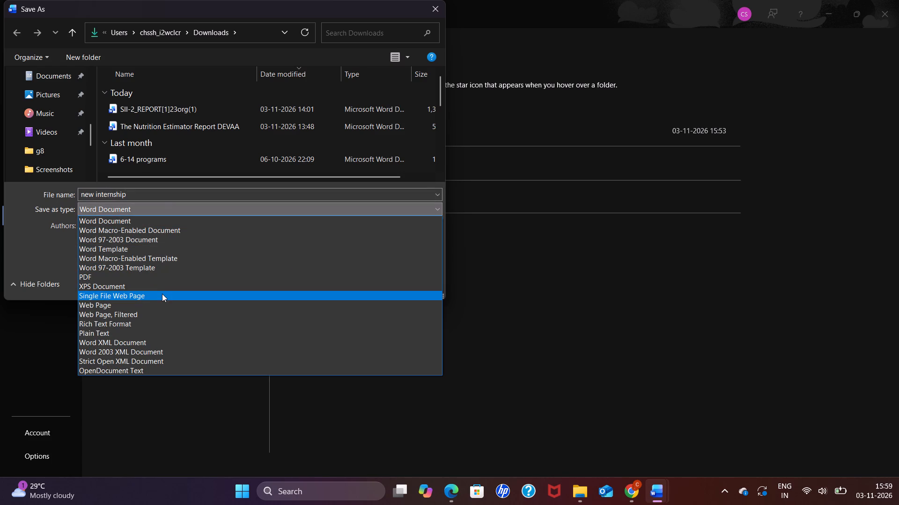
pyautogui.scroll(-2, 162, 294)
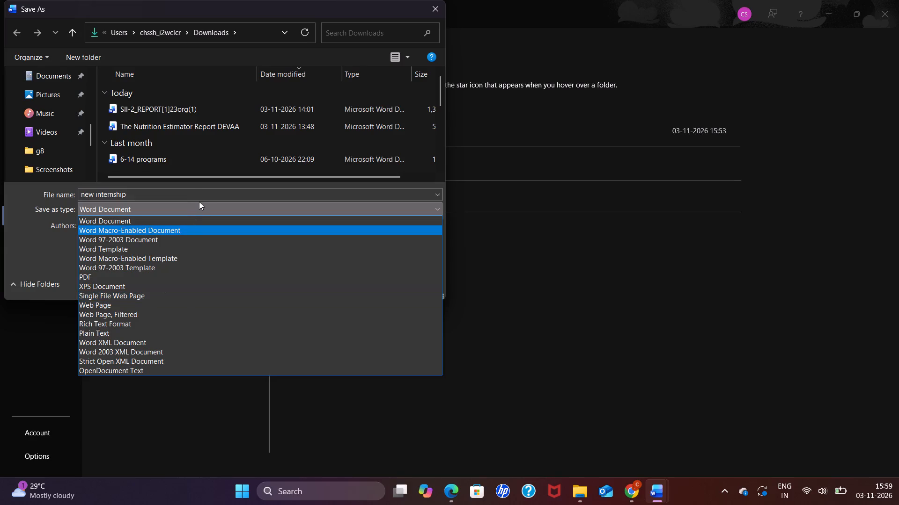
pyautogui.click(162, 278)
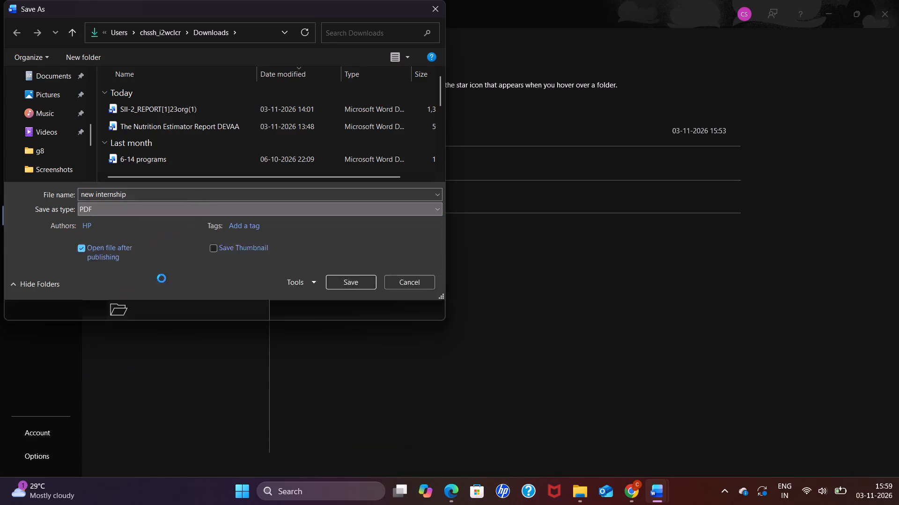
pyautogui.click(355, 304)
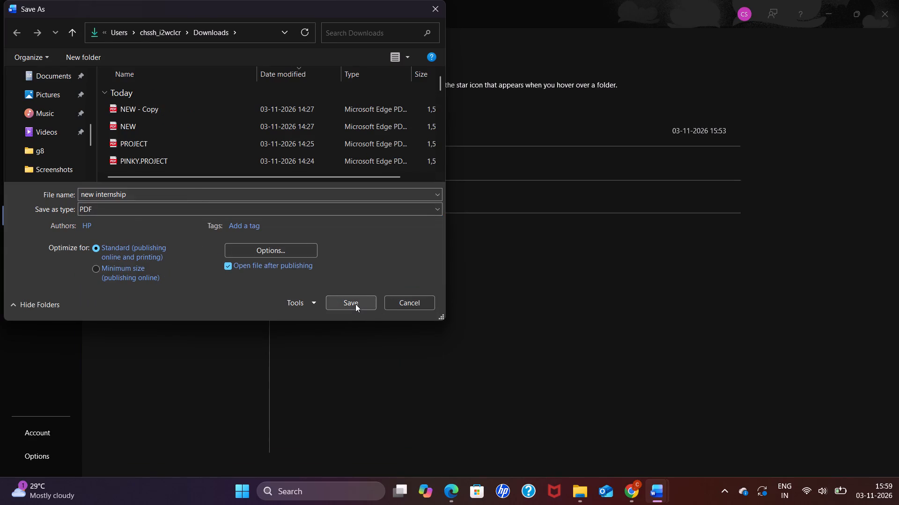
# Switch to File Explorer, refresh the Downloads folder and open the "new internship" PDF from it.
pyautogui.click(585, 492)
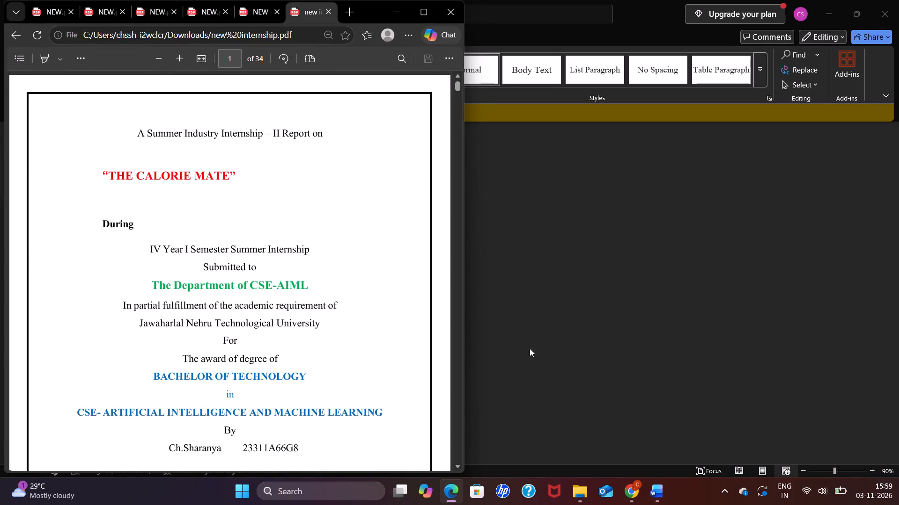
pyautogui.click(587, 497)
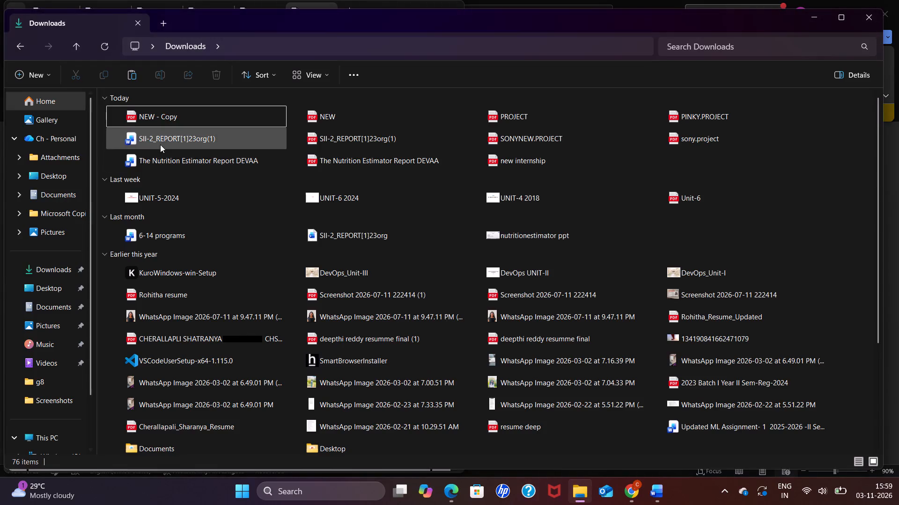
pyautogui.doubleClick(23, 274)
pyautogui.tripleClick(23, 274)
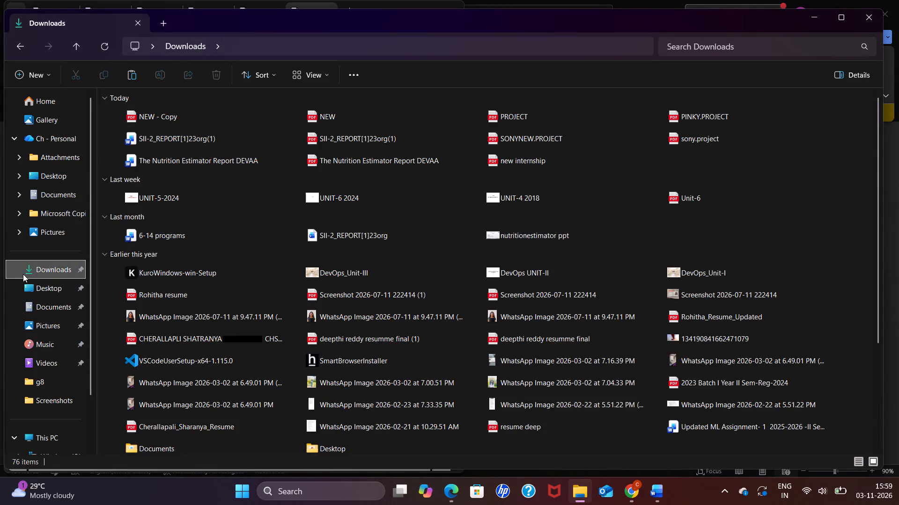
pyautogui.doubleClick(23, 274)
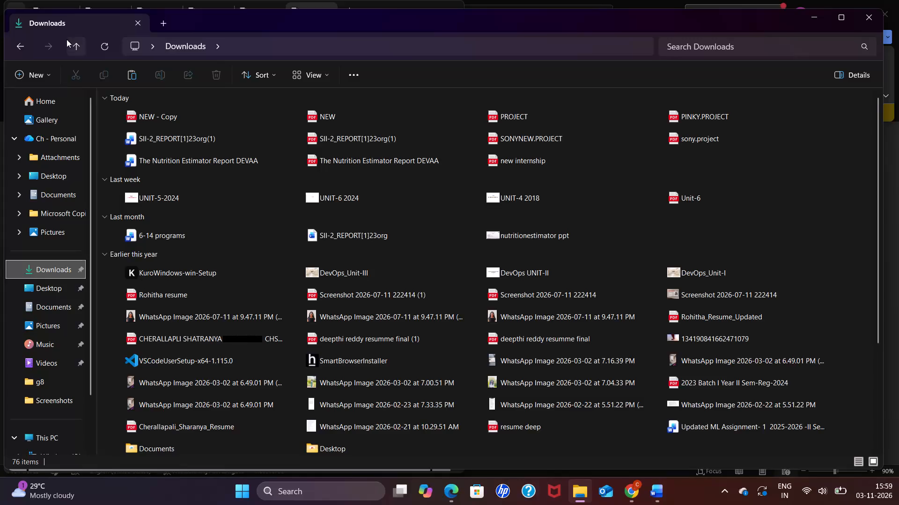
pyautogui.doubleClick(112, 44)
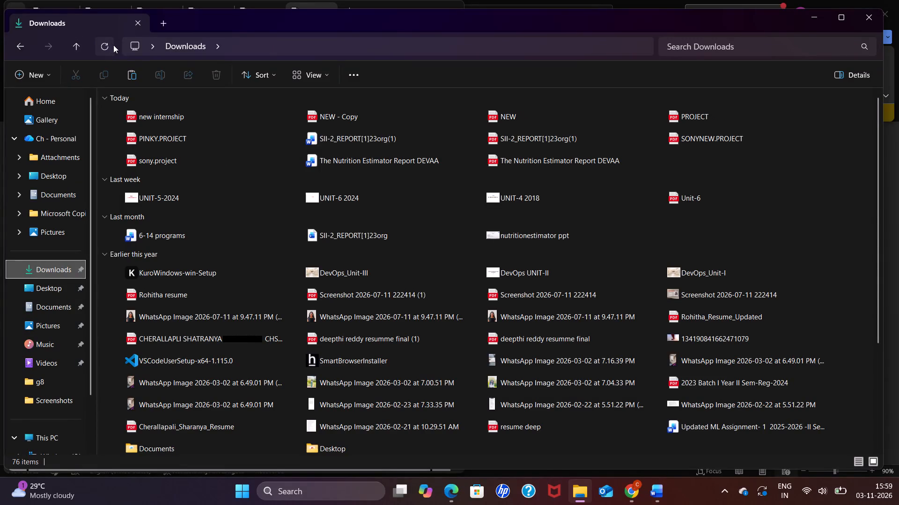
pyautogui.doubleClick(154, 109)
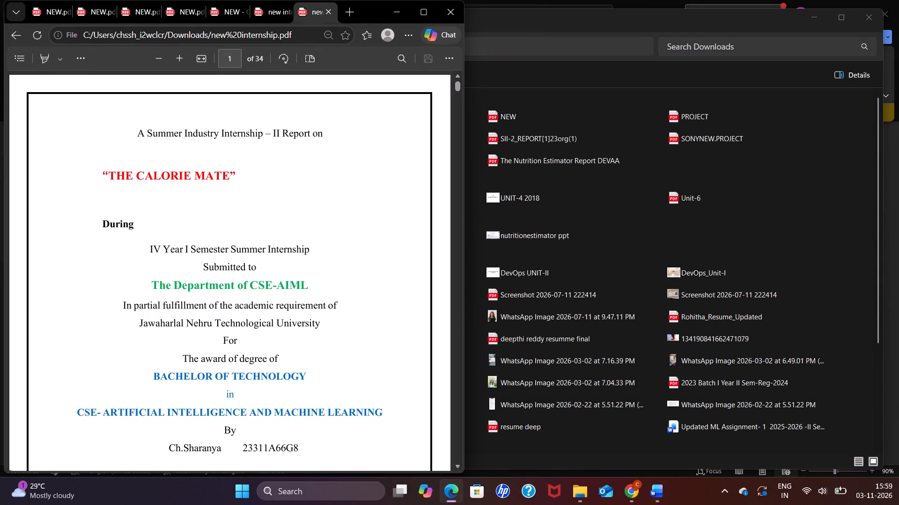
# Examine the layout of the "new internship" PDF from the cover page through the certificates and acknowledgement to the internship details page.
pyautogui.scroll(-7, 208, 159)
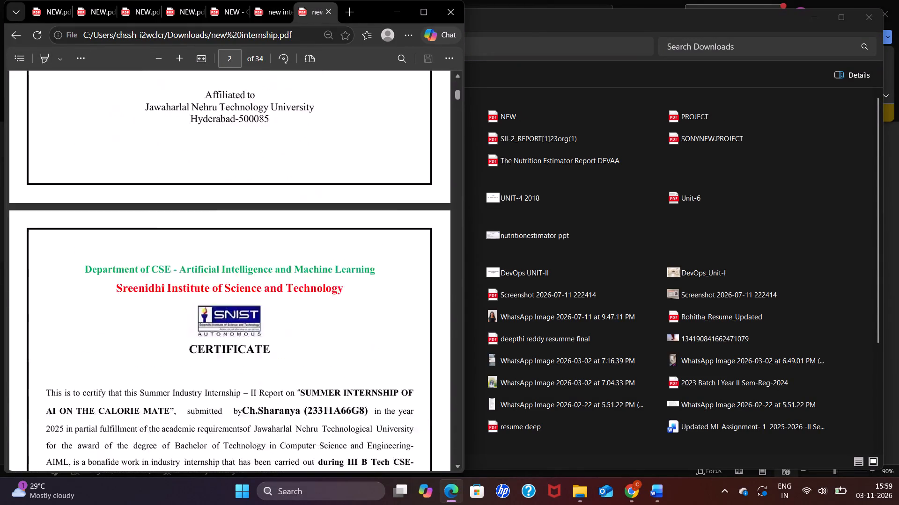
pyautogui.scroll(-5, 208, 159)
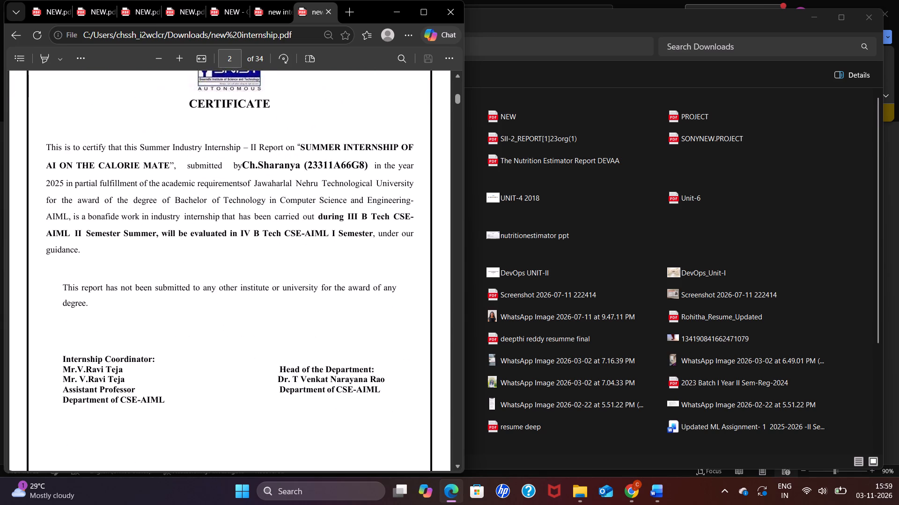
pyautogui.scroll(-12, 208, 159)
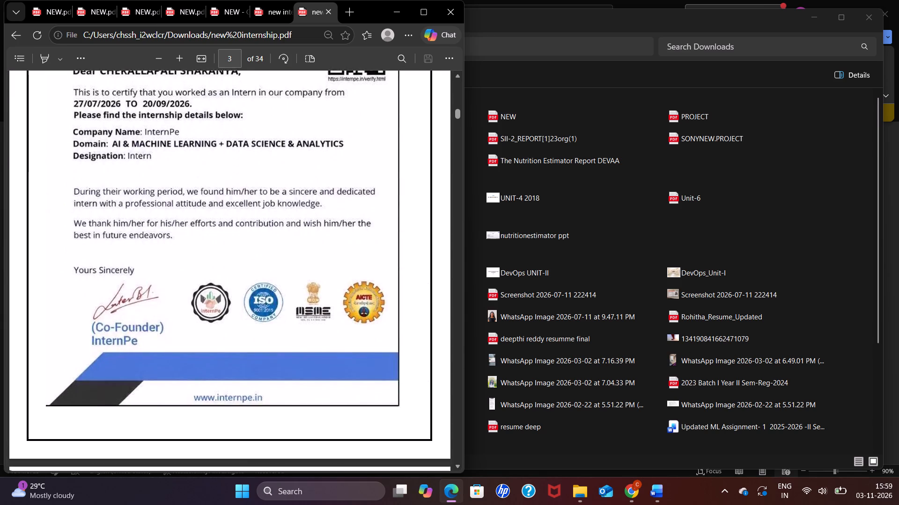
pyautogui.scroll(-2, 208, 159)
pyautogui.scroll(2, 208, 159)
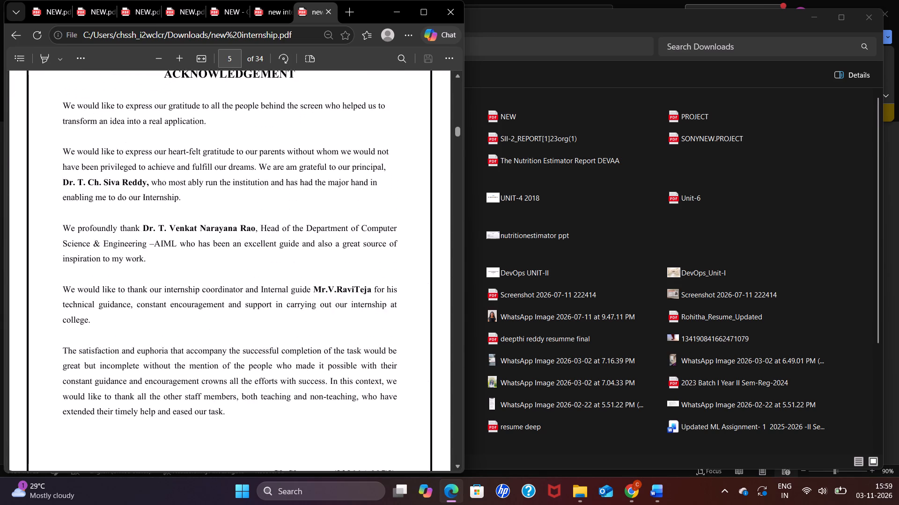
pyautogui.scroll(3, 208, 159)
pyautogui.scroll(-1, 208, 159)
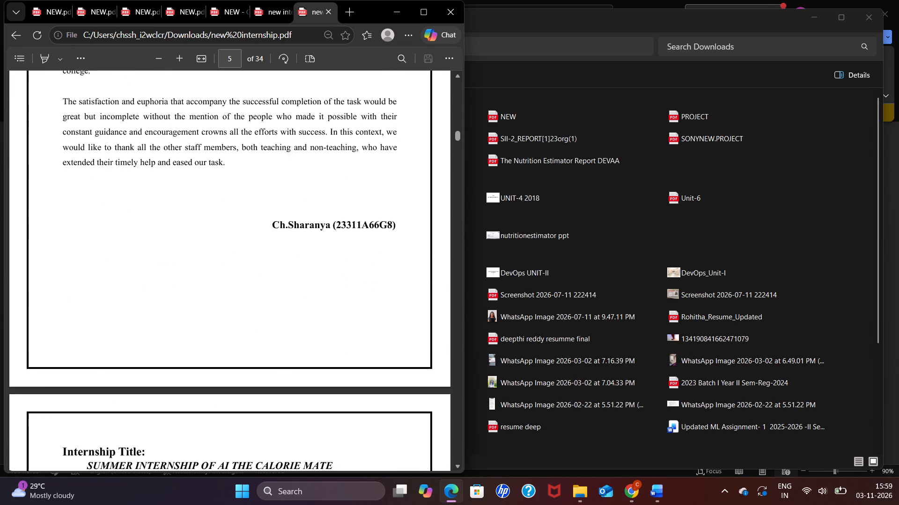
pyautogui.scroll(-5, 208, 159)
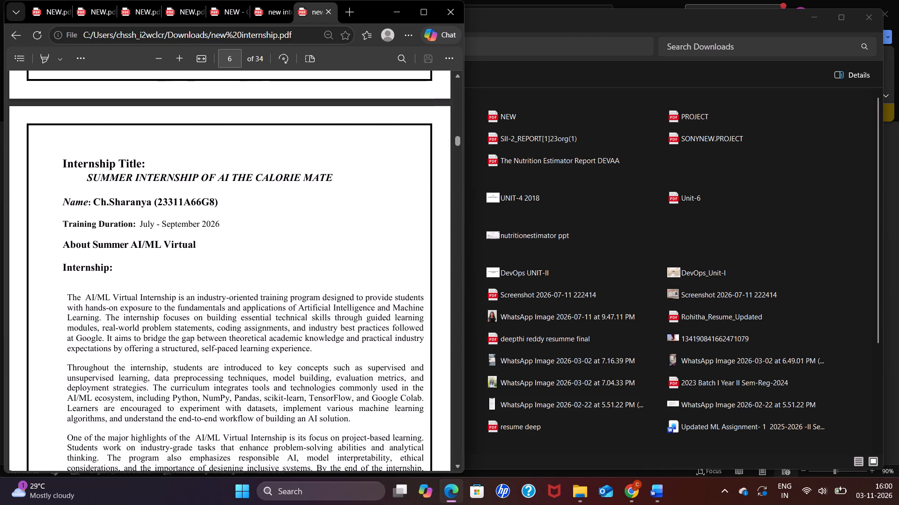
pyautogui.scroll(-5, 208, 159)
pyautogui.scroll(17, 208, 159)
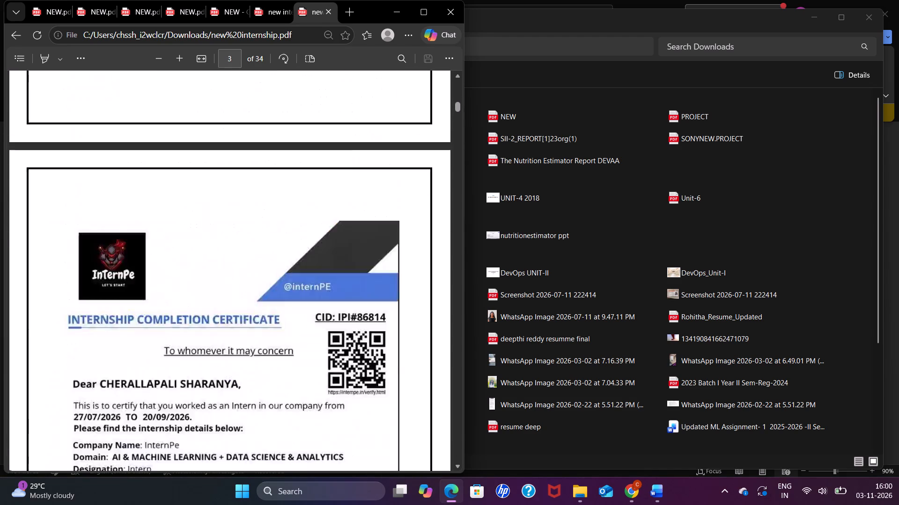
pyautogui.scroll(9, 208, 159)
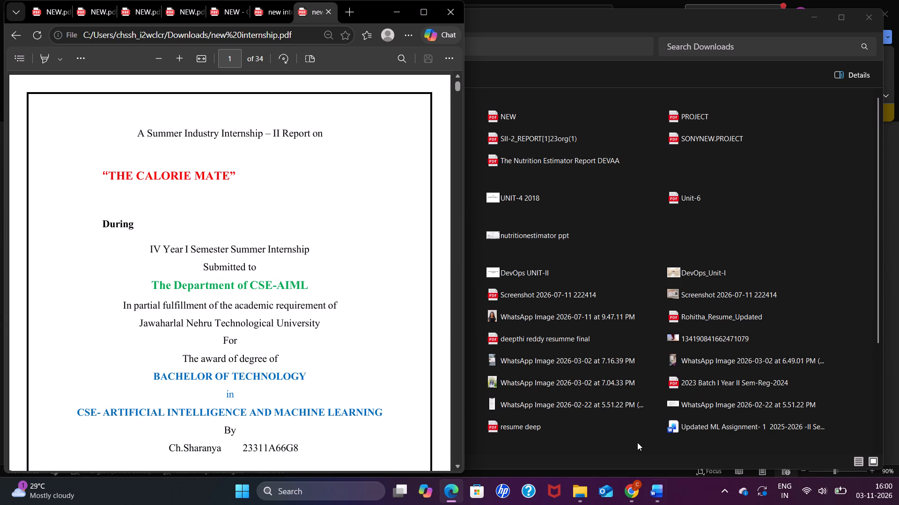
# Return to the recovered report's cover page in Word and arrange it side by side with the "new internship" PDF.
pyautogui.click(662, 495)
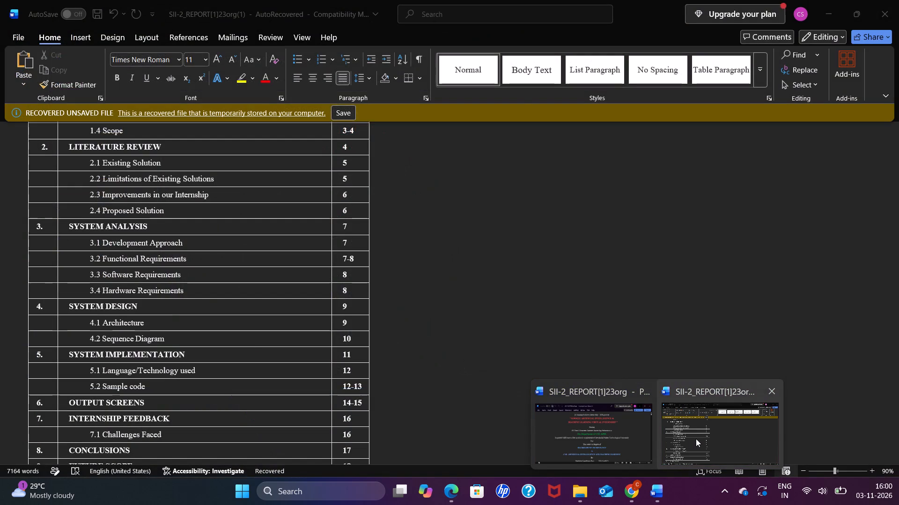
pyautogui.click(696, 439)
pyautogui.scroll(20, 392, 330)
pyautogui.scroll(4, 392, 330)
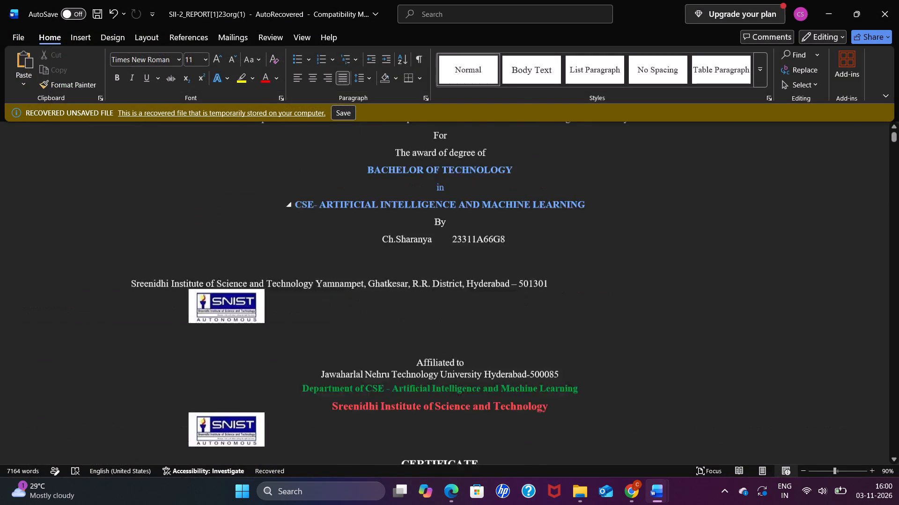
pyautogui.scroll(8, 392, 330)
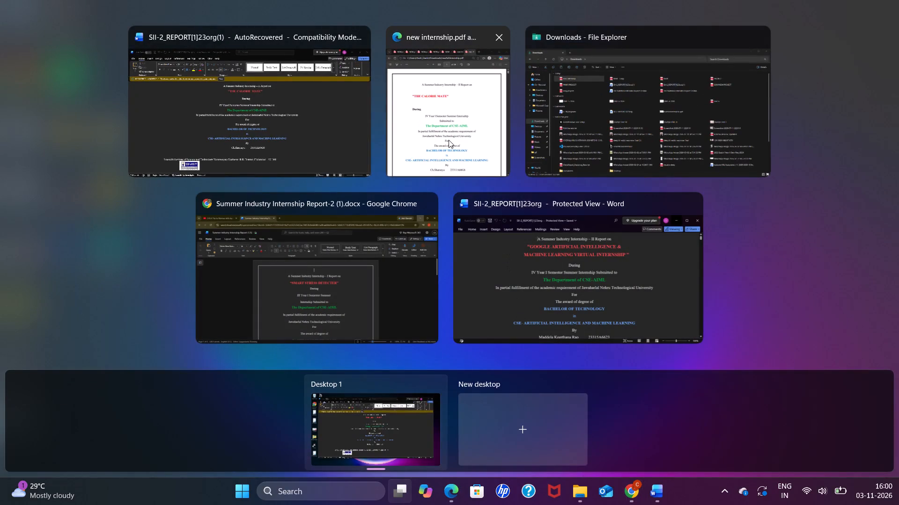
pyautogui.click(449, 140)
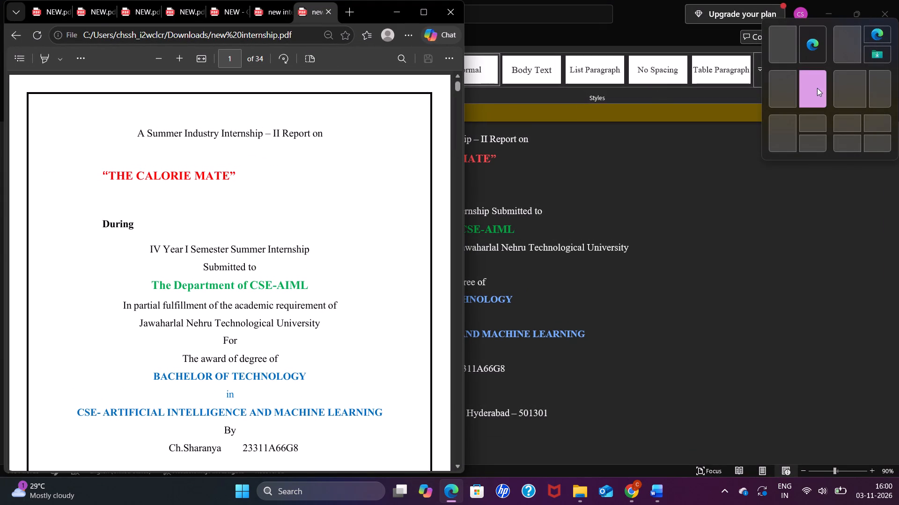
pyautogui.click(817, 88)
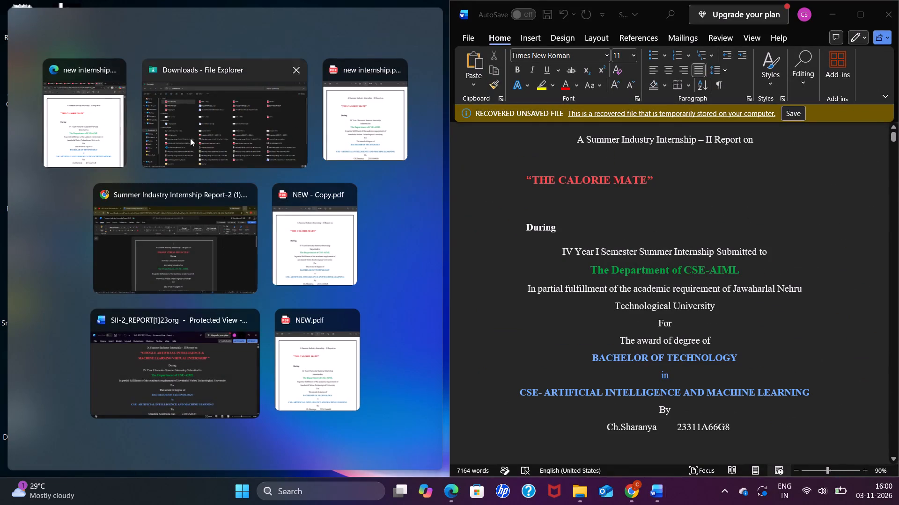
pyautogui.click(111, 145)
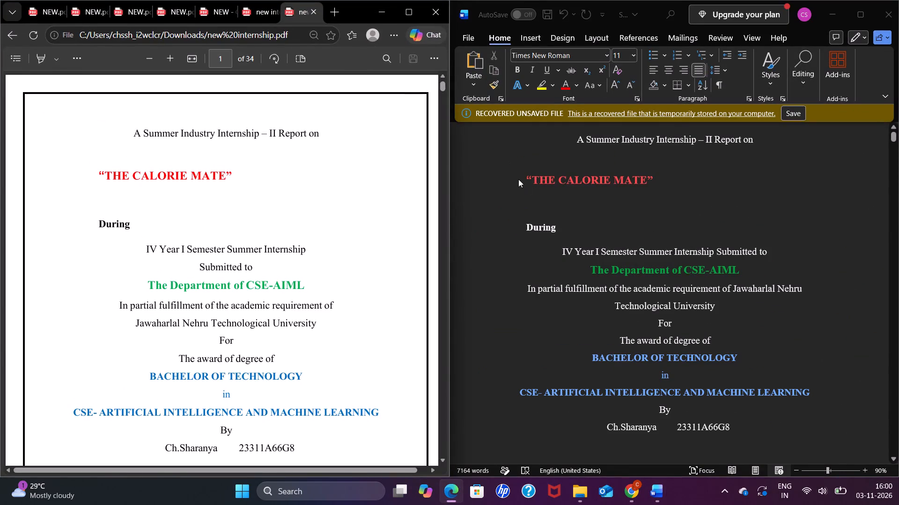
# Try to shift the "During" line on the cover page towards the centre by inserting four spaces in front of it.
pyautogui.click(523, 228)
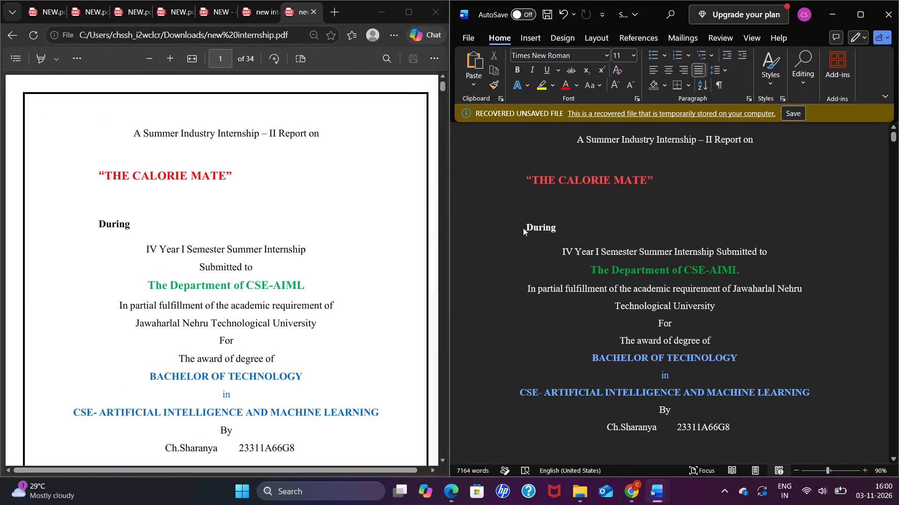
pyautogui.click(523, 226)
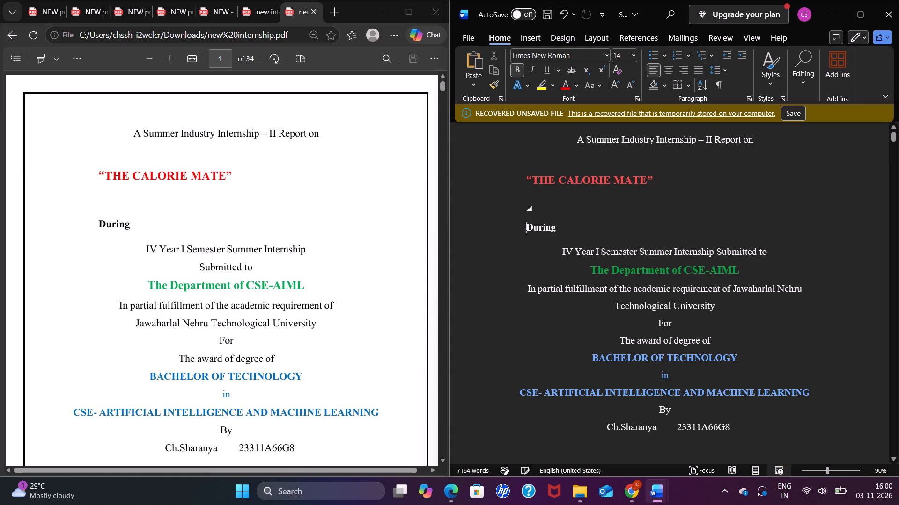
pyautogui.press('space')
pyautogui.press('space')
pyautogui.press('space')
pyautogui.press('space')
pyautogui.press('space')
pyautogui.press('space')
pyautogui.press('BackSpace')
pyautogui.press('BackSpace')
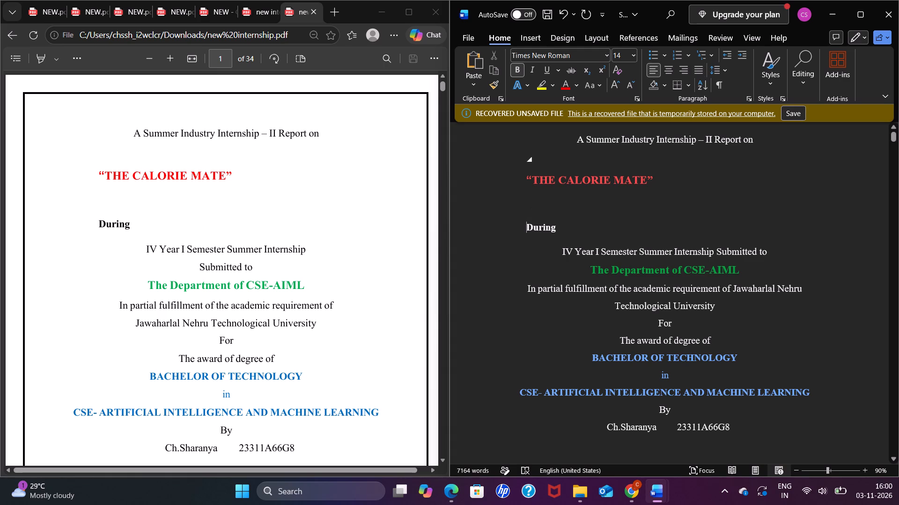
# Try to shift the red "THE CALORIE MATE" title towards the centre by inserting 18 spaces before its opening quotation mark.
pyautogui.click(523, 182)
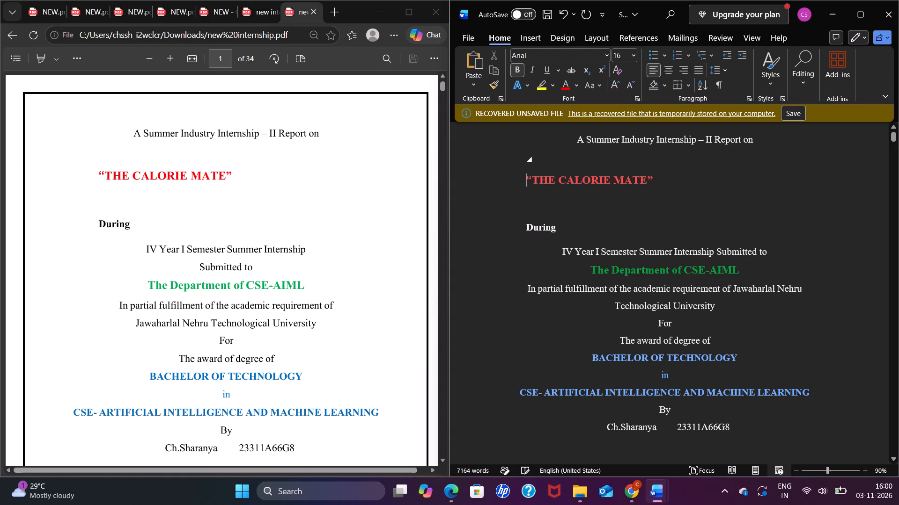
pyautogui.press('space')
pyautogui.press('space')
pyautogui.press('space')
pyautogui.press('space')
pyautogui.press('space')
pyautogui.press('space')
pyautogui.press('space')
pyautogui.press('space')
pyautogui.press('space')
pyautogui.press('space')
pyautogui.press('space')
pyautogui.press('space')
pyautogui.press('space')
pyautogui.press('space')
pyautogui.press('space')
pyautogui.press('space')
pyautogui.click(524, 180)
pyautogui.press('space')
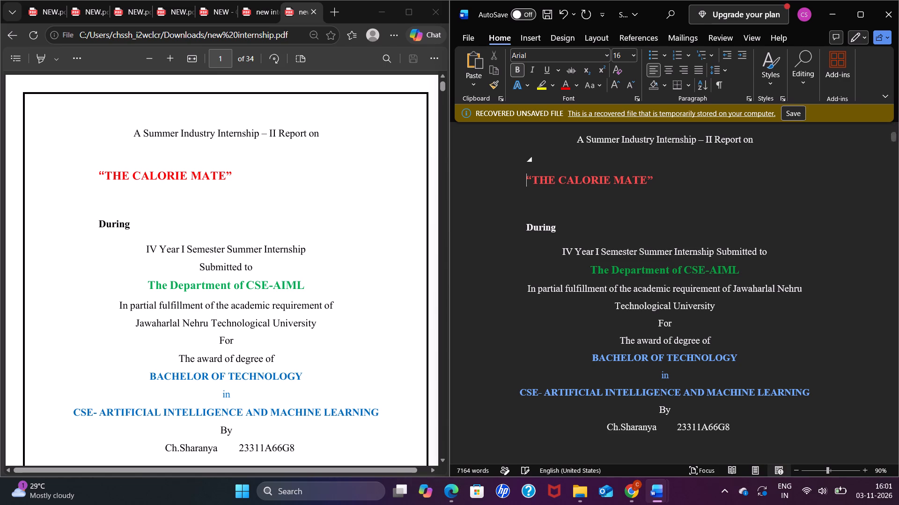
pyautogui.press('space')
# Add five spaces after the closing quotation mark of the "THE CALORIE MATE" title.
pyautogui.click(658, 177)
pyautogui.press('space')
pyautogui.press('space')
pyautogui.press('space')
pyautogui.press('space')
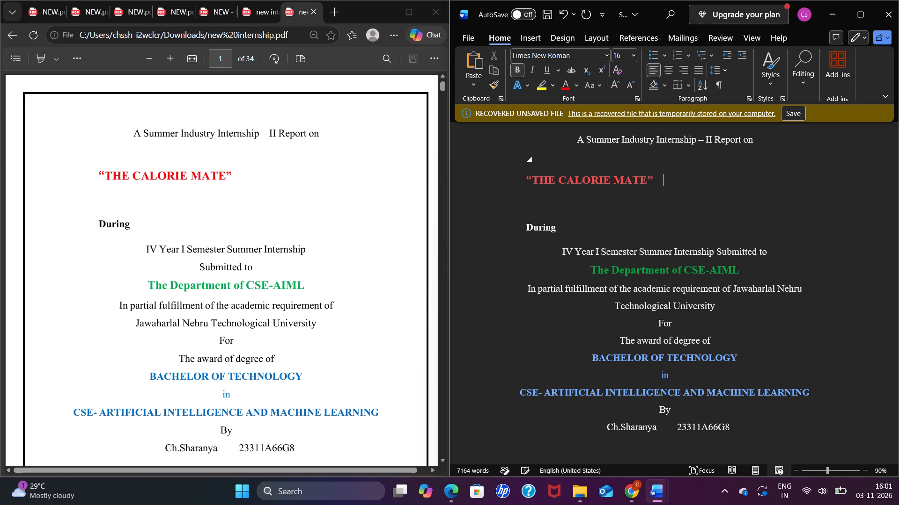
pyautogui.press('space')
# Remove two of the spaces in front of the title's opening quotation mark.
pyautogui.press('Left')
pyautogui.press('Left')
pyautogui.press('Left')
pyautogui.press('Left')
pyautogui.press('Left')
pyautogui.press('Left')
pyautogui.press('Left')
pyautogui.press('Left')
pyautogui.press('Left')
pyautogui.press('Left')
pyautogui.press('Left')
pyautogui.press('Left')
pyautogui.press('Left')
pyautogui.press('Left')
pyautogui.press('Left')
pyautogui.press('Left')
pyautogui.press('Left')
pyautogui.press('Left')
pyautogui.press('Left')
pyautogui.press('Left')
pyautogui.press('Left')
pyautogui.press('Left')
pyautogui.press('Left')
pyautogui.press('Left')
pyautogui.press('Left')
pyautogui.press('Left')
pyautogui.press('Left')
pyautogui.press('Left')
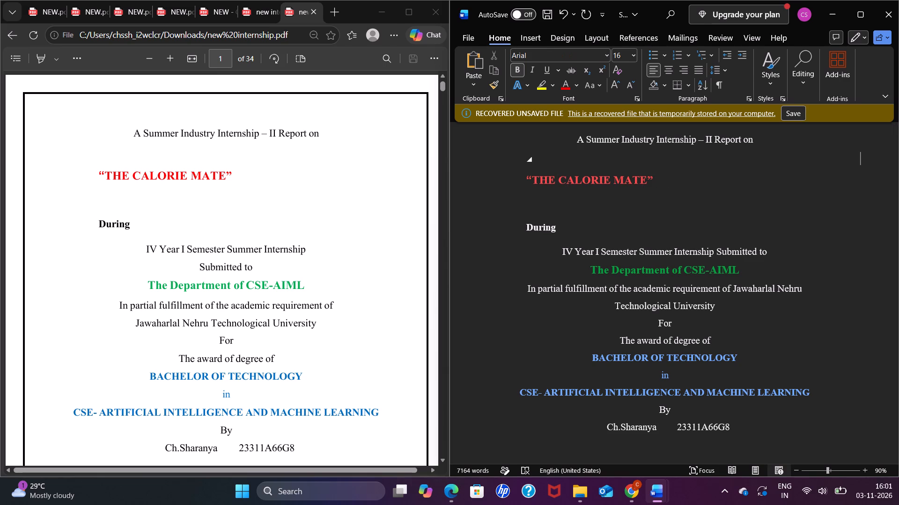
pyautogui.press('BackSpace')
pyautogui.press('BackSpace')
# Insert 21 spaces between the title's opening quotation mark and "THE CALORIE MATE" to push the words towards the centre.
pyautogui.click(528, 174)
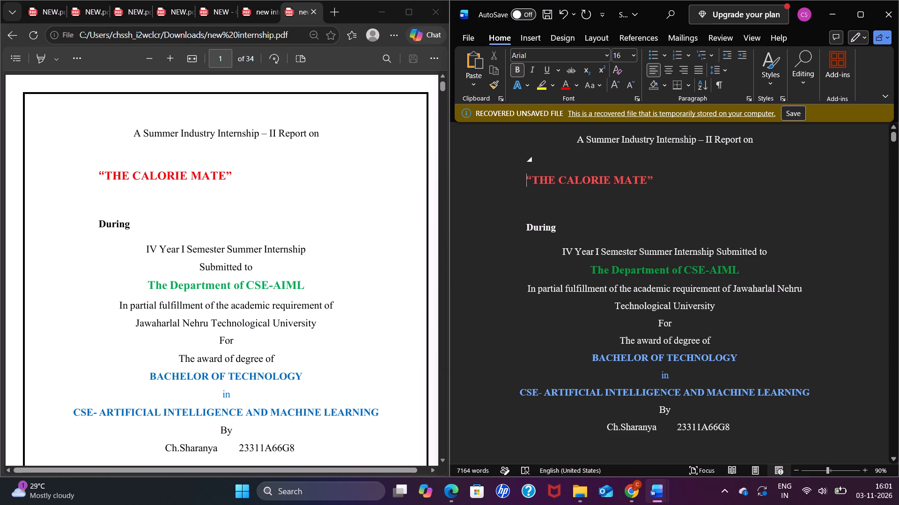
pyautogui.click(534, 178)
pyautogui.press('space')
pyautogui.press('space')
pyautogui.press('space')
pyautogui.press('space')
pyautogui.press('space')
pyautogui.press('space')
pyautogui.press('space')
pyautogui.press('space')
pyautogui.press('space')
pyautogui.press('space')
pyautogui.press('space')
pyautogui.press('space')
pyautogui.press('space')
pyautogui.press('space')
pyautogui.press('space')
pyautogui.press('space')
pyautogui.press('space')
pyautogui.press('space')
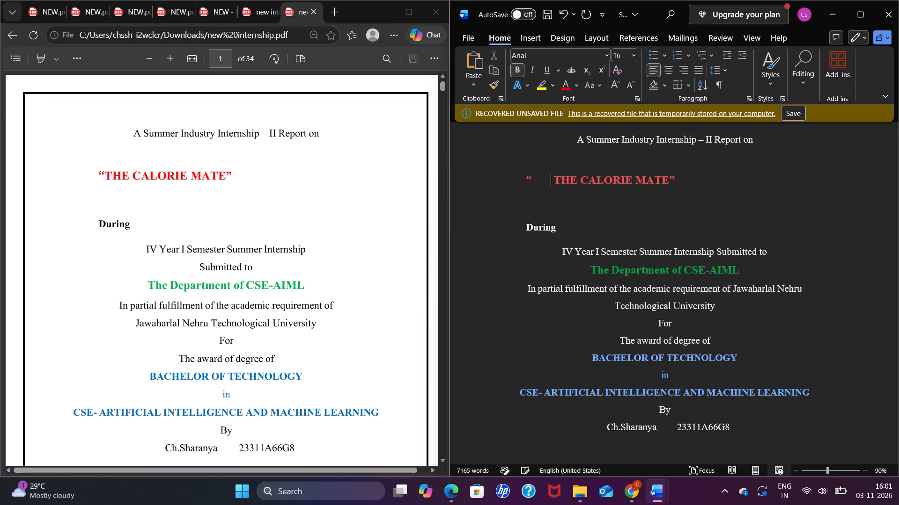
pyautogui.press('space')
pyautogui.press('space')
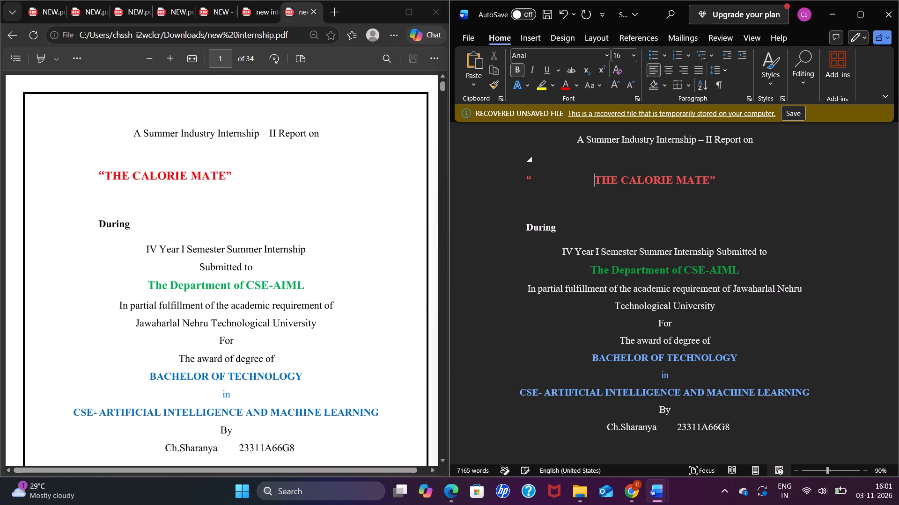
pyautogui.press('space')
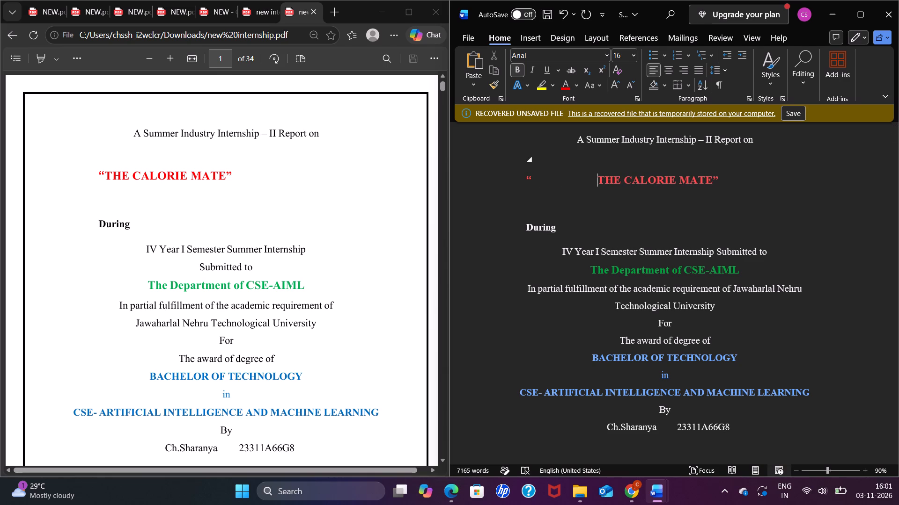
# Add a new opening quotation mark directly before "THE", insert one more net space ahead of it, and delete the detached original quotation mark.
pyautogui.hotkey('shift', '"')
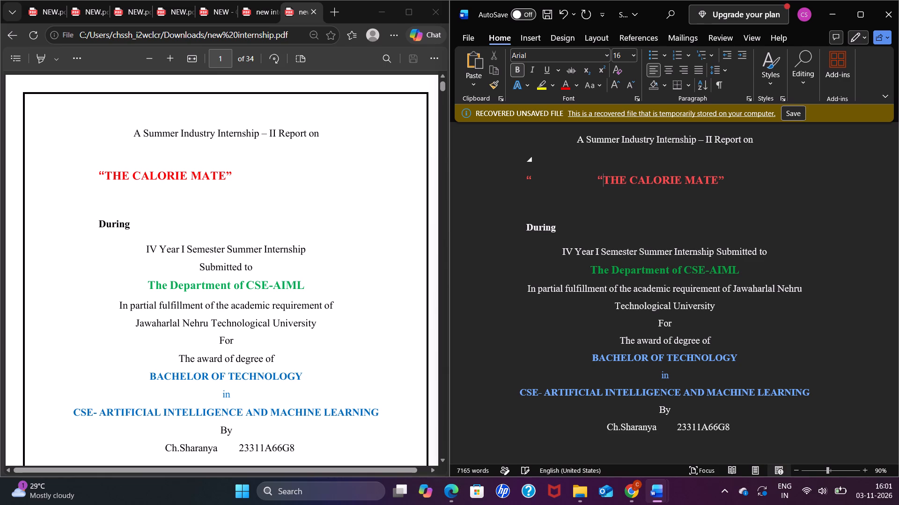
pyautogui.click(543, 175)
pyautogui.press('BackSpace')
pyautogui.press('BackSpace')
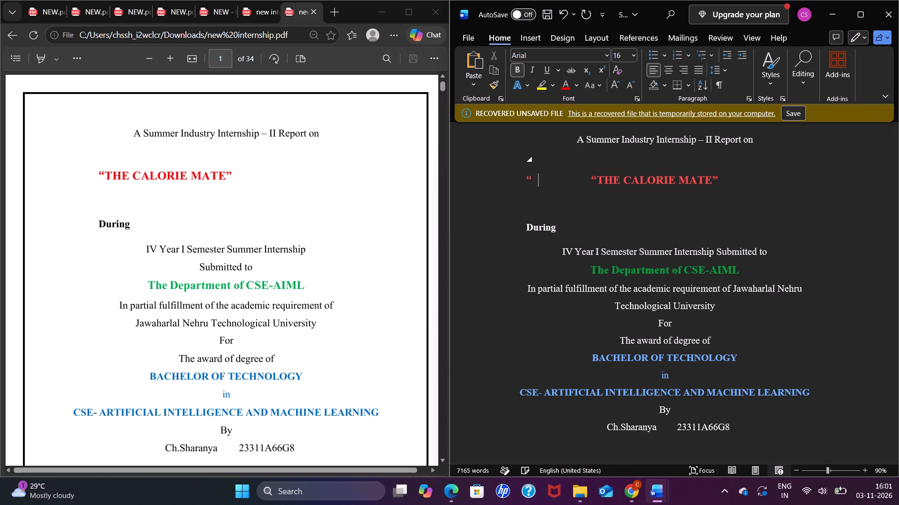
pyautogui.press('space')
pyautogui.press('space')
pyautogui.press('space')
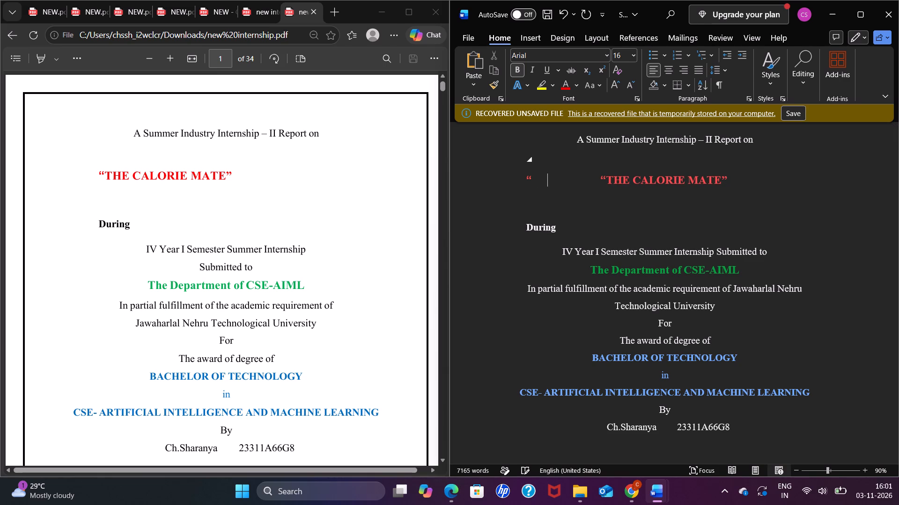
pyautogui.click(529, 176)
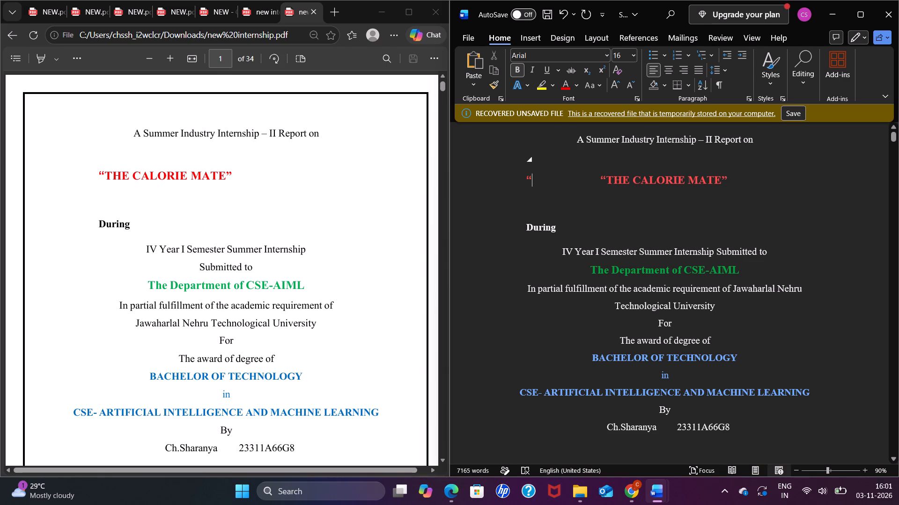
pyautogui.click(529, 176)
pyautogui.press('BackSpace')
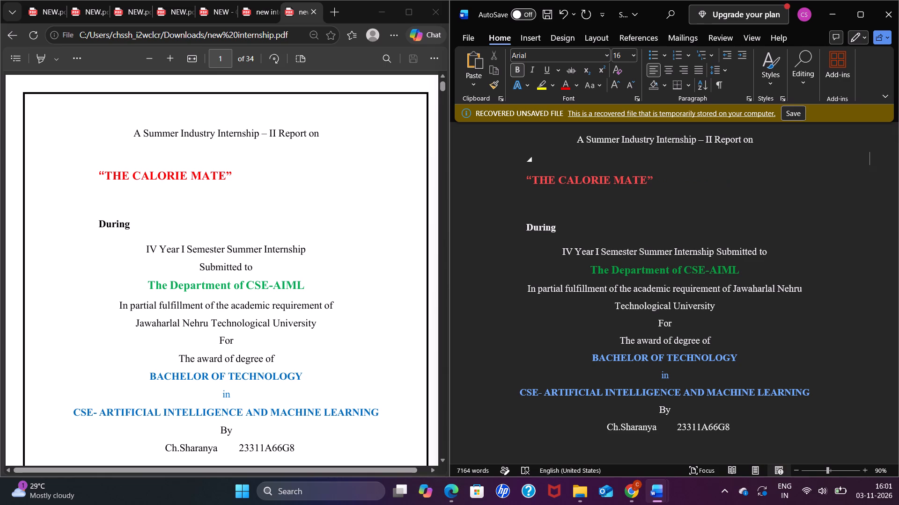
# Insert 21 spaces between the title's opening quotation mark and "THE CALORIE MATE" again to move the words towards the centre.
pyautogui.click(529, 176)
pyautogui.press('space')
pyautogui.press('space')
pyautogui.press('space')
pyautogui.press('space')
pyautogui.press('space')
pyautogui.press('space')
pyautogui.press('space')
pyautogui.press('space')
pyautogui.press('space')
pyautogui.press('space')
pyautogui.press('space')
pyautogui.press('space')
pyautogui.press('space')
pyautogui.press('space')
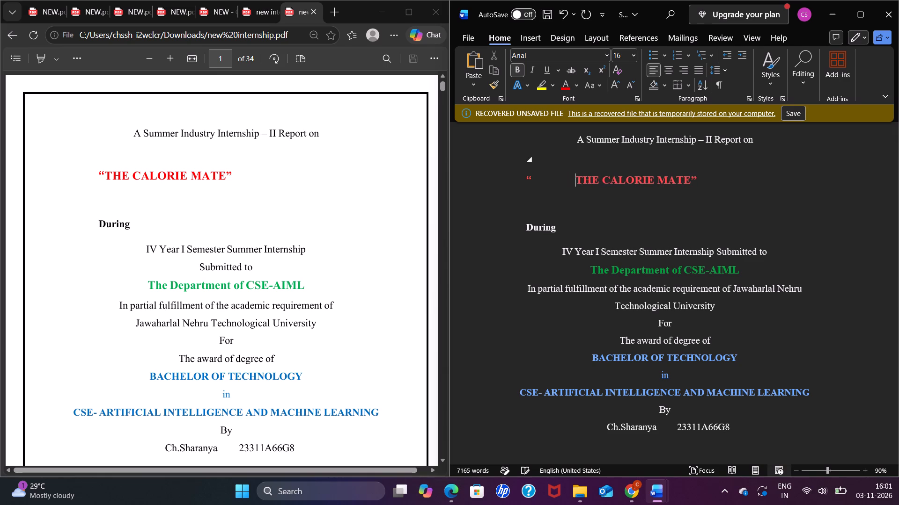
pyautogui.press('space')
pyautogui.press('space')
pyautogui.press('space')
pyautogui.press('space')
pyautogui.press('space')
pyautogui.press('space')
pyautogui.press('space')
pyautogui.press('space')
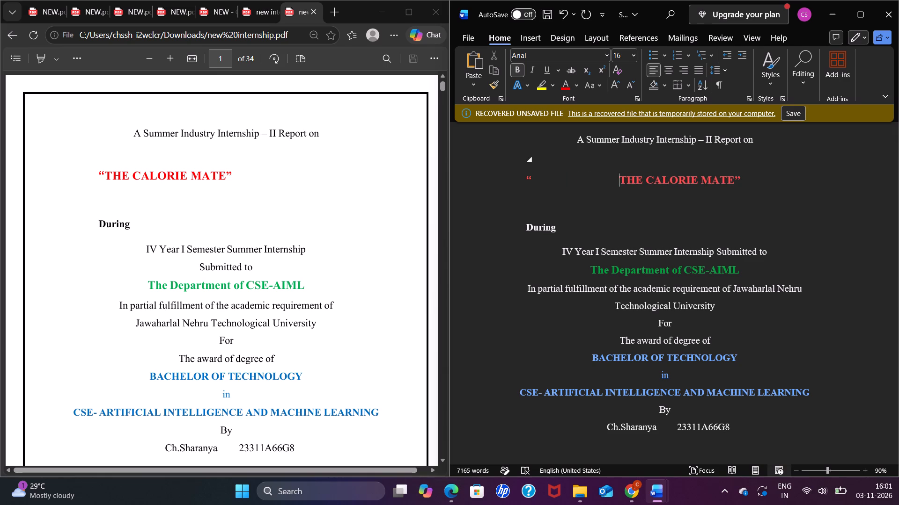
pyautogui.press('BackSpace')
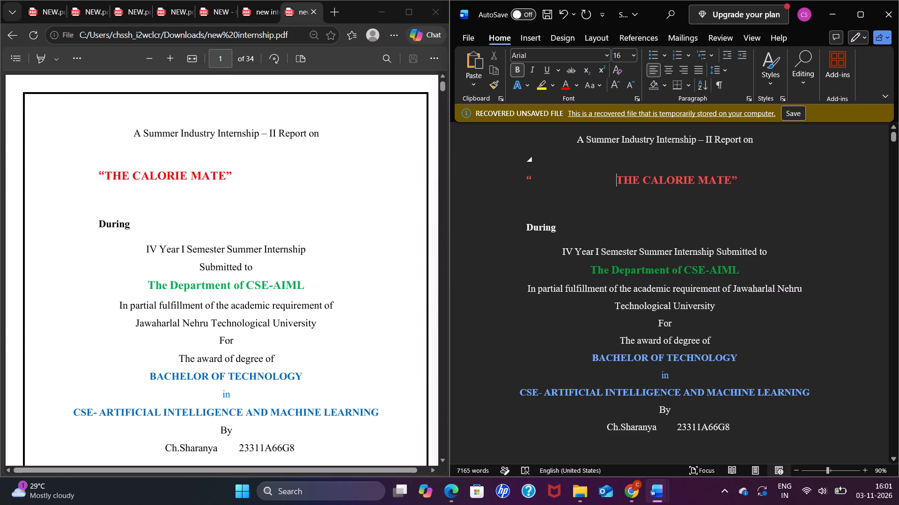
# Maximise the report, delete the detached opening quotation mark before the title, and return to the side-by-side view with the PDF.
pyautogui.click(869, 10)
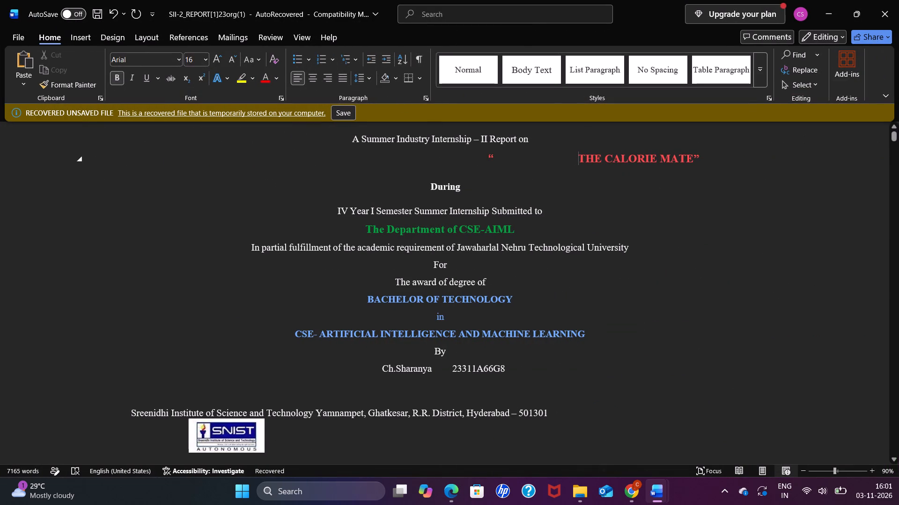
pyautogui.click(494, 162)
pyautogui.press('BackSpace')
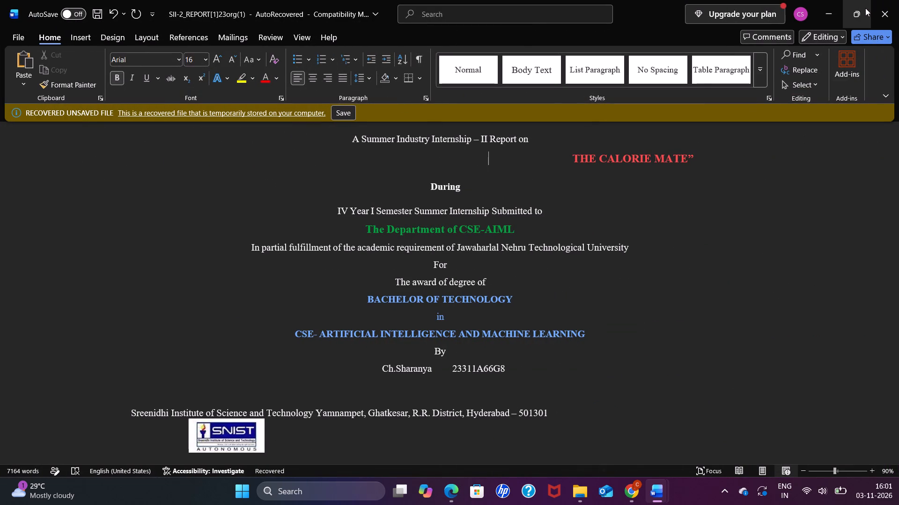
pyautogui.click(811, 103)
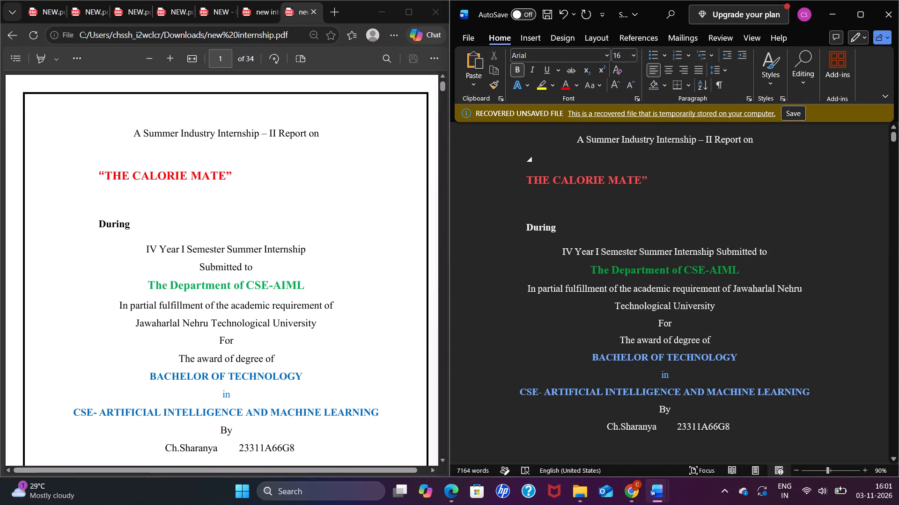
# Try to shift the "THE CALORIE MATE" title towards the centre by inserting 11 spaces in front of it.
pyautogui.click(528, 179)
pyautogui.press('space')
pyautogui.press('space')
pyautogui.press('space')
pyautogui.press('space')
pyautogui.press('space')
pyautogui.press('space')
pyautogui.press('space')
pyautogui.press('space')
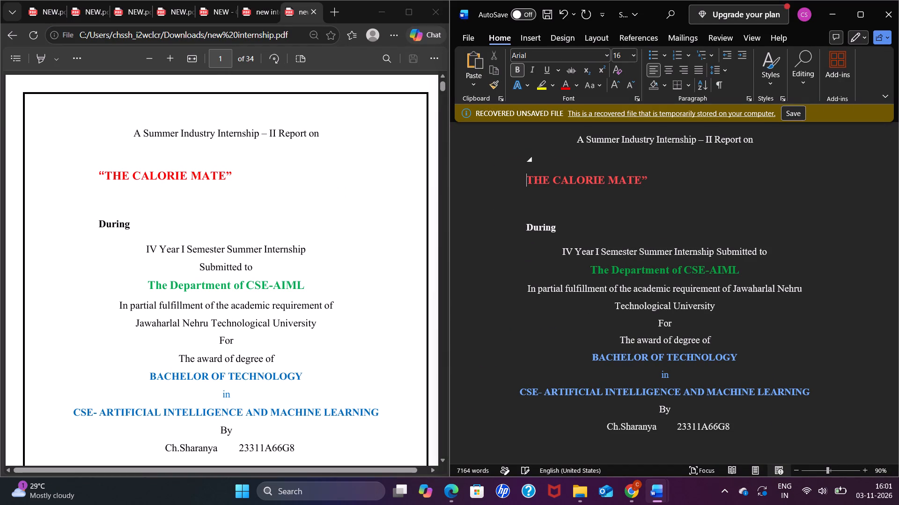
pyautogui.press('space')
pyautogui.press('space')
pyautogui.press('space')
# Insert a single opening quotation mark and 25 spaces in front of "THE CALORIE MATE" to shift the title towards the centre.
pyautogui.press("'")
pyautogui.press('space')
pyautogui.press('space')
pyautogui.press('space')
pyautogui.press('space')
pyautogui.press('space')
pyautogui.press('space')
pyautogui.press('space')
pyautogui.press('space')
pyautogui.press('space')
pyautogui.press('space')
pyautogui.press('space')
pyautogui.press('space')
pyautogui.press('space')
pyautogui.press('space')
pyautogui.press('space')
pyautogui.press('space')
pyautogui.press('space')
pyautogui.press('space')
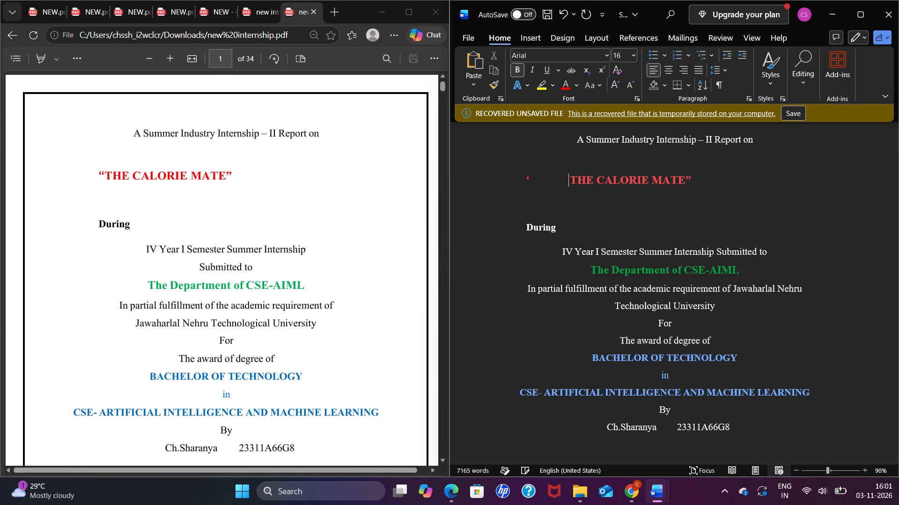
pyautogui.press('space')
pyautogui.press('space')
pyautogui.press('space')
pyautogui.press('space')
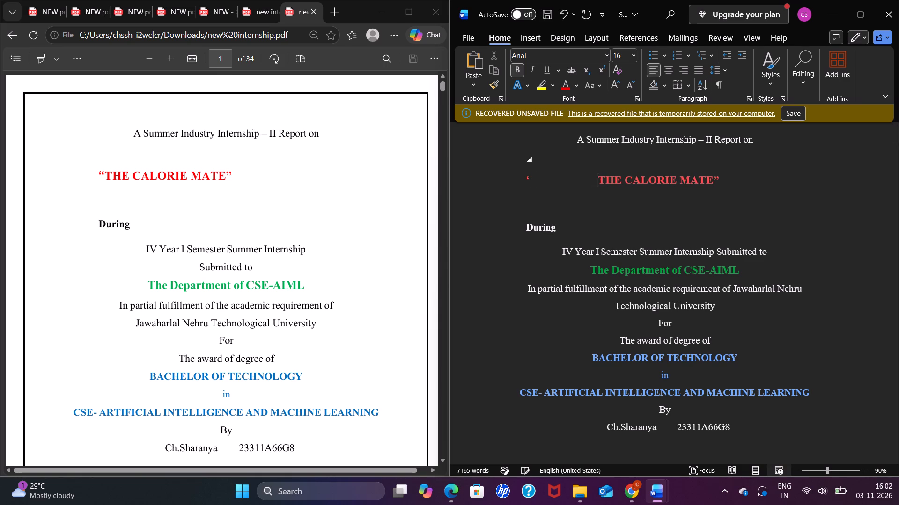
pyautogui.press('space')
pyautogui.press('space')
pyautogui.press('space')
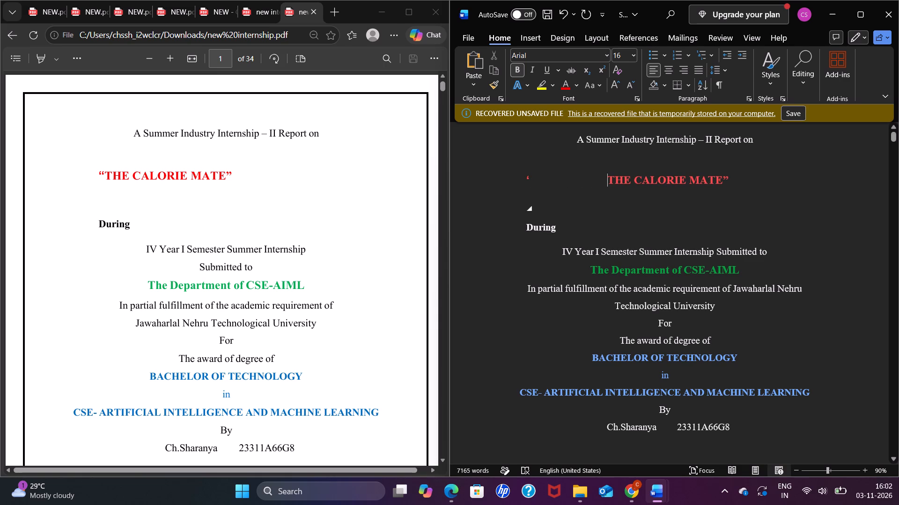
# Insert a period followed by spaces in front of "During" to move the word to the centre of its line.
pyautogui.click(525, 227)
pyautogui.press('space')
pyautogui.press('space')
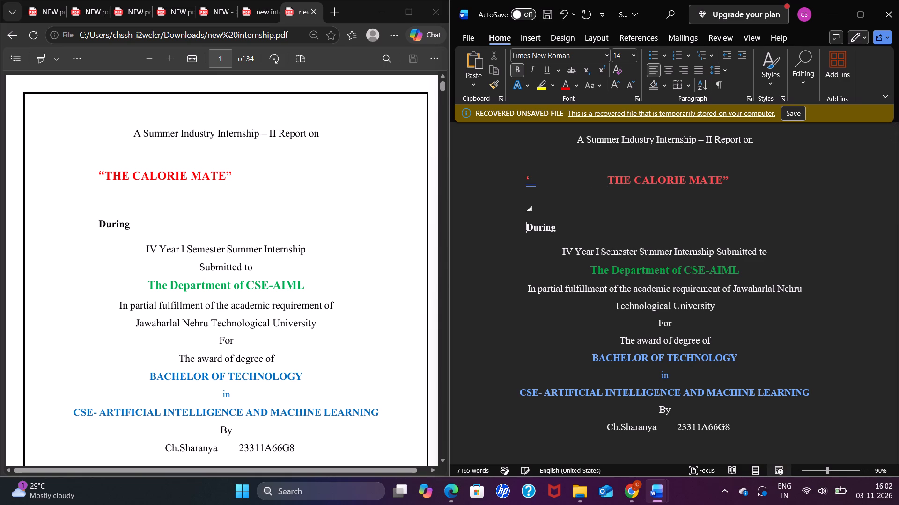
pyautogui.write('.')
pyautogui.press('space')
pyautogui.press('space')
pyautogui.press('space')
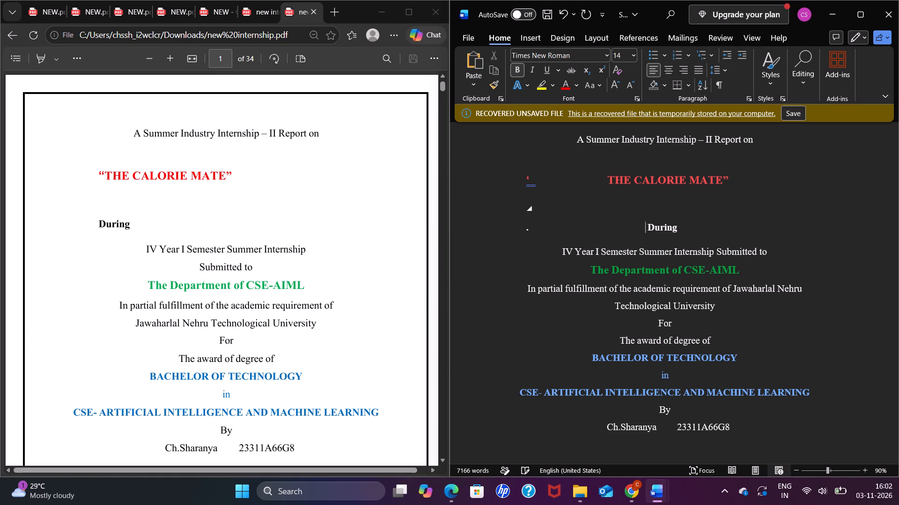
pyautogui.press('space')
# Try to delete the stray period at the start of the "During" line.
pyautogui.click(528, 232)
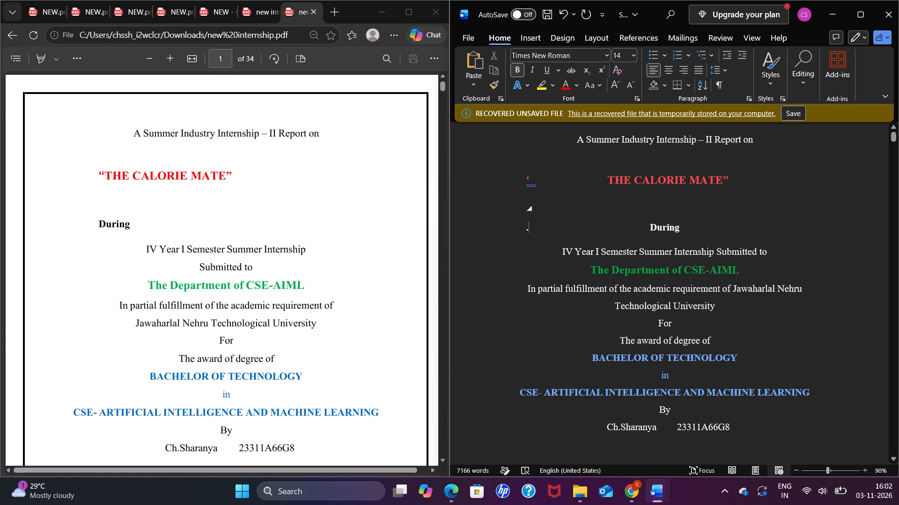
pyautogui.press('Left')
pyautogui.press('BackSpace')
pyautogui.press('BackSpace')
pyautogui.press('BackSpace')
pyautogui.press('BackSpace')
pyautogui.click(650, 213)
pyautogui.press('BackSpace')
# Add extra blank lines between "A Summer Industry Internship – II Report on" and the "THE CALORIE MATE" title.
pyautogui.click(759, 141)
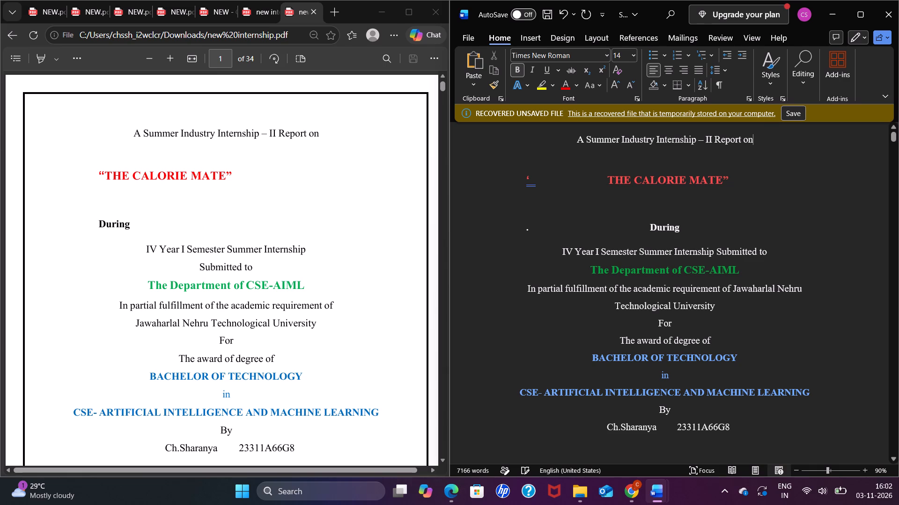
pyautogui.press('Return')
pyautogui.press('Return')
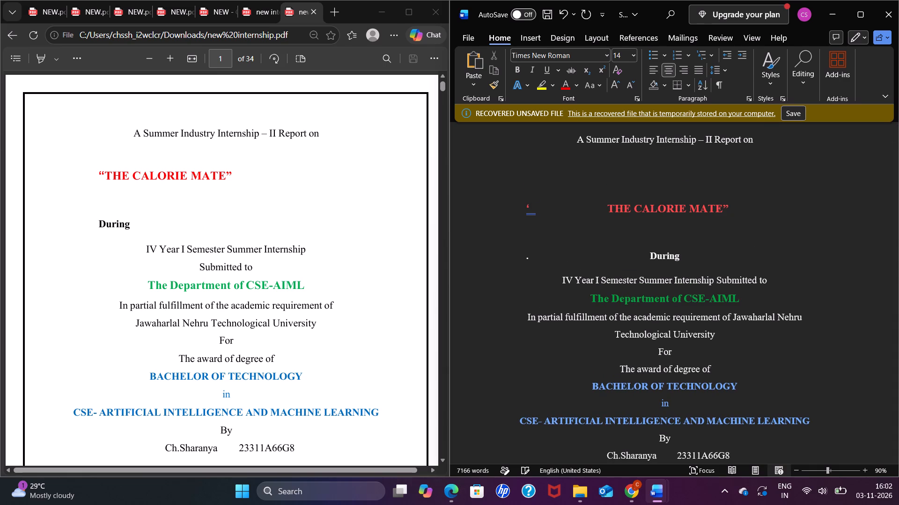
pyautogui.press('BackSpace')
pyautogui.press('BackSpace')
pyautogui.press('Return')
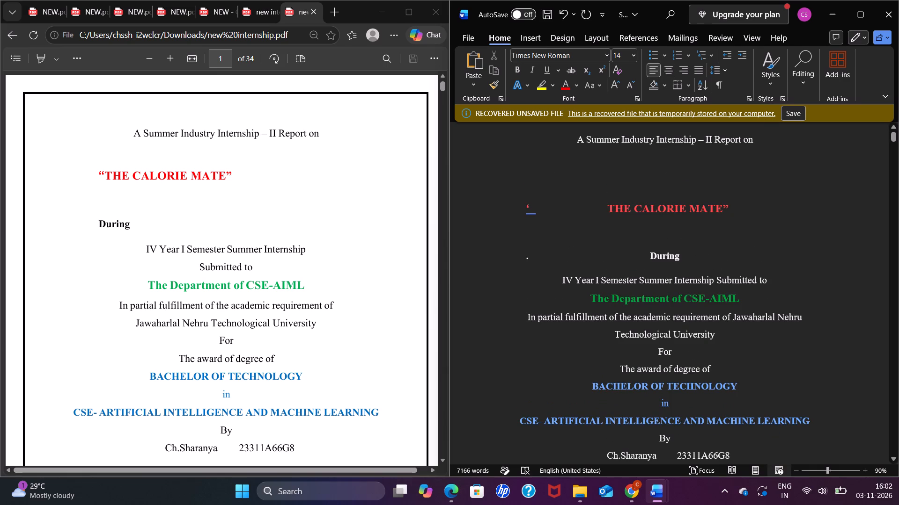
pyautogui.click(789, 142)
pyautogui.press('Return')
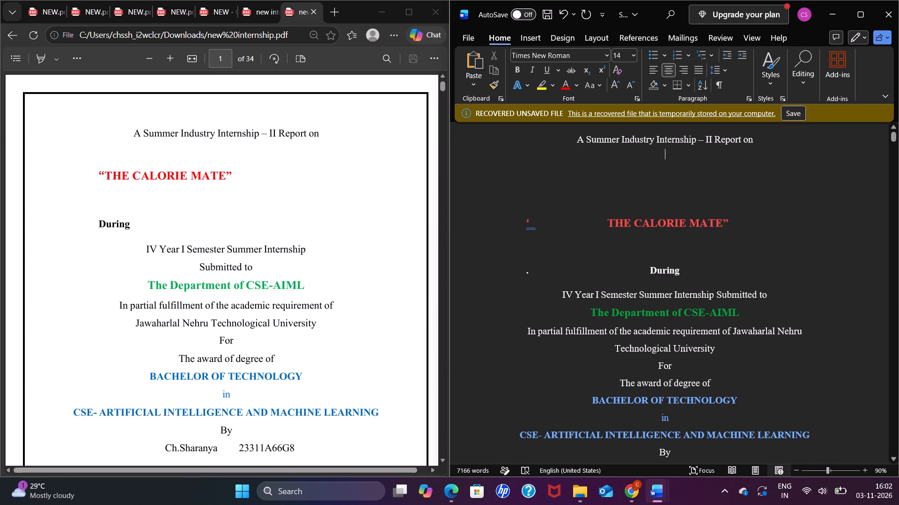
# Copy the title text THE CALORIE MATE” and paste it on a new centred line directly below "II Report on".
pyautogui.moveTo(607, 223); pyautogui.dragTo(736, 231)
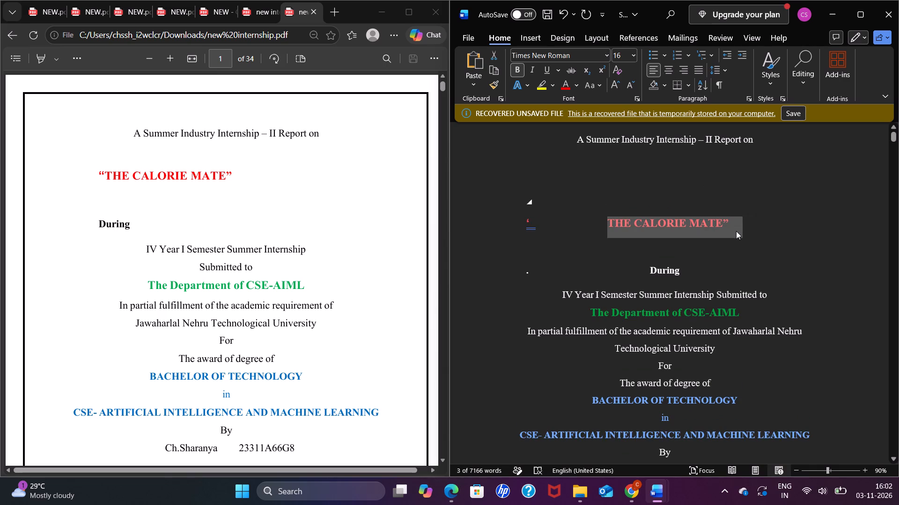
pyautogui.hotkey('ctrl', 'c')
pyautogui.click(767, 139)
pyautogui.press('Return')
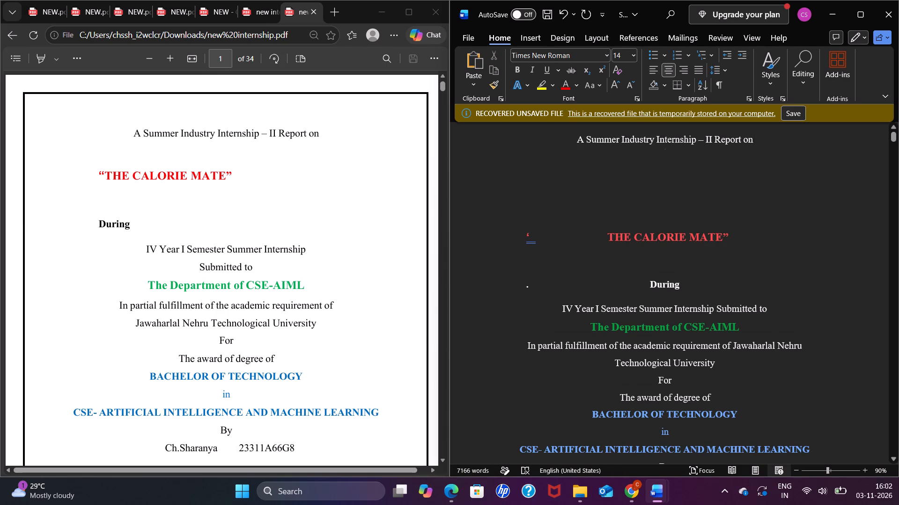
pyautogui.hotkey('ctrl', 'v')
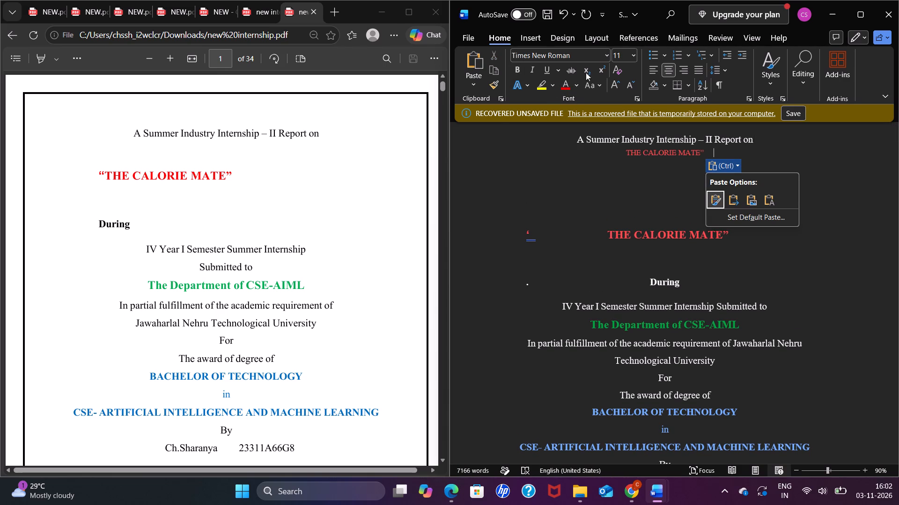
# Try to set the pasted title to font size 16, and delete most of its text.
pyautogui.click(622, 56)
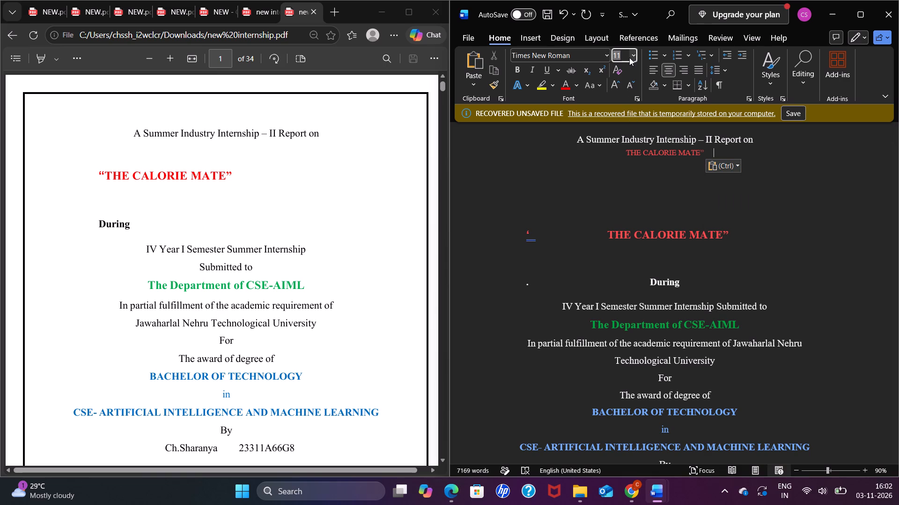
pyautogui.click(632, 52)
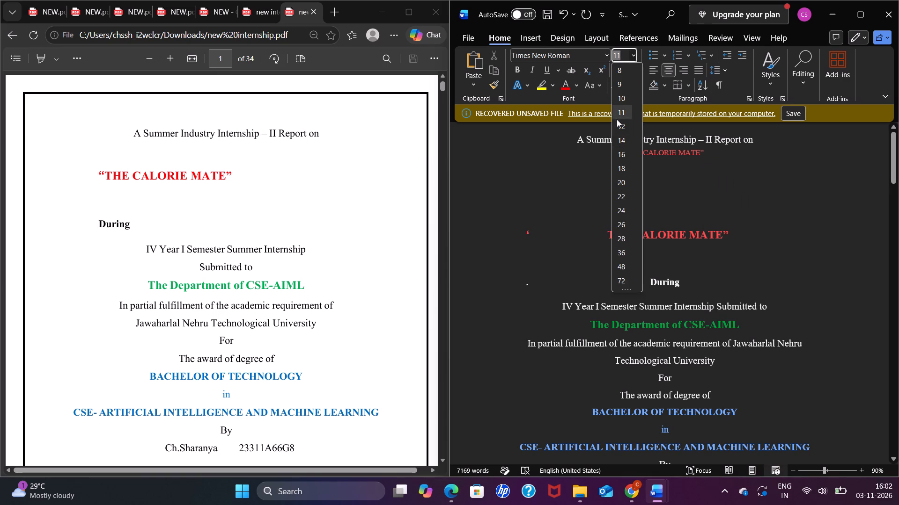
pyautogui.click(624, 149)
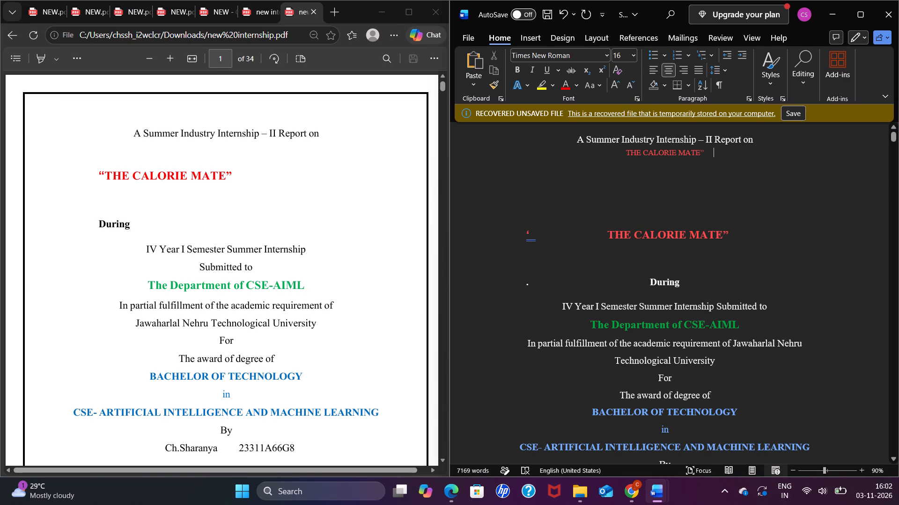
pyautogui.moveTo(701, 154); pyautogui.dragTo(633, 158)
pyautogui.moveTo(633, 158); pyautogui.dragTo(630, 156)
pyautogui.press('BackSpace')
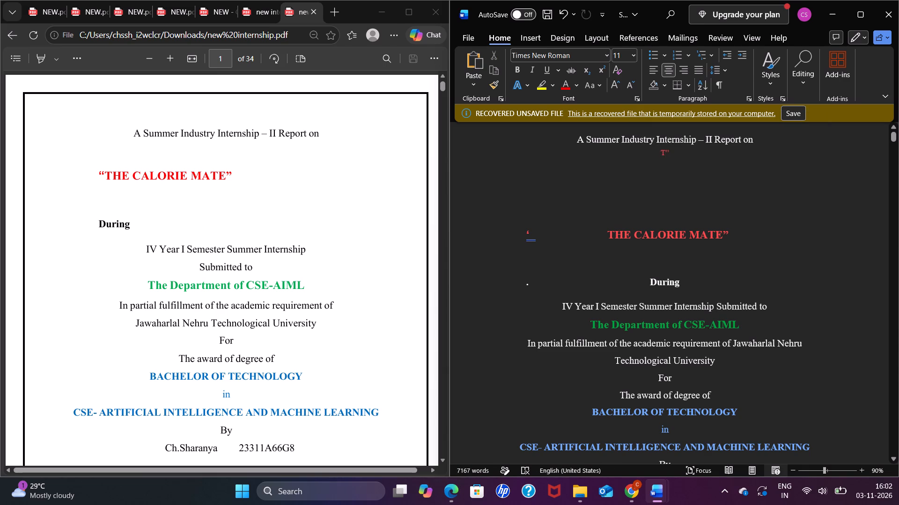
# Paste the title copy again on the centred line and delete the leftover "T" in front of it.
pyautogui.hotkey('ctrl', 'v')
pyautogui.click(626, 153)
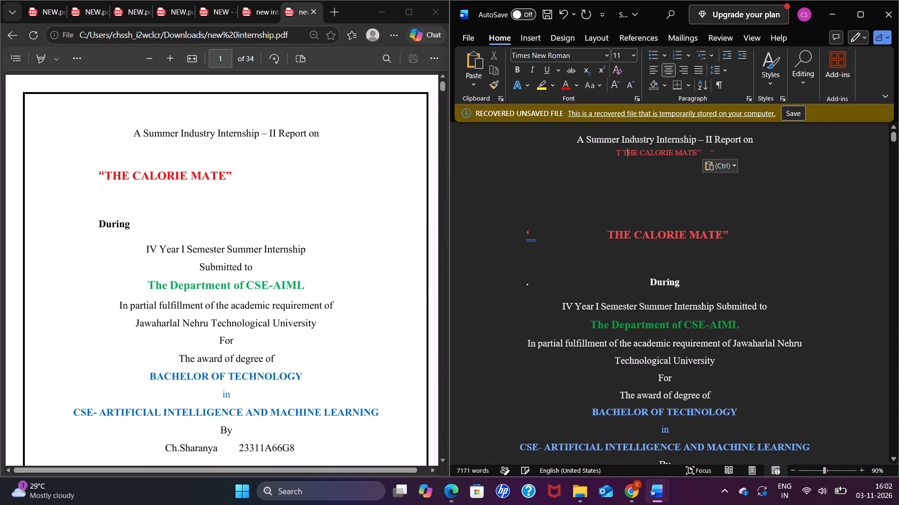
pyautogui.click(623, 151)
pyautogui.press('BackSpace')
pyautogui.press('BackSpace')
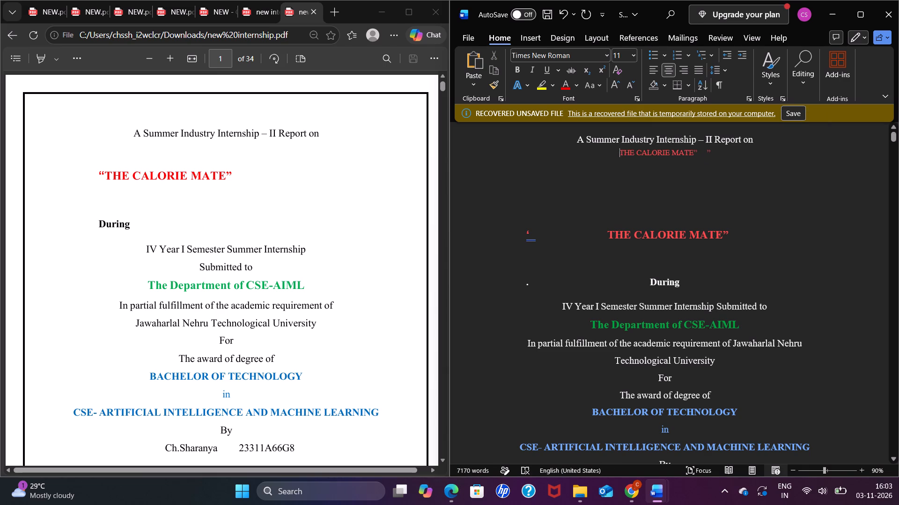
# Set the pasted THE CALORIE MATE” text to font size 16.
pyautogui.moveTo(622, 152); pyautogui.dragTo(694, 155)
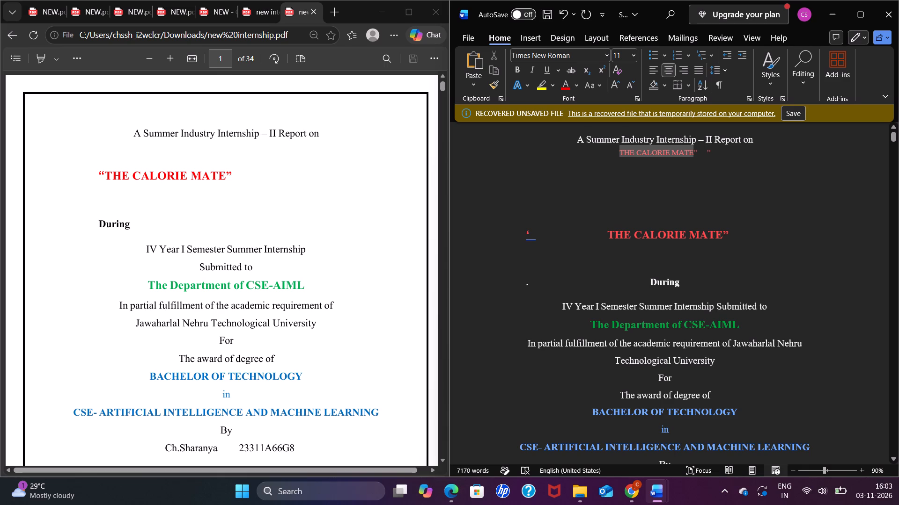
pyautogui.moveTo(694, 155); pyautogui.dragTo(700, 155)
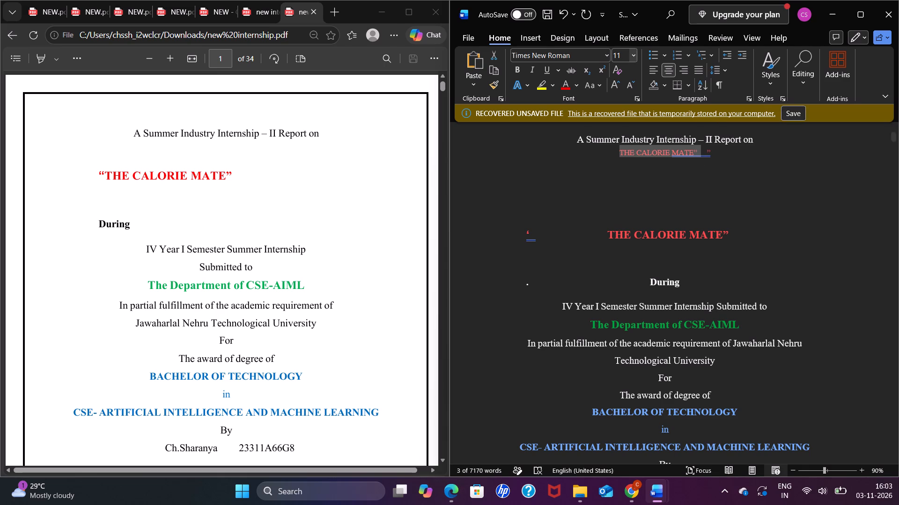
pyautogui.click(633, 58)
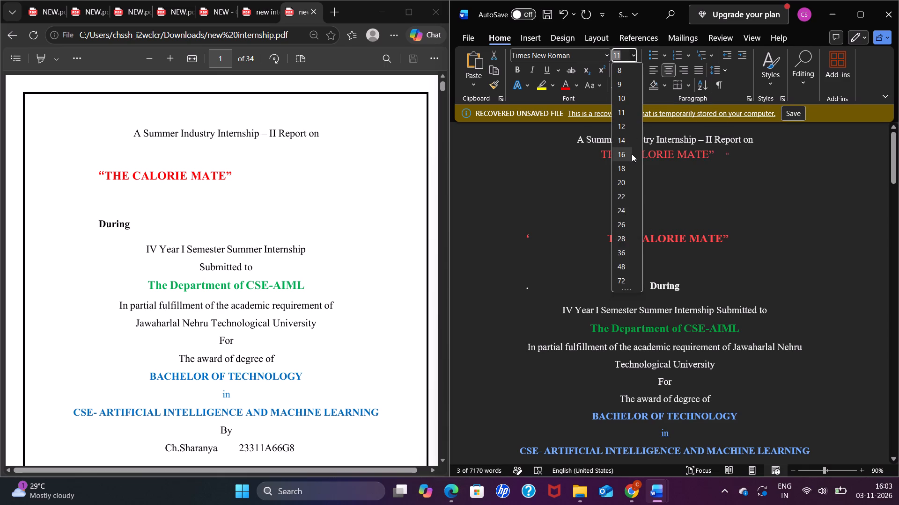
pyautogui.click(631, 154)
pyautogui.click(703, 189)
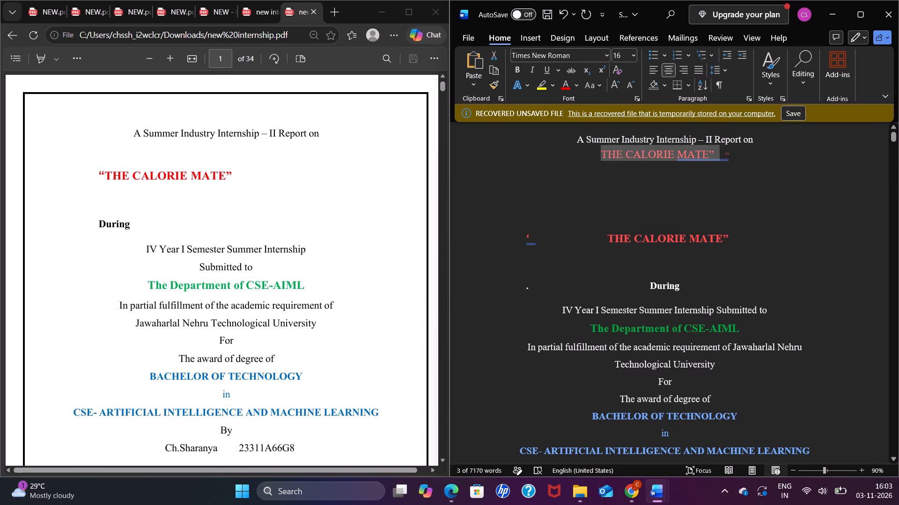
# Delete the extra closing quotation mark and surplus spaces after the centred title copy.
pyautogui.click(738, 152)
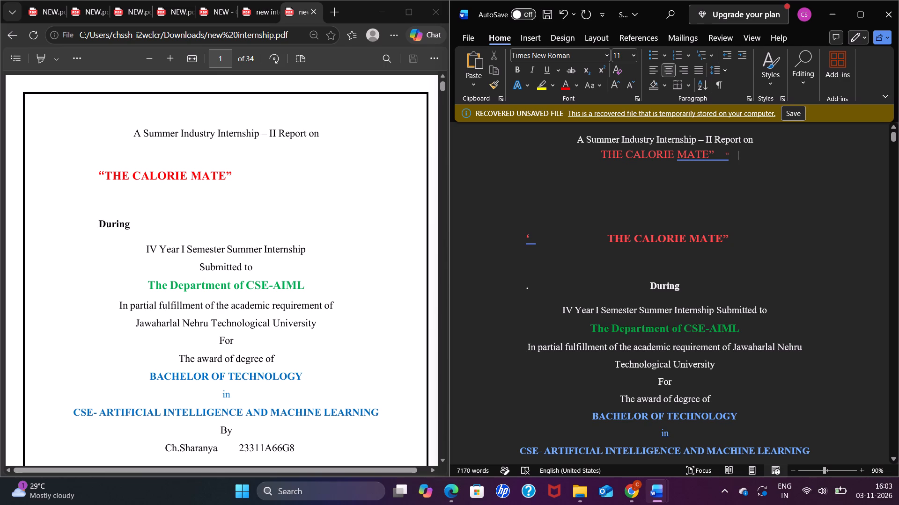
pyautogui.press('BackSpace')
pyautogui.press('BackSpace')
pyautogui.press('BackSpace')
pyautogui.press('BackSpace')
pyautogui.press('BackSpace')
pyautogui.press('BackSpace')
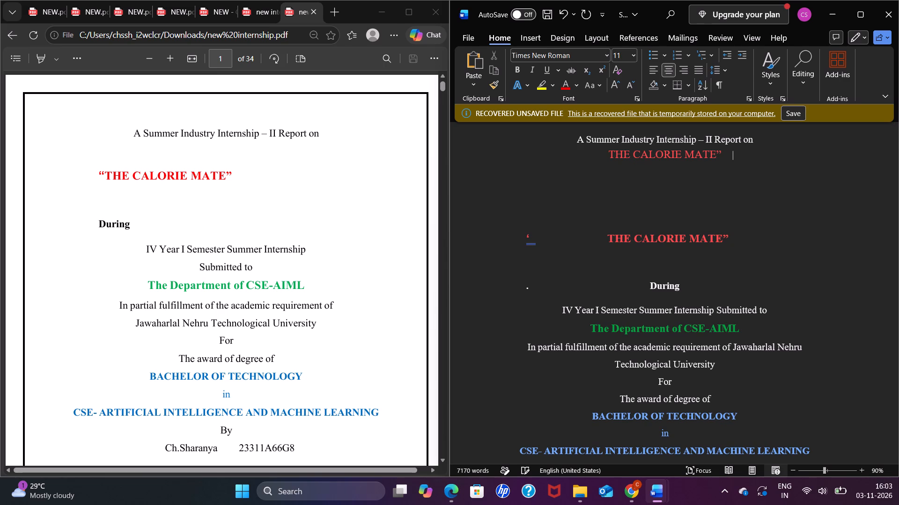
# Add a double opening quotation mark directly before "THE" in the centred title copy.
pyautogui.click(607, 154)
pyautogui.press("'")
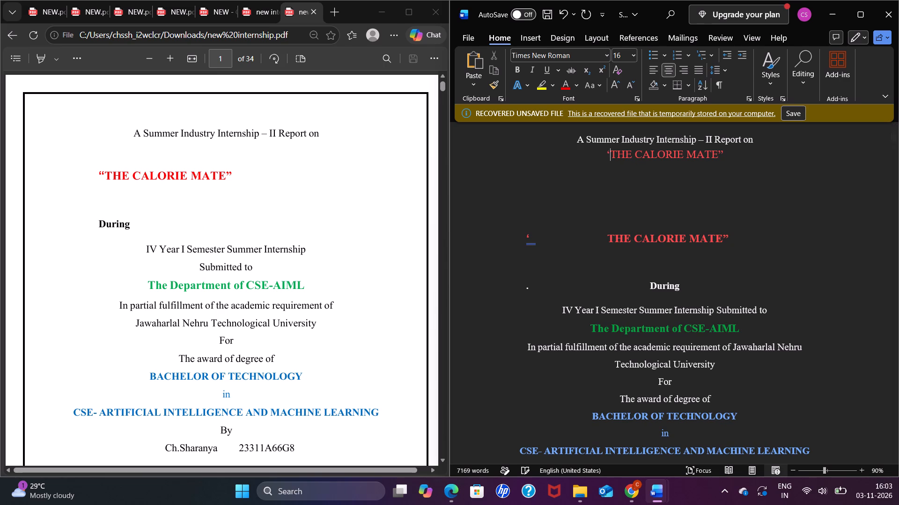
pyautogui.press('BackSpace')
pyautogui.press("'")
pyautogui.press('BackSpace')
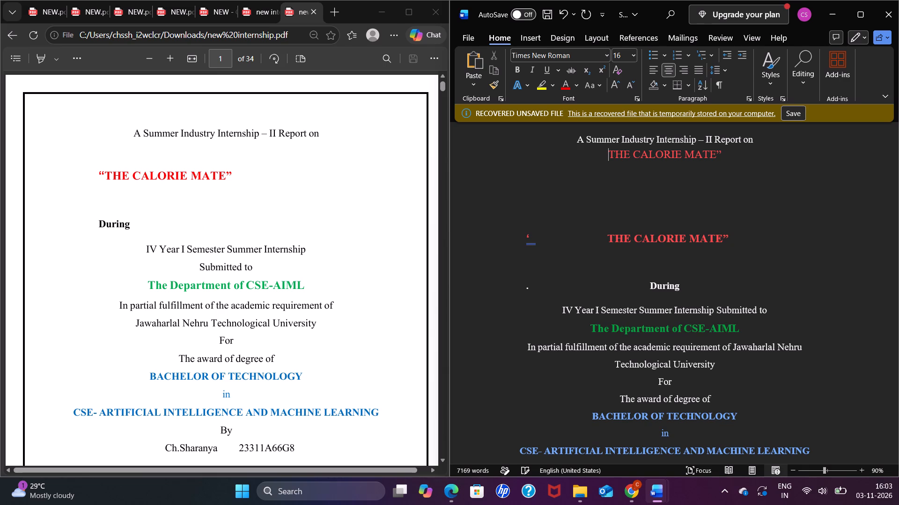
pyautogui.hotkey('shift', '"')
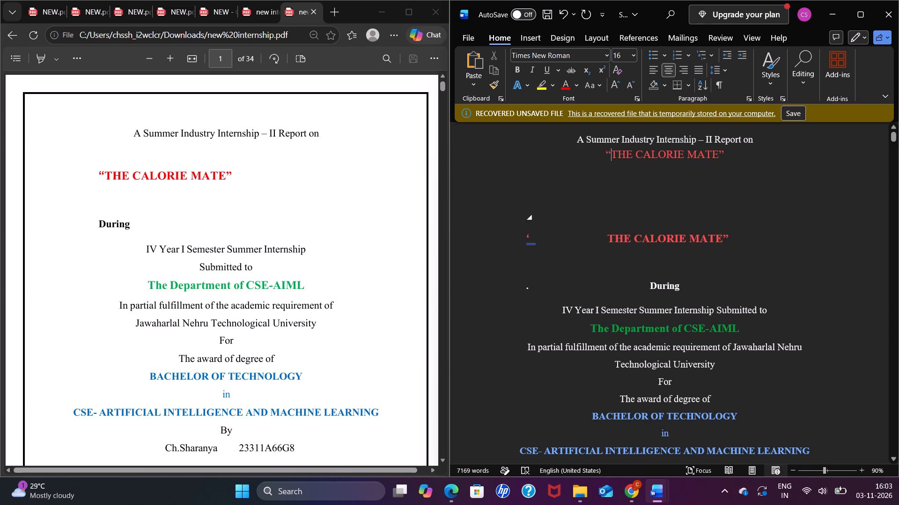
# Delete the old bold, space-shifted "THE CALORIE MATE" title above "During", including its leading spaces and both quotation marks.
pyautogui.click(685, 271)
pyautogui.moveTo(734, 246); pyautogui.dragTo(572, 248)
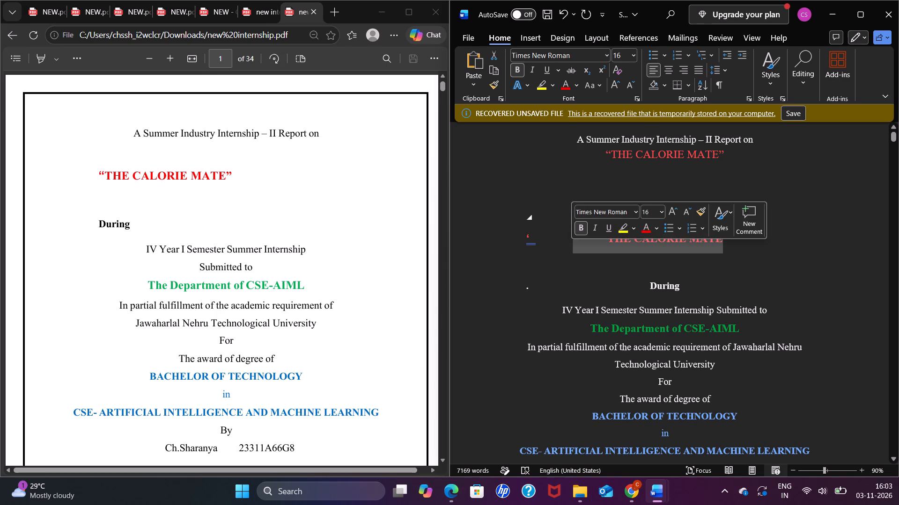
pyautogui.press('BackSpace')
pyautogui.press('BackSpace')
pyautogui.press('BackSpace')
pyautogui.press('BackSpace')
pyautogui.press('BackSpace')
pyautogui.press('BackSpace')
pyautogui.press('BackSpace')
pyautogui.press('BackSpace')
pyautogui.press('BackSpace')
pyautogui.press('BackSpace')
pyautogui.press('BackSpace')
pyautogui.press('BackSpace')
pyautogui.press('BackSpace')
pyautogui.press('BackSpace')
pyautogui.press('BackSpace')
pyautogui.press('BackSpace')
pyautogui.press('BackSpace')
pyautogui.press('BackSpace')
pyautogui.press('BackSpace')
pyautogui.press('BackSpace')
pyautogui.press('BackSpace')
pyautogui.press('BackSpace')
pyautogui.press('BackSpace')
pyautogui.press('BackSpace')
pyautogui.press('BackSpace')
pyautogui.press('BackSpace')
pyautogui.press('BackSpace')
pyautogui.press('BackSpace')
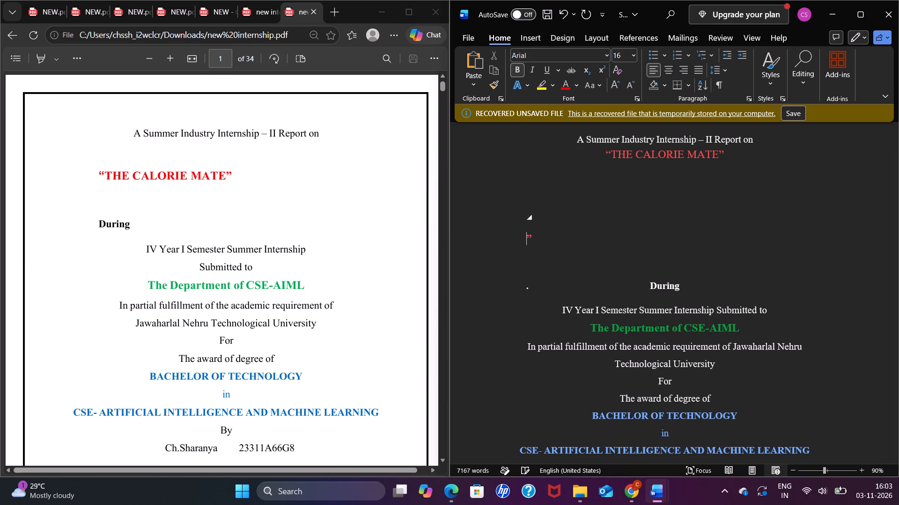
pyautogui.press('Right')
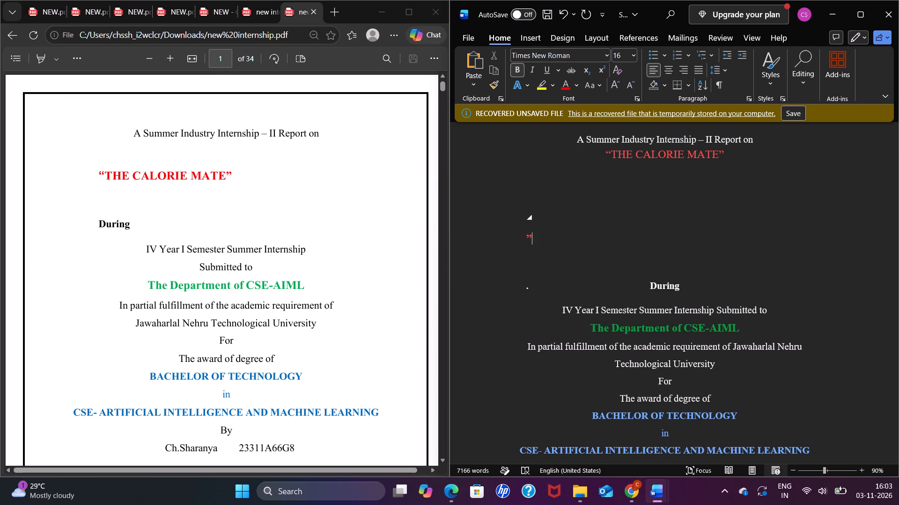
pyautogui.press('BackSpace')
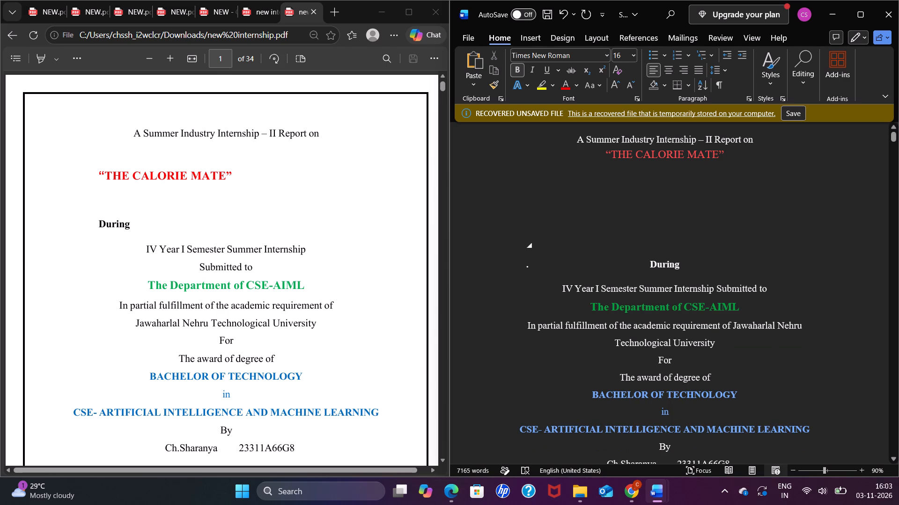
# Replace the spaces in front of "During" with 20 new ones so the word sits slightly further left.
pyautogui.click(648, 261)
pyautogui.press('BackSpace')
pyautogui.press('BackSpace')
pyautogui.press('BackSpace')
pyautogui.press('BackSpace')
pyautogui.press('BackSpace')
pyautogui.press('BackSpace')
pyautogui.press('BackSpace')
pyautogui.press('BackSpace')
pyautogui.press('BackSpace')
pyautogui.press('BackSpace')
pyautogui.press('BackSpace')
pyautogui.press('BackSpace')
pyautogui.press('BackSpace')
pyautogui.press('BackSpace')
pyautogui.press('BackSpace')
pyautogui.press('BackSpace')
pyautogui.press('BackSpace')
pyautogui.press('BackSpace')
pyautogui.press('BackSpace')
pyautogui.press('BackSpace')
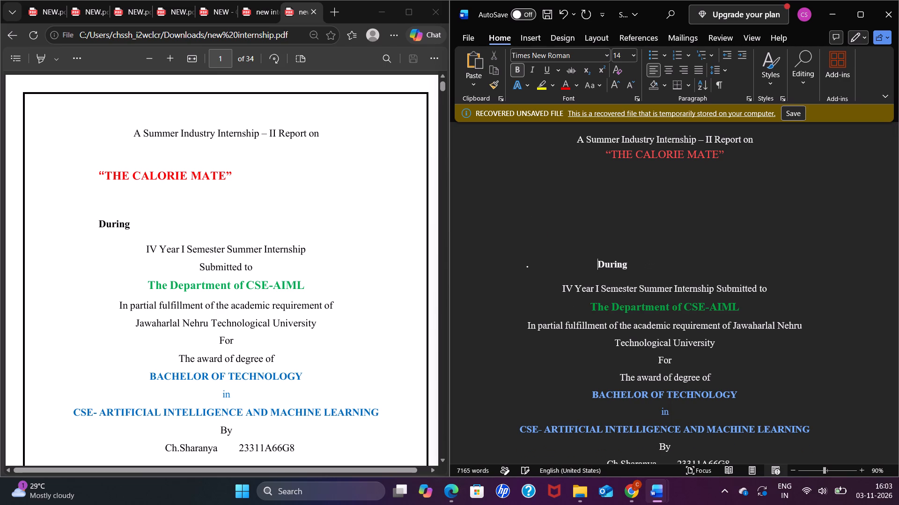
pyautogui.press('space')
pyautogui.press('space')
pyautogui.press('space')
pyautogui.press('space')
pyautogui.press('space')
pyautogui.press('space')
pyautogui.press('space')
pyautogui.press('space')
pyautogui.press('space')
pyautogui.press('space')
pyautogui.press('space')
pyautogui.press('space')
pyautogui.press('space')
pyautogui.press('space')
pyautogui.press('space')
pyautogui.press('space')
pyautogui.press('space')
pyautogui.press('space')
pyautogui.press('space')
pyautogui.press('space')
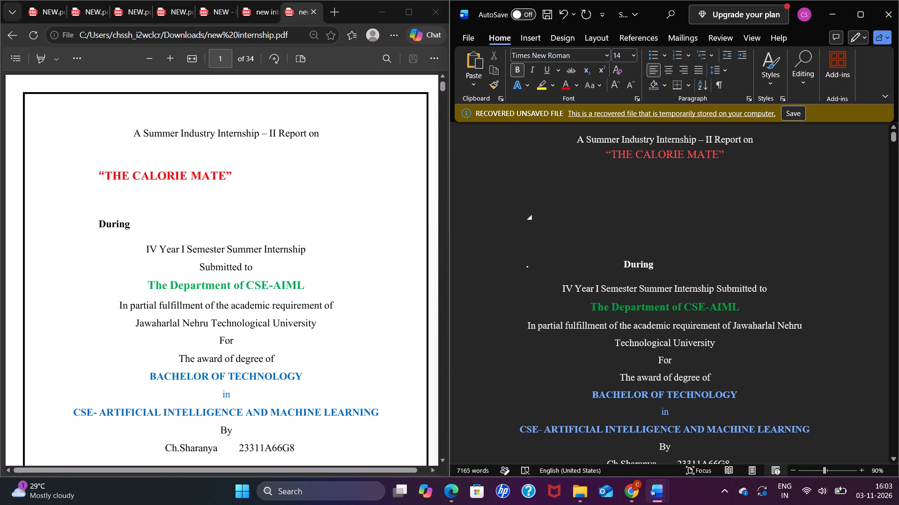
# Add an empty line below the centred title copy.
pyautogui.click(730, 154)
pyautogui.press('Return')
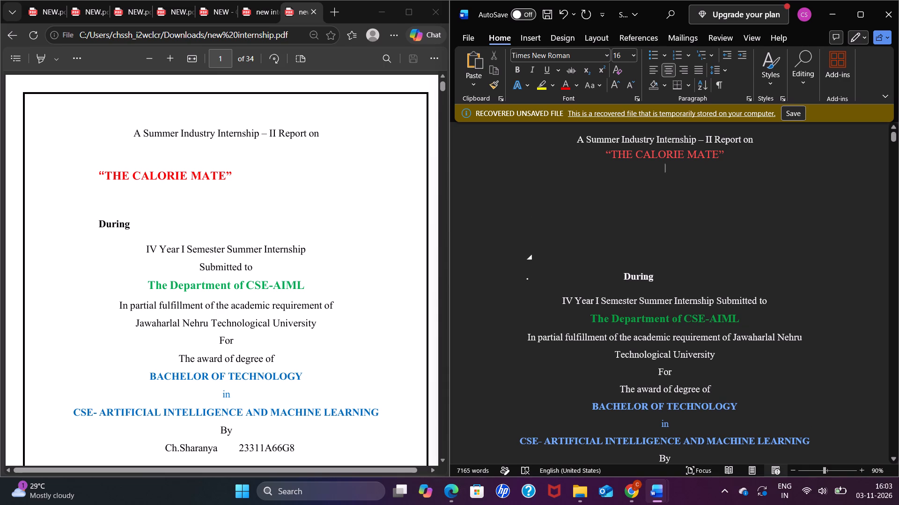
# Delete the blank lines and leftover spaces between the centred title copy and "During".
pyautogui.click(637, 244)
pyautogui.press('BackSpace')
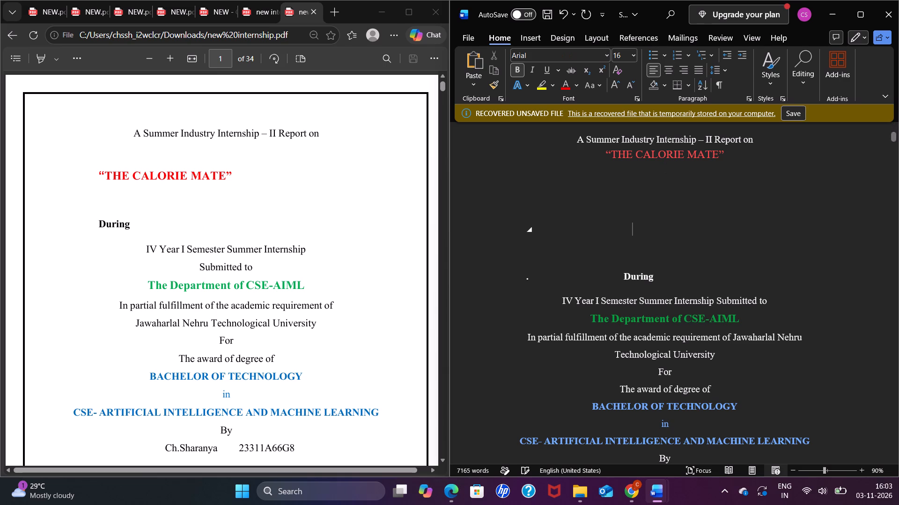
pyautogui.press('BackSpace')
pyautogui.press('BackSpace')
pyautogui.press('BackSpace')
pyautogui.press('BackSpace')
pyautogui.press('BackSpace')
pyautogui.press('BackSpace')
pyautogui.press('BackSpace')
pyautogui.press('BackSpace')
pyautogui.press('BackSpace')
pyautogui.press('BackSpace')
pyautogui.press('BackSpace')
pyautogui.press('BackSpace')
pyautogui.press('BackSpace')
pyautogui.press('BackSpace')
pyautogui.press('BackSpace')
pyautogui.press('BackSpace')
pyautogui.press('BackSpace')
pyautogui.press('BackSpace')
pyautogui.press('BackSpace')
pyautogui.press('BackSpace')
pyautogui.press('BackSpace')
pyautogui.press('BackSpace')
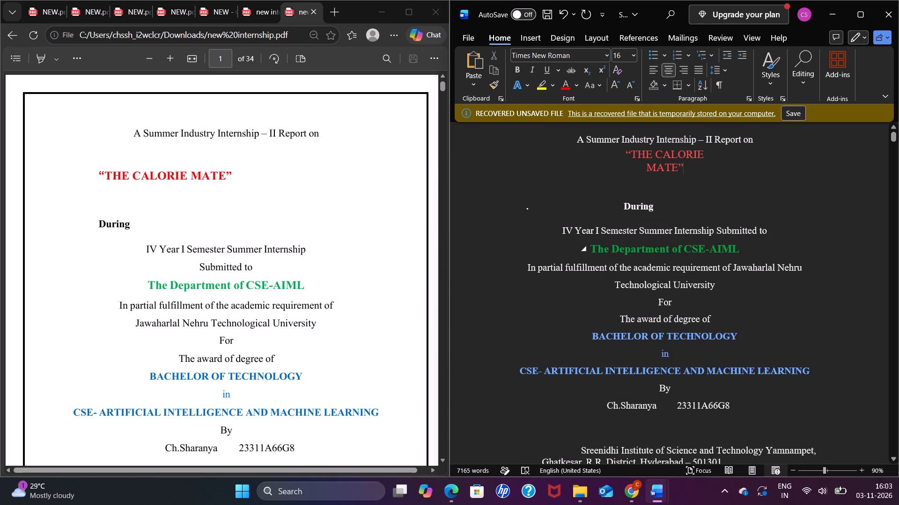
# Remove the centring from the wrapped "THE CALORIE MATE" title line.
pyautogui.click(626, 154)
pyautogui.press('BackSpace')
pyautogui.press('Right')
pyautogui.press('Right')
pyautogui.press('Right')
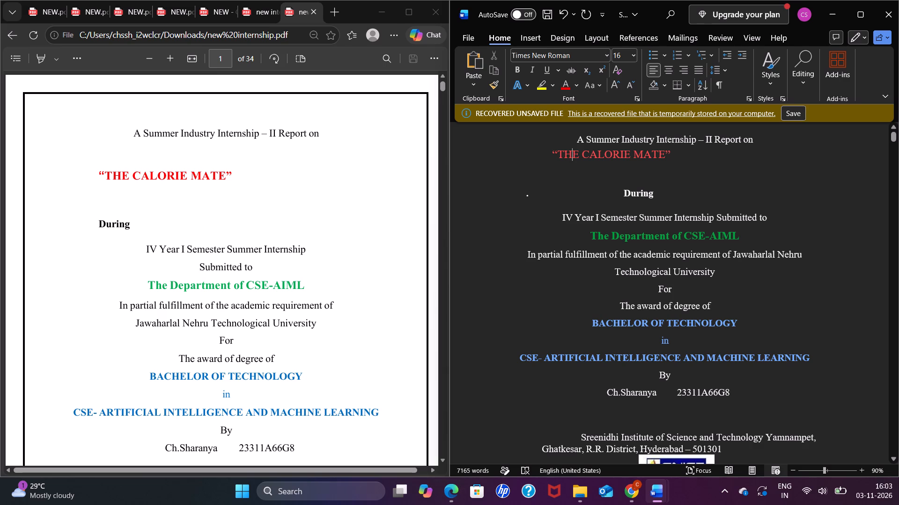
# Insert an empty line after "A Summer Industry Internship – II Report on".
pyautogui.click(776, 138)
pyautogui.press('Return')
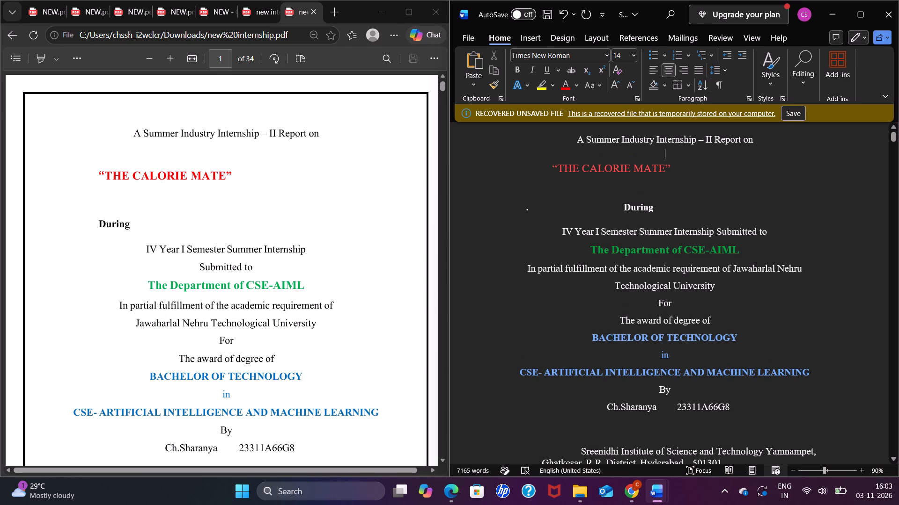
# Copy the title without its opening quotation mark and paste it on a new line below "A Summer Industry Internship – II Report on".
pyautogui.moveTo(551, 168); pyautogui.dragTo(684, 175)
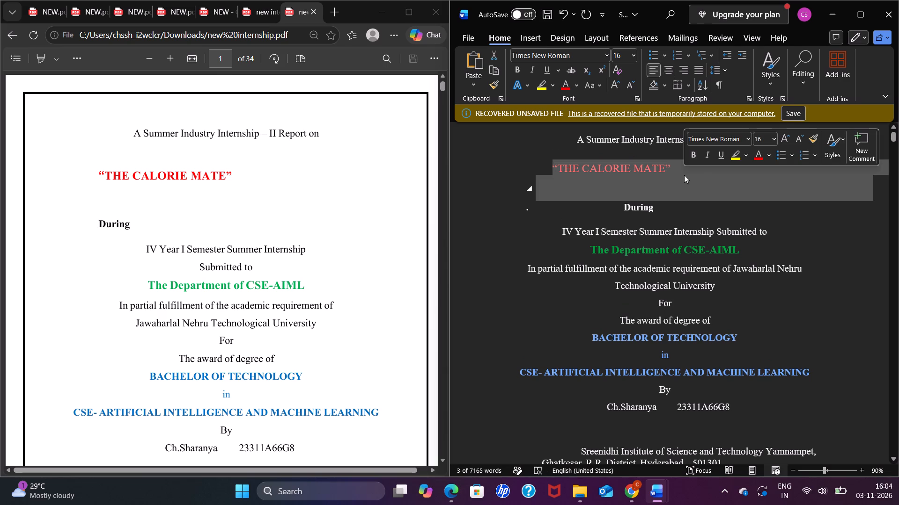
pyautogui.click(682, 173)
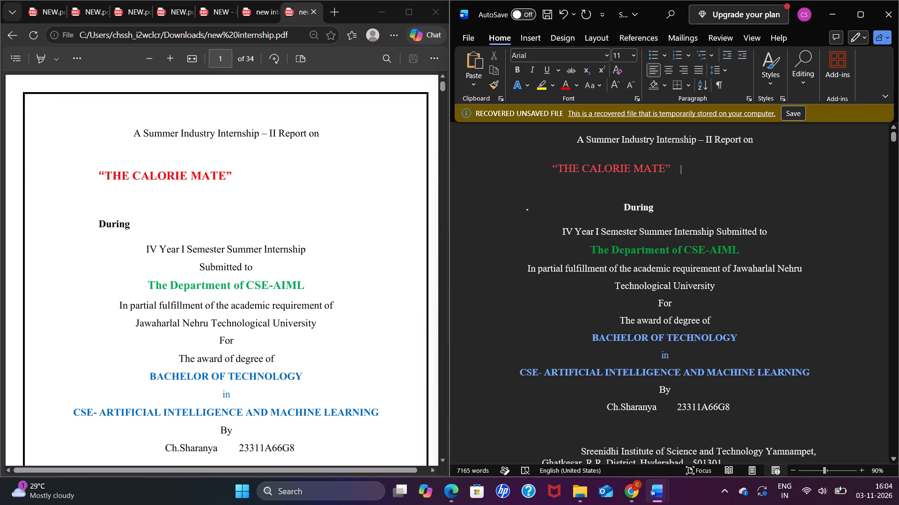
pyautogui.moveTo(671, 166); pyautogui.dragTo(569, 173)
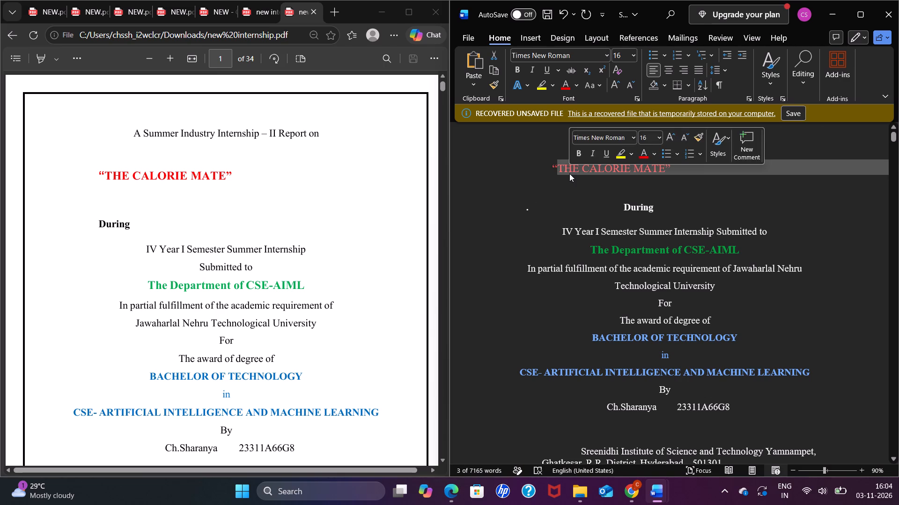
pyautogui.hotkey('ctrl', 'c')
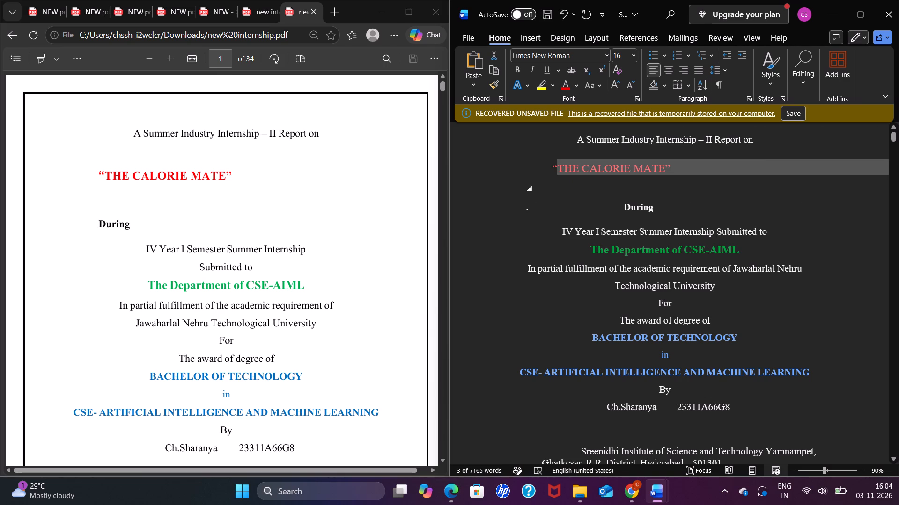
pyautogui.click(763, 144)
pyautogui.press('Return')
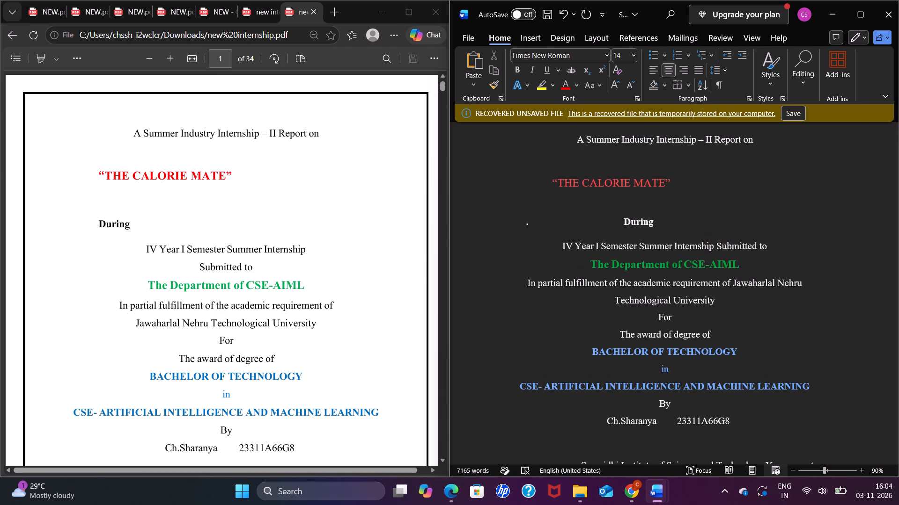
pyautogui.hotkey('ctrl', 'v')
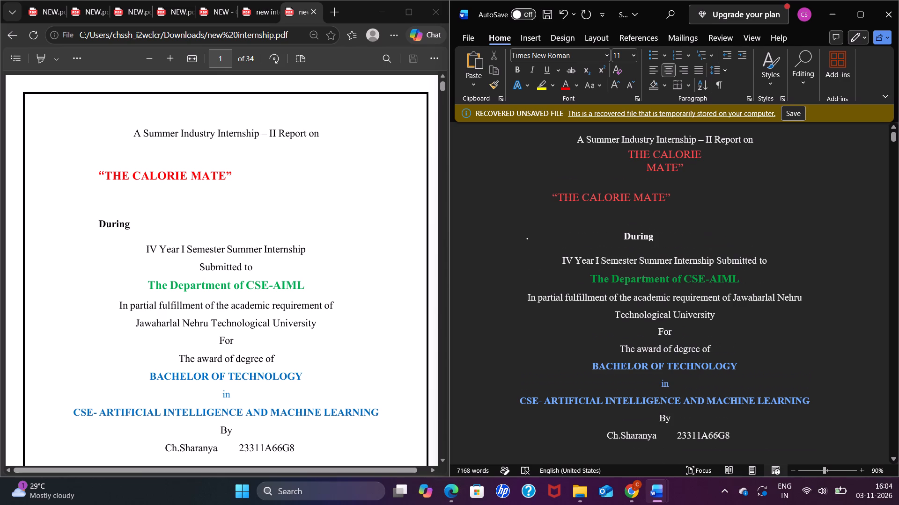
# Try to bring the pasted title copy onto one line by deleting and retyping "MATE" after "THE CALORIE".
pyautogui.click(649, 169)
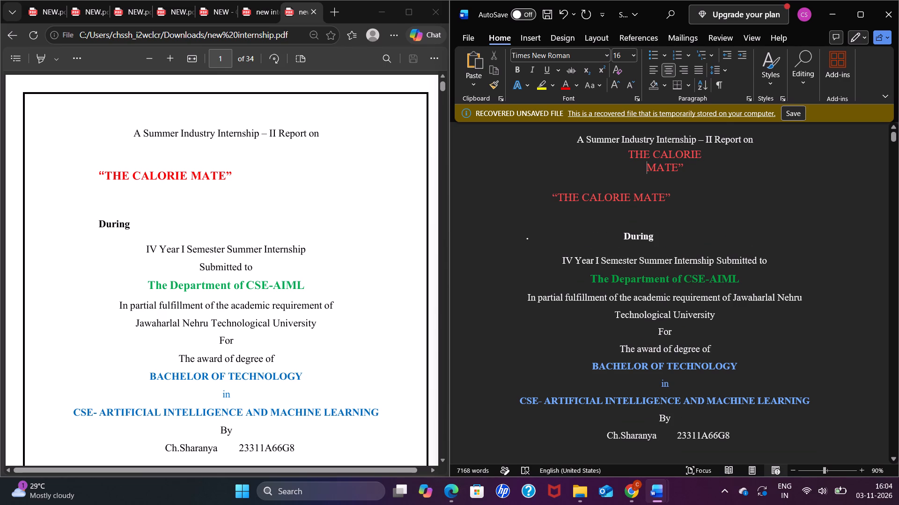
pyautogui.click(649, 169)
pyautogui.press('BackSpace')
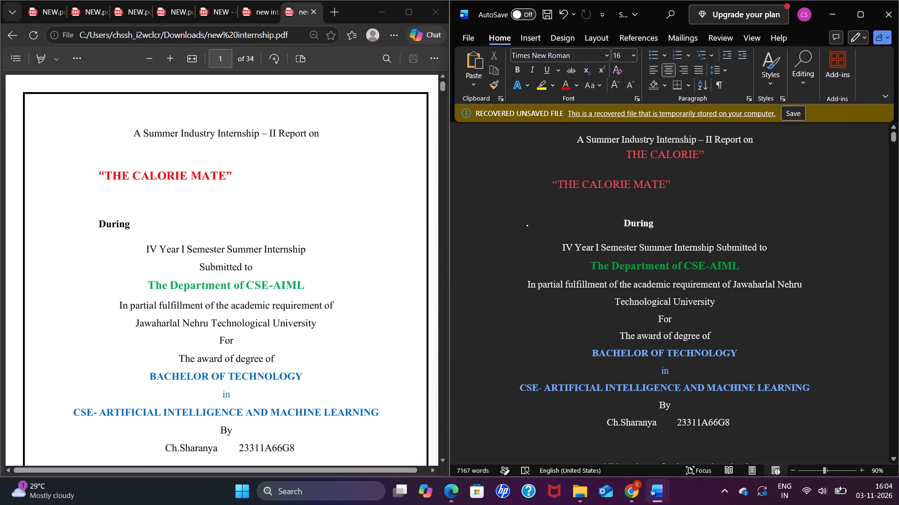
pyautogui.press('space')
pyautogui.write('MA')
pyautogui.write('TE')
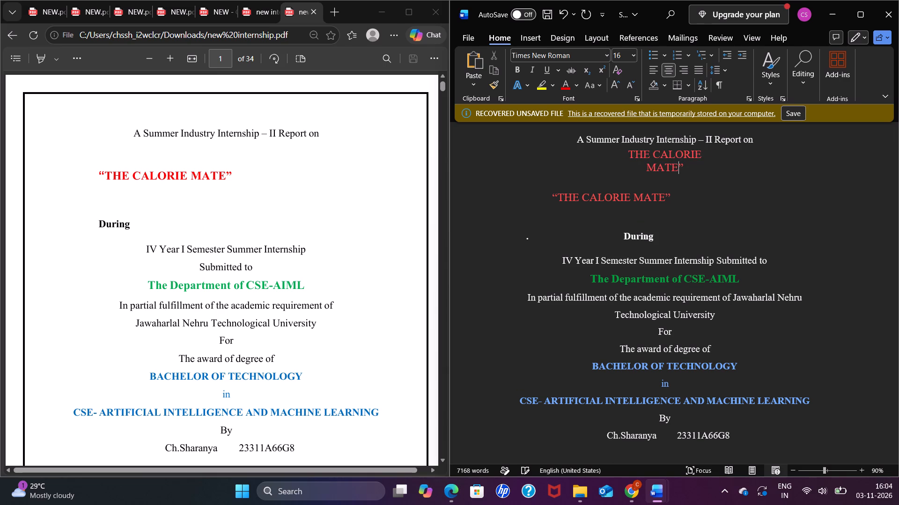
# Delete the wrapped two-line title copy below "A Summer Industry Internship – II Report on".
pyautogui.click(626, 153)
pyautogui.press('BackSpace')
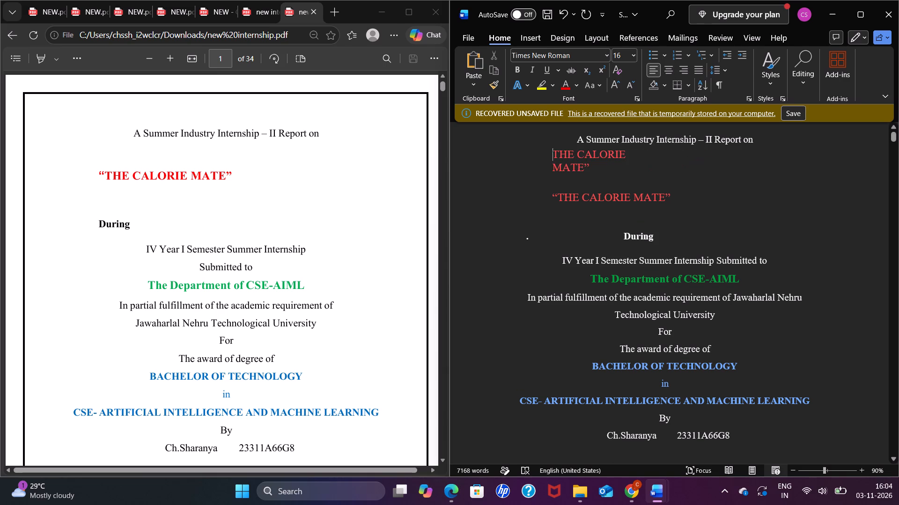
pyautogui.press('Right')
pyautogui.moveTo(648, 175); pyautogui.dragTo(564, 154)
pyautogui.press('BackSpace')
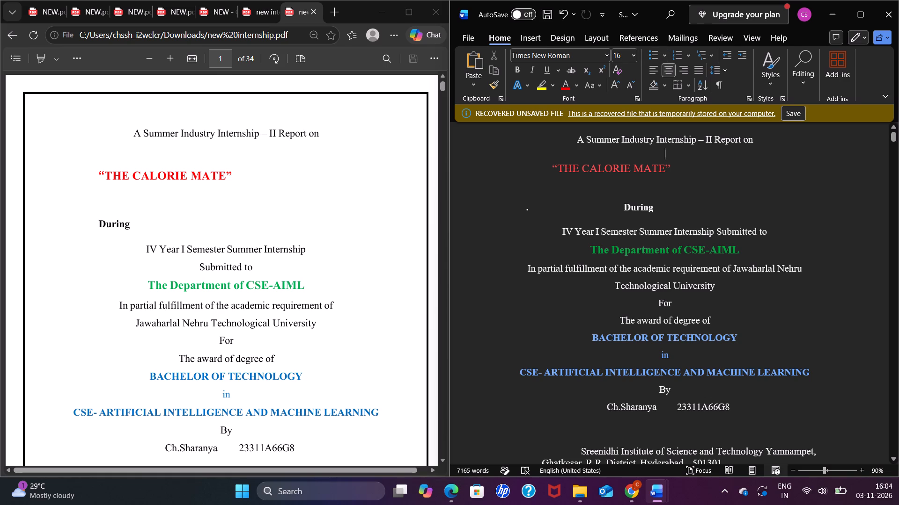
# Copy “THE CALORIE MATE onto a new centred line below "A Summer Industry Internship – II Report on" and add the closing quotation mark.
pyautogui.moveTo(553, 167); pyautogui.dragTo(600, 173)
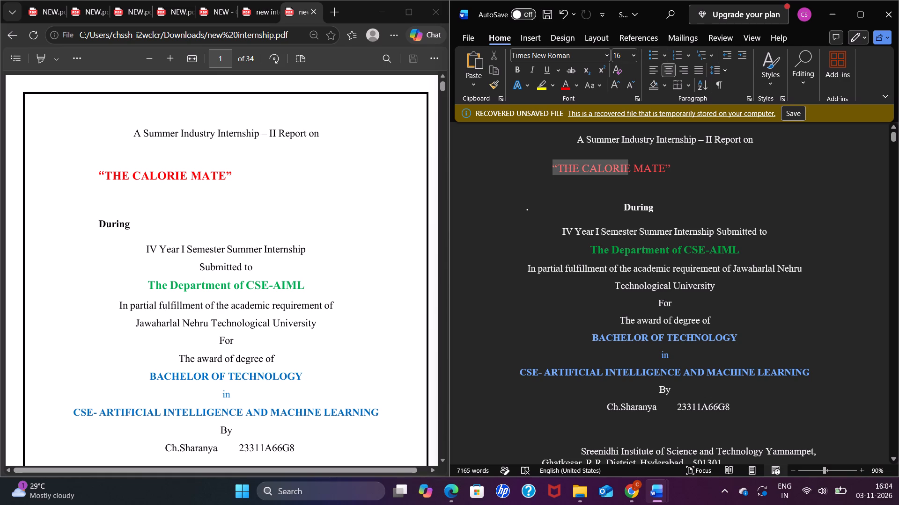
pyautogui.moveTo(600, 173); pyautogui.dragTo(669, 169)
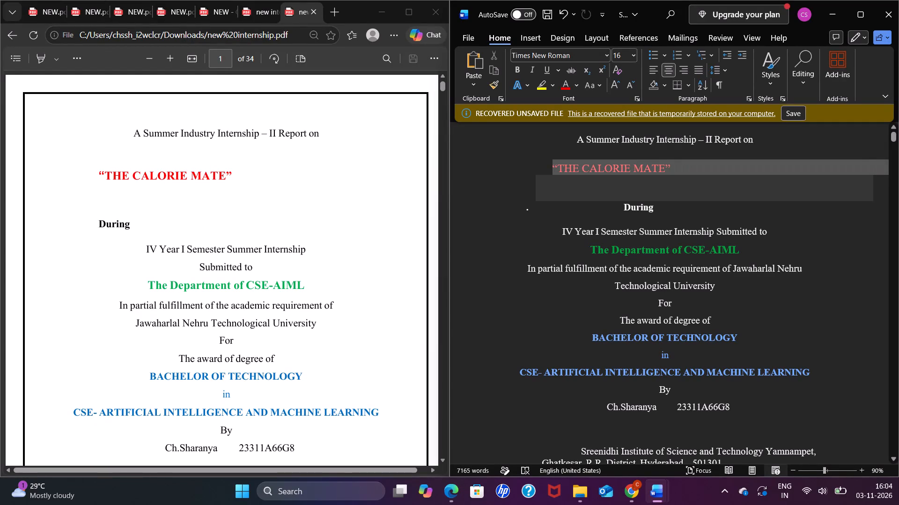
pyautogui.moveTo(669, 169); pyautogui.dragTo(668, 168)
pyautogui.hotkey('ctrl', 'c')
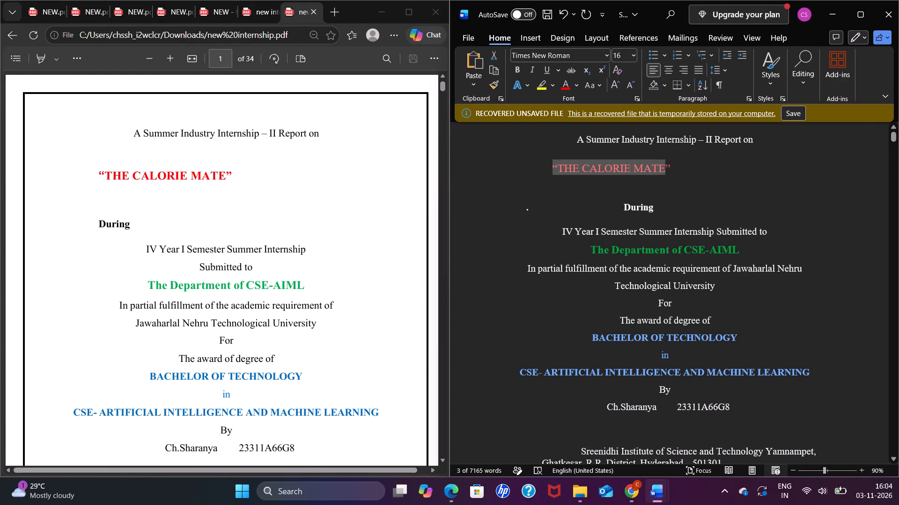
pyautogui.click(769, 137)
pyautogui.press('Return')
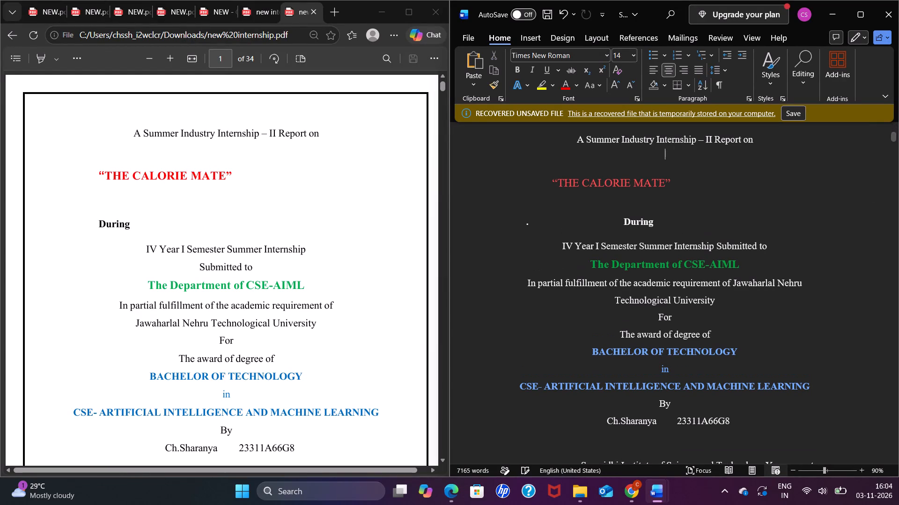
pyautogui.hotkey('ctrl', 'v')
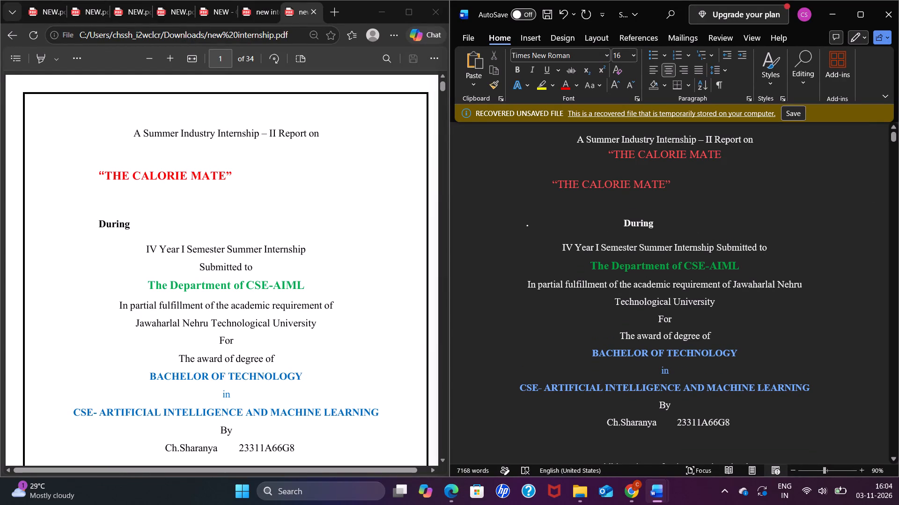
pyautogui.hotkey('shift', '"')
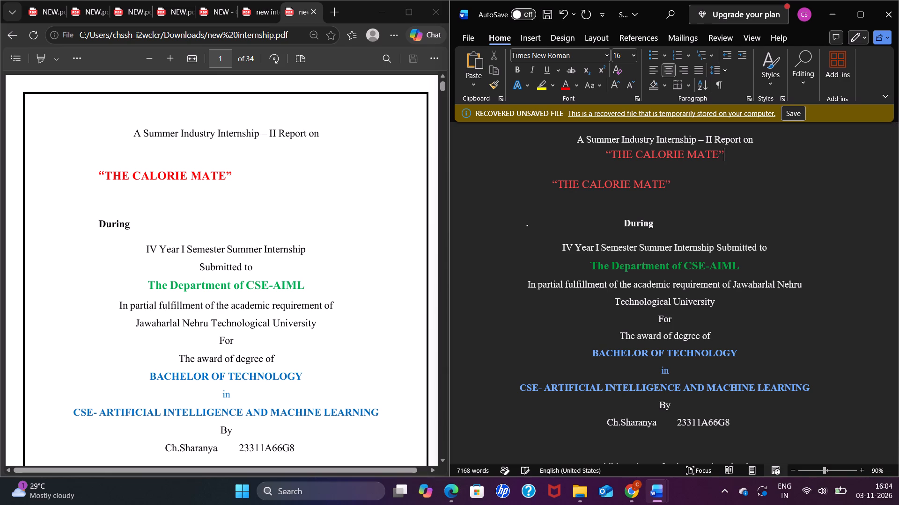
# Delete the remaining left-aligned “THE CALORIE MATE” title below the centred copy.
pyautogui.moveTo(552, 181); pyautogui.dragTo(624, 189)
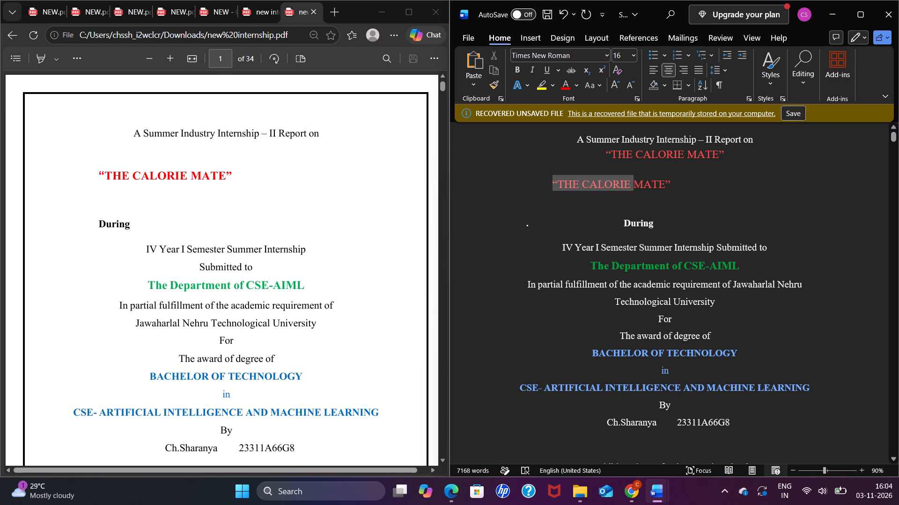
pyautogui.moveTo(624, 189); pyautogui.dragTo(674, 181)
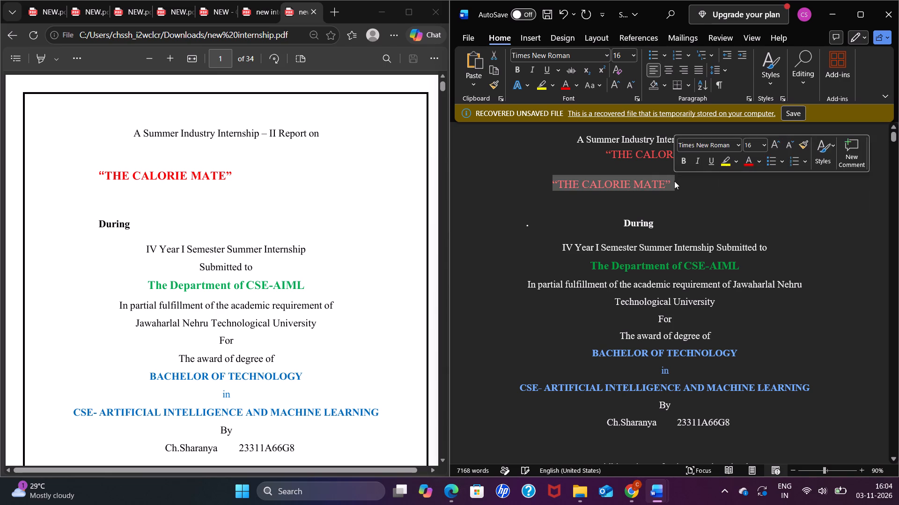
pyautogui.press('BackSpace')
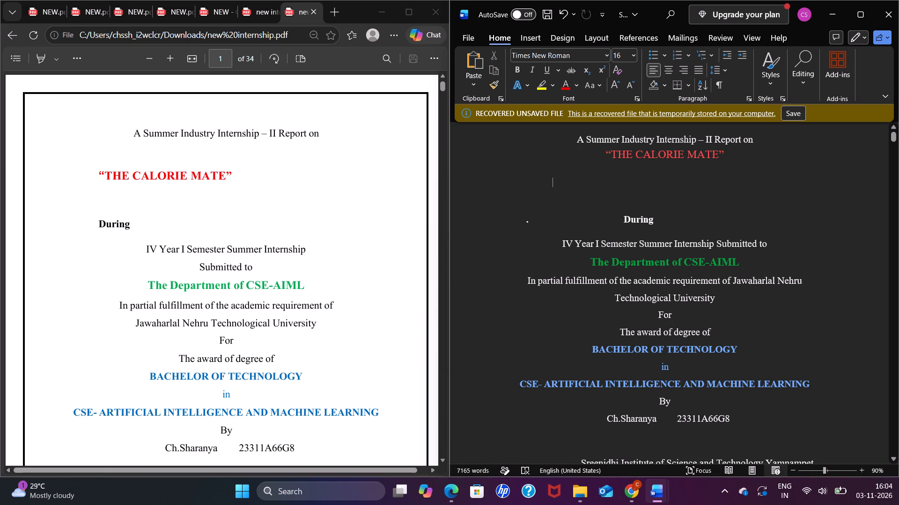
# Delete the empty lines and leading spaces directly above "During" on the cover page.
pyautogui.press('BackSpace')
pyautogui.press('BackSpace')
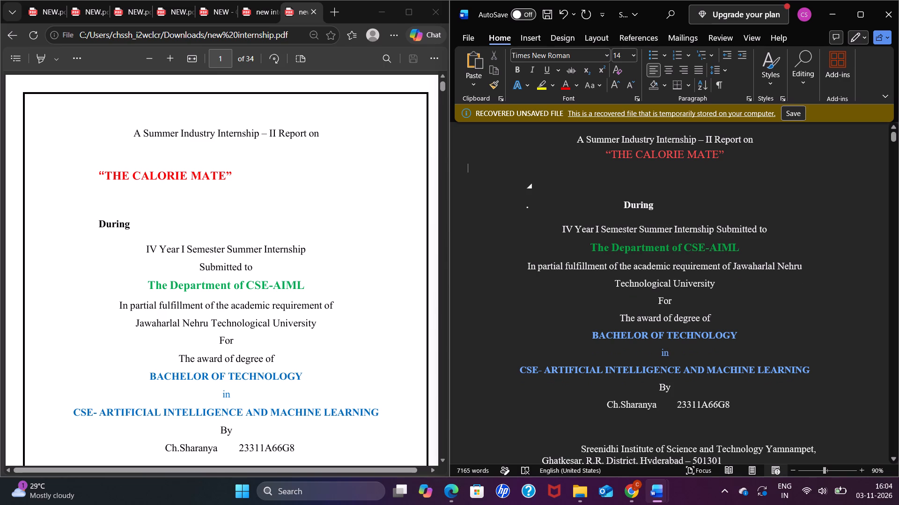
pyautogui.click(596, 183)
pyautogui.press('BackSpace')
pyautogui.press('BackSpace')
pyautogui.press('BackSpace')
pyautogui.press('BackSpace')
pyautogui.press('BackSpace')
pyautogui.press('BackSpace')
pyautogui.press('BackSpace')
pyautogui.press('BackSpace')
pyautogui.press('BackSpace')
pyautogui.press('BackSpace')
pyautogui.press('BackSpace')
pyautogui.press('BackSpace')
pyautogui.press('BackSpace')
pyautogui.press('BackSpace')
pyautogui.press('BackSpace')
pyautogui.press('BackSpace')
pyautogui.press('BackSpace')
pyautogui.press('BackSpace')
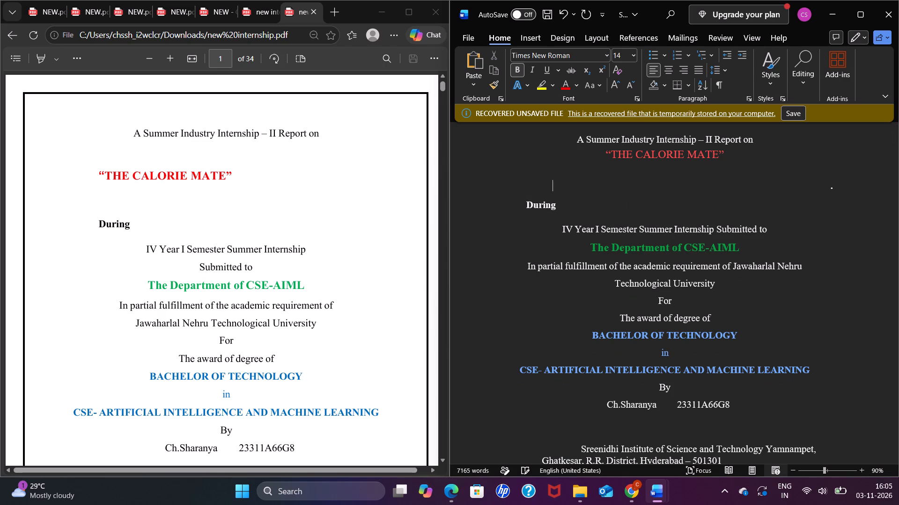
pyautogui.press('BackSpace')
pyautogui.press('BackSpace')
pyautogui.press('BackSpace')
pyautogui.press('BackSpace')
pyautogui.press('BackSpace')
pyautogui.press('BackSpace')
pyautogui.press('BackSpace')
pyautogui.press('BackSpace')
pyautogui.press('BackSpace')
pyautogui.press('BackSpace')
pyautogui.press('BackSpace')
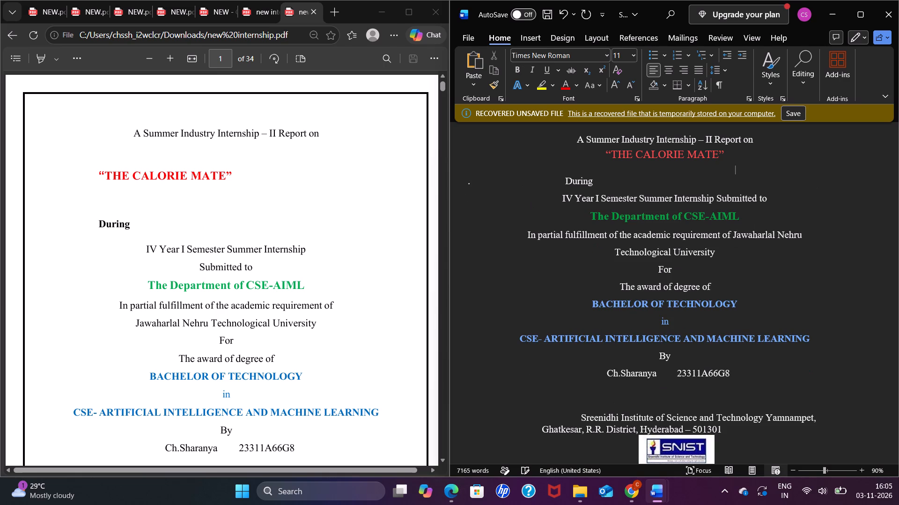
# Remove the remaining space-filled blank line between the red “THE CALORIE MATE” title and "During", keeping the title's closing quotation mark.
pyautogui.press('BackSpace')
pyautogui.press('BackSpace')
pyautogui.press('BackSpace')
pyautogui.press('BackSpace')
pyautogui.press('BackSpace')
pyautogui.press('BackSpace')
pyautogui.press('BackSpace')
pyautogui.press('BackSpace')
pyautogui.press('BackSpace')
pyautogui.press('BackSpace')
pyautogui.press('BackSpace')
pyautogui.press('BackSpace')
pyautogui.press('BackSpace')
pyautogui.press('BackSpace')
pyautogui.press('BackSpace')
pyautogui.press('BackSpace')
pyautogui.press('BackSpace')
pyautogui.press('BackSpace')
pyautogui.press('BackSpace')
pyautogui.press('BackSpace')
pyautogui.press('BackSpace')
pyautogui.press('BackSpace')
pyautogui.press('BackSpace')
pyautogui.press('BackSpace')
pyautogui.press('BackSpace')
pyautogui.press('BackSpace')
pyautogui.press('BackSpace')
pyautogui.press('BackSpace')
pyautogui.press('BackSpace')
pyautogui.press('BackSpace')
pyautogui.press('BackSpace')
pyautogui.press('BackSpace')
pyautogui.press('BackSpace')
pyautogui.press('BackSpace')
pyautogui.press('BackSpace')
pyautogui.press('BackSpace')
pyautogui.press('BackSpace')
pyautogui.press('BackSpace')
pyautogui.press('BackSpace')
pyautogui.press('BackSpace')
pyautogui.press('BackSpace')
pyautogui.press('BackSpace')
pyautogui.press('BackSpace')
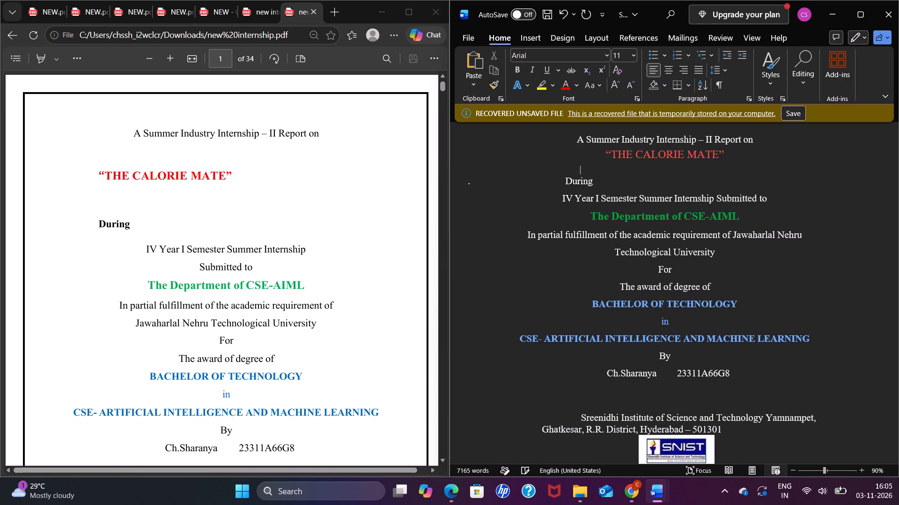
pyautogui.press('BackSpace')
pyautogui.press('BackSpace')
pyautogui.press('BackSpace')
pyautogui.press('BackSpace')
pyautogui.press('BackSpace')
pyautogui.press('BackSpace')
pyautogui.press('BackSpace')
pyautogui.press('BackSpace')
pyautogui.press('BackSpace')
pyautogui.press('BackSpace')
pyautogui.press('BackSpace')
pyautogui.press('BackSpace')
pyautogui.press('BackSpace')
pyautogui.press('BackSpace')
pyautogui.press('BackSpace')
pyautogui.press('BackSpace')
pyautogui.press('BackSpace')
pyautogui.press('BackSpace')
pyautogui.press('BackSpace')
pyautogui.press('BackSpace')
pyautogui.press('BackSpace')
pyautogui.press('BackSpace')
pyautogui.press('BackSpace')
pyautogui.press('BackSpace')
pyautogui.press('BackSpace')
pyautogui.press('BackSpace')
pyautogui.press('BackSpace')
pyautogui.press('BackSpace')
pyautogui.press('BackSpace')
pyautogui.press('BackSpace')
pyautogui.press('BackSpace')
pyautogui.press('BackSpace')
pyautogui.press('BackSpace')
pyautogui.press('BackSpace')
pyautogui.press('BackSpace')
pyautogui.press('BackSpace')
pyautogui.press('BackSpace')
pyautogui.press('BackSpace')
pyautogui.press('BackSpace')
pyautogui.press('BackSpace')
pyautogui.press('BackSpace')
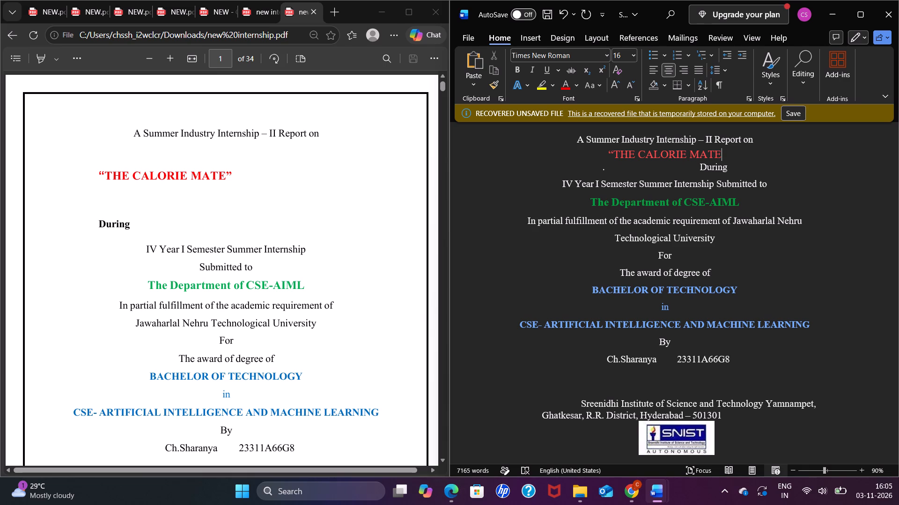
pyautogui.hotkey('shift', '"')
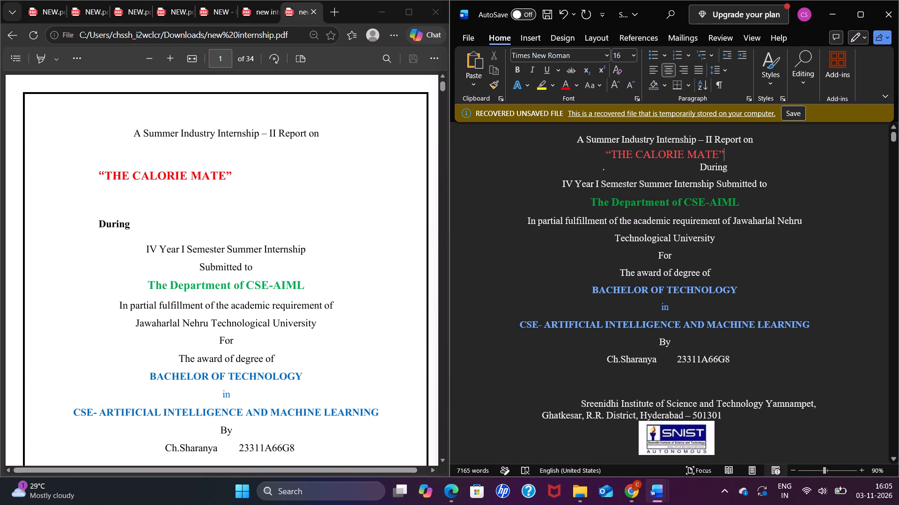
# Delete the stray period and the leading spaces before "During" on the cover page so it sits centred under the title.
pyautogui.click(701, 176)
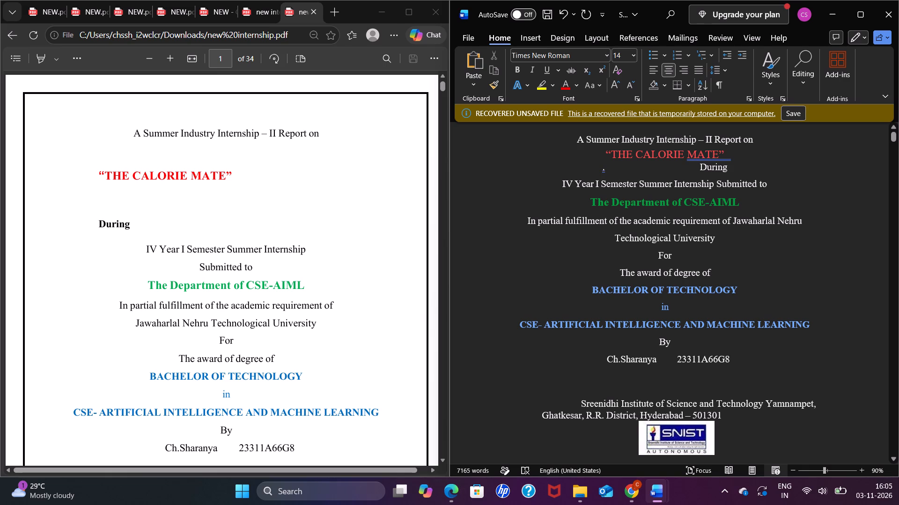
pyautogui.tripleClick(698, 166)
pyautogui.click(698, 166)
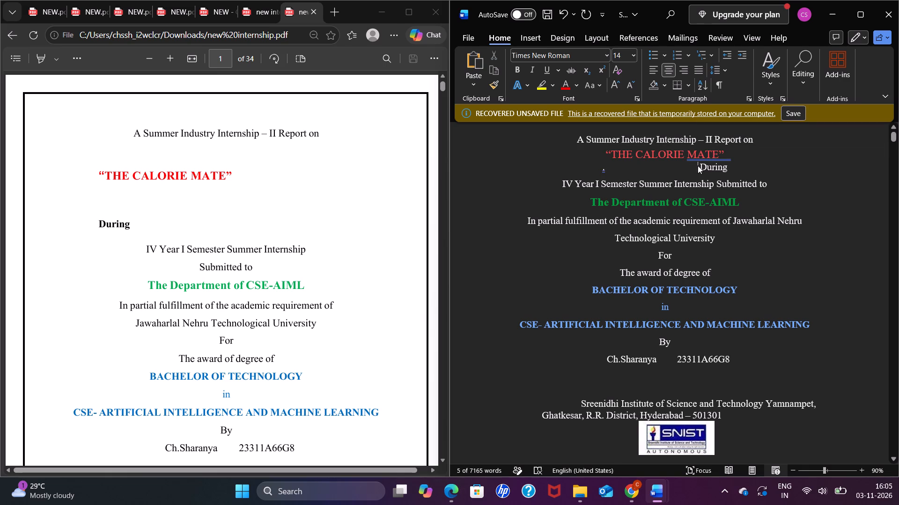
pyautogui.doubleClick(772, 161)
pyautogui.click(730, 160)
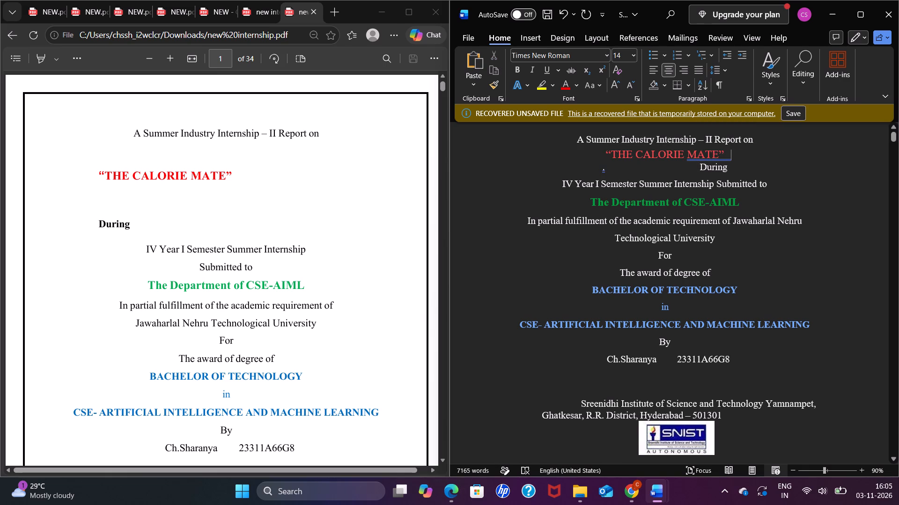
pyautogui.click(698, 170)
pyautogui.press('BackSpace')
pyautogui.press('BackSpace')
pyautogui.press('BackSpace')
pyautogui.press('BackSpace')
pyautogui.press('BackSpace')
pyautogui.press('BackSpace')
pyautogui.press('BackSpace')
pyautogui.press('BackSpace')
pyautogui.press('BackSpace')
pyautogui.press('BackSpace')
pyautogui.press('BackSpace')
pyautogui.press('BackSpace')
pyautogui.press('BackSpace')
pyautogui.press('BackSpace')
pyautogui.press('BackSpace')
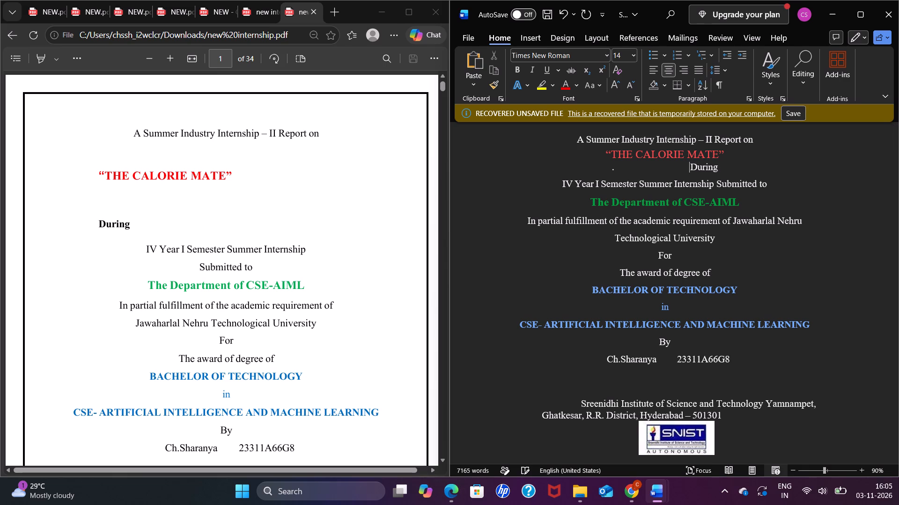
pyautogui.press('BackSpace')
pyautogui.press('BackSpace')
pyautogui.press('BackSpace')
pyautogui.press('BackSpace')
pyautogui.press('BackSpace')
pyautogui.press('BackSpace')
pyautogui.press('BackSpace')
pyautogui.press('BackSpace')
pyautogui.press('BackSpace')
pyautogui.press('BackSpace')
pyautogui.press('BackSpace')
pyautogui.press('BackSpace')
pyautogui.press('BackSpace')
pyautogui.press('BackSpace')
pyautogui.press('BackSpace')
pyautogui.press('BackSpace')
pyautogui.press('BackSpace')
pyautogui.press('BackSpace')
pyautogui.press('BackSpace')
pyautogui.press('BackSpace')
pyautogui.press('BackSpace')
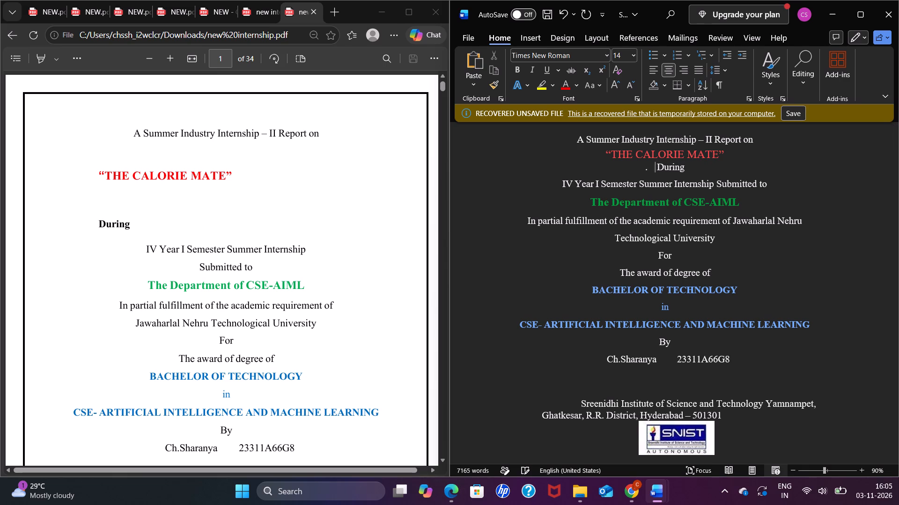
pyautogui.press('BackSpace')
pyautogui.press('BackSpace')
pyautogui.press('BackSpace')
pyautogui.press('BackSpace')
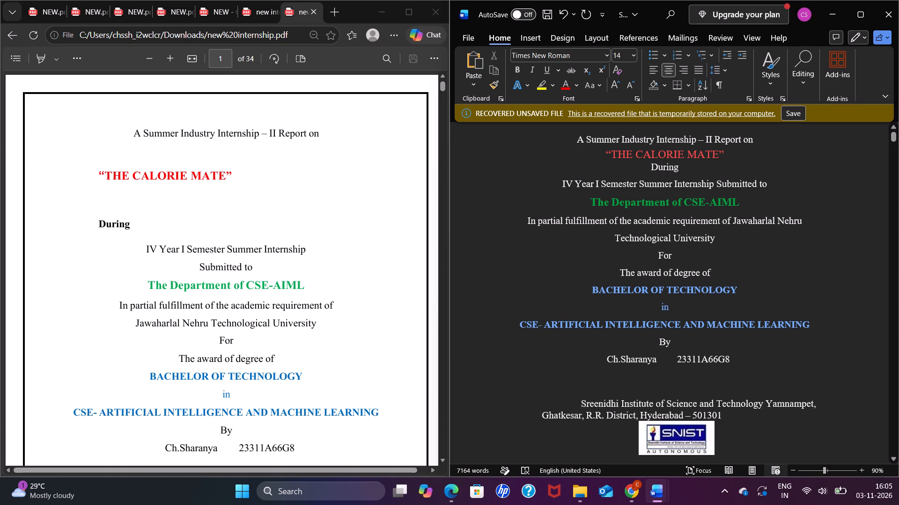
# Fix the Certificate paragraph's spacing: separate "by" from the student's name and leave single spaces before "submitted" and "by".
pyautogui.scroll(-5, 788, 272)
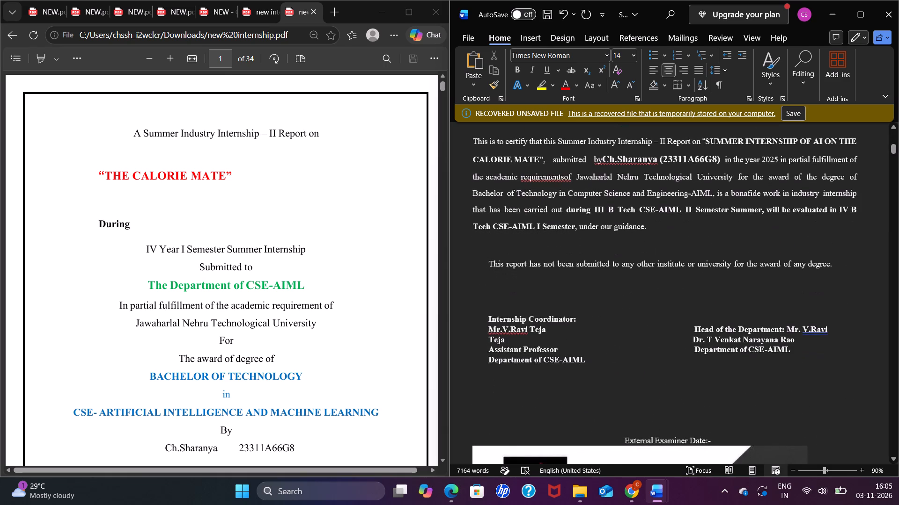
pyautogui.scroll(1, 788, 272)
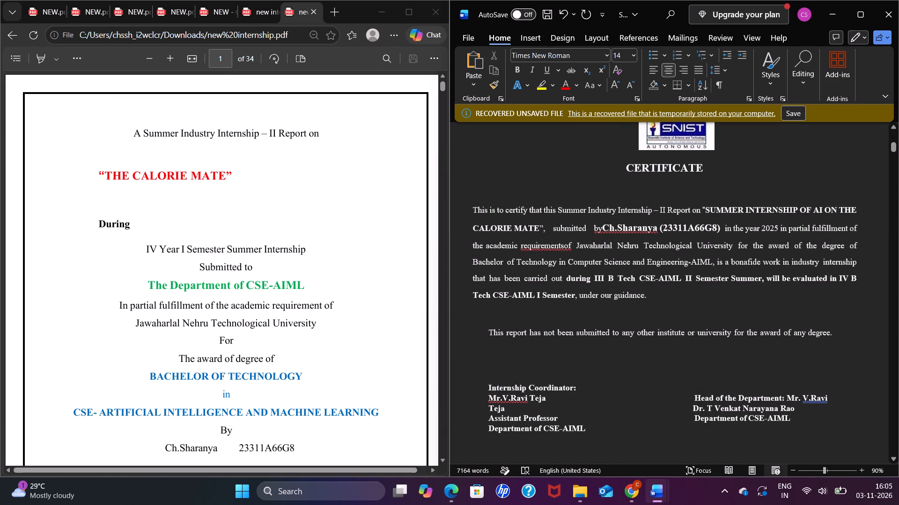
pyautogui.click(604, 229)
pyautogui.press('space')
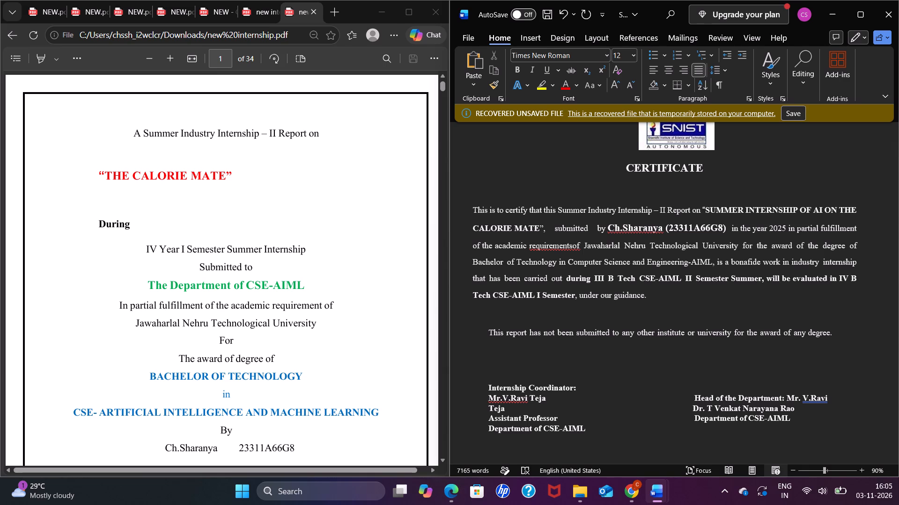
pyautogui.click(553, 228)
pyautogui.press('BackSpace')
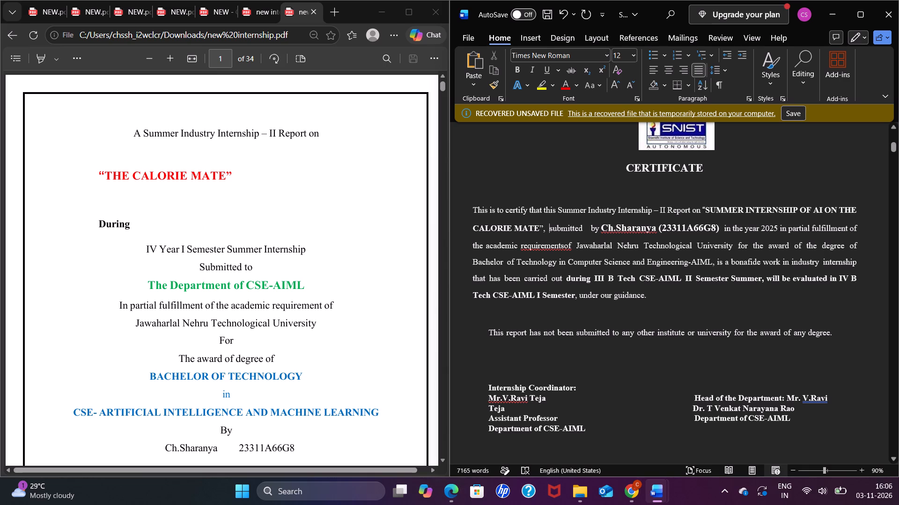
pyautogui.click(599, 228)
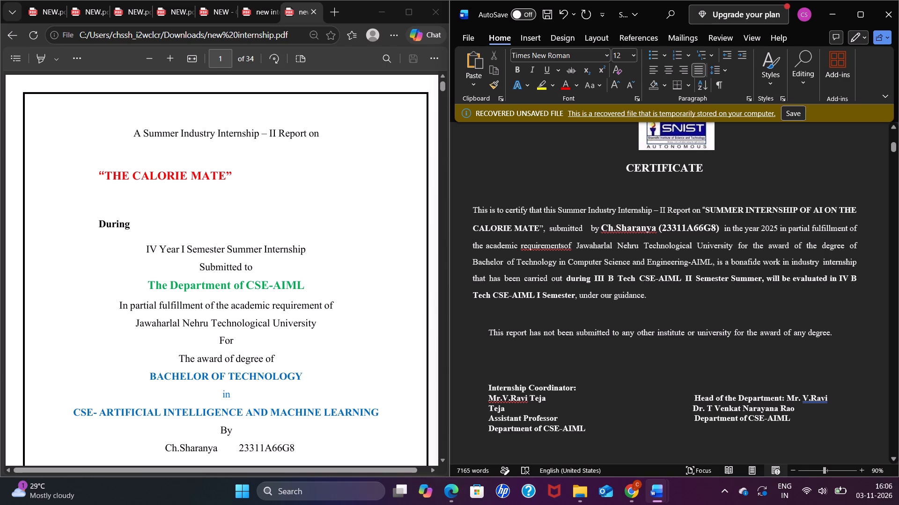
pyautogui.click(590, 230)
pyautogui.press('BackSpace')
pyautogui.press('BackSpace')
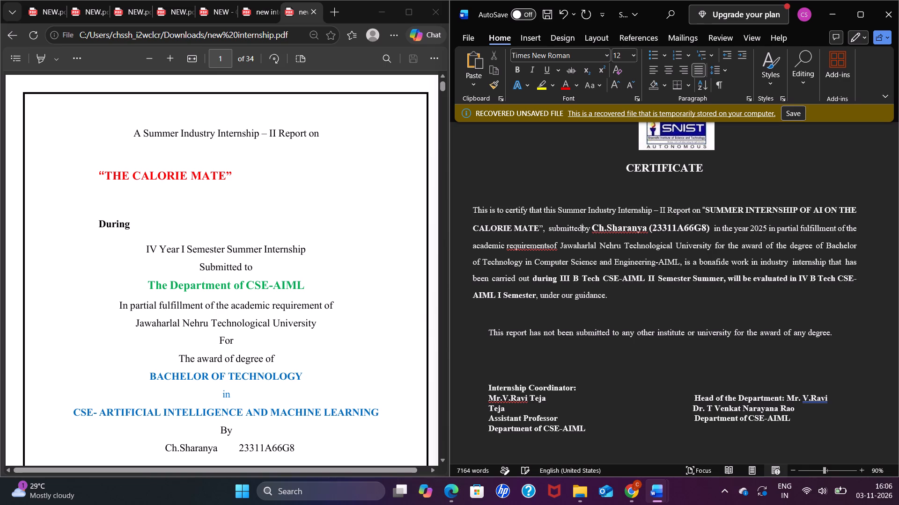
pyautogui.press('space')
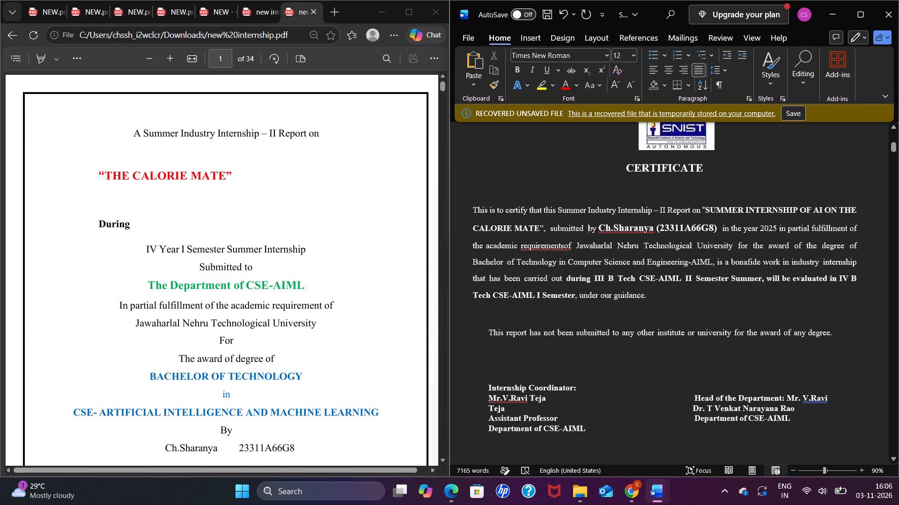
# Change the year in the Certificate paragraph to 2026.
pyautogui.click(776, 229)
pyautogui.press('BackSpace')
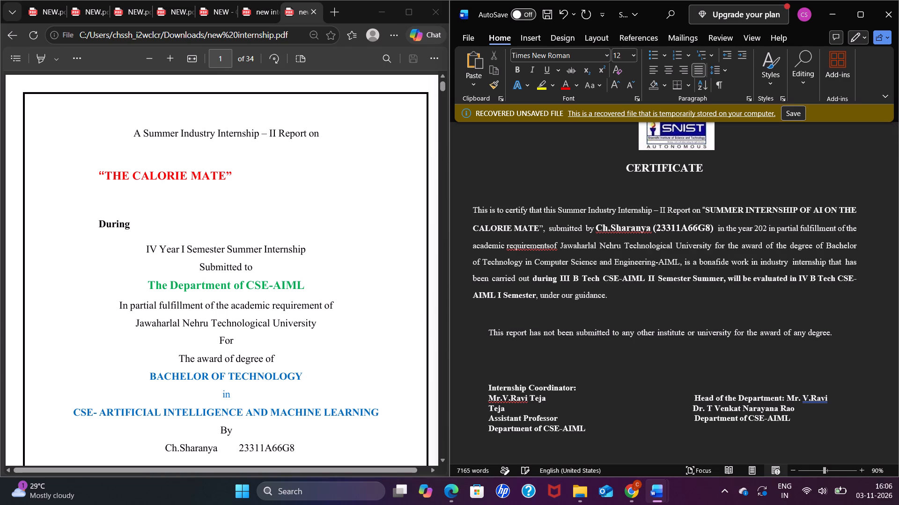
pyautogui.press('6')
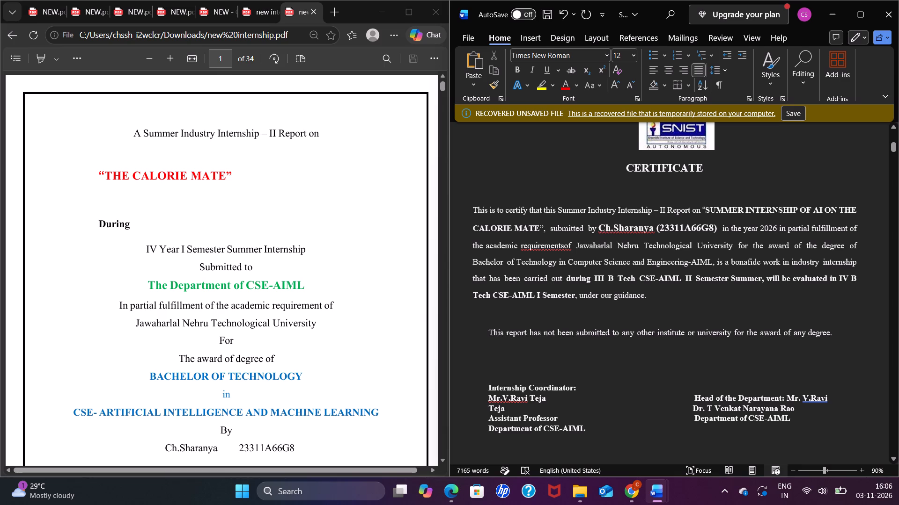
# Correct the Declaration's spacing: remove extra spaces before "SREENIDHI INSTITUTE" and after “THE CALORIE MATE”, and split "ANDTECHNOLOGY" into "AND TECHNOLOGY".
pyautogui.scroll(-1, 848, 289)
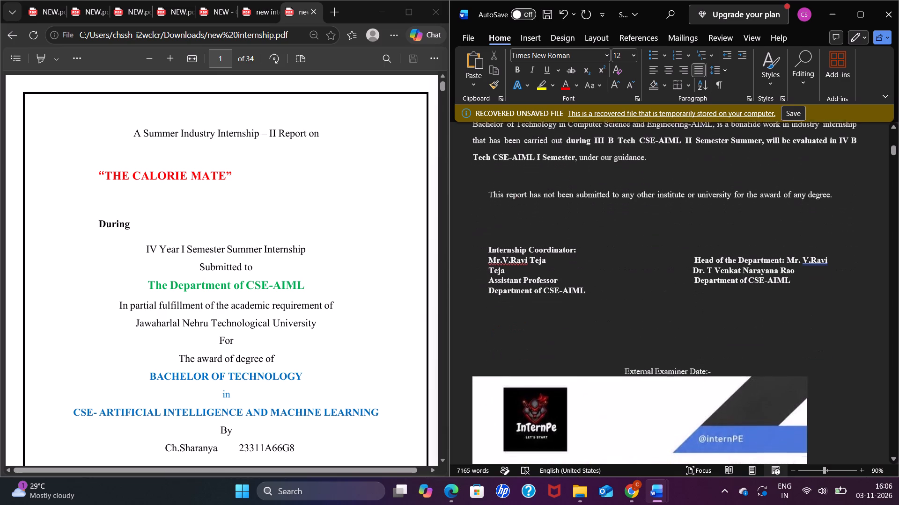
pyautogui.scroll(-2, 848, 289)
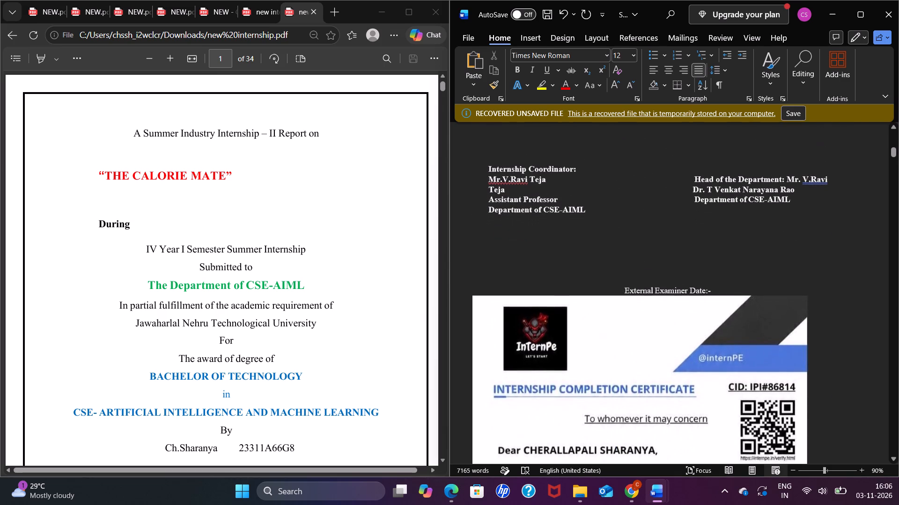
pyautogui.scroll(-3, 848, 289)
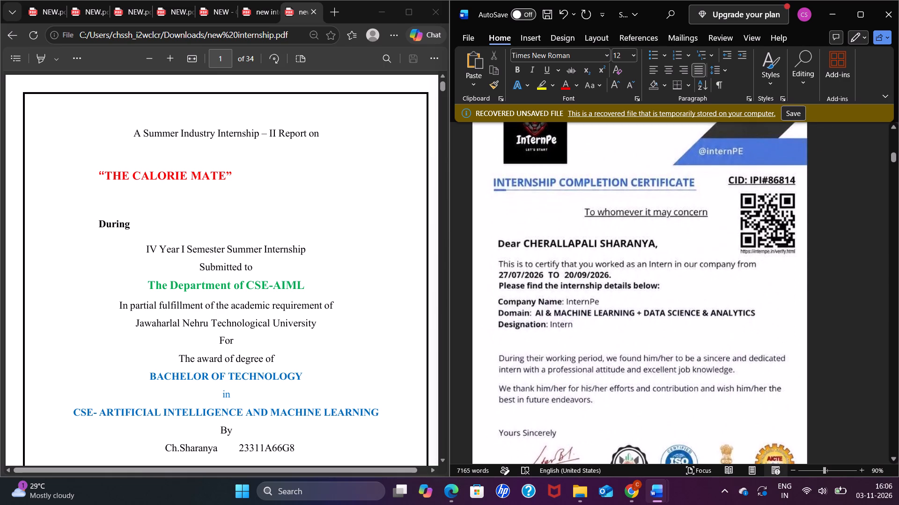
pyautogui.scroll(-3, 650, 282)
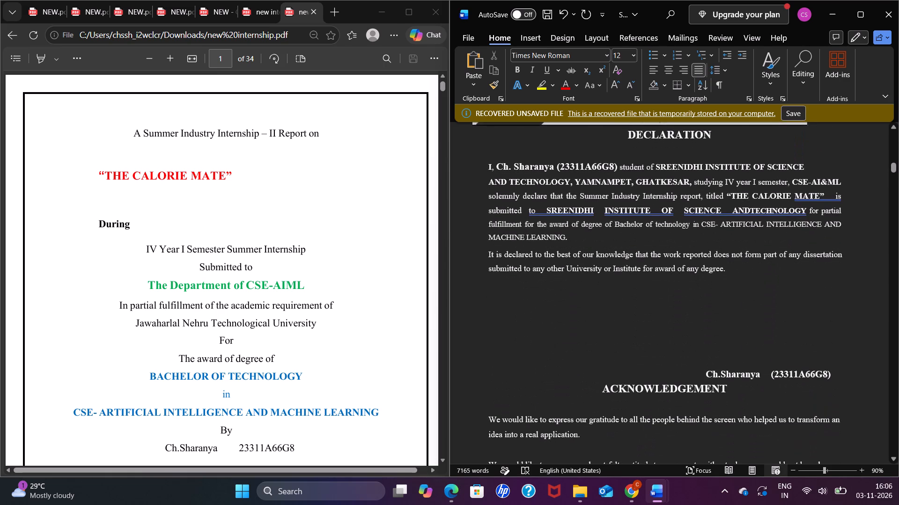
pyautogui.scroll(-1, 349, 306)
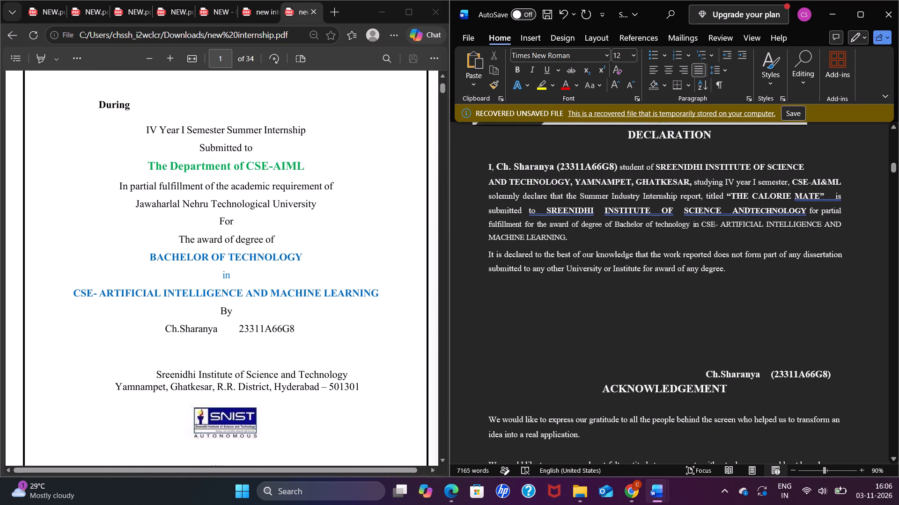
pyautogui.click(548, 210)
pyautogui.press('BackSpace')
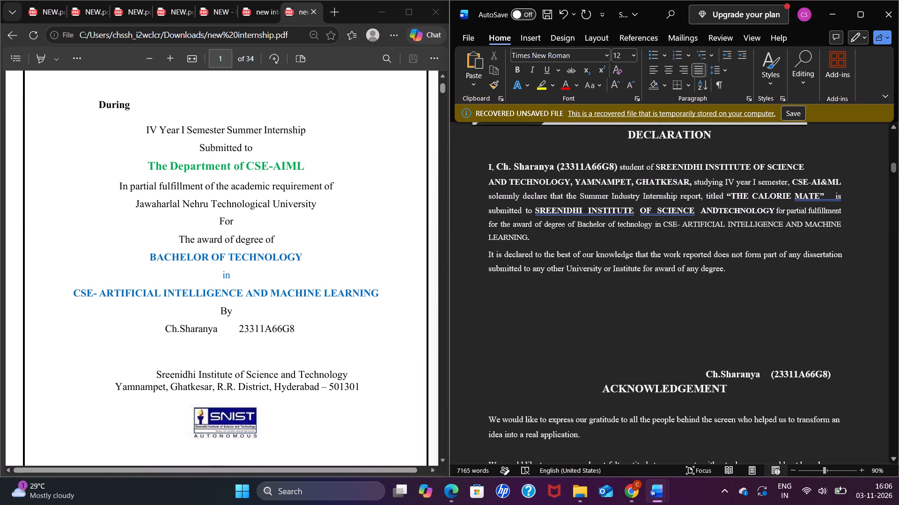
pyautogui.click(836, 196)
pyautogui.press('BackSpace')
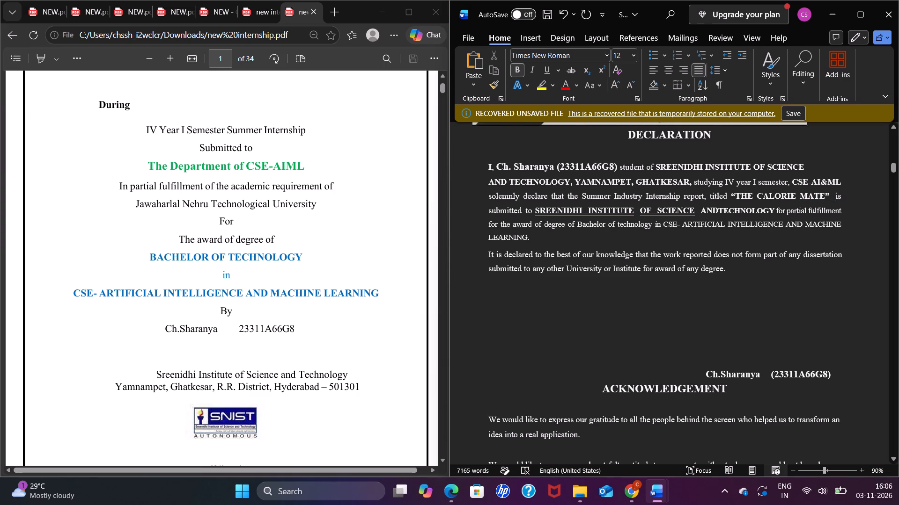
pyautogui.click(718, 209)
pyautogui.press('space')
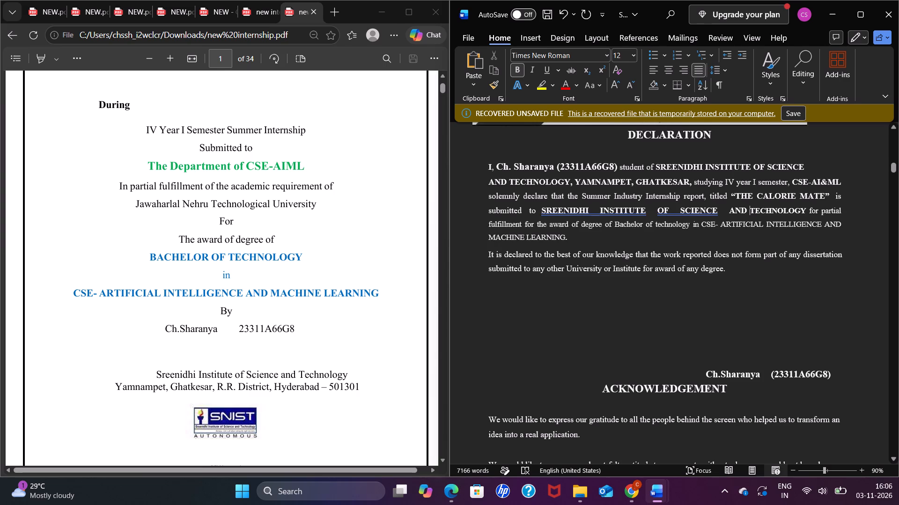
# Review the Acknowledgement and Internship Title pages for remaining text and spacing errors.
pyautogui.scroll(-1, 656, 244)
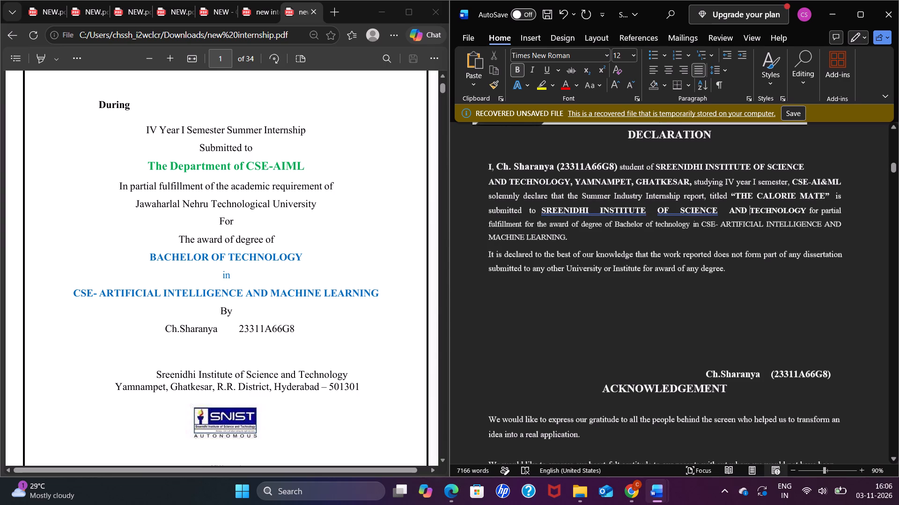
pyautogui.scroll(-1, 656, 244)
pyautogui.scroll(1, 656, 244)
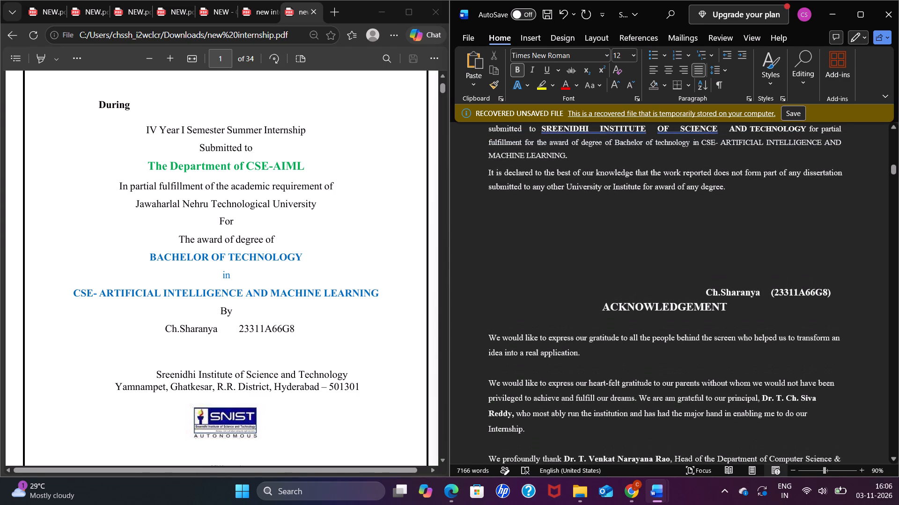
pyautogui.scroll(-3, 656, 244)
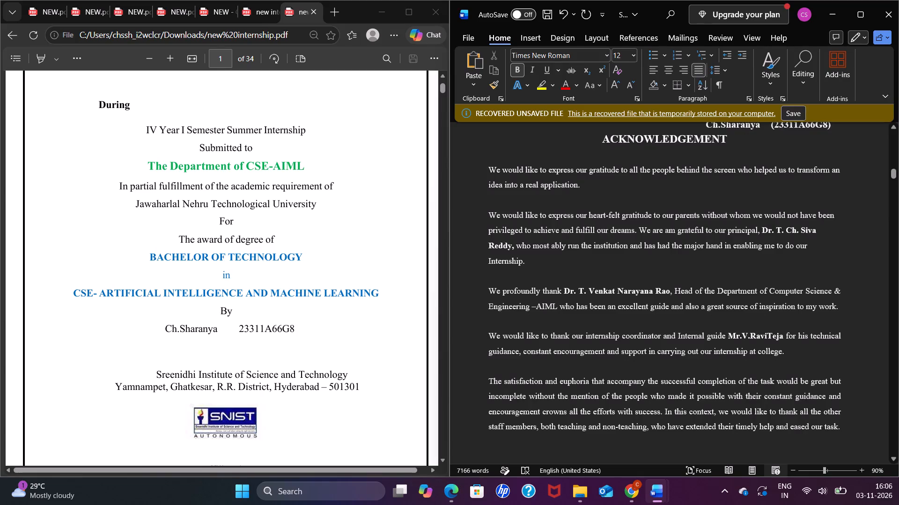
pyautogui.scroll(-2, 656, 244)
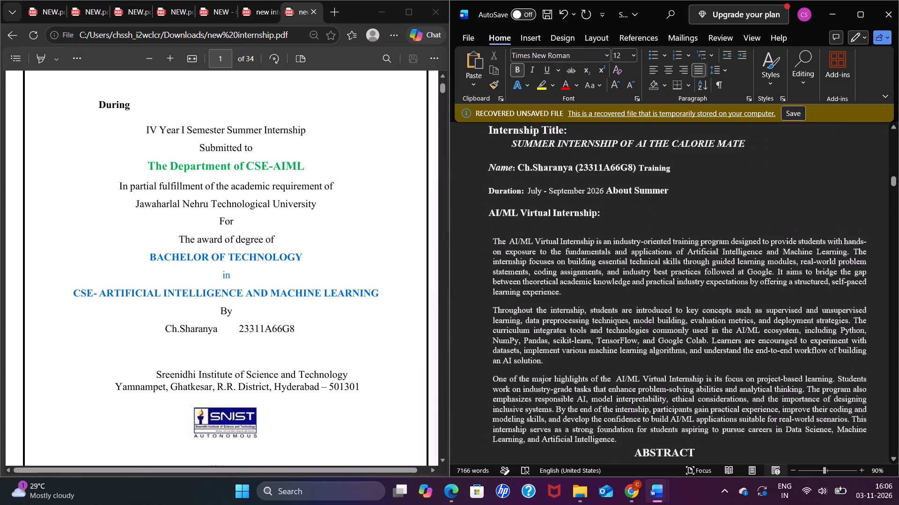
pyautogui.scroll(-1, 656, 244)
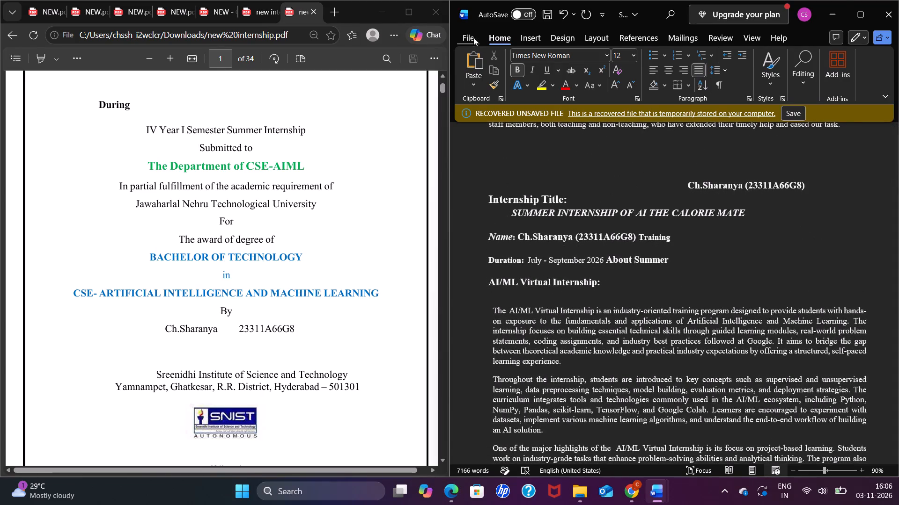
# Save the report to the Downloads folder as a PDF named REP2 FINAL.
pyautogui.click(473, 37)
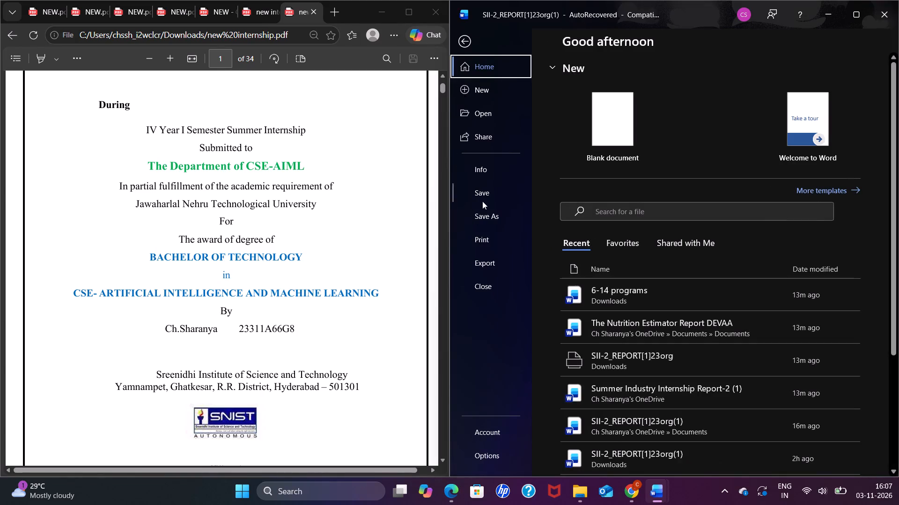
pyautogui.click(485, 214)
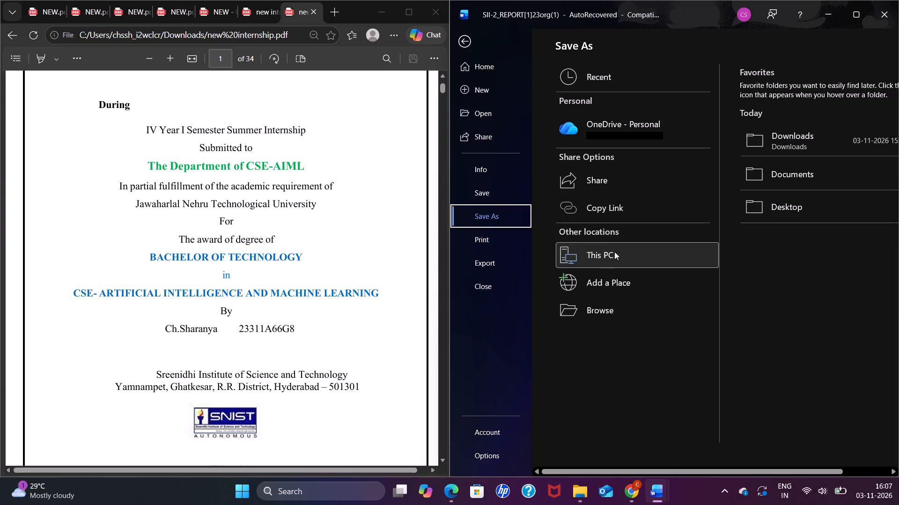
pyautogui.click(778, 128)
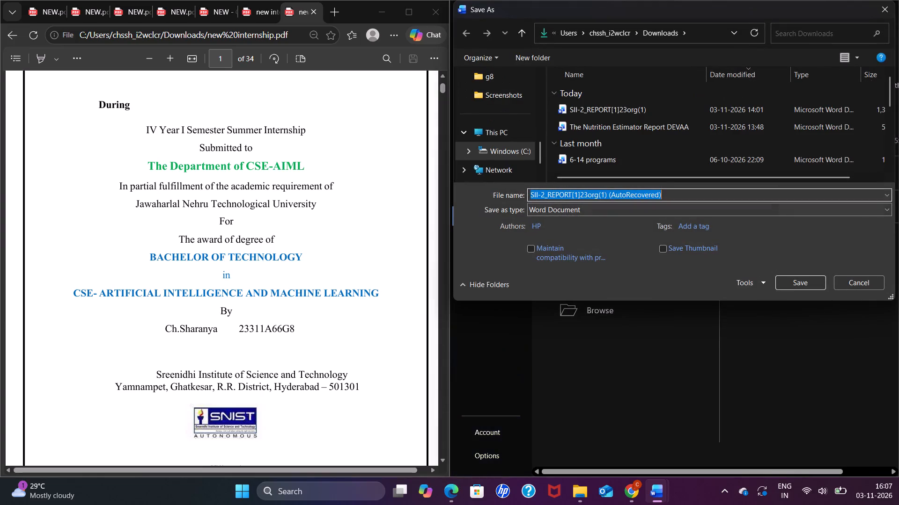
pyautogui.press('BackSpace')
pyautogui.write('REP2')
pyautogui.press('space')
pyautogui.write('FINAL')
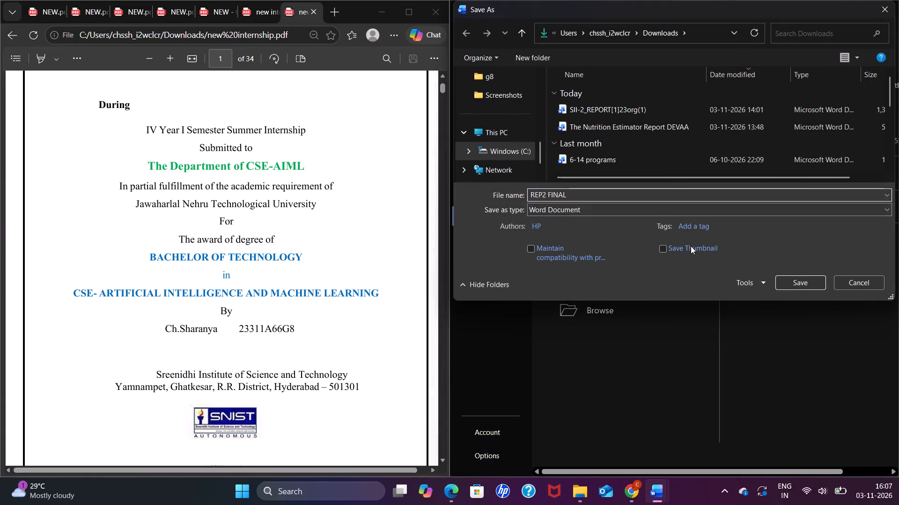
pyautogui.click(650, 212)
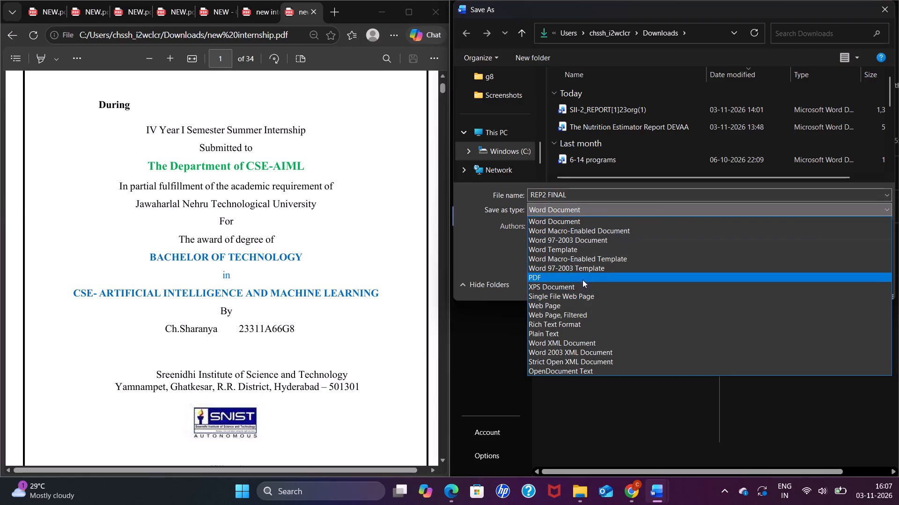
pyautogui.doubleClick(582, 277)
pyautogui.click(795, 297)
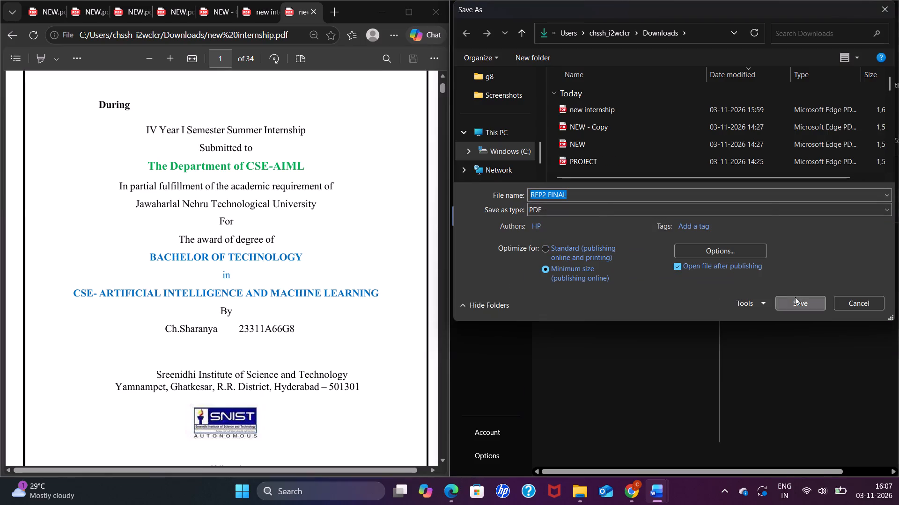
# Open REP2 FINAL from the Downloads folder and check its cover, Certificate, Declaration, Acknowledgement and Internship Title pages.
pyautogui.click(572, 503)
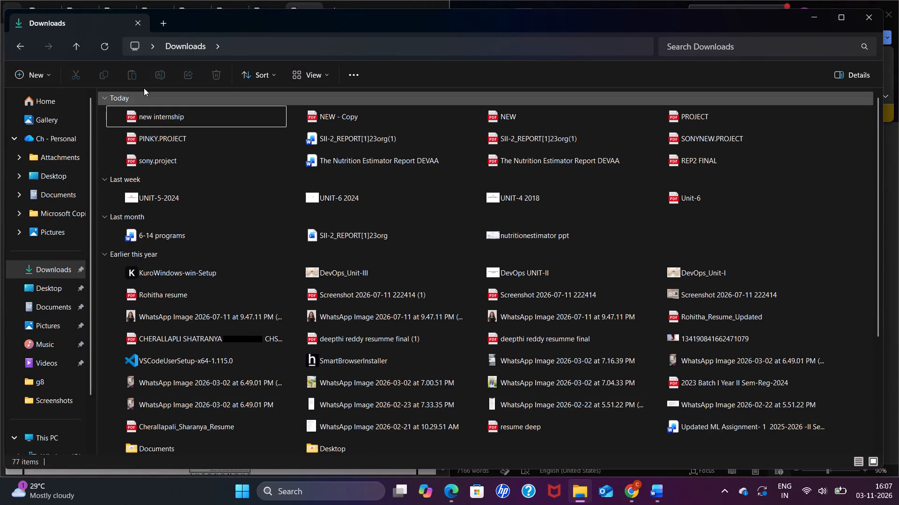
pyautogui.doubleClick(684, 159)
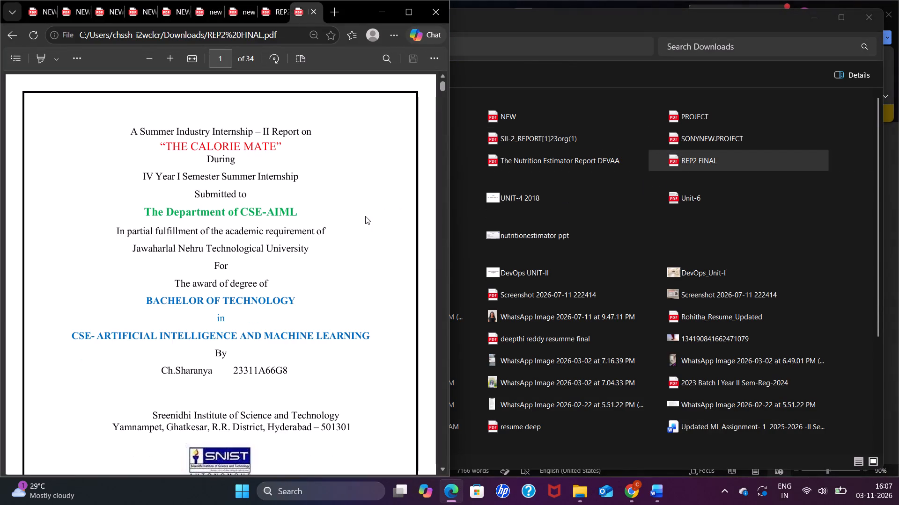
pyautogui.scroll(-8, 365, 216)
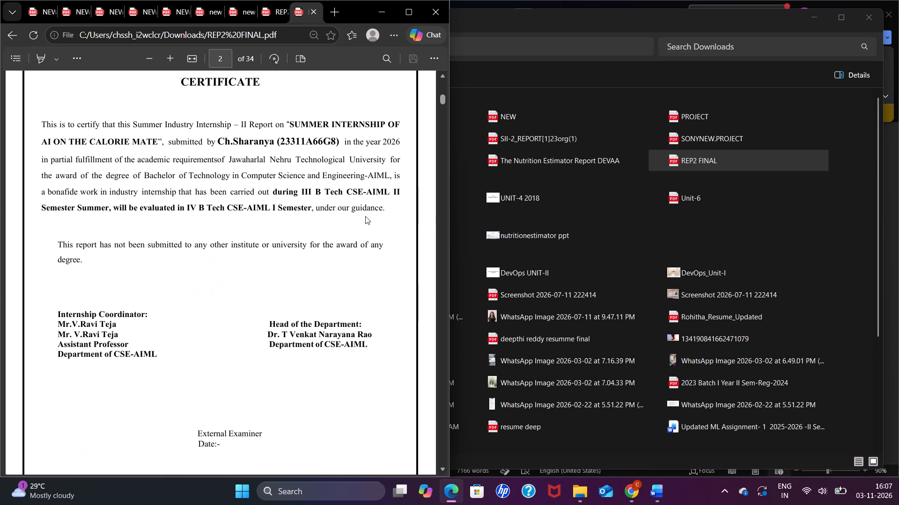
pyautogui.scroll(-1, 365, 216)
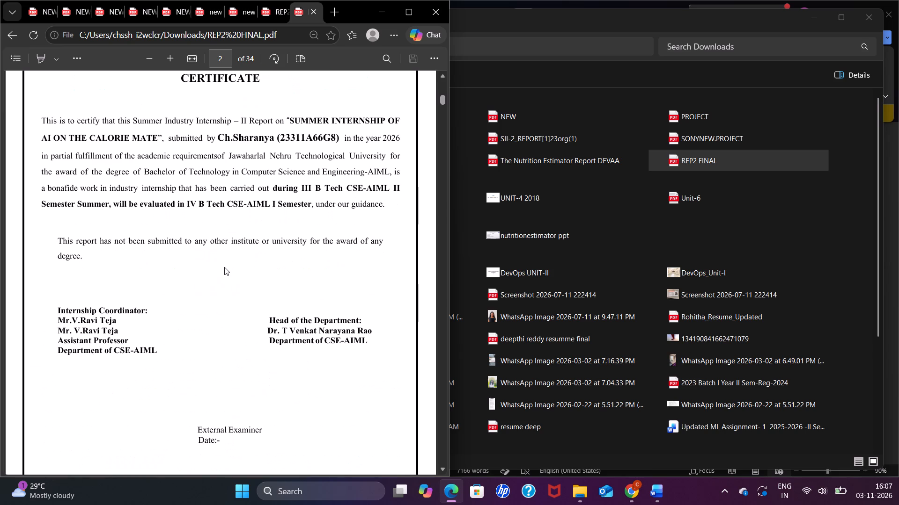
pyautogui.scroll(-1, 224, 267)
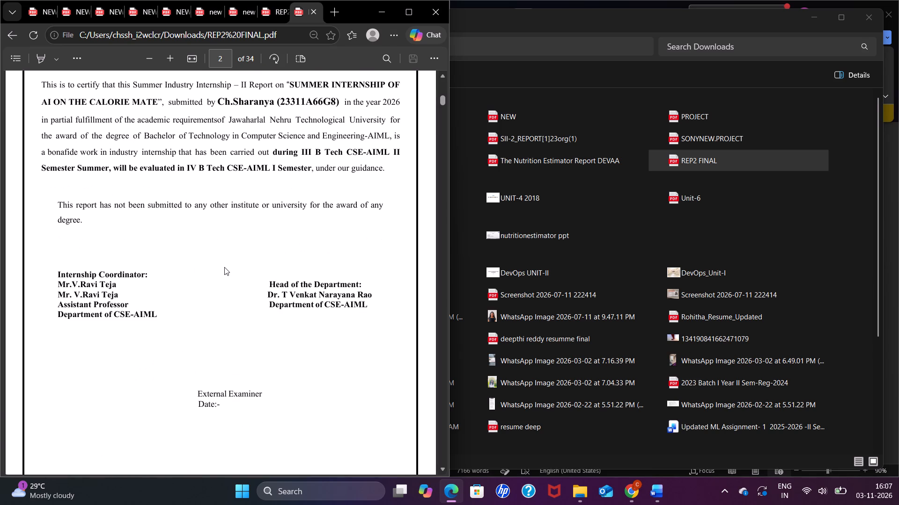
pyautogui.scroll(-11, 224, 267)
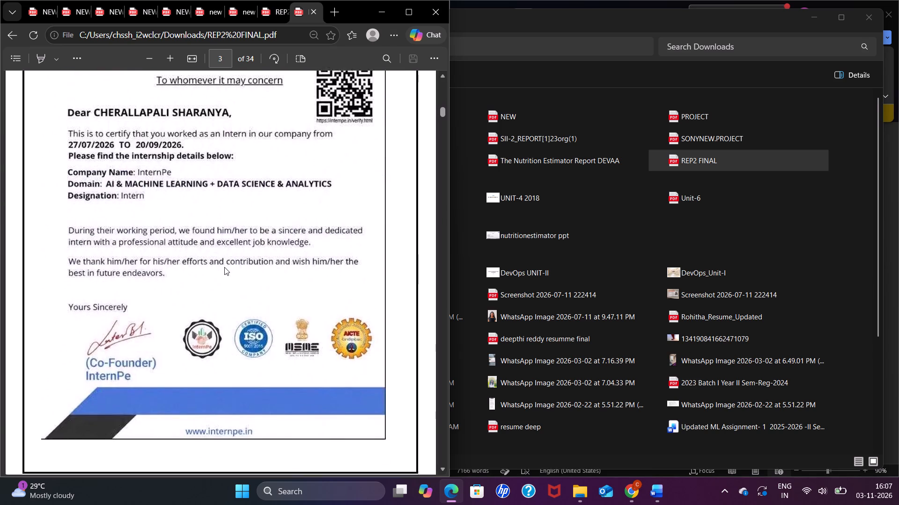
pyautogui.scroll(-3, 224, 267)
pyautogui.scroll(1, 224, 267)
pyautogui.scroll(-1, 224, 267)
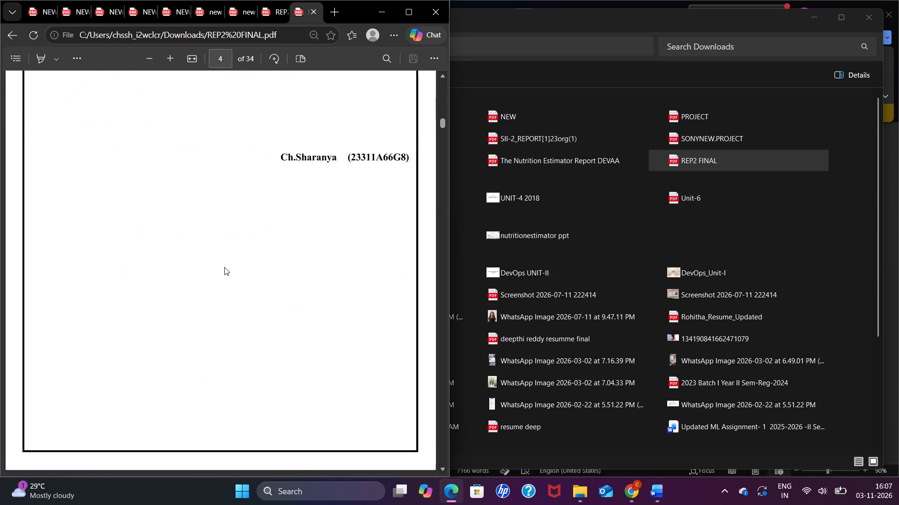
pyautogui.scroll(-2, 224, 267)
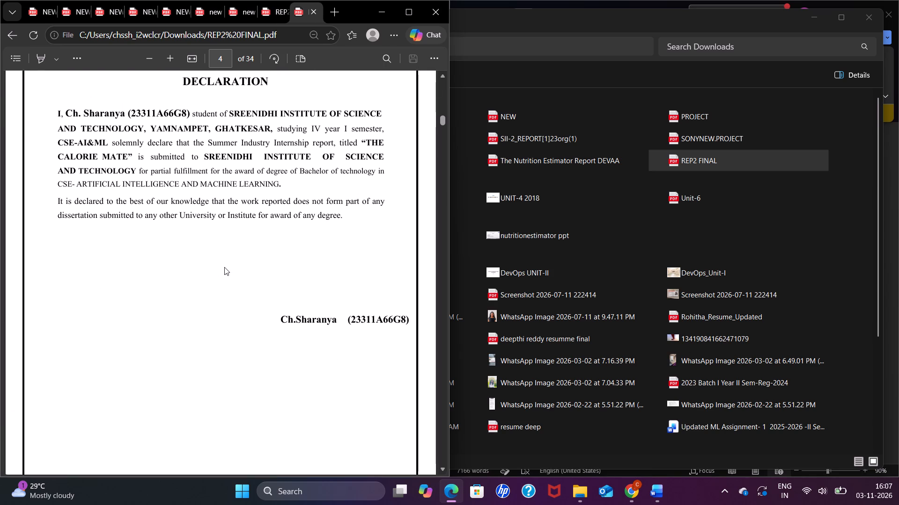
pyautogui.scroll(-5, 224, 267)
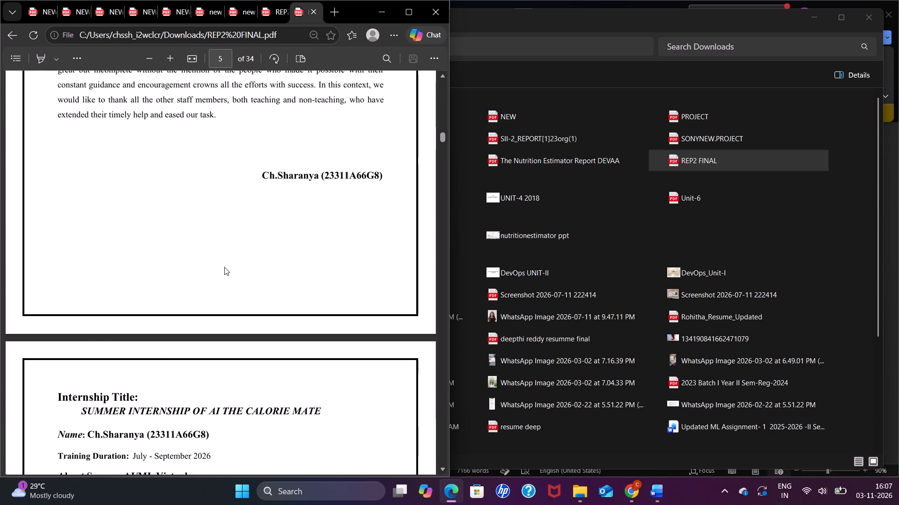
pyautogui.scroll(-5, 224, 267)
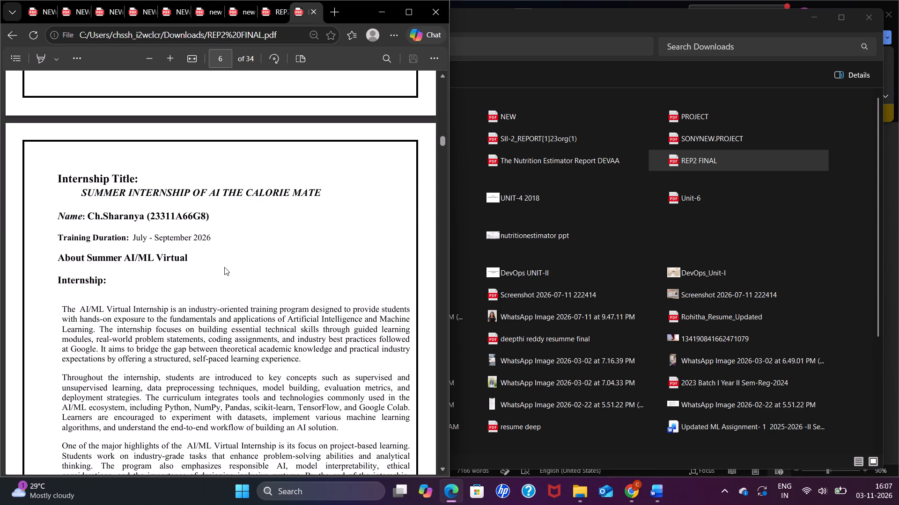
# Return to the recovered report in Word and delete the duplicated surname line below the Internship Coordinator's name on the Certificate page.
pyautogui.click(649, 487)
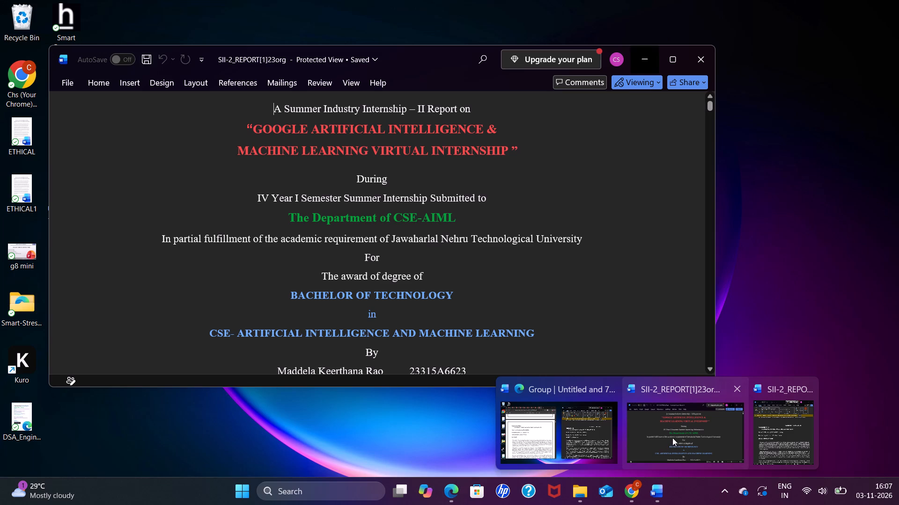
pyautogui.click(763, 435)
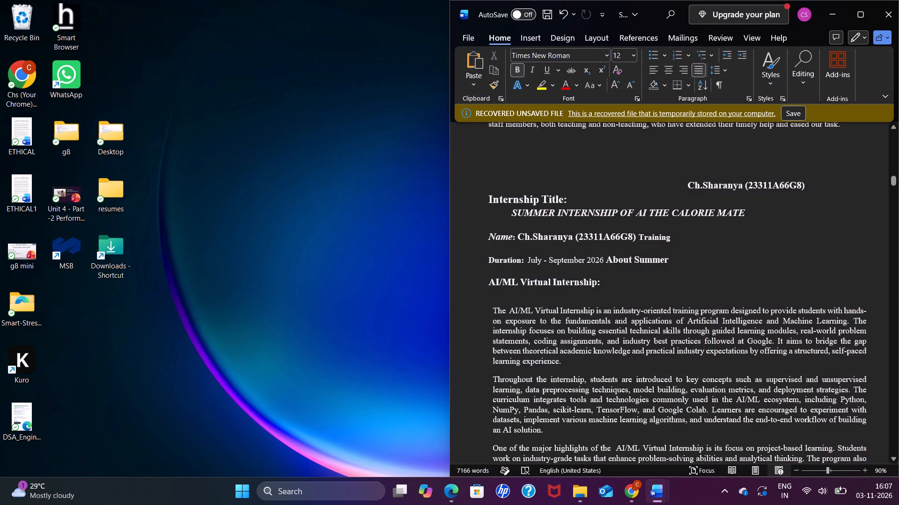
pyautogui.scroll(10, 642, 310)
pyautogui.scroll(-1, 642, 310)
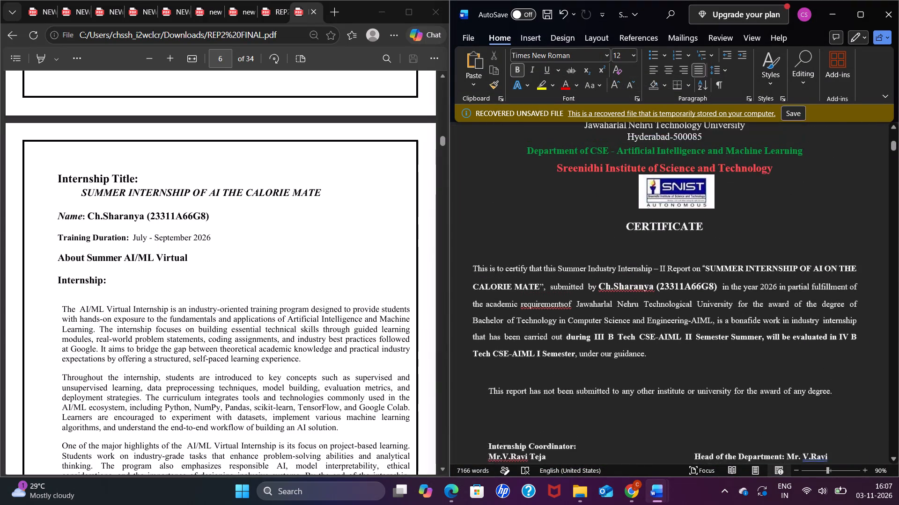
pyautogui.scroll(-1, 642, 310)
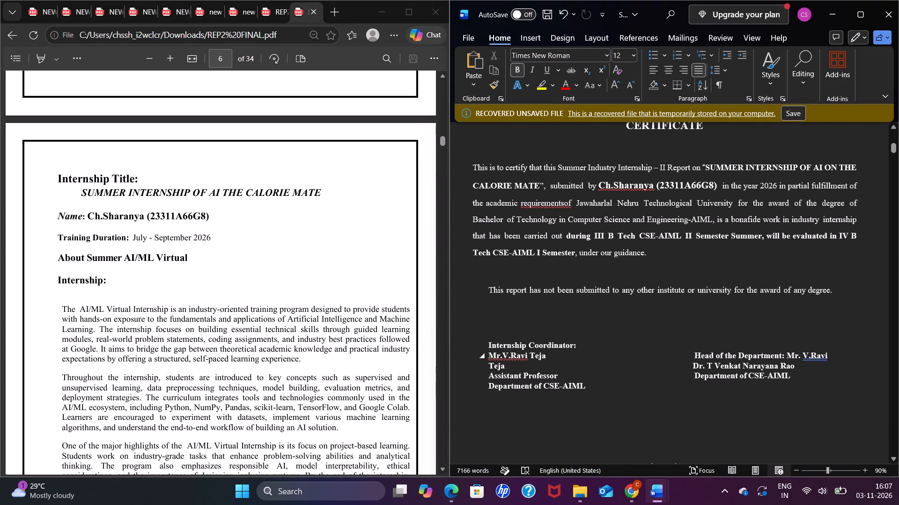
pyautogui.click(519, 364)
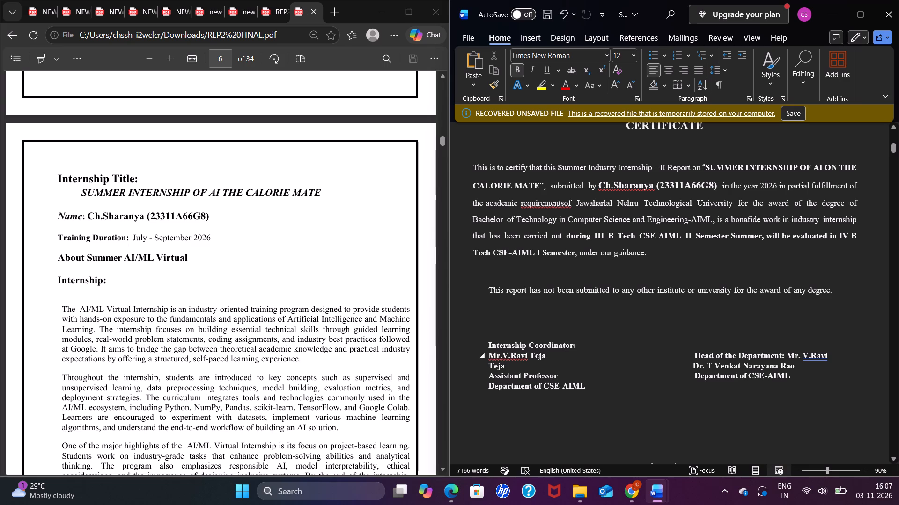
pyautogui.press('BackSpace')
pyautogui.press('BackSpace')
pyautogui.press('BackSpace')
pyautogui.press('BackSpace')
pyautogui.press('BackSpace')
pyautogui.press('BackSpace')
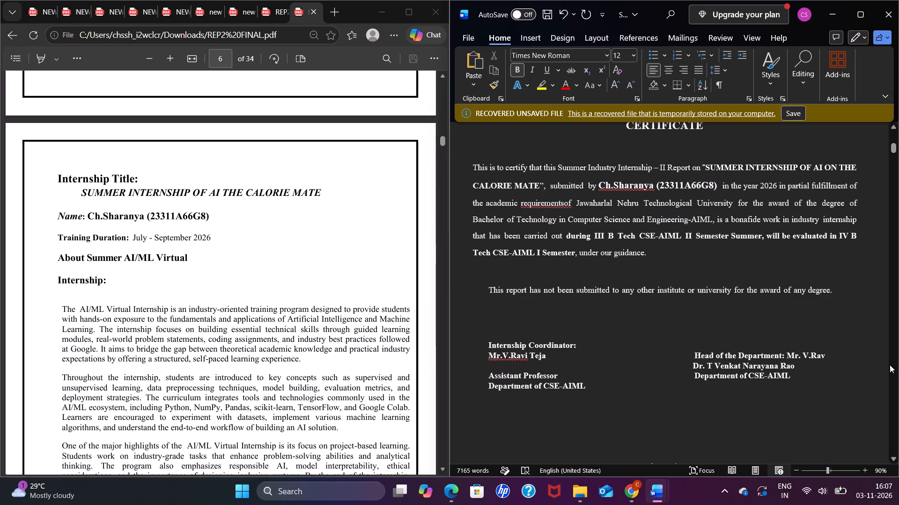
# Delete the remaining coordinator's name after "Head of the Department:" and put the department head's name on its own line.
pyautogui.click(845, 356)
pyautogui.press('BackSpace')
pyautogui.press('BackSpace')
pyautogui.press('BackSpace')
pyautogui.press('BackSpace')
pyautogui.press('BackSpace')
pyautogui.press('BackSpace')
pyautogui.press('BackSpace')
pyautogui.press('BackSpace')
pyautogui.press('BackSpace')
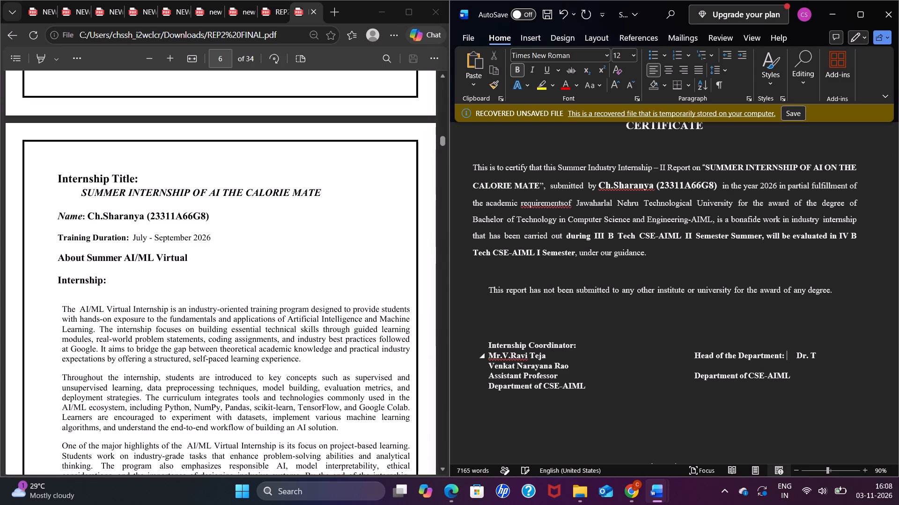
pyautogui.press('Return')
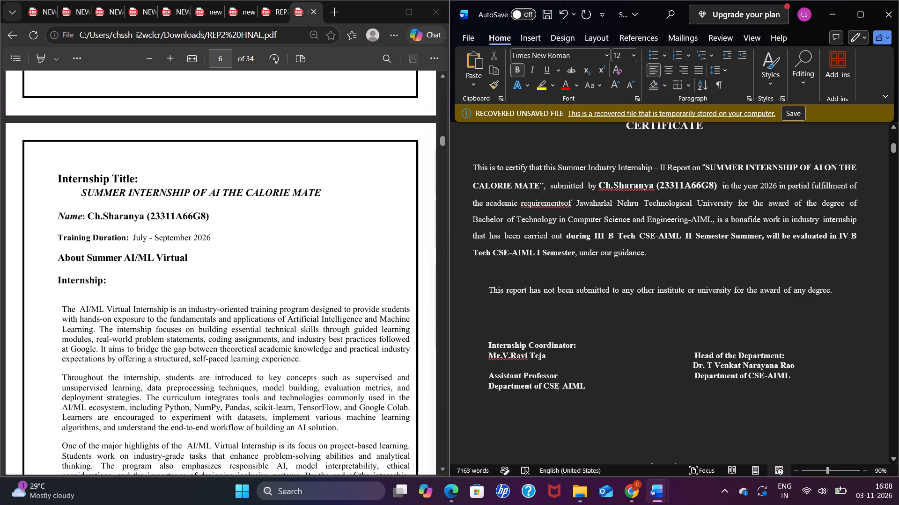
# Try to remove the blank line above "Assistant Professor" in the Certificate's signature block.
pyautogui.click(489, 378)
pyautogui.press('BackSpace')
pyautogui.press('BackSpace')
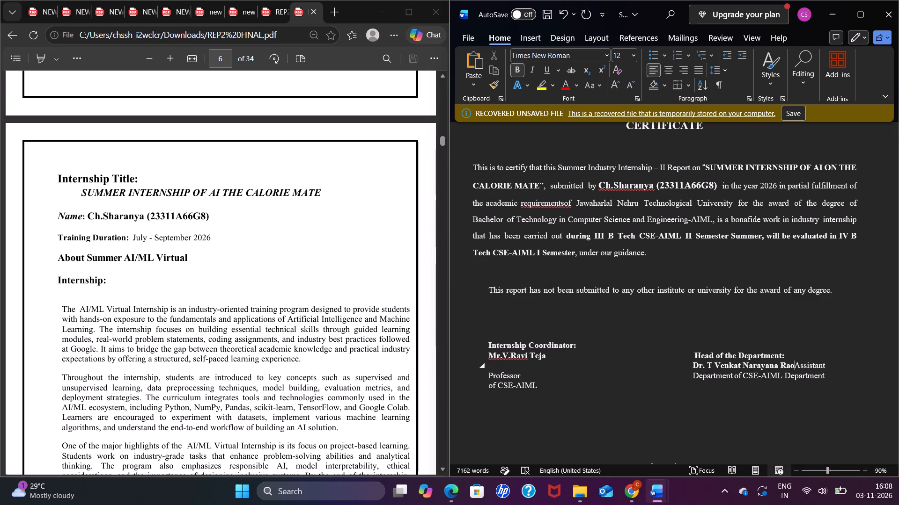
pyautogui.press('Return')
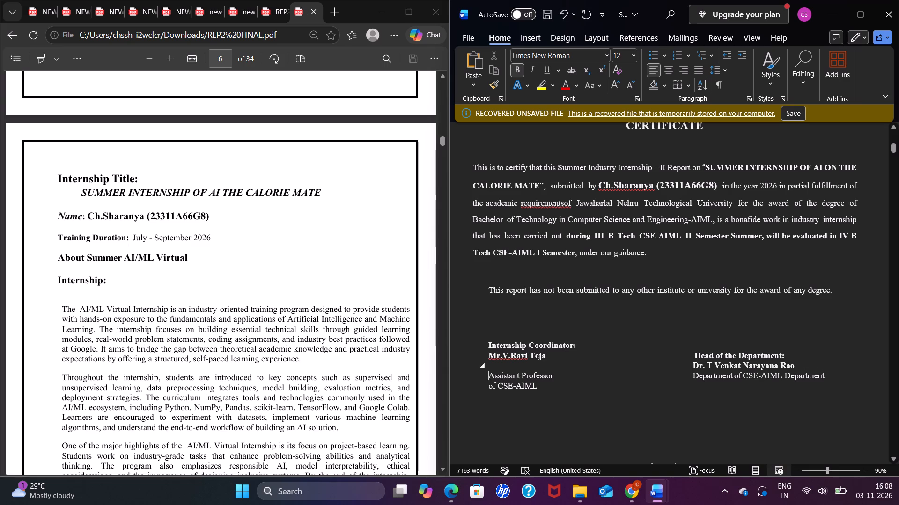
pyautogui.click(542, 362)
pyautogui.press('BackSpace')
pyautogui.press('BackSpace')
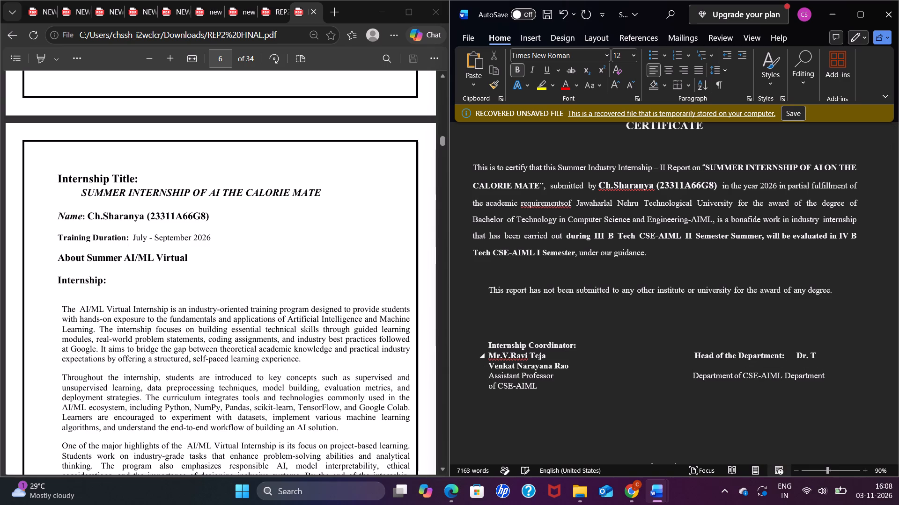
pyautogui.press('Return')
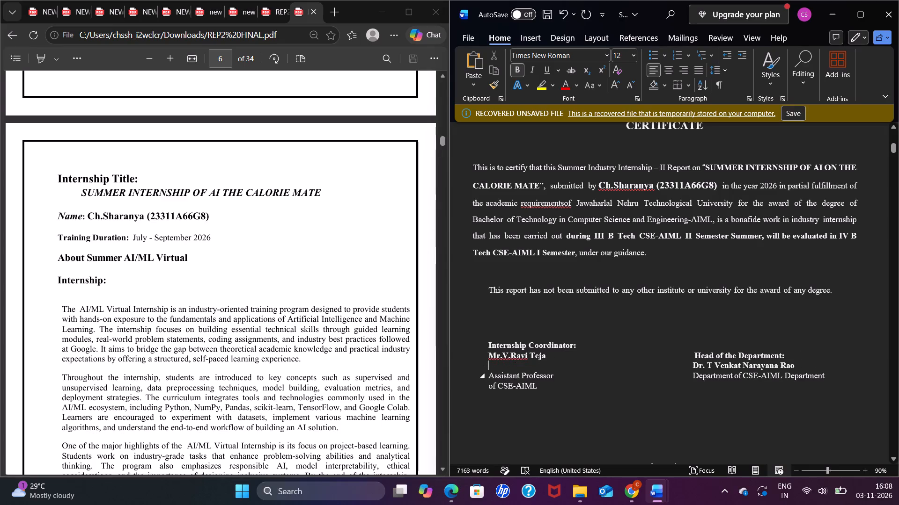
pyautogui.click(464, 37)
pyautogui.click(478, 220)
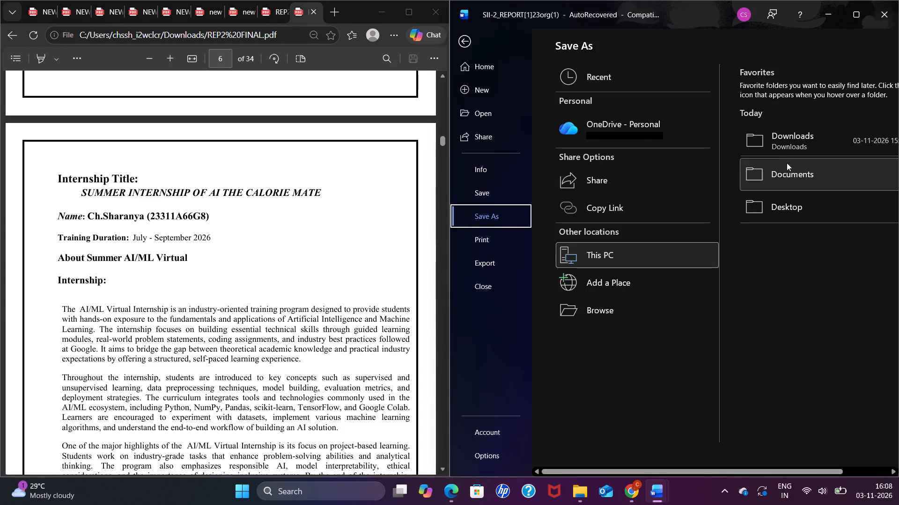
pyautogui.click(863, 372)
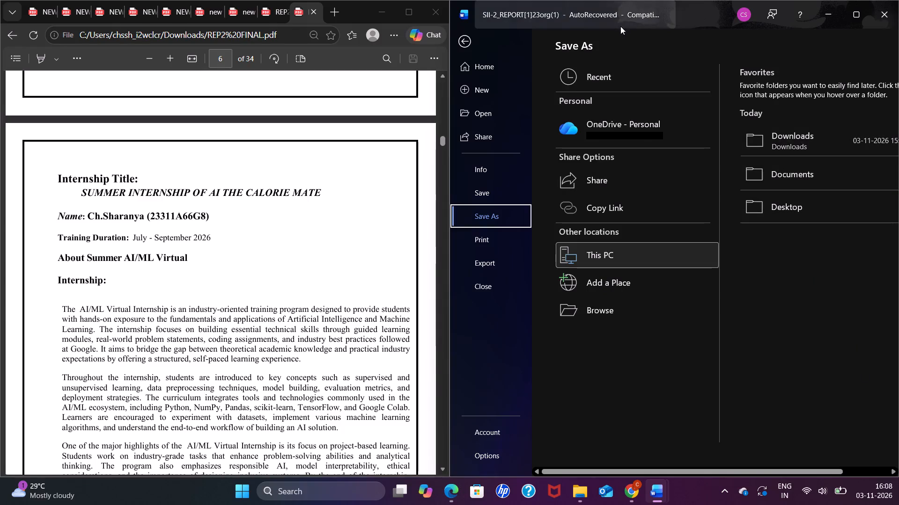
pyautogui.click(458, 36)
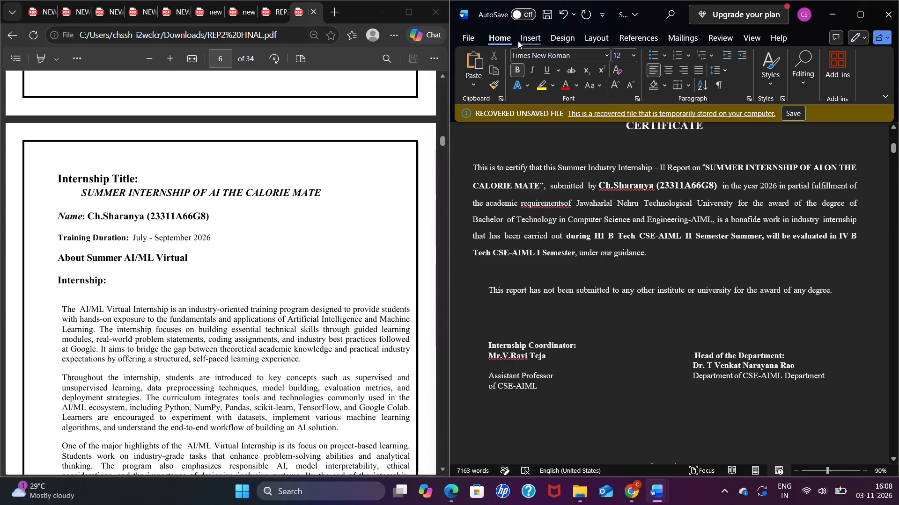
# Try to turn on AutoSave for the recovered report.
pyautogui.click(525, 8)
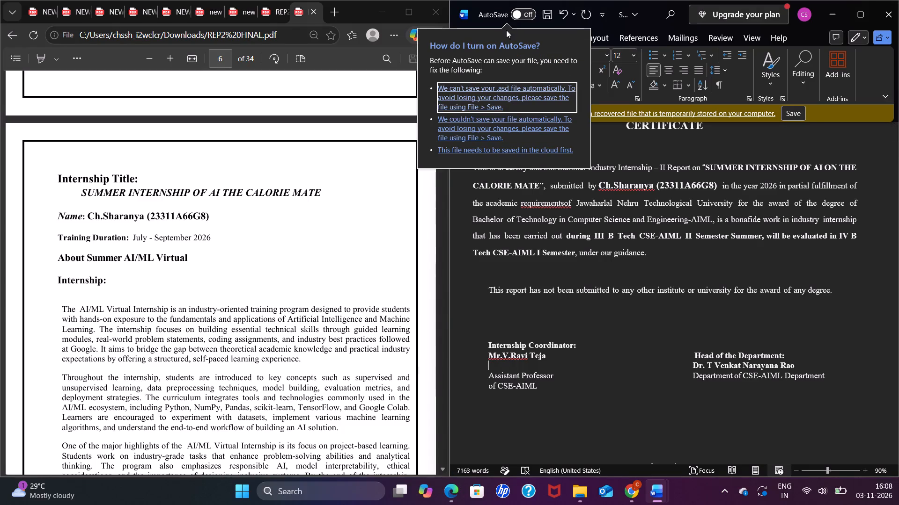
# Save a copy of the recovered report to the Downloads folder as a PDF named FINAL.
pyautogui.click(784, 144)
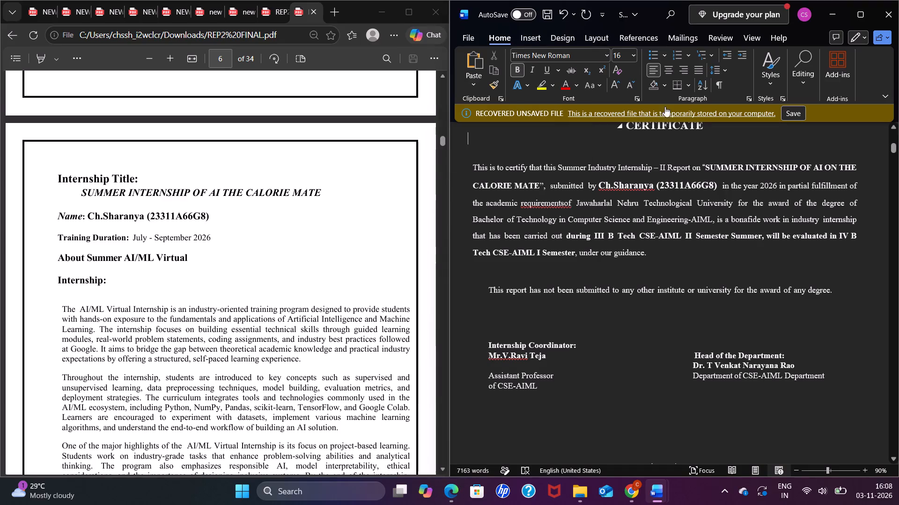
pyautogui.click(477, 39)
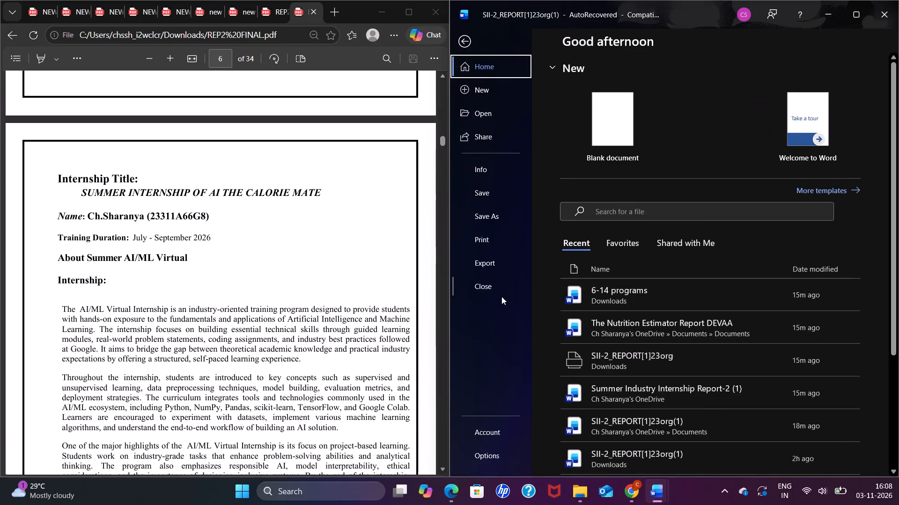
pyautogui.click(489, 218)
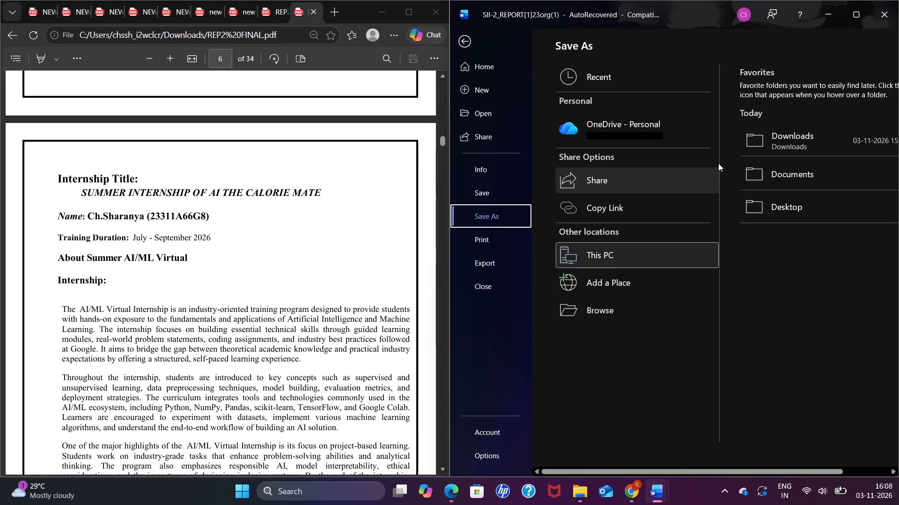
pyautogui.click(782, 144)
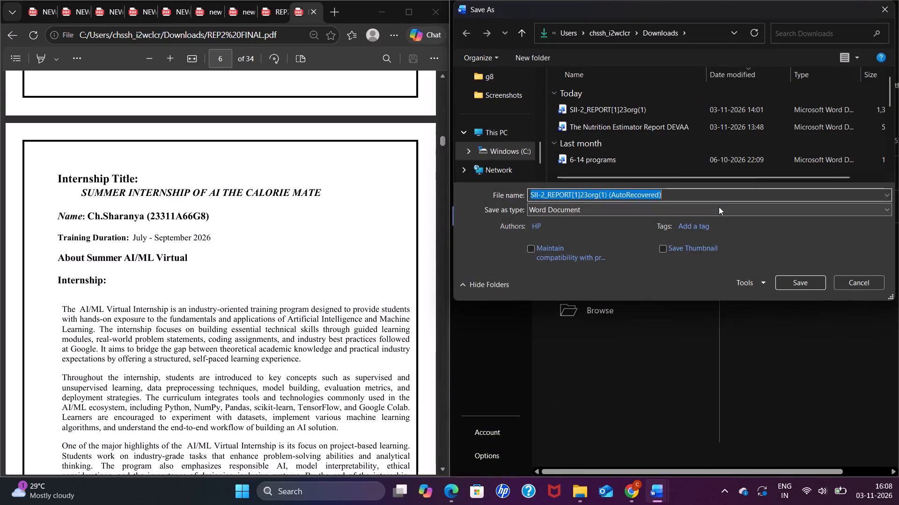
pyautogui.press('BackSpace')
pyautogui.write('FINA')
pyautogui.press('BackSpace')
pyautogui.write('SL')
pyautogui.press('BackSpace')
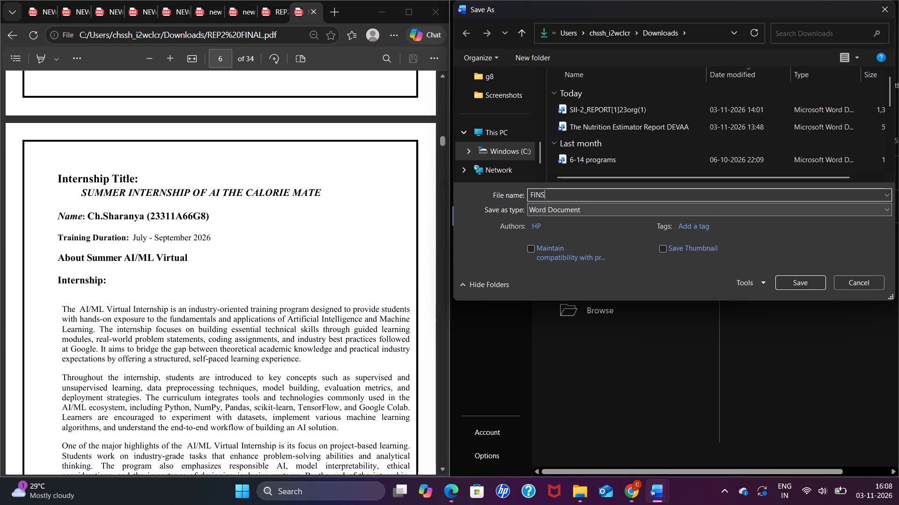
pyautogui.press('BackSpace')
pyautogui.write('AL')
pyautogui.click(737, 206)
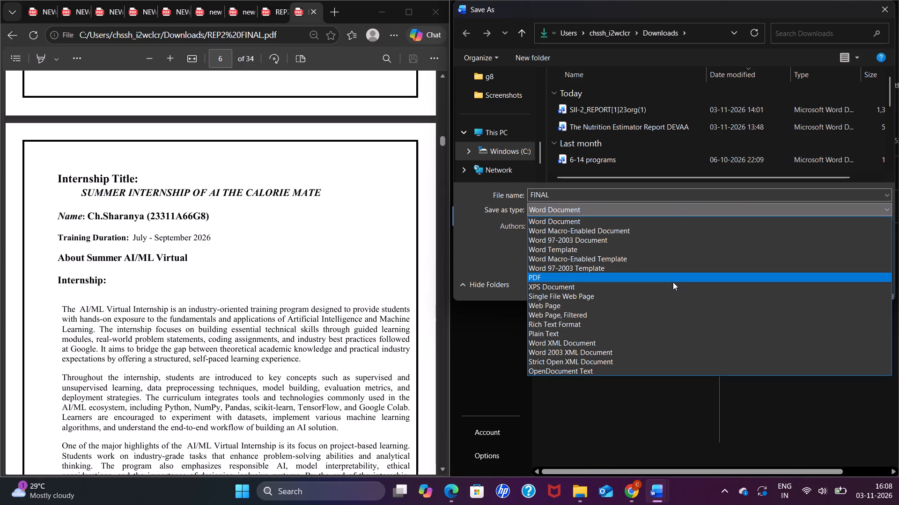
pyautogui.click(672, 280)
pyautogui.click(783, 299)
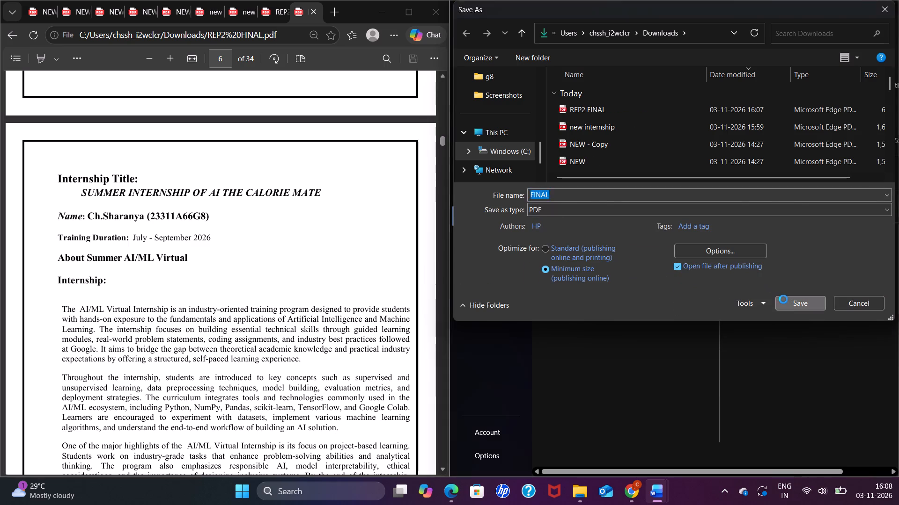
# Open the FINAL PDF from the Downloads folder and examine its cover and the Certificate page's signature block.
pyautogui.click(584, 488)
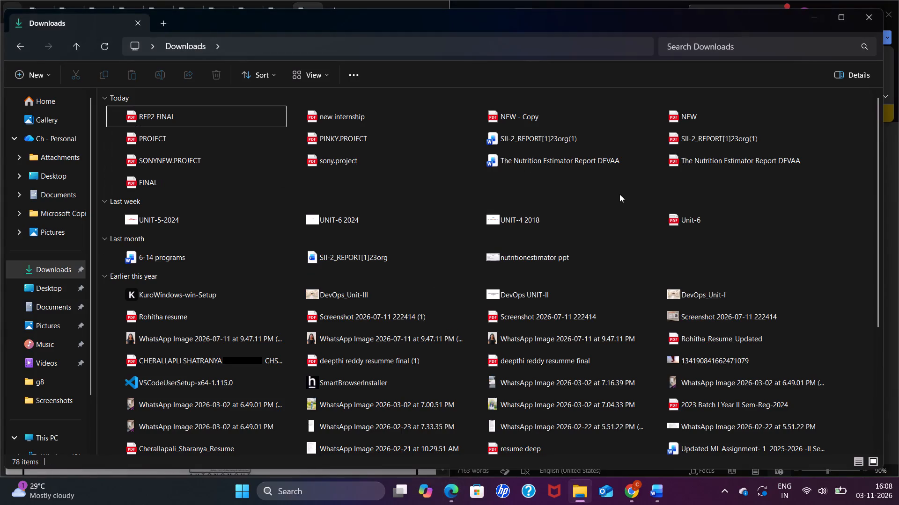
pyautogui.doubleClick(243, 186)
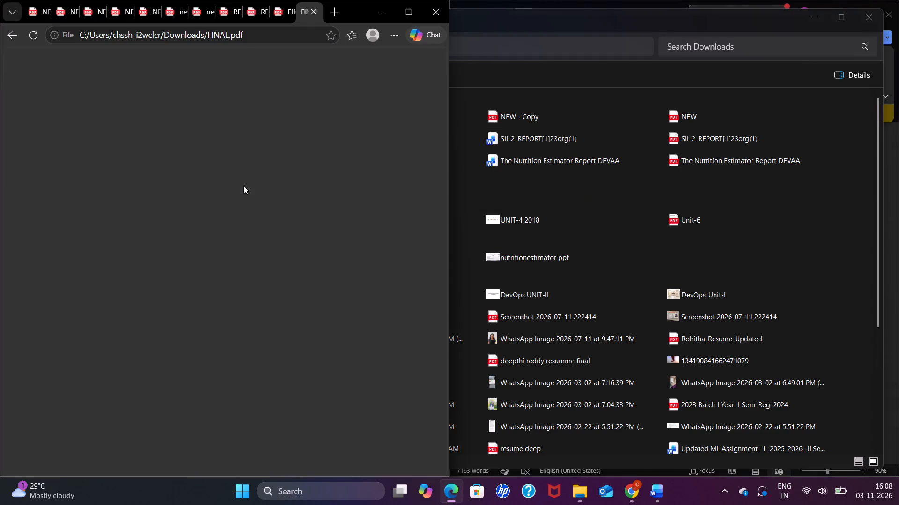
pyautogui.scroll(-2, 272, 212)
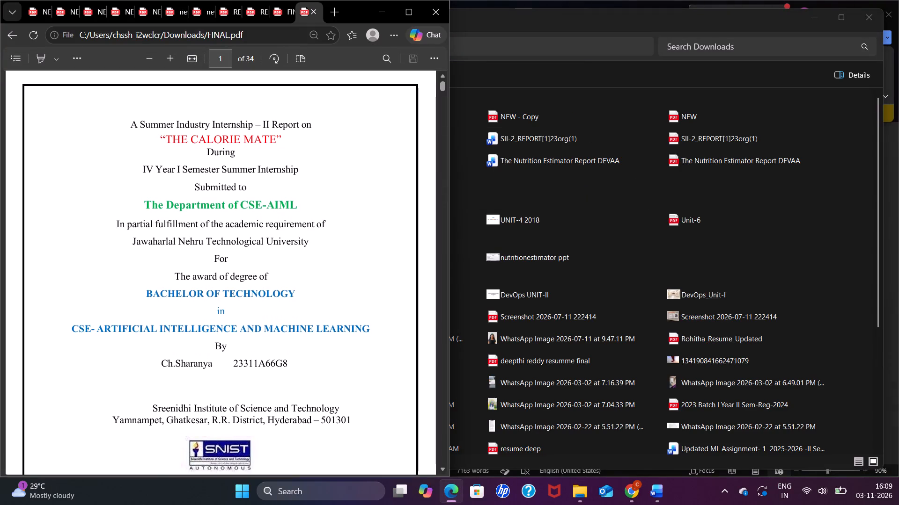
pyautogui.scroll(-3, 272, 212)
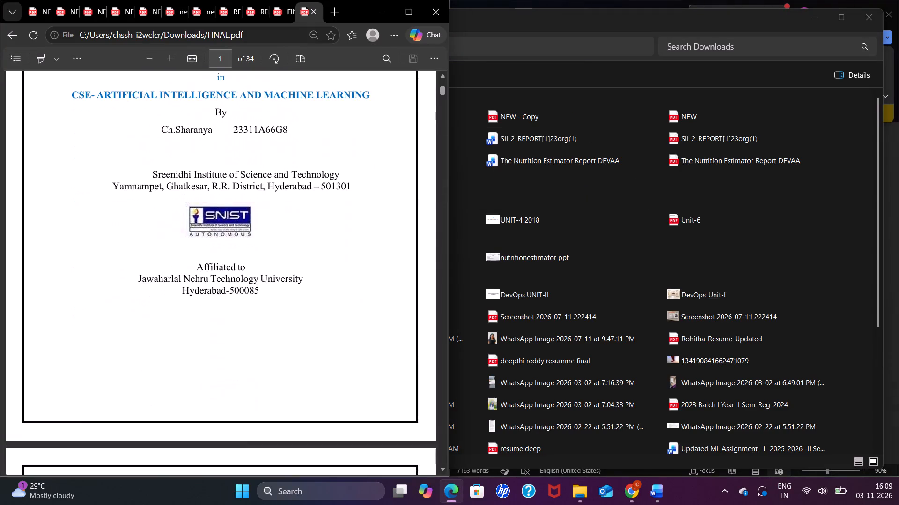
pyautogui.scroll(-3, 272, 212)
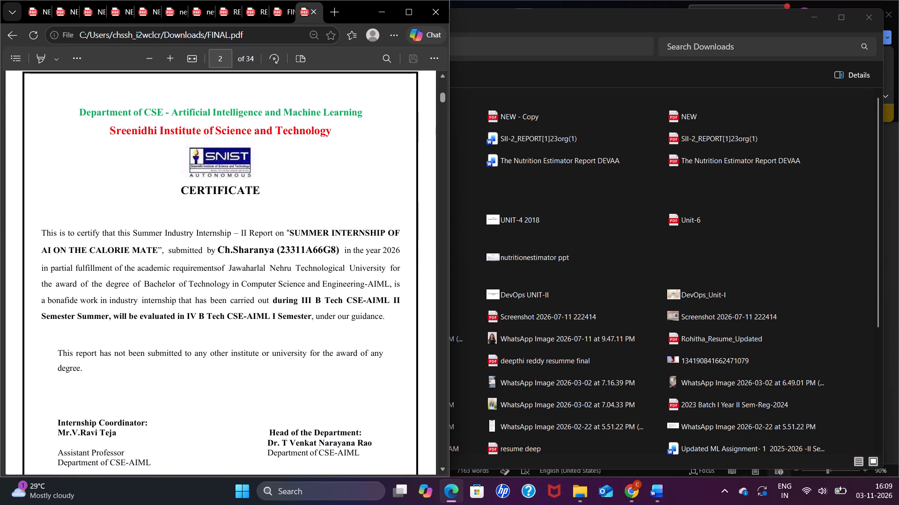
pyautogui.scroll(-4, 272, 212)
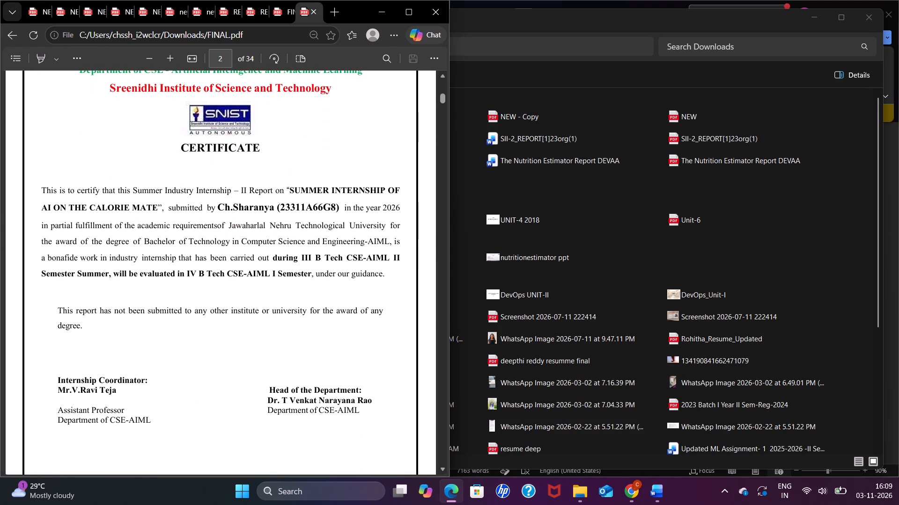
pyautogui.scroll(-1, 272, 212)
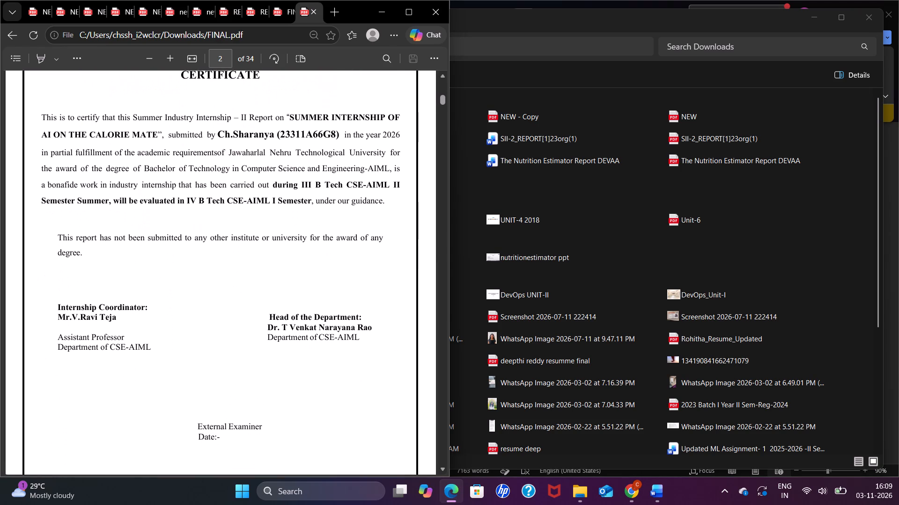
pyautogui.scroll(-11, 272, 212)
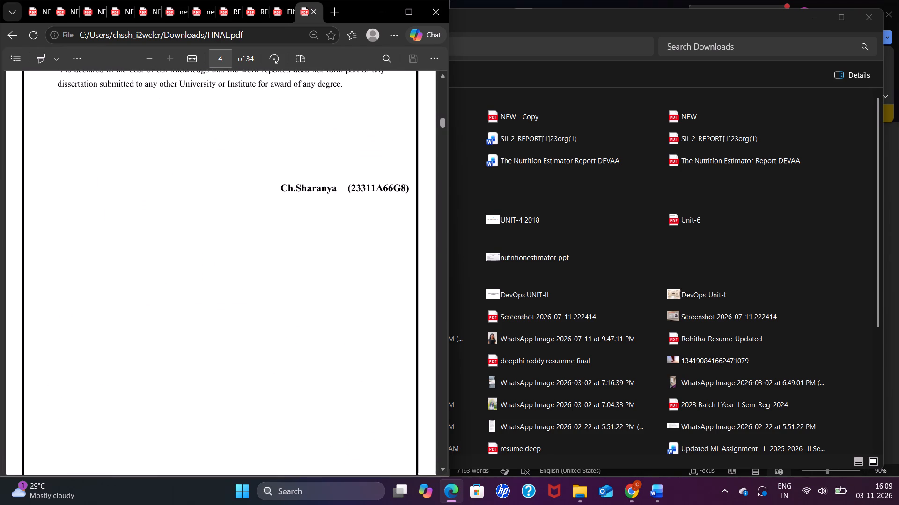
pyautogui.scroll(12, 221, 151)
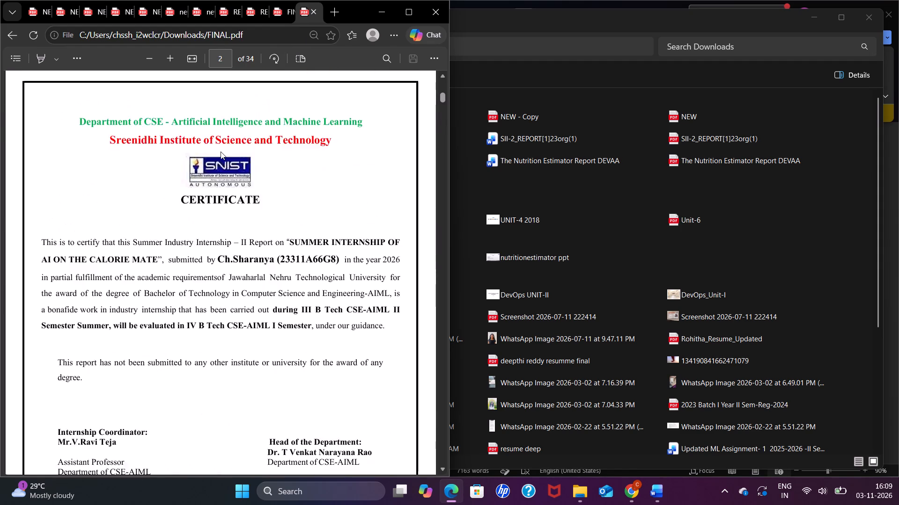
# Examine the FINAL PDF's Acknowledgement, internship details, abstract, contents and introduction pages, and minimise the Downloads window.
pyautogui.scroll(-13, 221, 151)
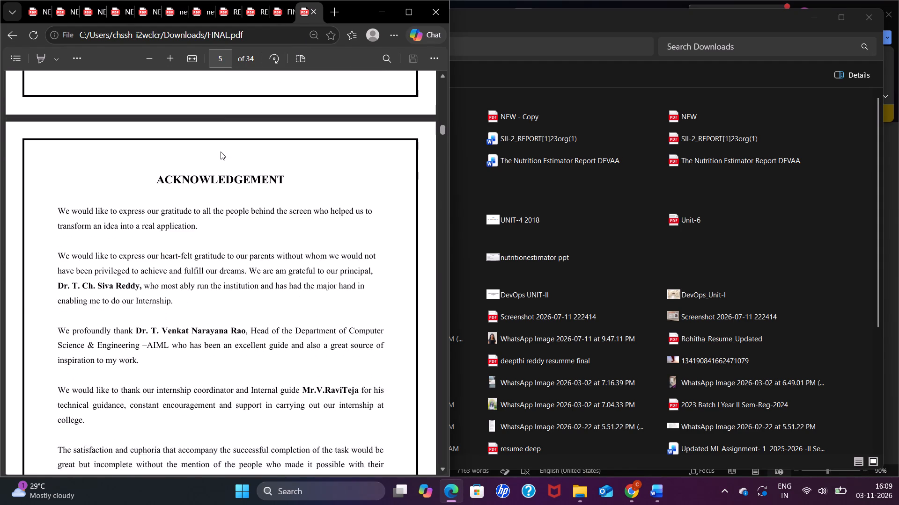
pyautogui.scroll(-12, 221, 151)
pyautogui.scroll(1, 221, 151)
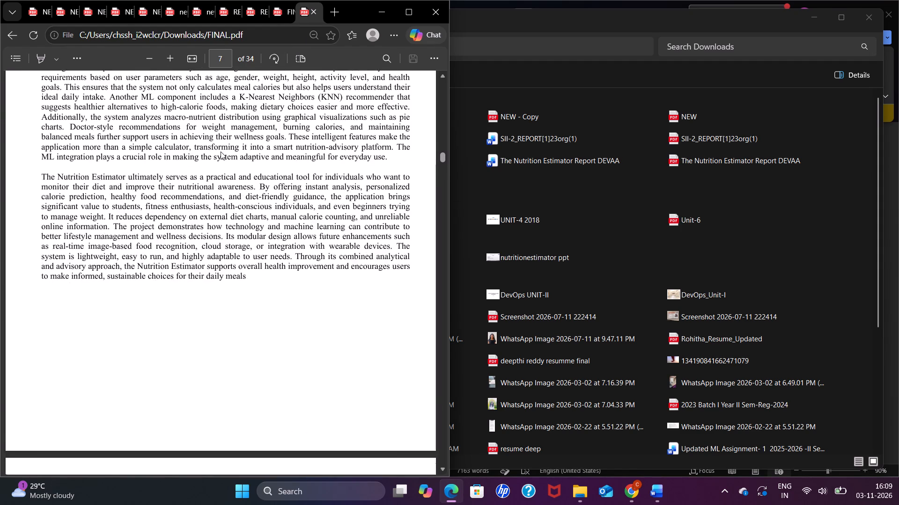
pyautogui.scroll(1, 221, 151)
pyautogui.scroll(-1, 221, 151)
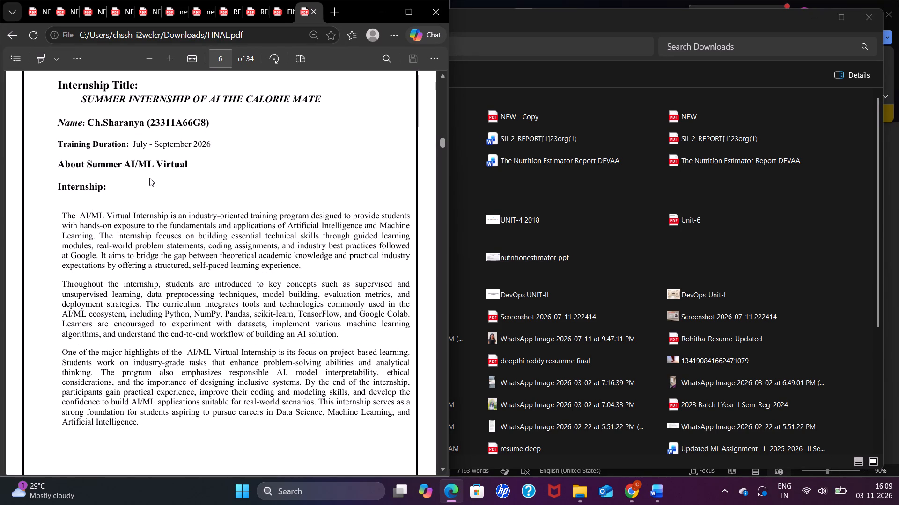
pyautogui.scroll(-4, 149, 178)
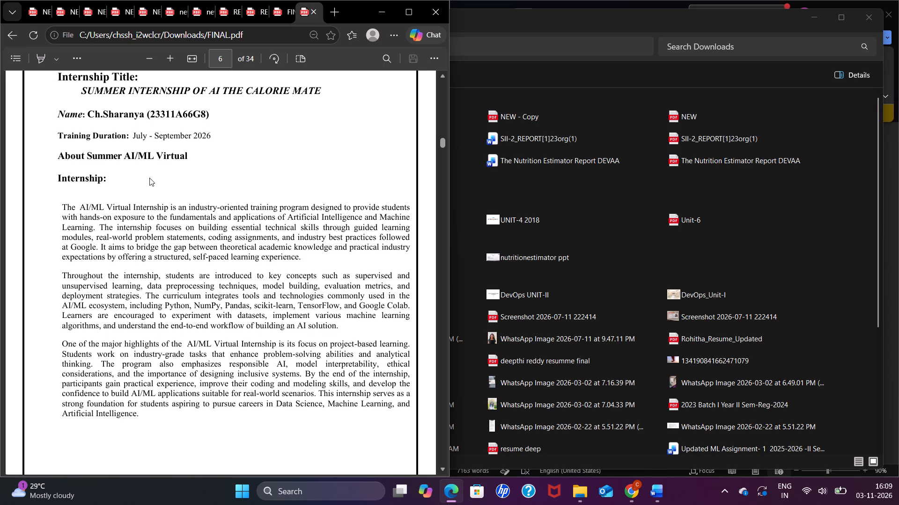
pyautogui.scroll(-16, 149, 178)
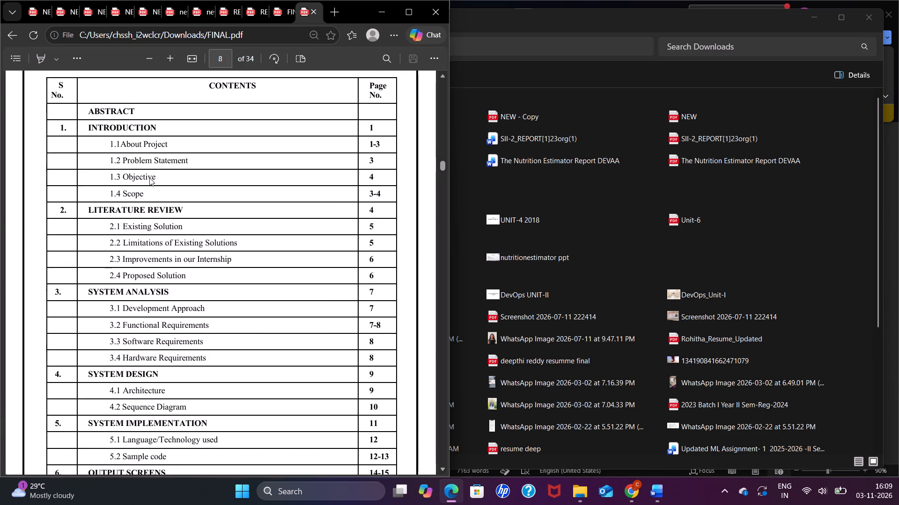
pyautogui.scroll(-2, 149, 178)
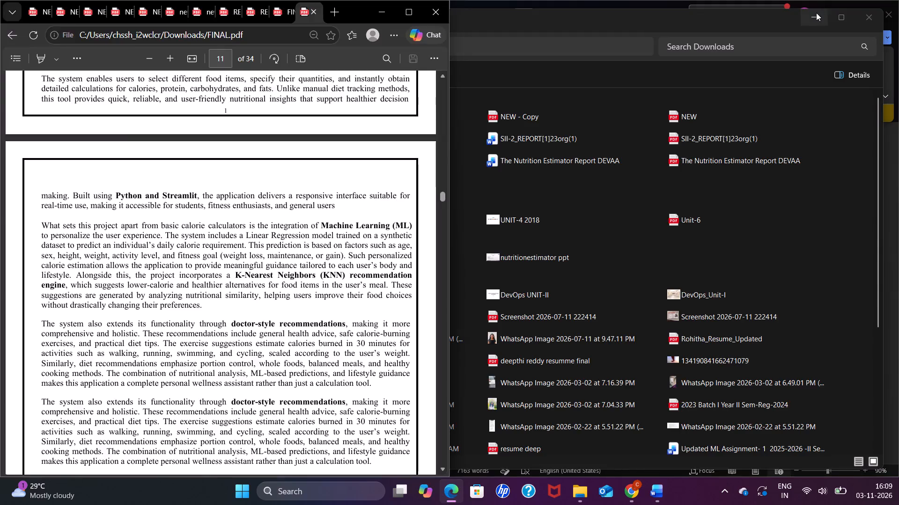
pyautogui.click(816, 13)
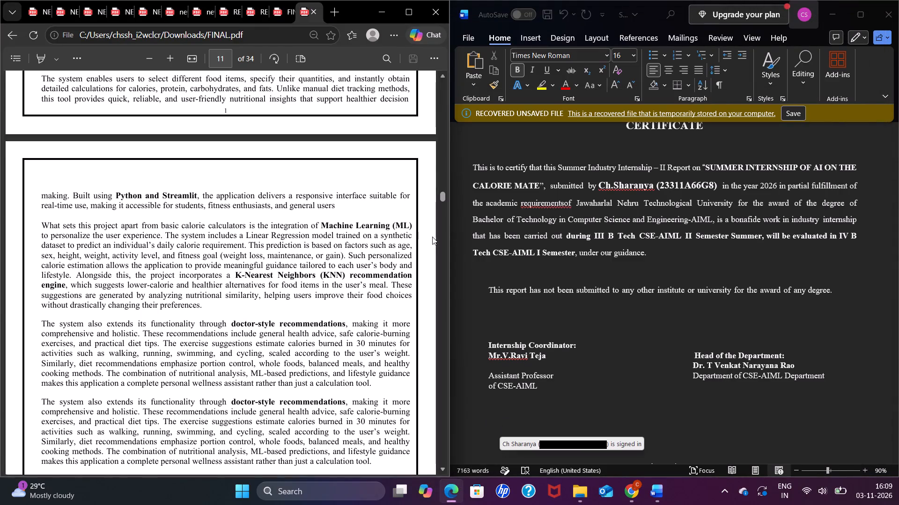
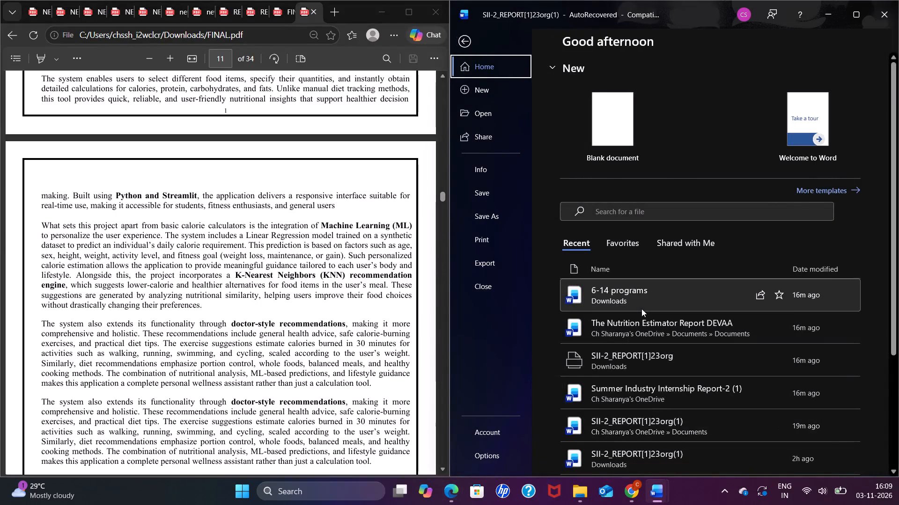
# Open the recent document The Nutrition Estimator Report DEVAA stored in the OneDrive Documents folder.
pyautogui.scroll(-1, 641, 309)
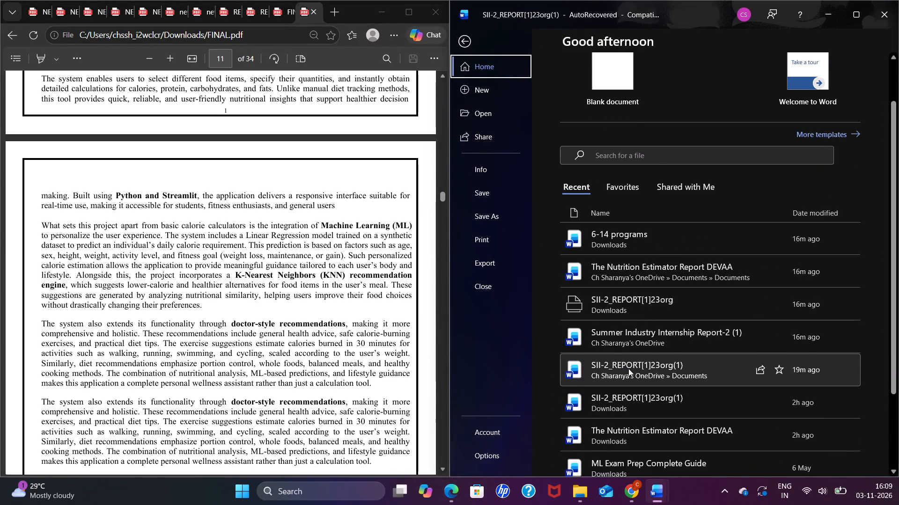
pyautogui.scroll(-2, 628, 368)
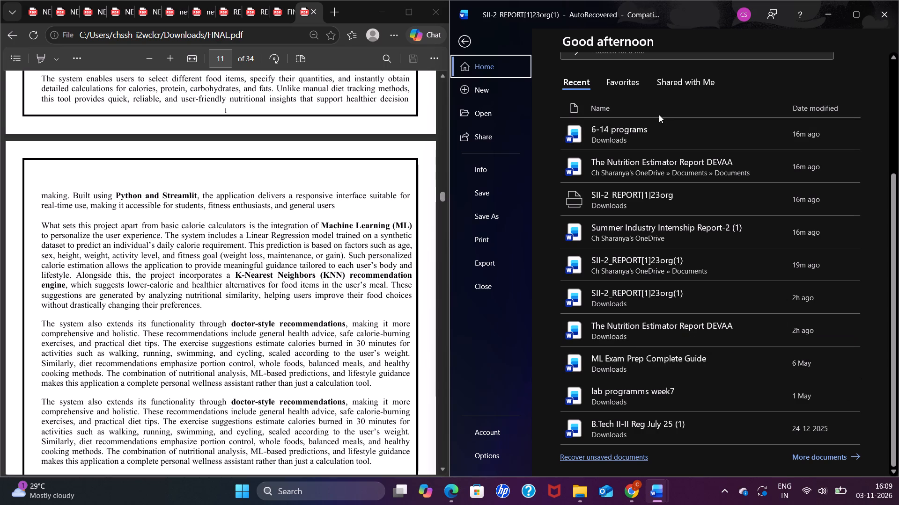
pyautogui.doubleClick(643, 167)
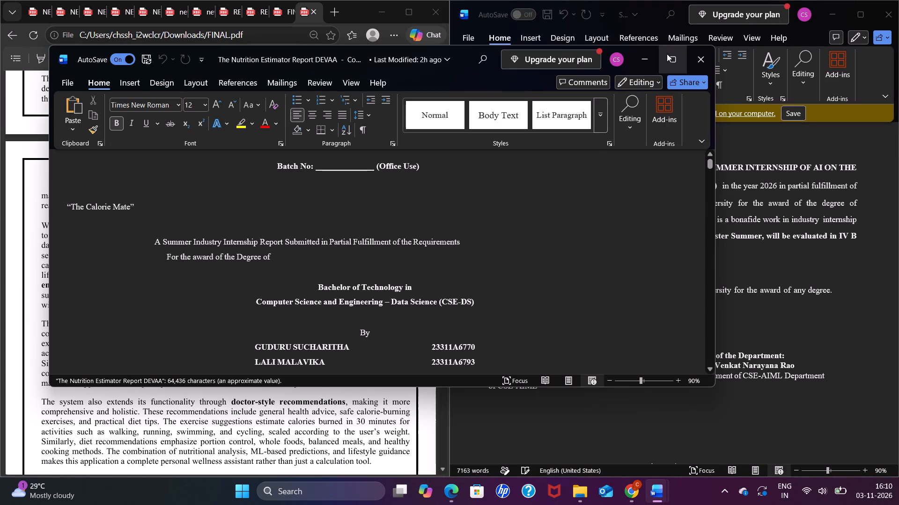
# Snap The Nutrition Estimator Report DEVAA document to the right half of the screen and minimise the FINAL PDF's browser window.
pyautogui.click(648, 129)
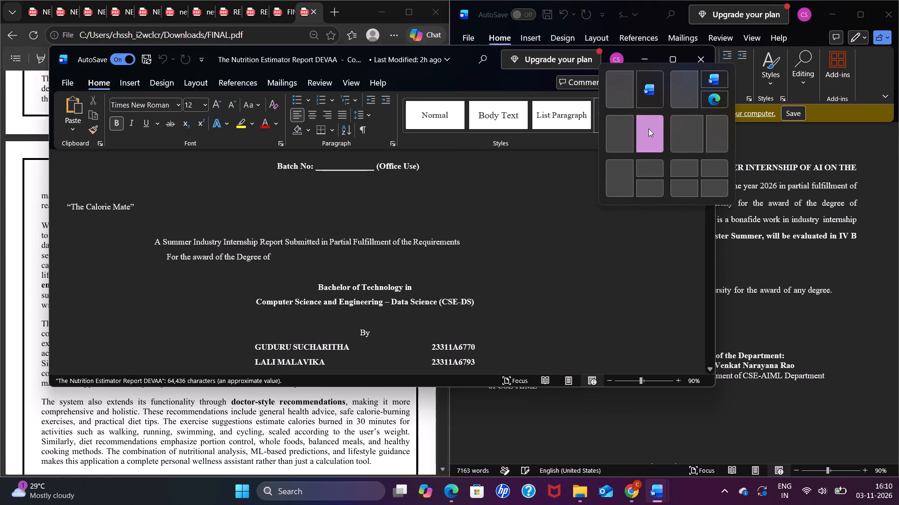
pyautogui.scroll(2, 705, 226)
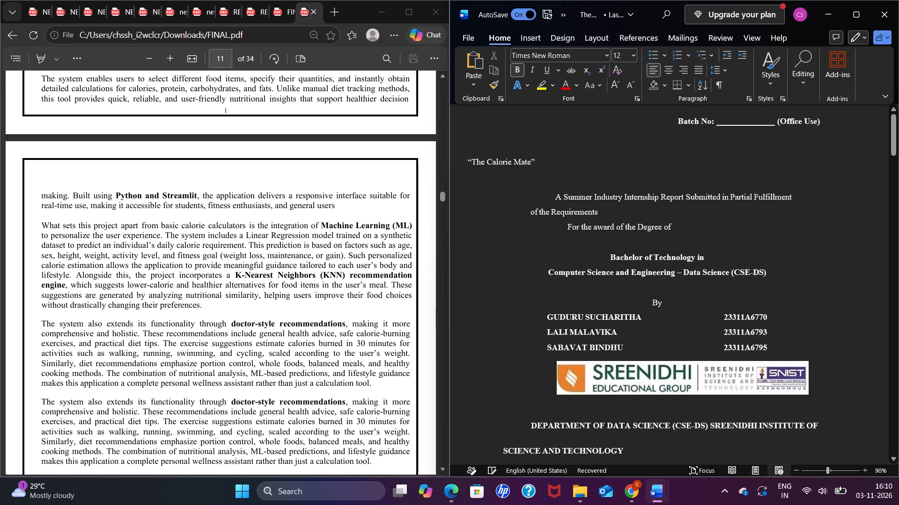
pyautogui.scroll(7, 169, 147)
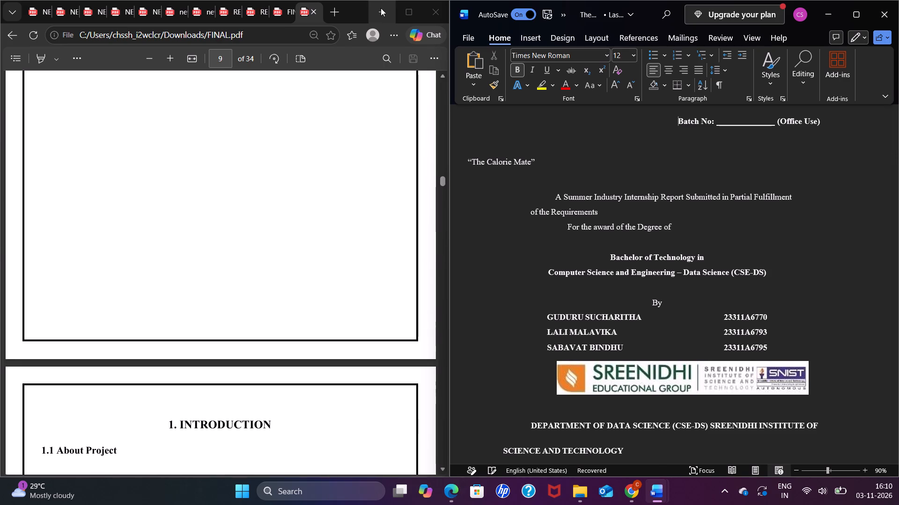
pyautogui.click(381, 8)
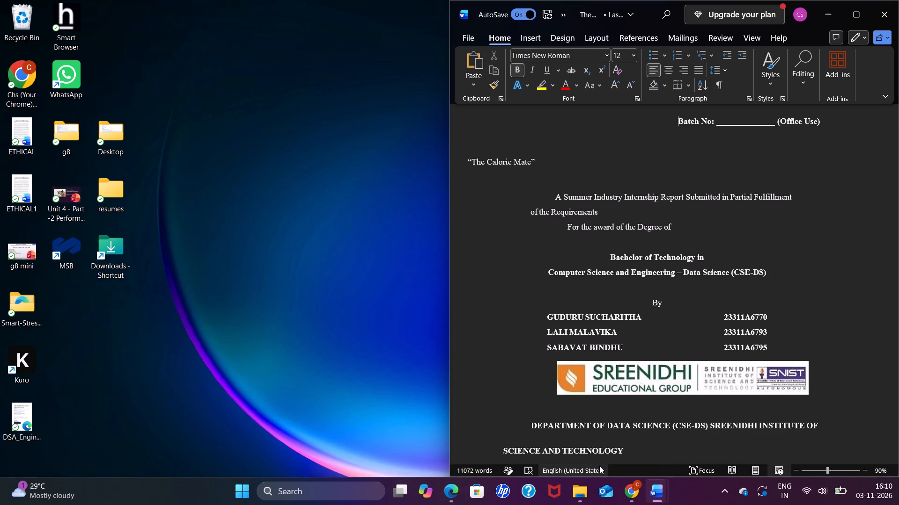
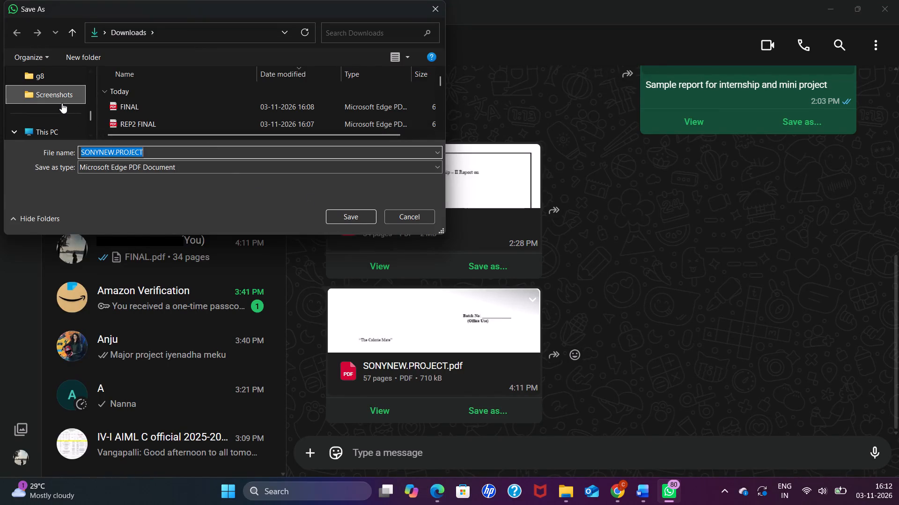
# Save the SONYNEW.PROJECT PDF from the WhatsApp chat to the Downloads folder under its existing name.
pyautogui.click(343, 212)
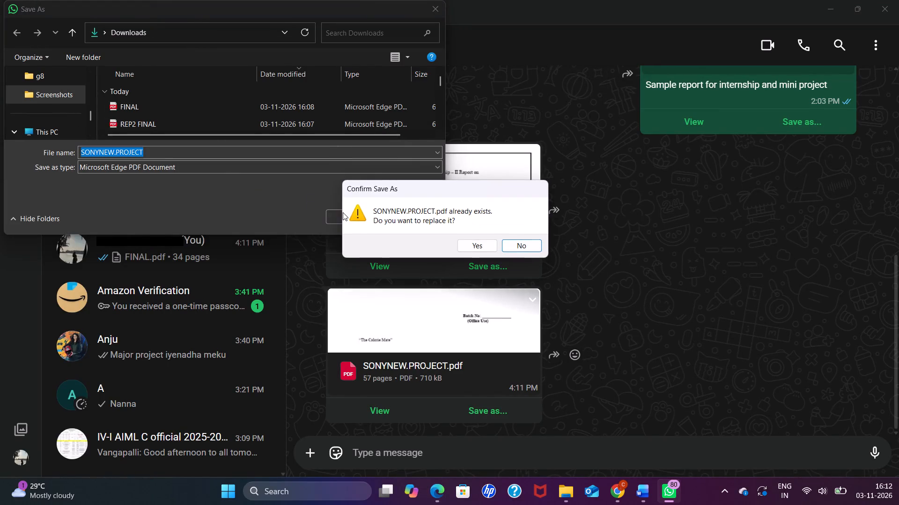
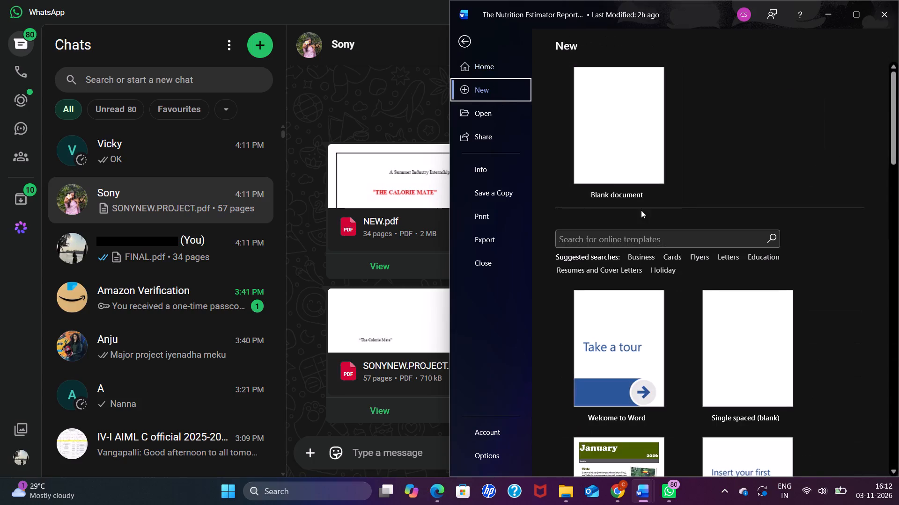
pyautogui.click(479, 87)
pyautogui.doubleClick(558, 12)
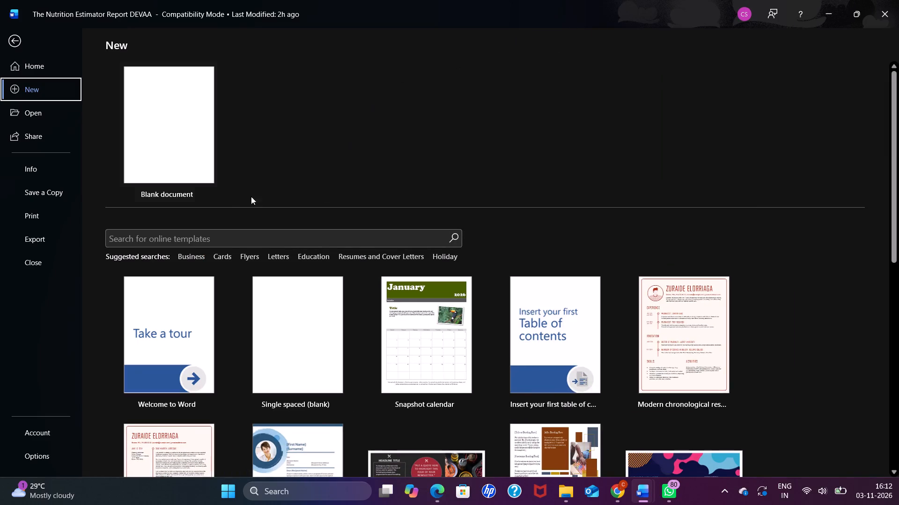
# Open the recent document The Nutrition Estimator Report DEVAA stored in the OneDrive Documents folder.
pyautogui.click(48, 111)
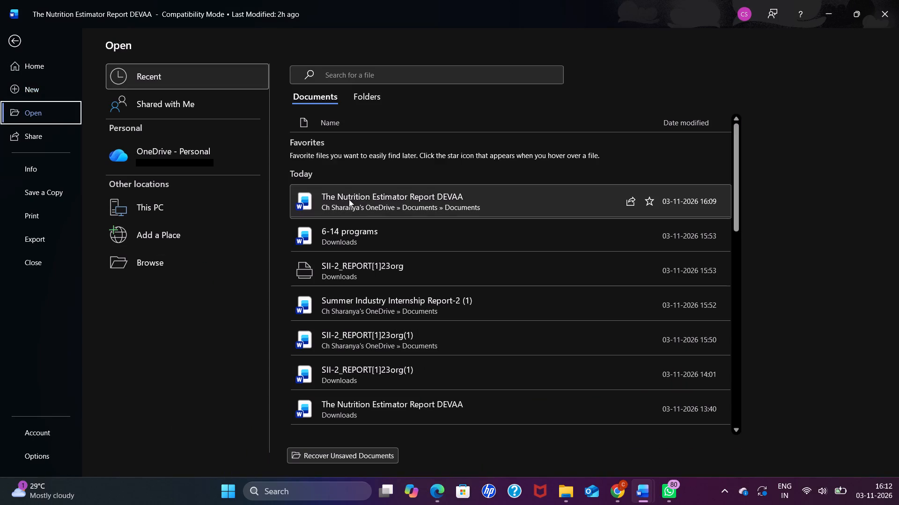
pyautogui.click(349, 199)
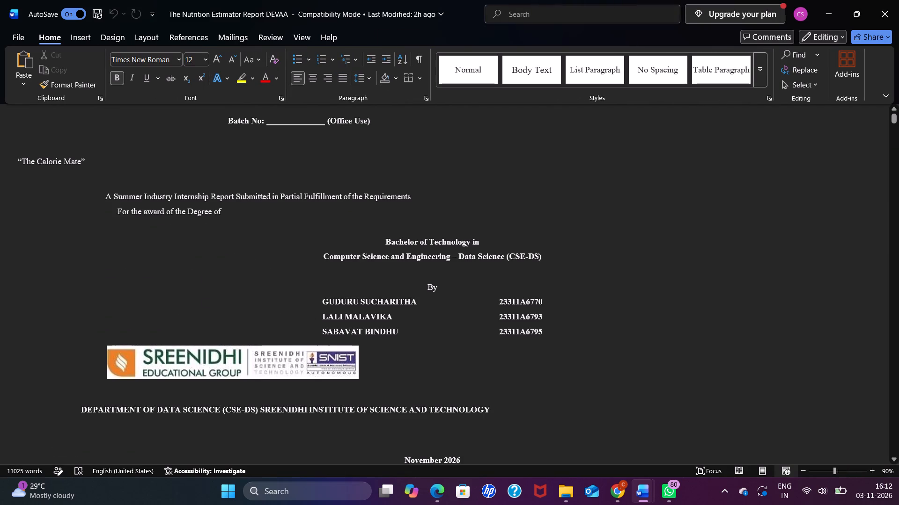
# Shift the cover title “The Calorie Mate” toward the page centre by inserting leading spaces.
pyautogui.click(15, 160)
pyautogui.click(15, 160)
pyautogui.press('space')
pyautogui.press('space')
pyautogui.press('space')
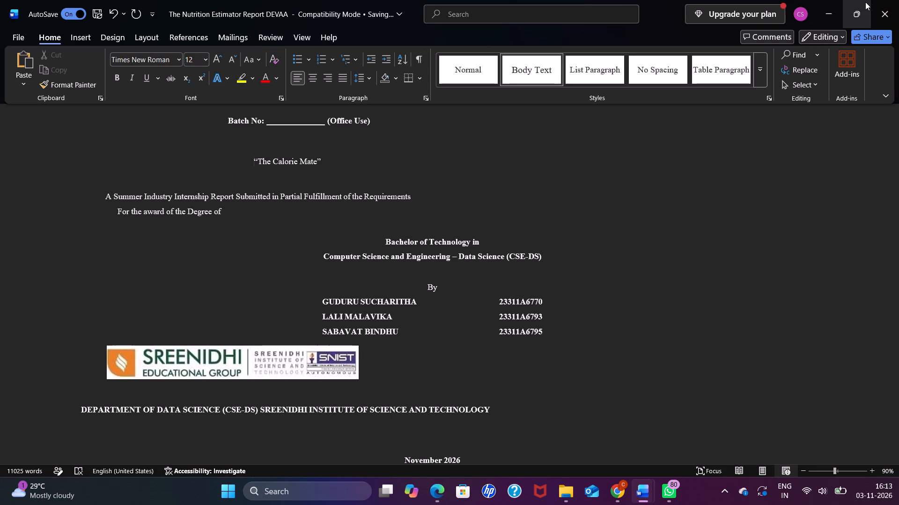
# Arrange the Word report side by side with SONYNEW.PROJECT.pdf from Downloads, showing the PDF's cover page.
pyautogui.click(809, 80)
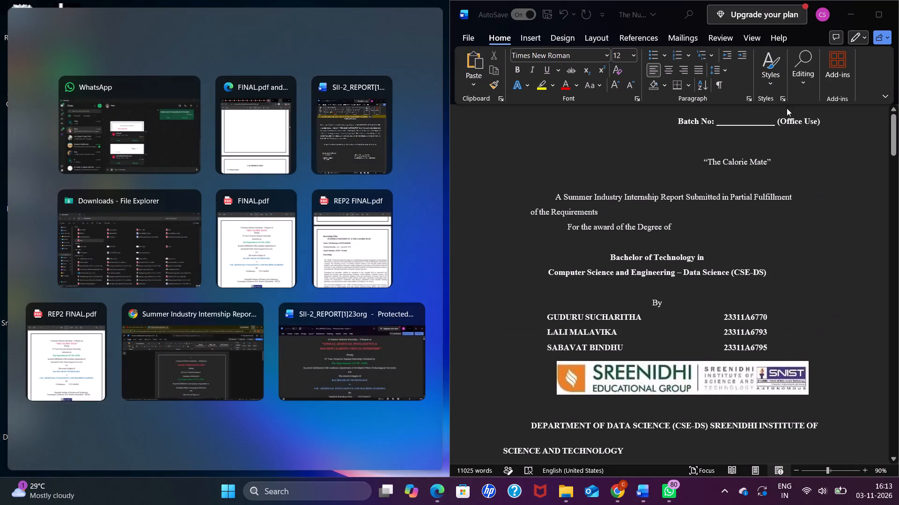
pyautogui.click(570, 489)
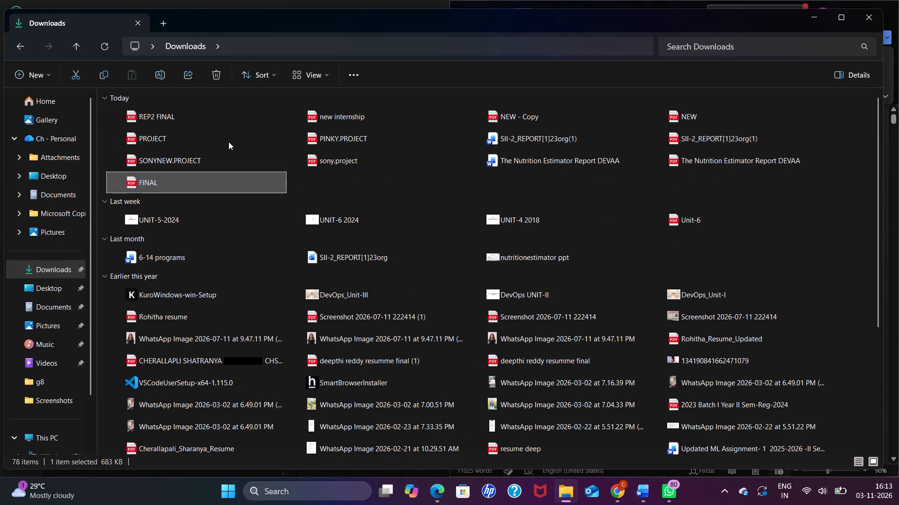
pyautogui.doubleClick(235, 163)
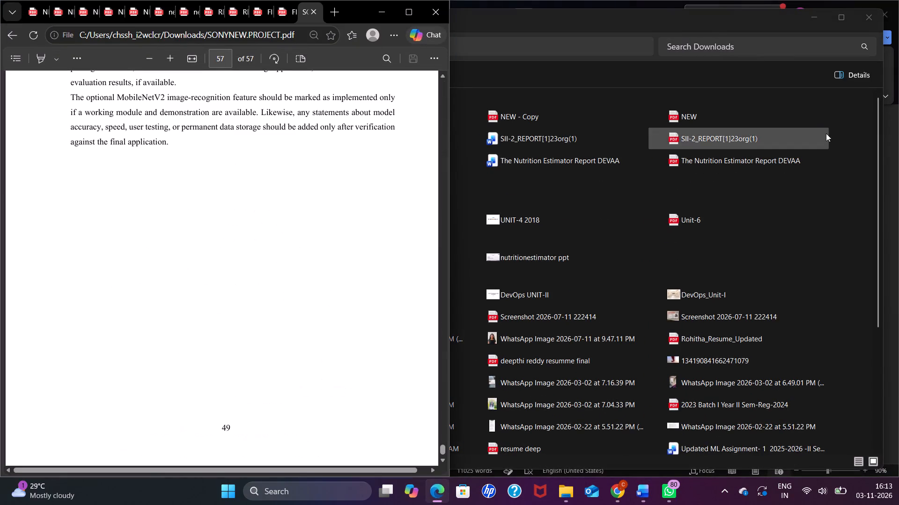
pyautogui.click(806, 18)
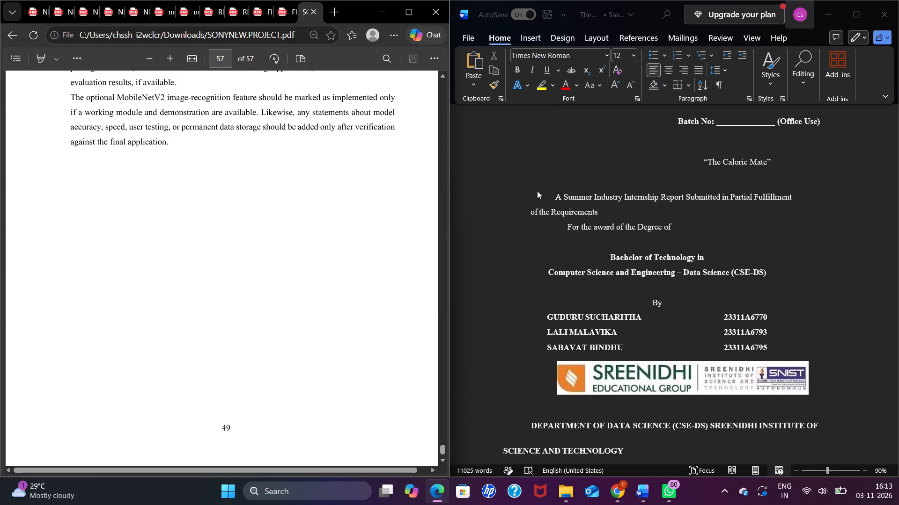
pyautogui.scroll(20, 351, 274)
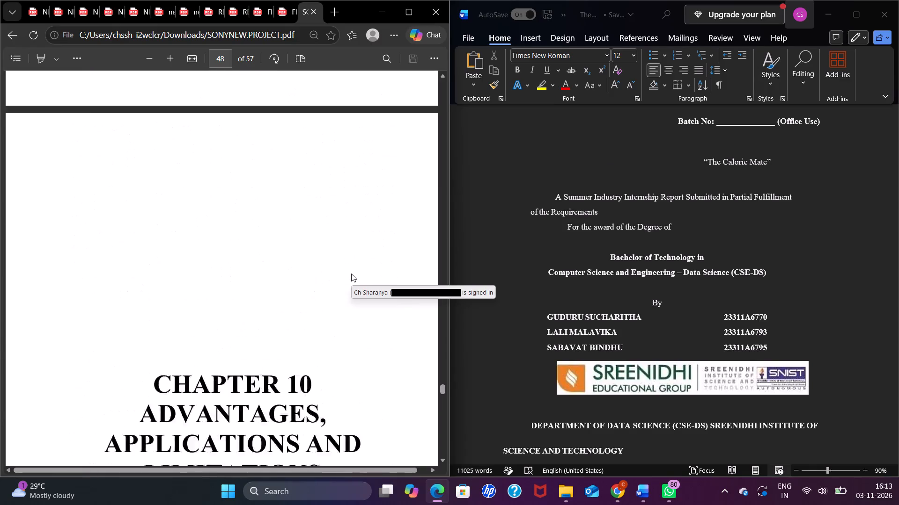
pyautogui.scroll(1, 351, 274)
pyautogui.scroll(20, 351, 274)
pyautogui.scroll(13, 351, 274)
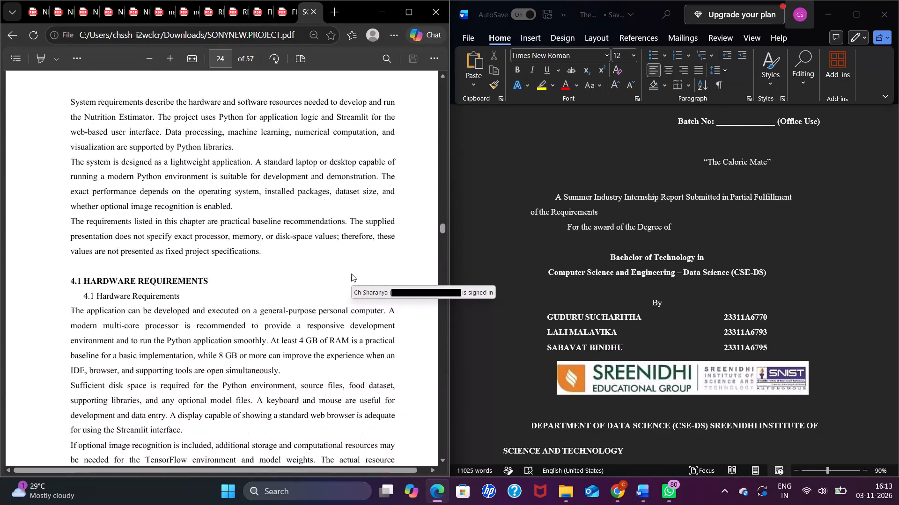
pyautogui.scroll(20, 351, 274)
pyautogui.scroll(15, 351, 274)
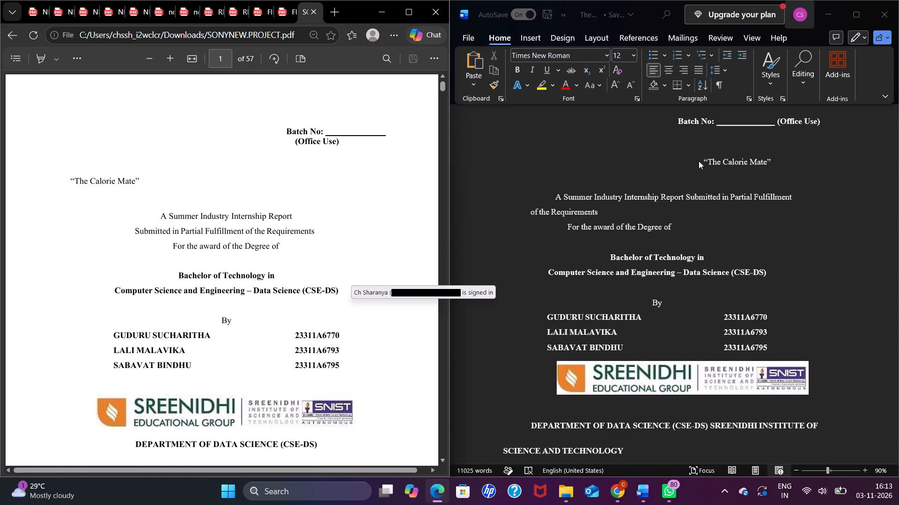
# Delete excess leading spaces before the cover title “The Calorie Mate” to bring it nearer the page centre.
pyautogui.click(819, 171)
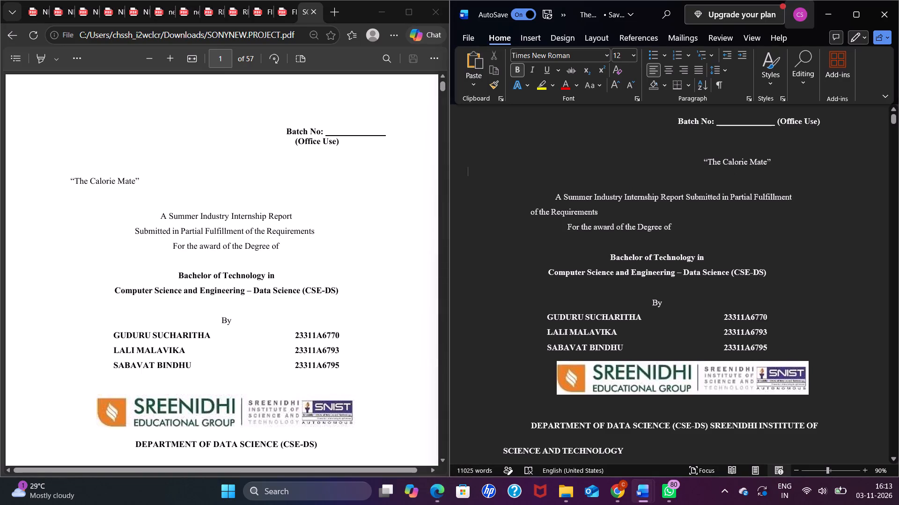
pyautogui.click(703, 160)
pyautogui.press('BackSpace')
pyautogui.press('BackSpace')
pyautogui.press('BackSpace')
pyautogui.press('BackSpace')
pyautogui.press('BackSpace')
pyautogui.press('BackSpace')
pyautogui.press('BackSpace')
pyautogui.press('BackSpace')
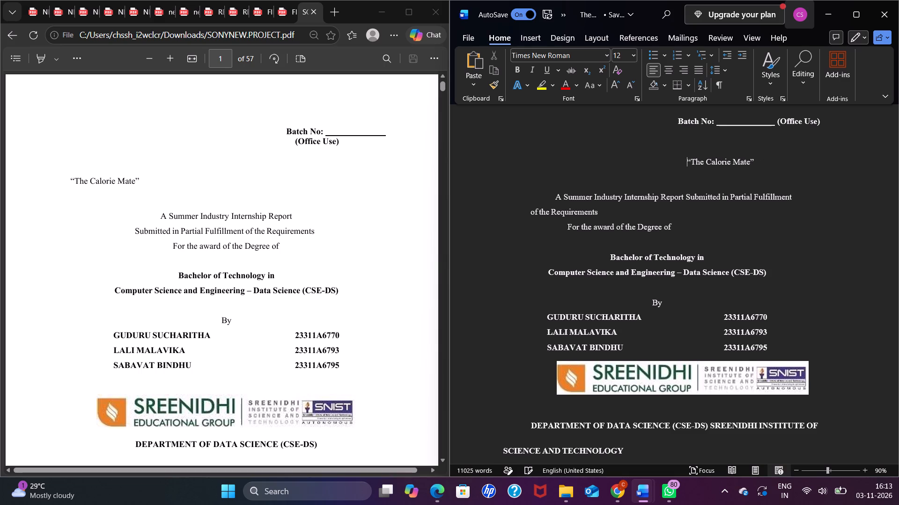
pyautogui.press('BackSpace')
pyautogui.press('BackSpace')
pyautogui.press('BackSpace')
pyautogui.press('BackSpace')
pyautogui.press('BackSpace')
pyautogui.press('BackSpace')
pyautogui.press('BackSpace')
pyautogui.press('BackSpace')
pyautogui.press('BackSpace')
pyautogui.press('BackSpace')
pyautogui.press('BackSpace')
pyautogui.press('BackSpace')
pyautogui.press('BackSpace')
pyautogui.press('BackSpace')
pyautogui.press('BackSpace')
pyautogui.press('BackSpace')
pyautogui.press('BackSpace')
pyautogui.press('BackSpace')
pyautogui.press('BackSpace')
pyautogui.press('BackSpace')
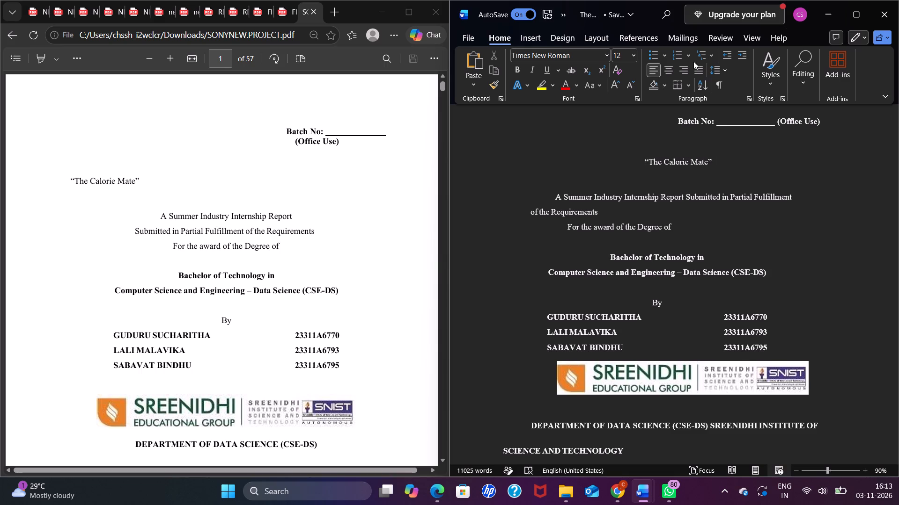
# Add leading spaces before the title “The Calorie Mate” and centre-align its paragraph.
pyautogui.click(657, 70)
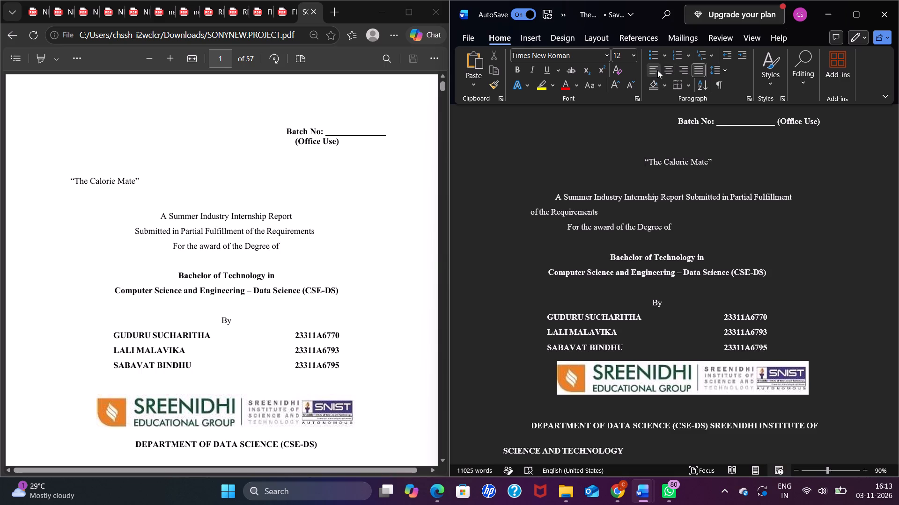
pyautogui.click(657, 70)
pyautogui.tripleClick(657, 70)
pyautogui.press('space')
pyautogui.press('space')
pyautogui.press('space')
pyautogui.press('space')
pyautogui.press('space')
pyautogui.press('space')
pyautogui.press('space')
pyautogui.press('space')
pyautogui.press('space')
pyautogui.press('space')
pyautogui.press('space')
pyautogui.press('space')
pyautogui.press('space')
pyautogui.press('space')
pyautogui.press('space')
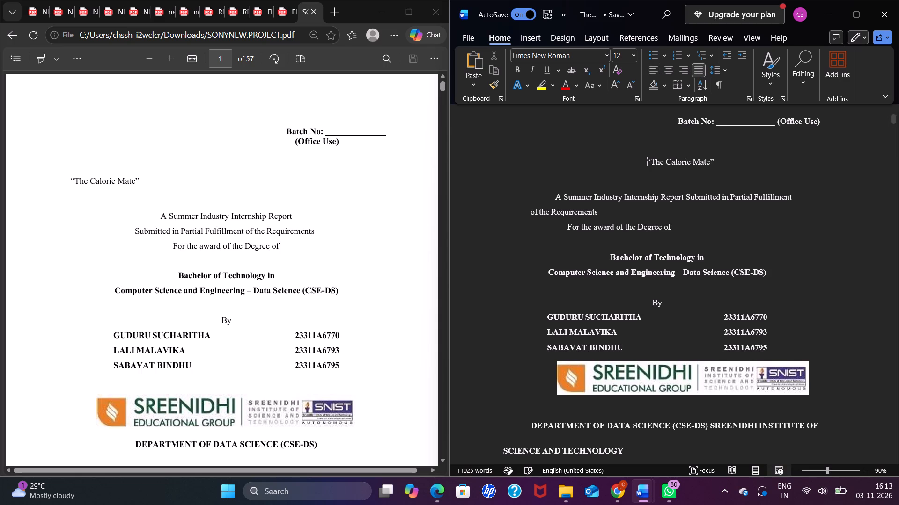
pyautogui.click(650, 70)
pyautogui.tripleClick(650, 70)
pyautogui.click(650, 70)
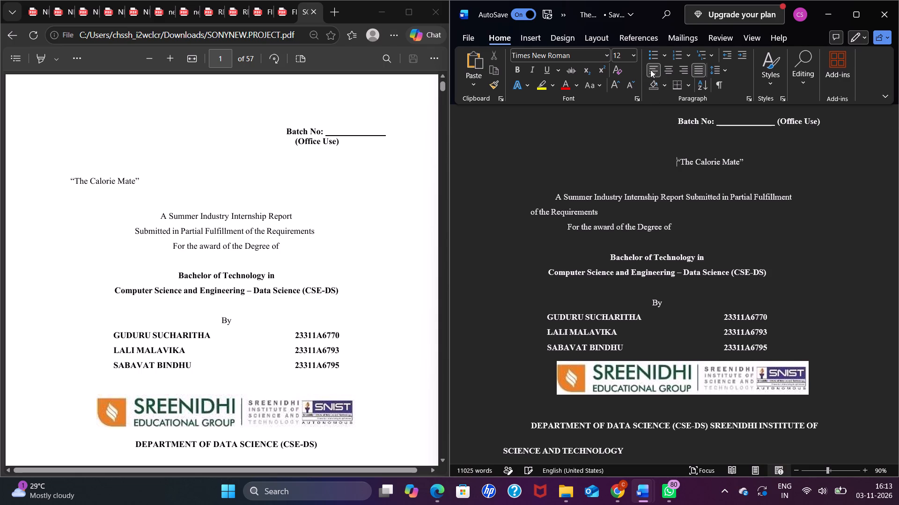
pyautogui.click(665, 70)
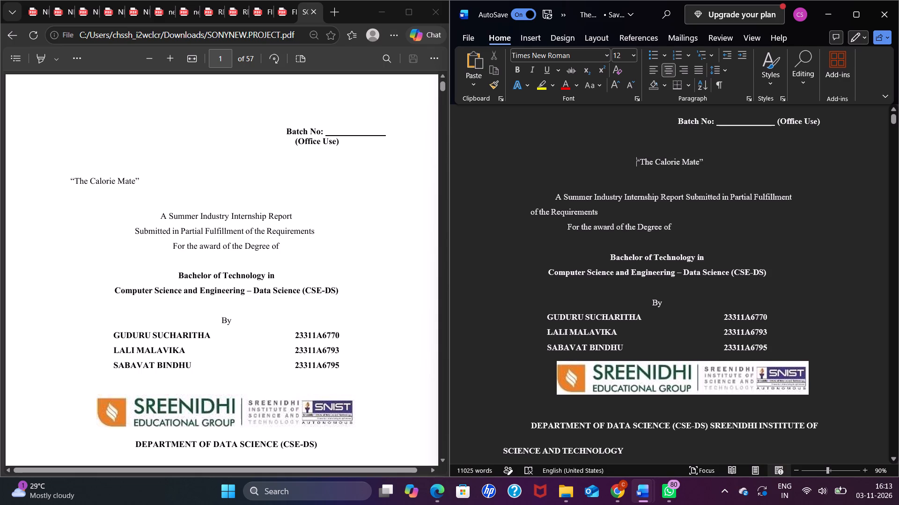
# Break the cover sentence after “A Summer Industry Internship Report” so that “Submitted in Partial Fulfillment of the Requirements” starts a new line.
pyautogui.click(527, 213)
pyautogui.click(683, 197)
pyautogui.press('space')
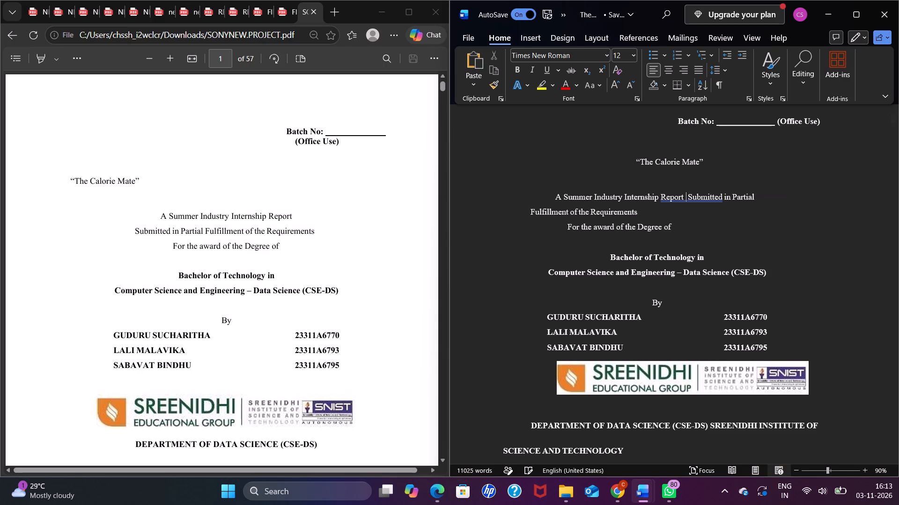
pyautogui.press('Return')
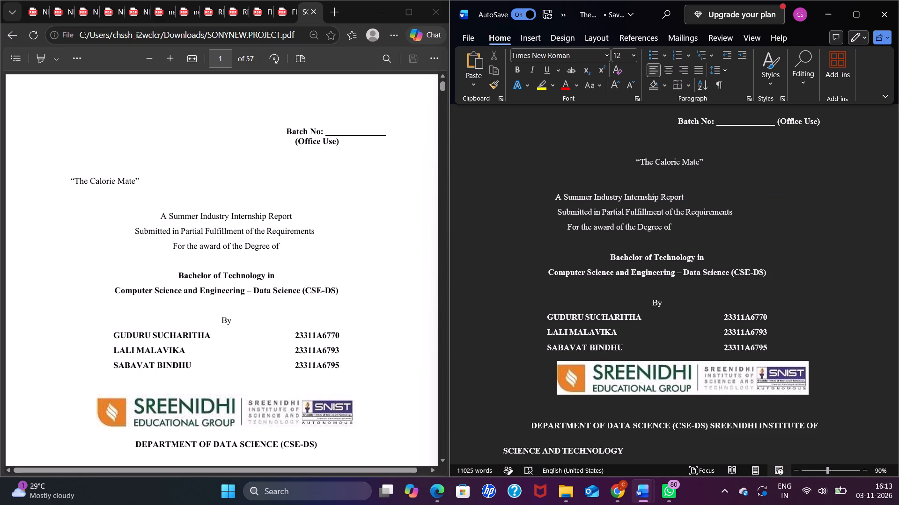
# Shift the line “A Summer Industry Internship Report” toward the page centre with leading spaces.
pyautogui.click(554, 198)
pyautogui.press('space')
pyautogui.press('space')
pyautogui.press('space')
pyautogui.press('space')
pyautogui.press('space')
pyautogui.press('space')
pyautogui.press('space')
pyautogui.press('space')
pyautogui.press('space')
pyautogui.press('space')
pyautogui.press('space')
pyautogui.press('space')
pyautogui.press('space')
pyautogui.press('space')
pyautogui.press('space')
pyautogui.press('space')
pyautogui.press('space')
pyautogui.press('space')
pyautogui.press('space')
pyautogui.press('space')
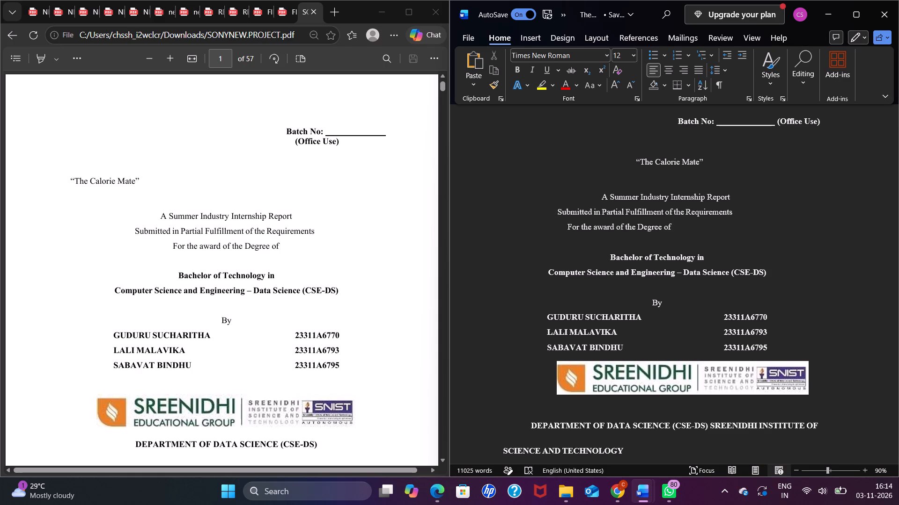
# Shift the line “Submitted in Partial Fulfillment of the Requirements” toward the page centre with leading spaces.
pyautogui.click(554, 212)
pyautogui.press('space')
pyautogui.press('space')
pyautogui.press('space')
pyautogui.press('space')
pyautogui.press('space')
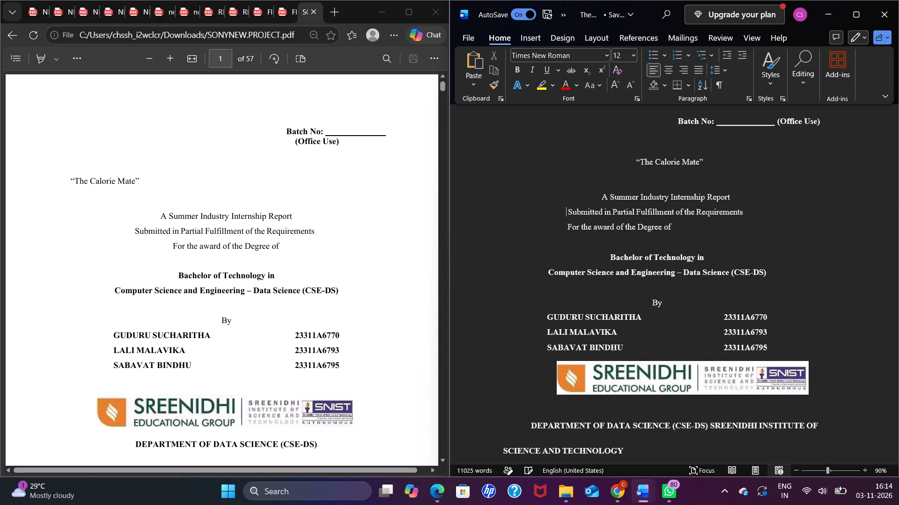
pyautogui.press('space')
pyautogui.press('space')
pyautogui.press('space')
pyautogui.press('space')
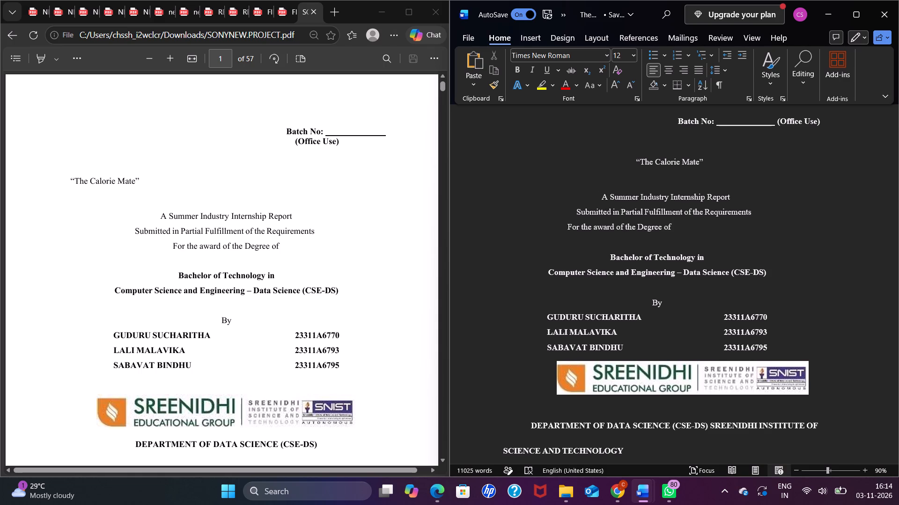
# Shift the line “For the award of the Degree of” toward the page centre with leading spaces.
pyautogui.click(565, 227)
pyautogui.press('space')
pyautogui.press('space')
pyautogui.press('space')
pyautogui.press('space')
pyautogui.press('space')
pyautogui.press('space')
pyautogui.press('space')
pyautogui.press('space')
pyautogui.press('space')
pyautogui.press('space')
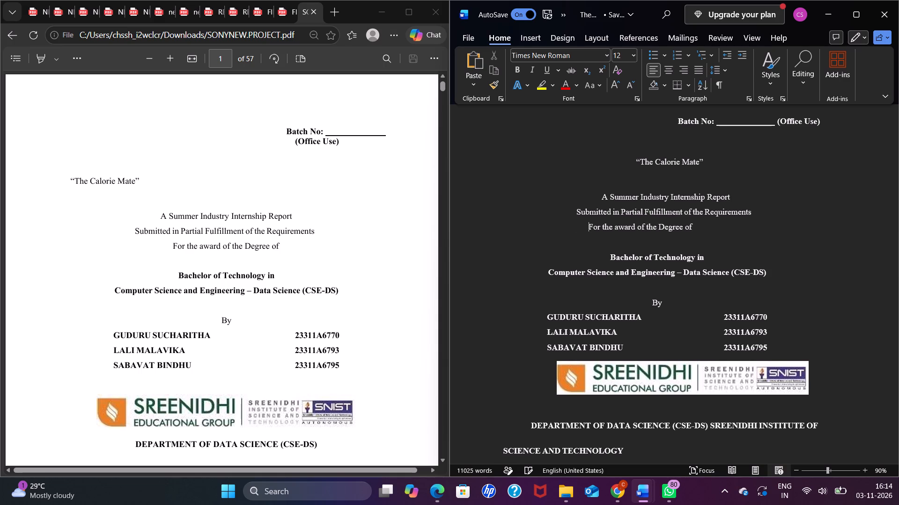
pyautogui.press('space')
pyautogui.press('space')
pyautogui.press('space')
pyautogui.press('space')
pyautogui.press('space')
pyautogui.press('space')
pyautogui.press('space')
pyautogui.press('space')
pyautogui.press('space')
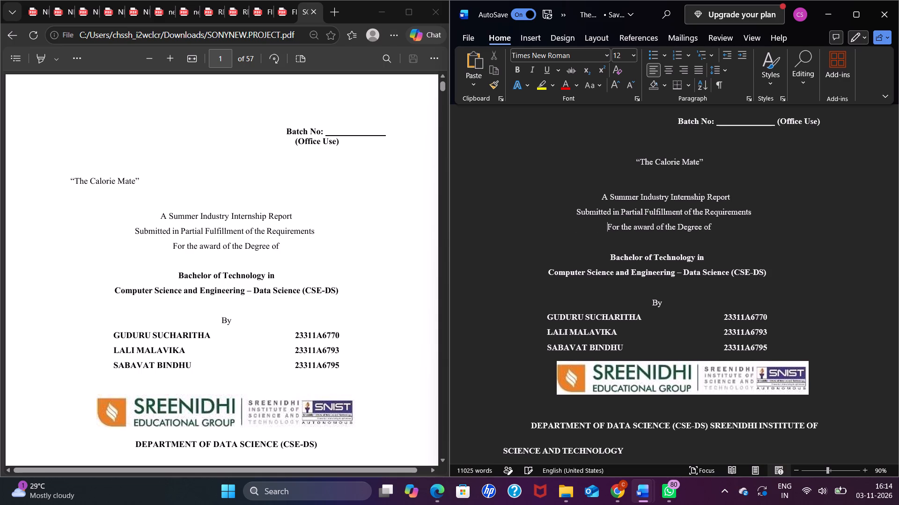
pyautogui.press('space')
pyautogui.press('space')
pyautogui.press('space')
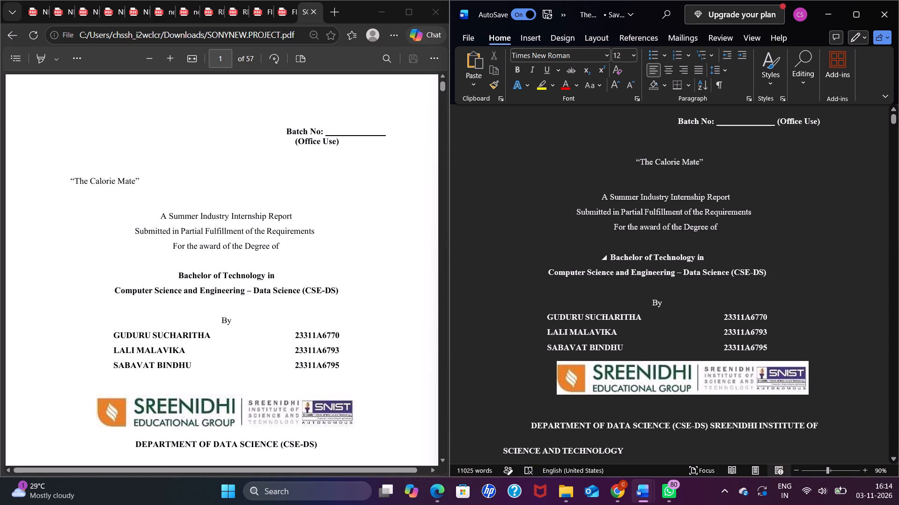
# Insert an extra space between the first and last names of the first two students listed on the cover page.
pyautogui.scroll(-1, 613, 255)
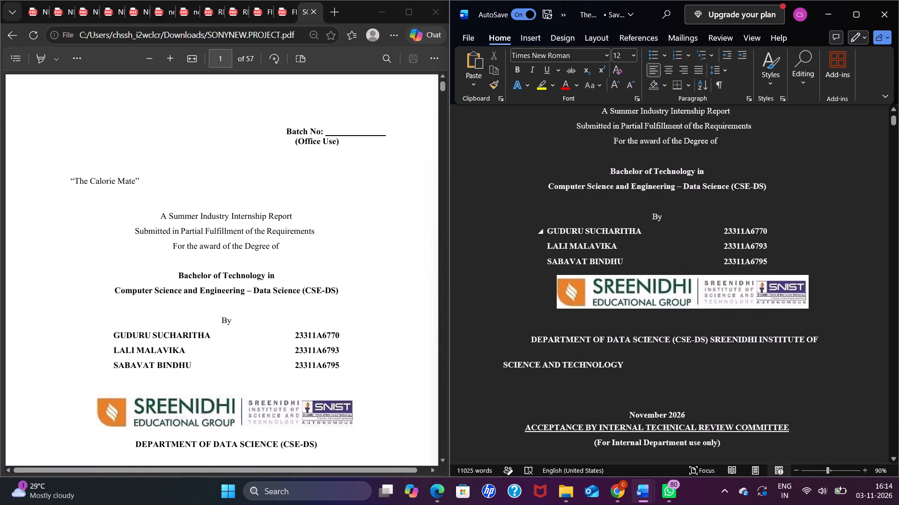
pyautogui.scroll(-1, 682, 221)
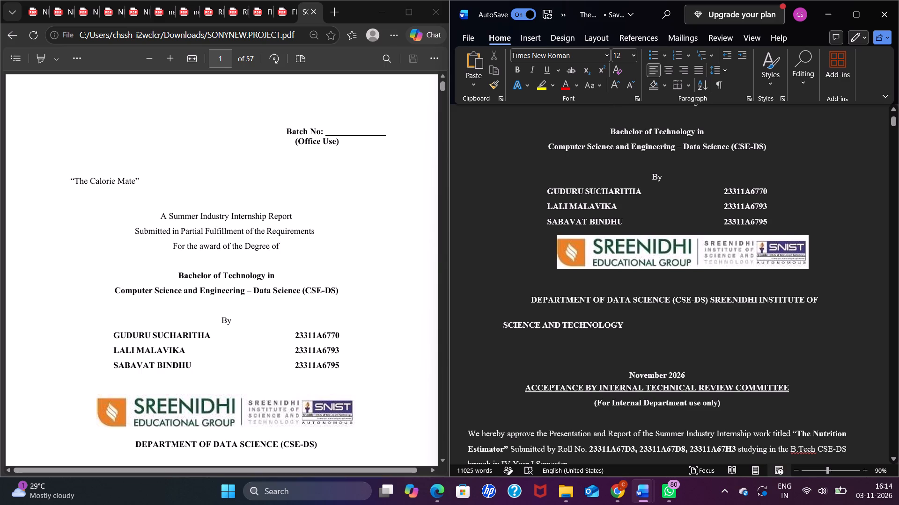
pyautogui.click(568, 206)
pyautogui.press('space')
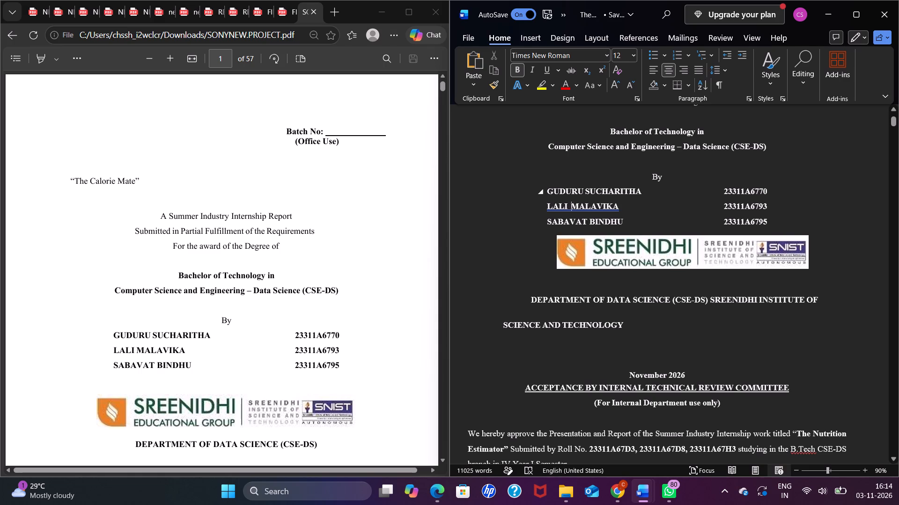
pyautogui.click(586, 192)
pyautogui.press('space')
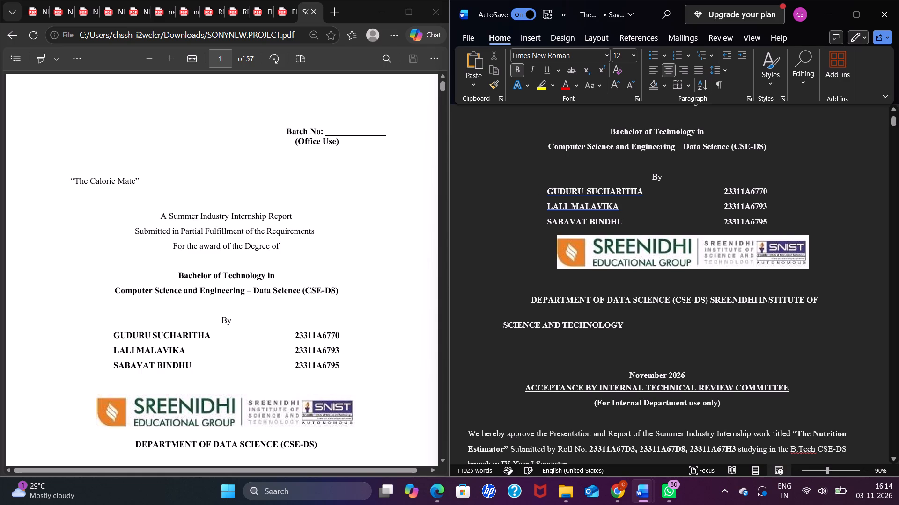
# Break the department line after “(CSE-DS)” so that “SREENIDHI INSTITUTE OF SCIENCE AND TECHNOLOGY” starts on its own line.
pyautogui.scroll(-1, 618, 238)
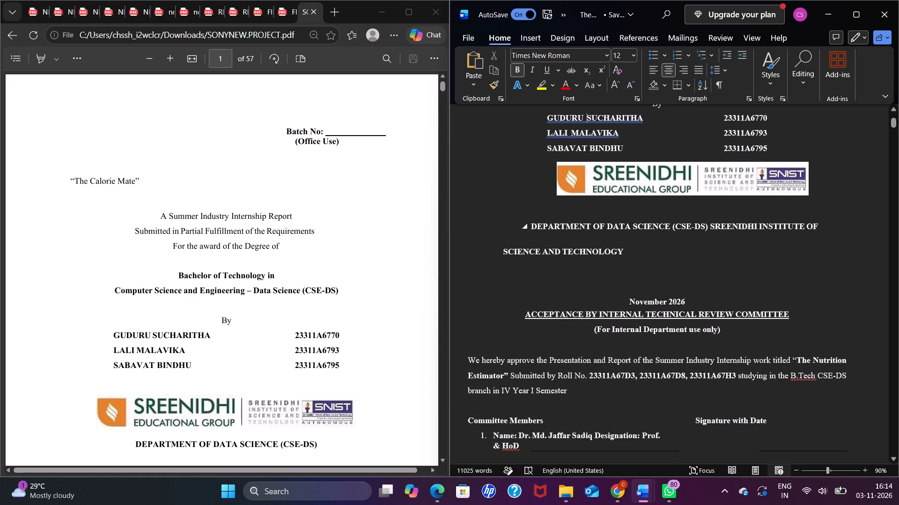
pyautogui.scroll(-1, 618, 238)
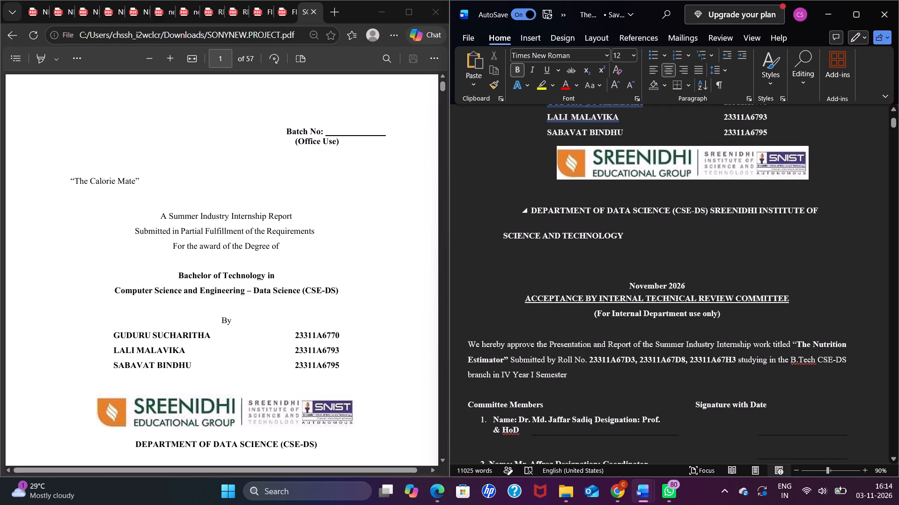
pyautogui.scroll(-2, 267, 305)
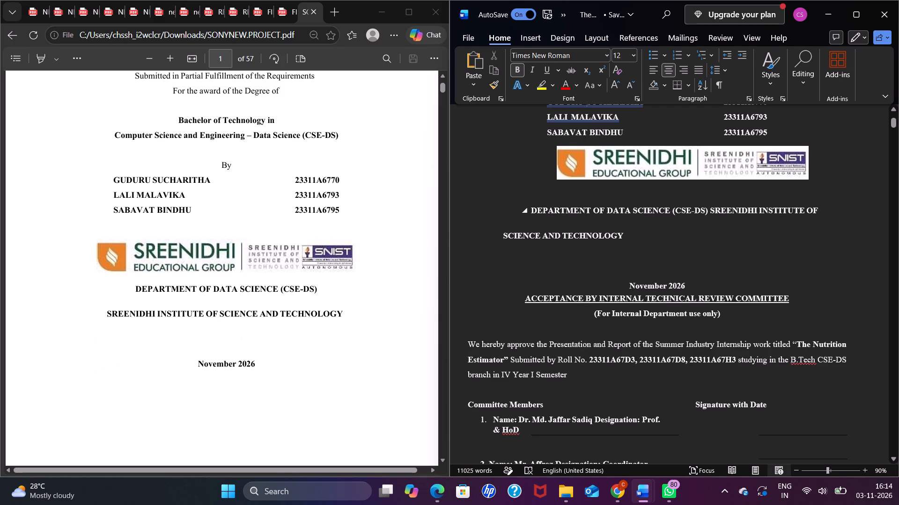
pyautogui.click(709, 209)
pyautogui.press('Return')
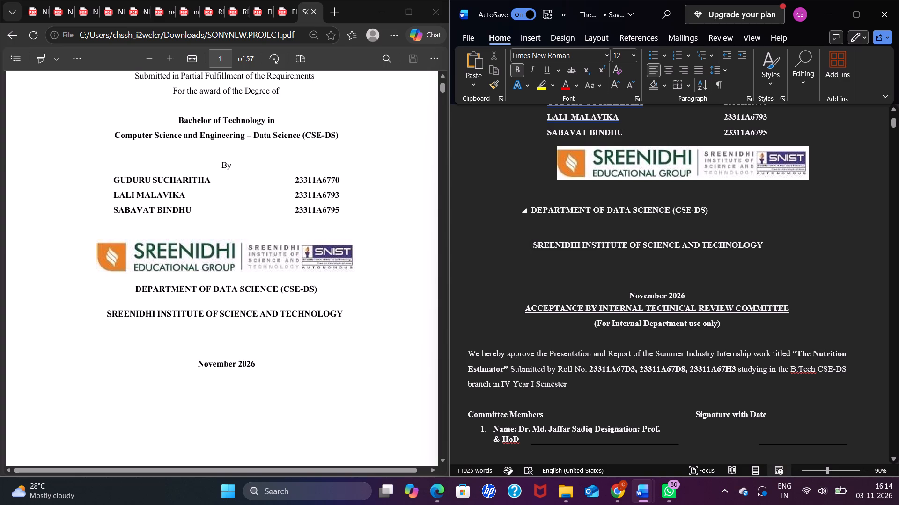
# Shift the line “DEPARTMENT OF DATA SCIENCE (CSE-DS)” toward the page centre with leading spaces.
pyautogui.click(529, 208)
pyautogui.press('space')
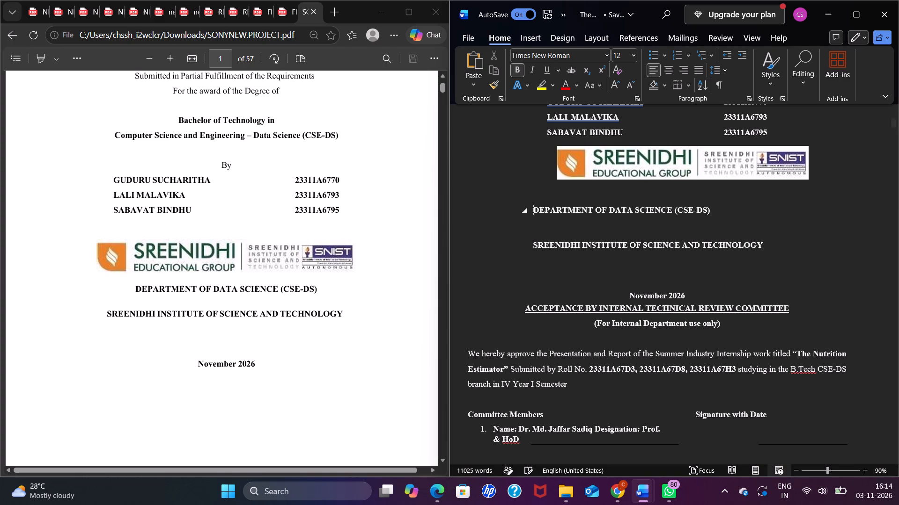
pyautogui.press('space')
pyautogui.press('space')
pyautogui.press('space')
pyautogui.press('space')
pyautogui.press('space')
pyautogui.press('space')
pyautogui.press('space')
pyautogui.press('space')
pyautogui.press('space')
pyautogui.press('space')
pyautogui.press('space')
pyautogui.press('space')
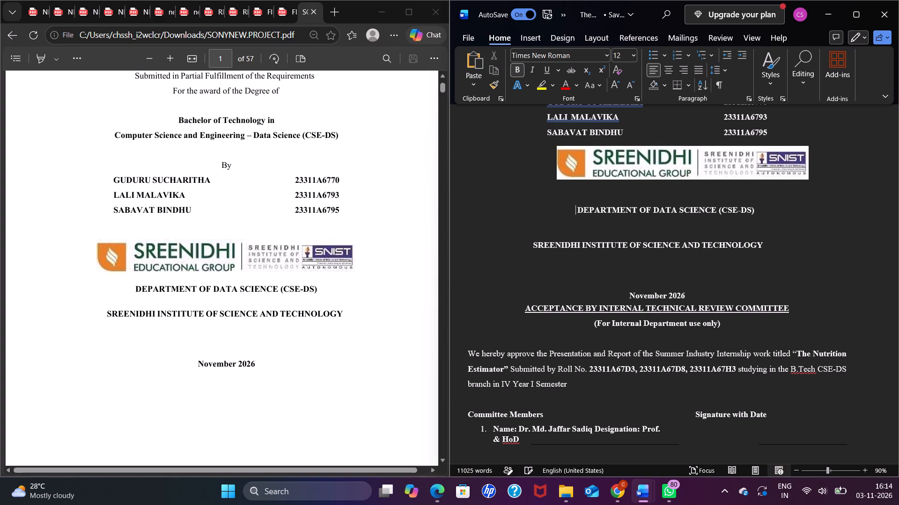
pyautogui.press('BackSpace')
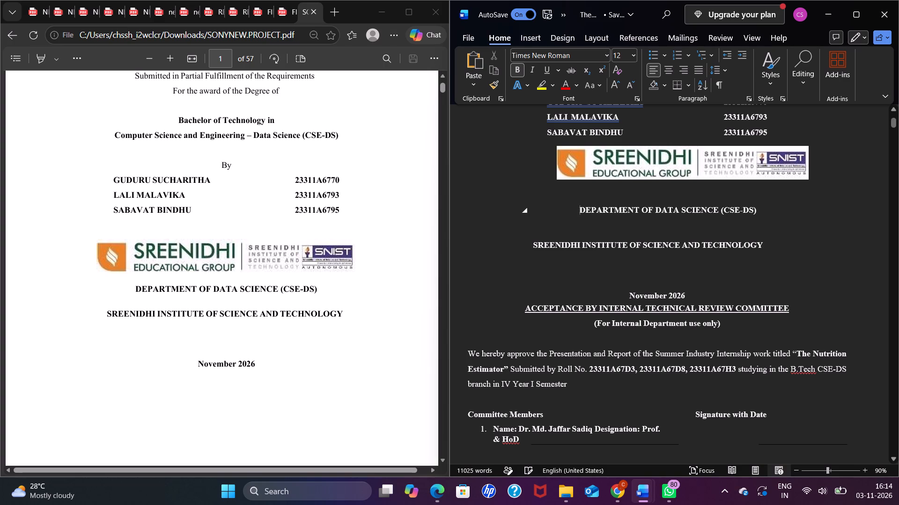
# Reset the indentation of the line “SREENIDHI INSTITUTE OF SCIENCE AND TECHNOLOGY”, add a few leading spaces and centre-align it.
pyautogui.click(532, 241)
pyautogui.press('BackSpace')
pyautogui.press('BackSpace')
pyautogui.press('BackSpace')
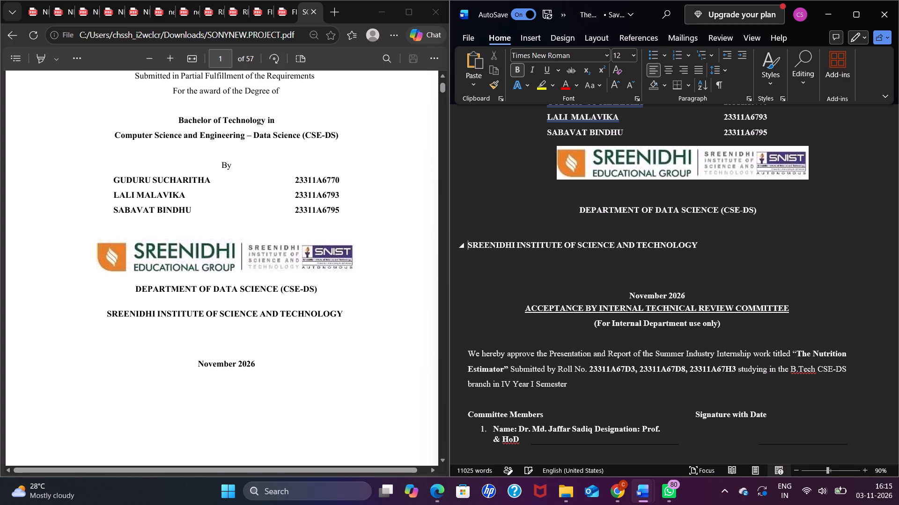
pyautogui.press('BackSpace')
pyautogui.press('Return')
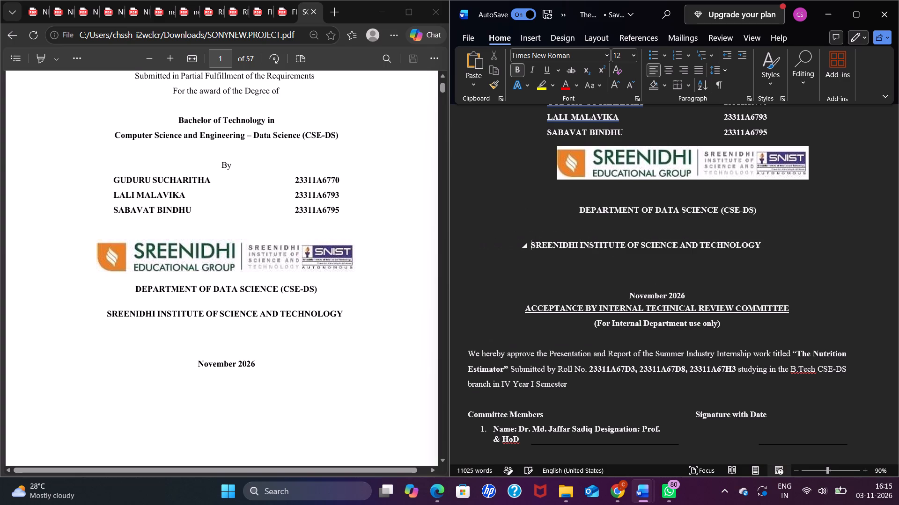
pyautogui.click(532, 241)
pyautogui.press('space')
pyautogui.press('space')
pyautogui.press('space')
pyautogui.press('space')
pyautogui.press('space')
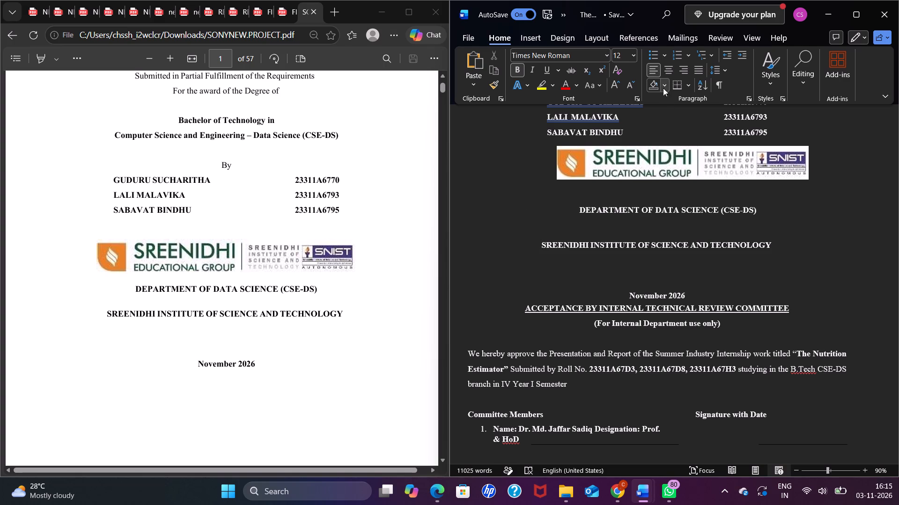
pyautogui.doubleClick(665, 70)
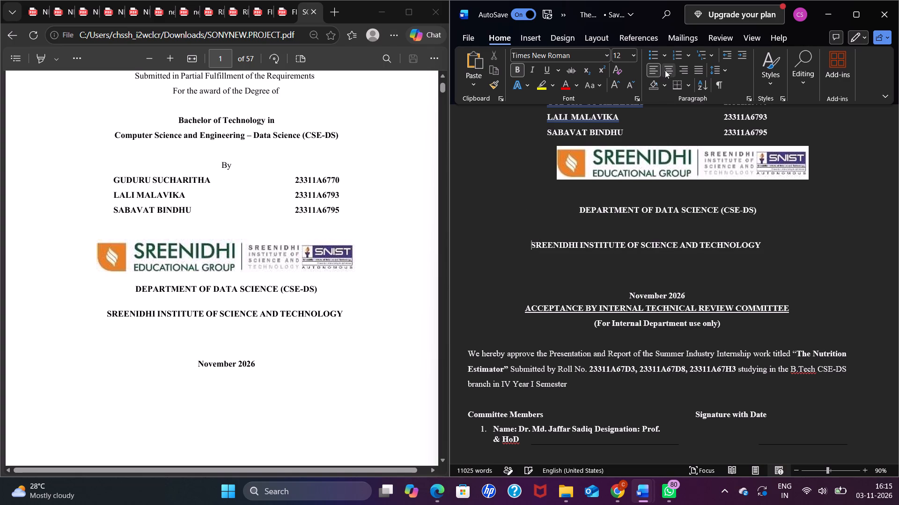
pyautogui.click(665, 70)
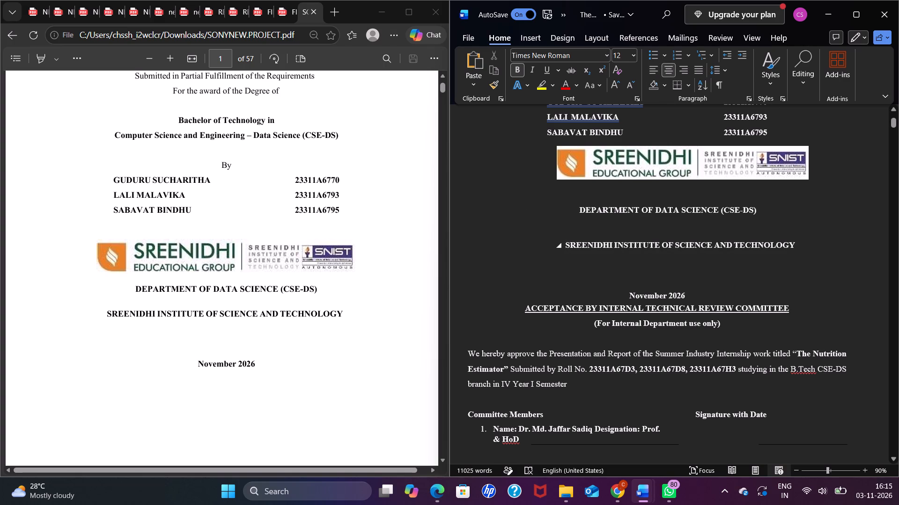
# Delete the word “Nutrition” from the project title in the committee acceptance paragraph.
pyautogui.scroll(-1, 626, 263)
pyautogui.scroll(1, 632, 293)
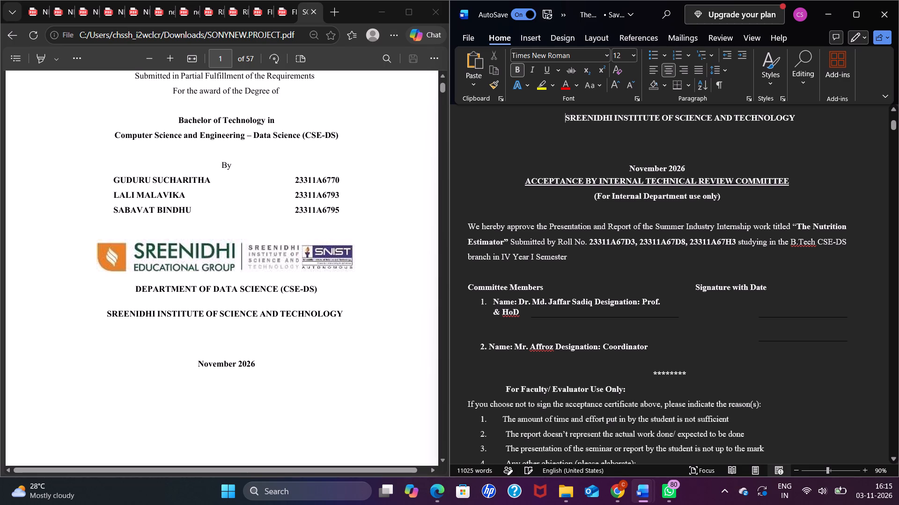
pyautogui.click(848, 226)
pyautogui.press('BackSpace')
pyautogui.press('BackSpace')
pyautogui.press('BackSpace')
pyautogui.press('BackSpace')
pyautogui.press('BackSpace')
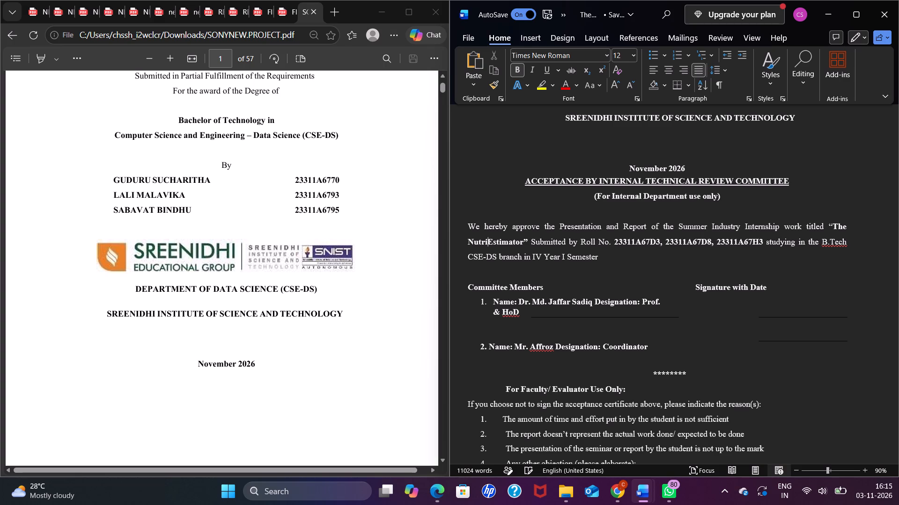
pyautogui.press('BackSpace')
pyautogui.press('BackSpace')
pyautogui.press('BackSpace')
pyautogui.press('BackSpace')
pyautogui.press('BackSpace')
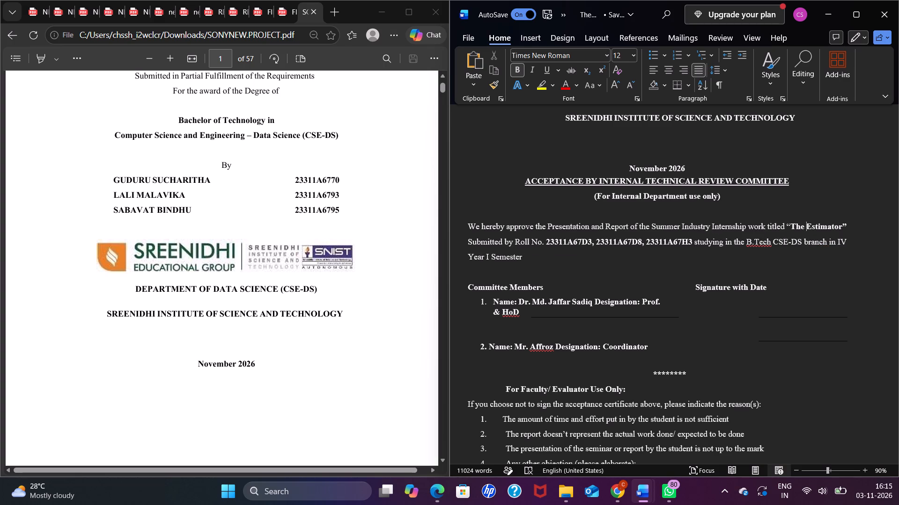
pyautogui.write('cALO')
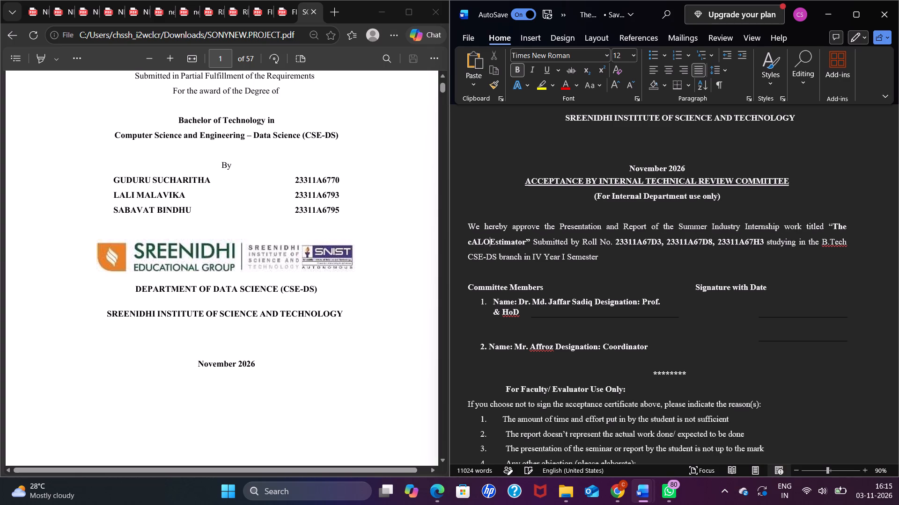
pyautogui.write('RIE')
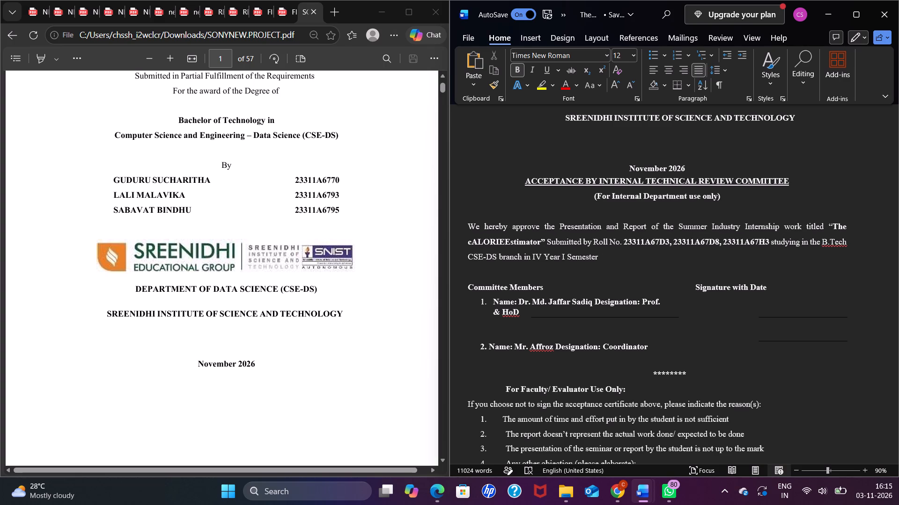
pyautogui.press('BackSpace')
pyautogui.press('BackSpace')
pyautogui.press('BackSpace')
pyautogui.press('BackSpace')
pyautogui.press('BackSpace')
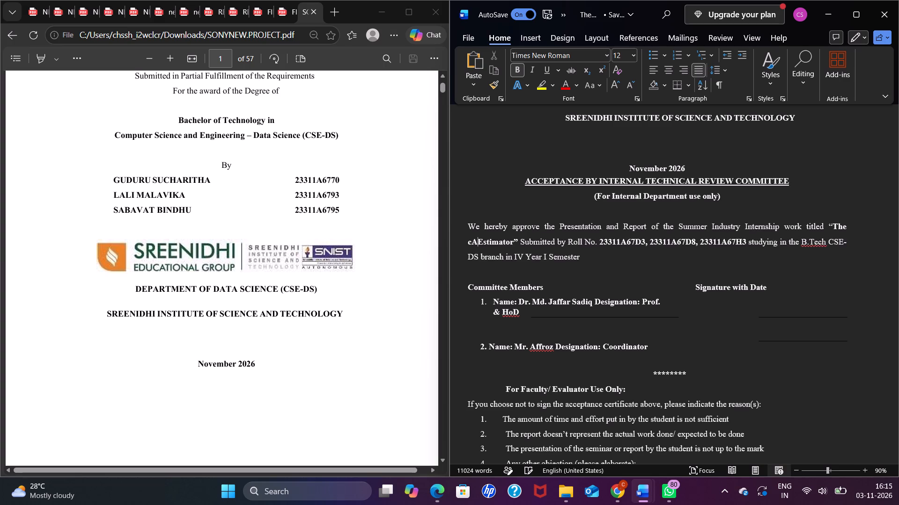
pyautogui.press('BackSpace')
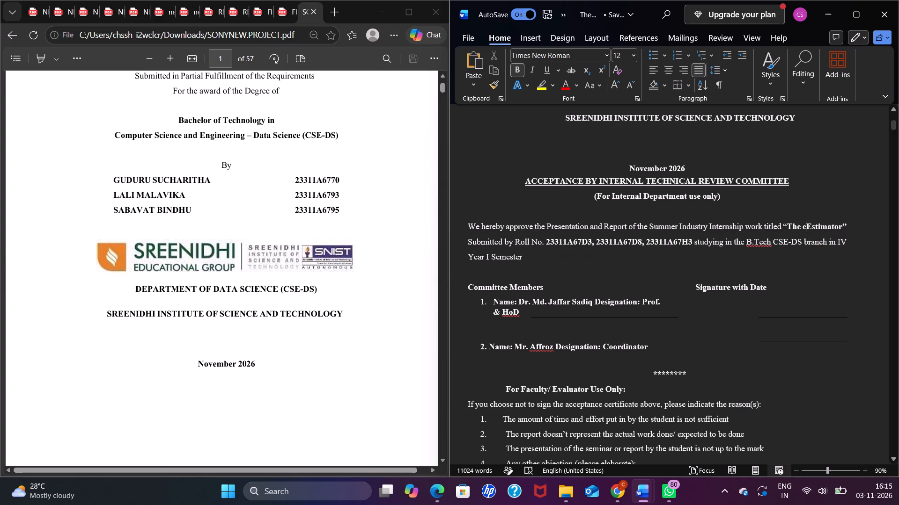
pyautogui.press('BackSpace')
# Complete the project title in the committee acceptance paragraph as “The Calorie Mate”, removing the leftover word “Estimator”.
pyautogui.scroll(-5, 368, 374)
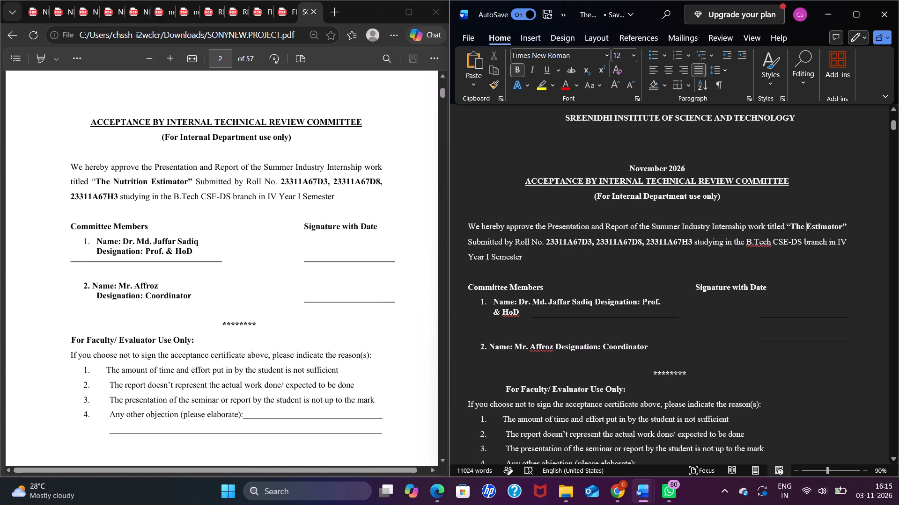
pyautogui.press('c')
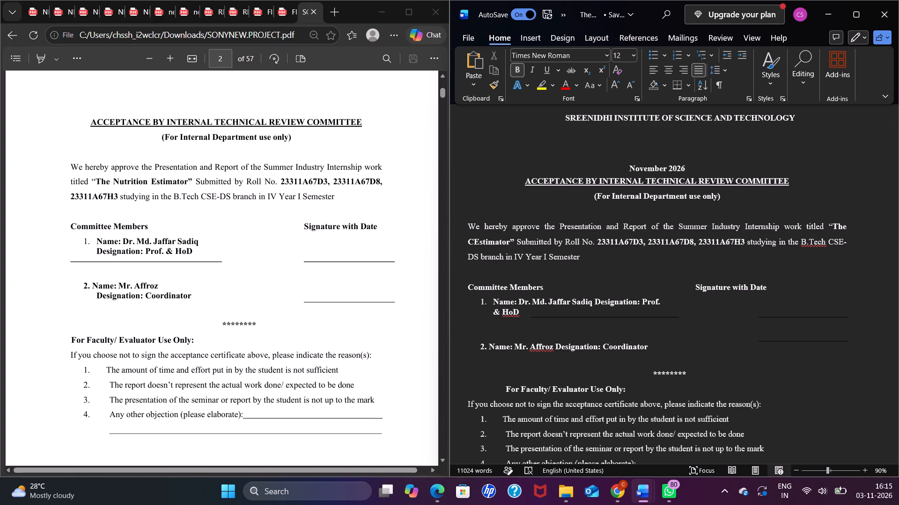
pyautogui.write('alorie')
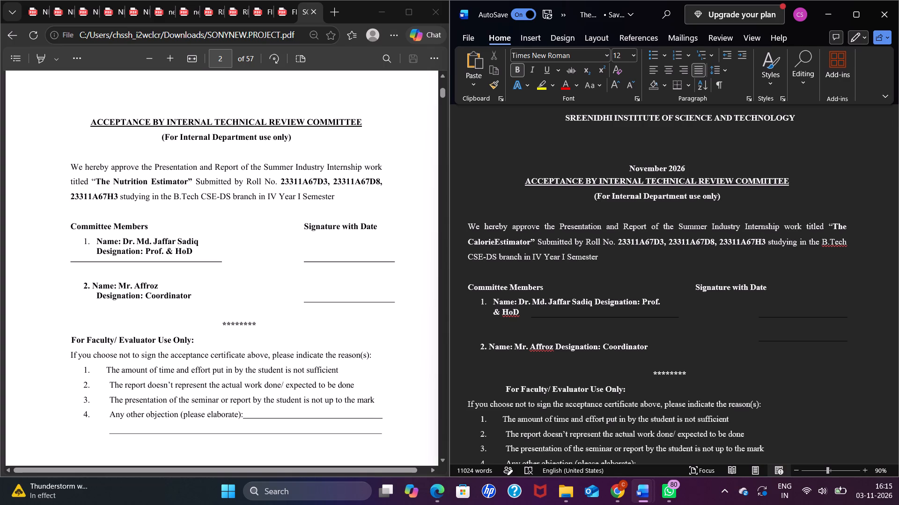
pyautogui.press('space')
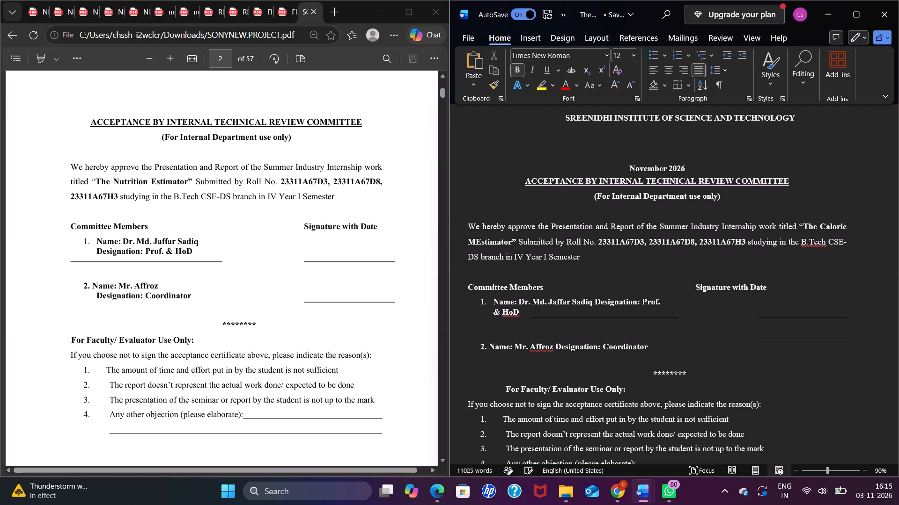
pyautogui.press('BackSpace')
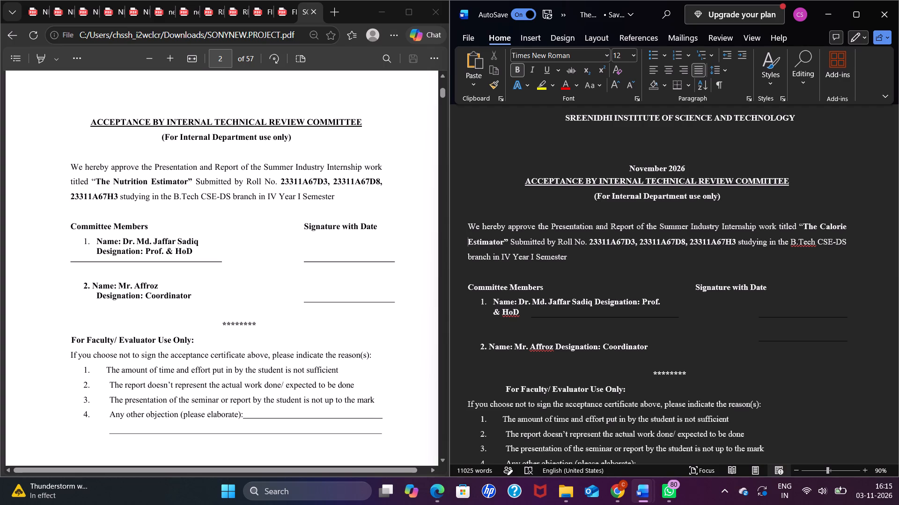
pyautogui.write('mate')
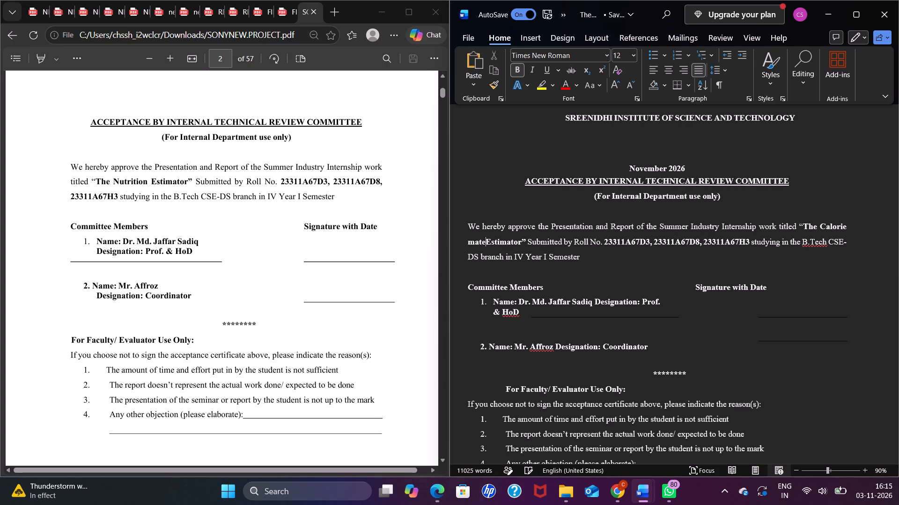
pyautogui.press('BackSpace')
pyautogui.press('BackSpace')
pyautogui.press('BackSpace')
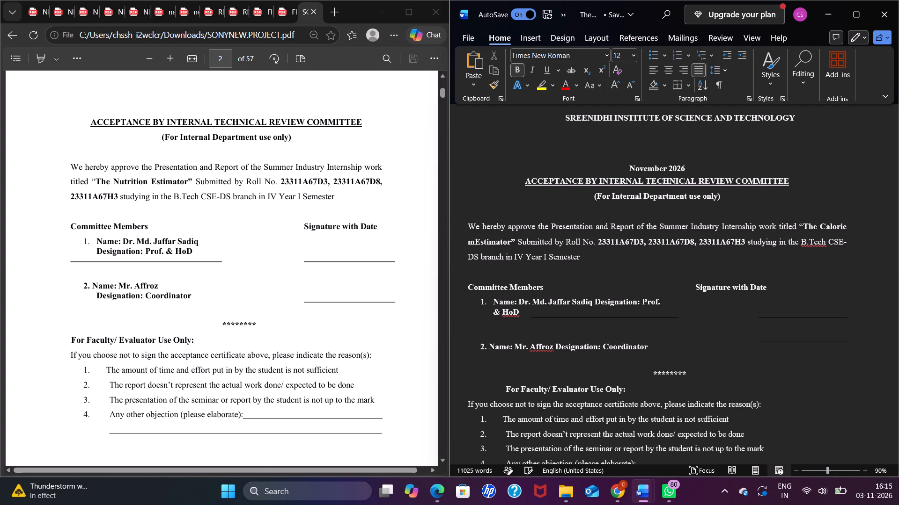
pyautogui.press('BackSpace')
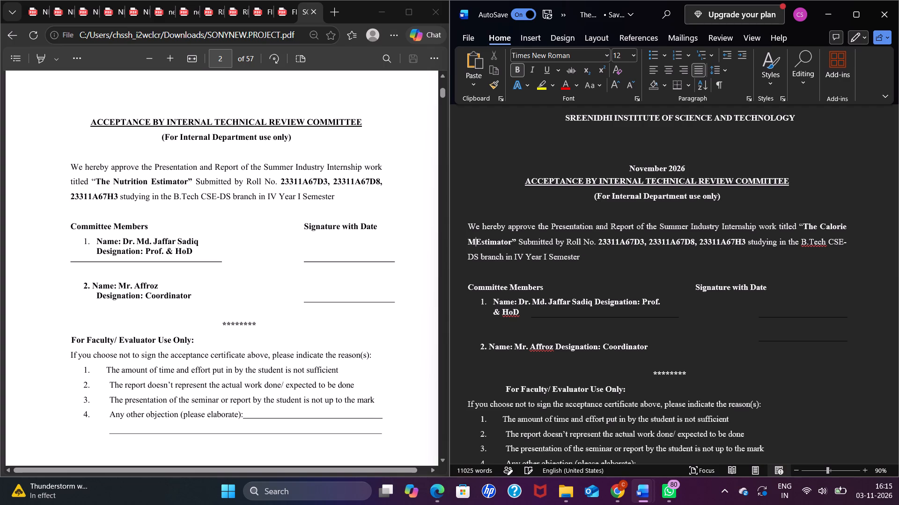
pyautogui.write('ate')
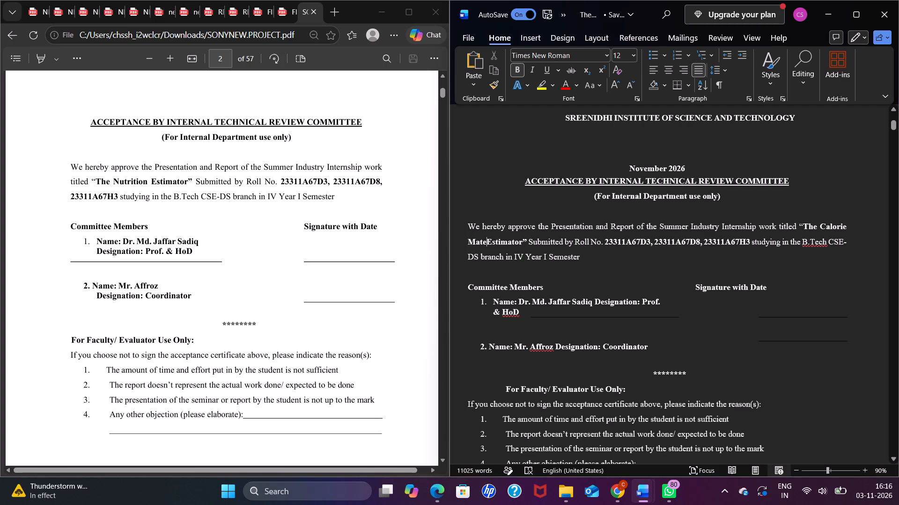
pyautogui.moveTo(523, 240); pyautogui.dragTo(490, 241)
pyautogui.moveTo(490, 241); pyautogui.dragTo(486, 238)
pyautogui.press('BackSpace')
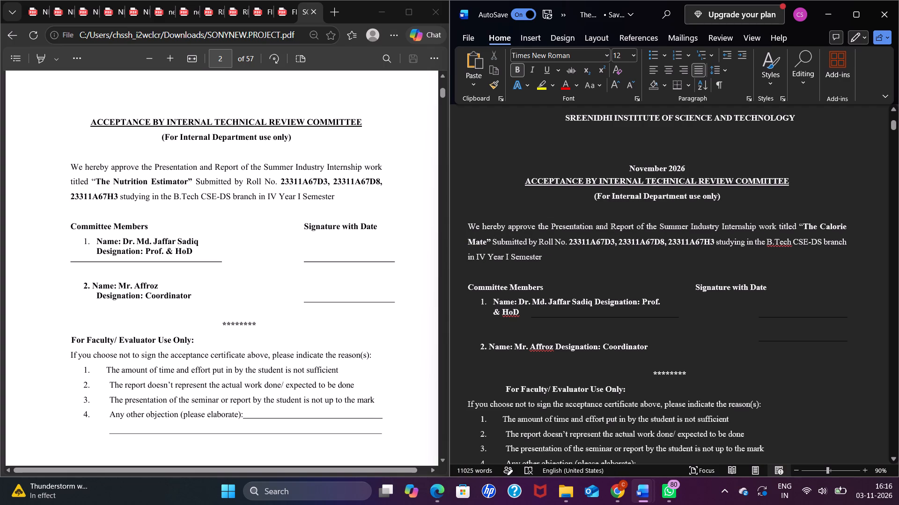
# Replace the three student roll numbers in the acceptance paragraph with the ones listed on the PDF's cover page.
pyautogui.click(614, 243)
pyautogui.press('BackSpace')
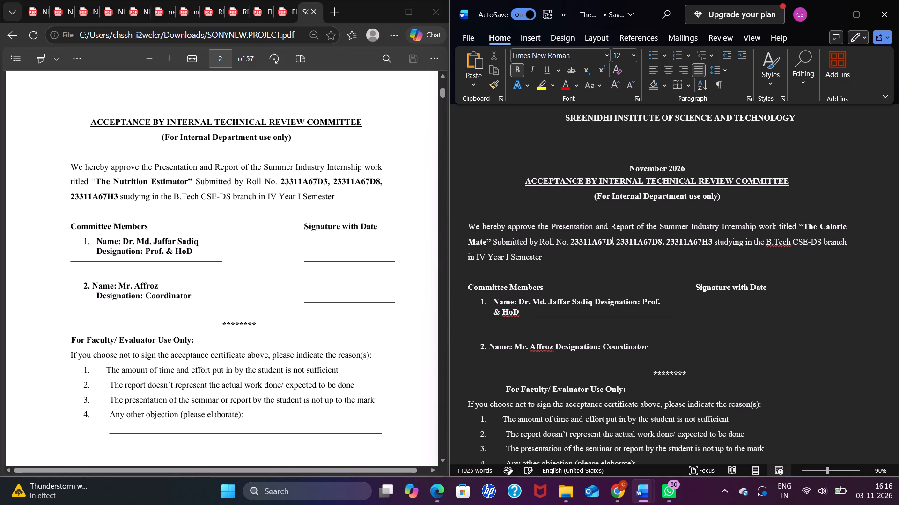
pyautogui.press('BackSpace')
pyautogui.press('0')
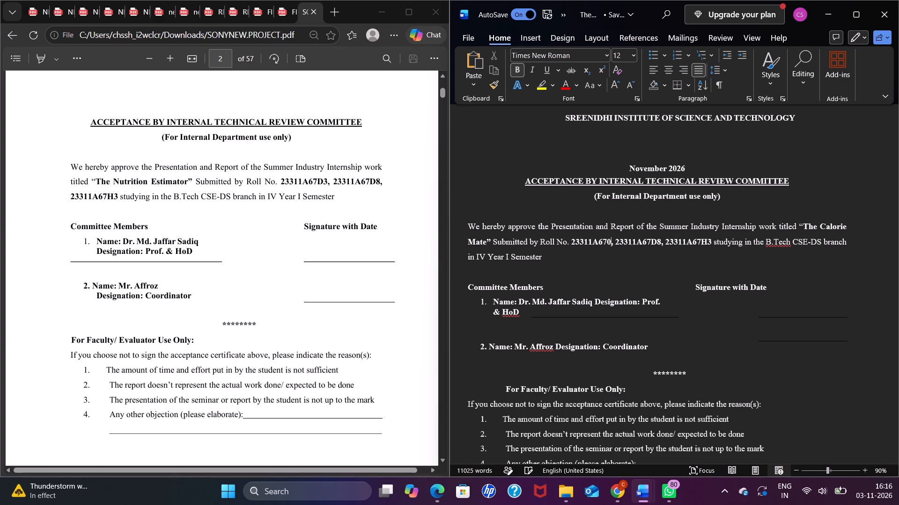
pyautogui.press('BackSpace')
pyautogui.write('70')
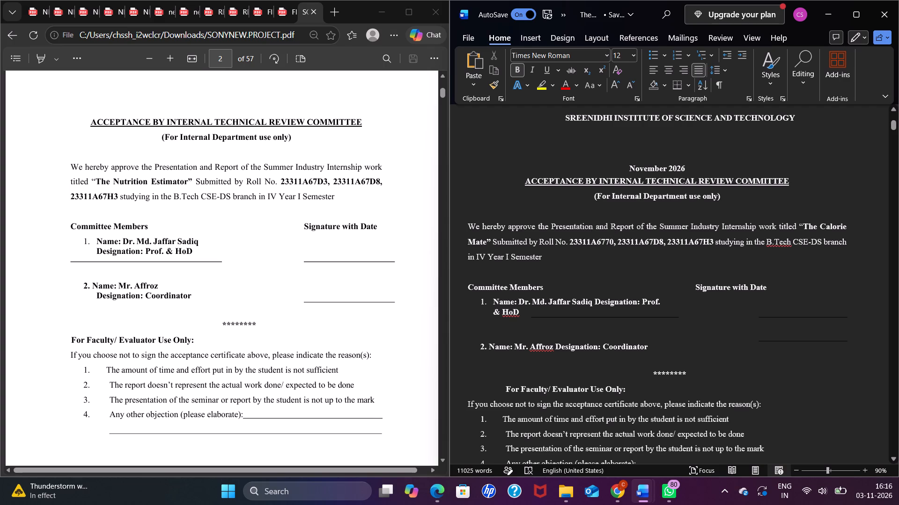
pyautogui.click(663, 242)
pyautogui.press('BackSpace')
pyautogui.press('BackSpace')
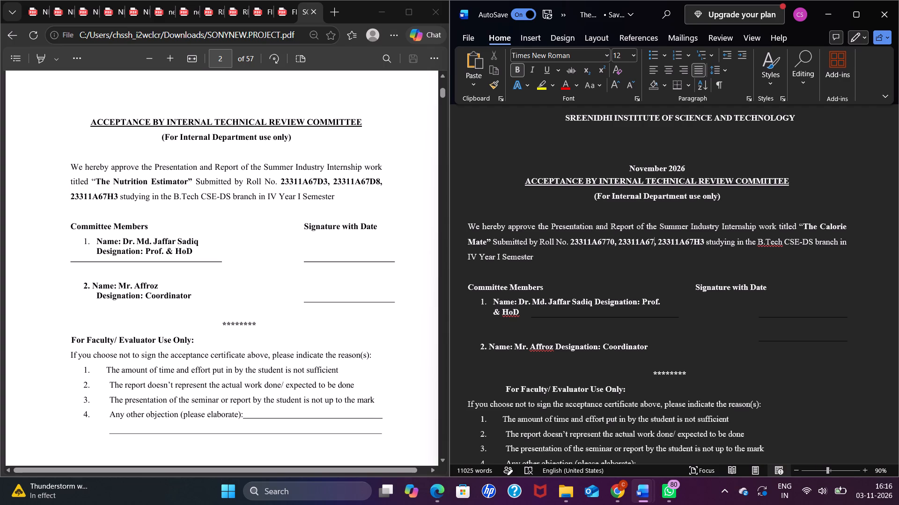
pyautogui.press('BackSpace')
pyautogui.write('79')
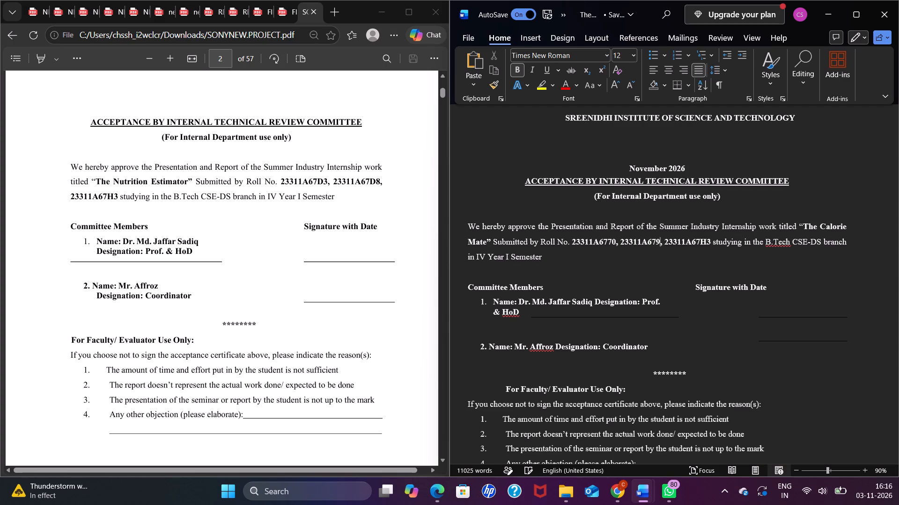
pyautogui.press('3')
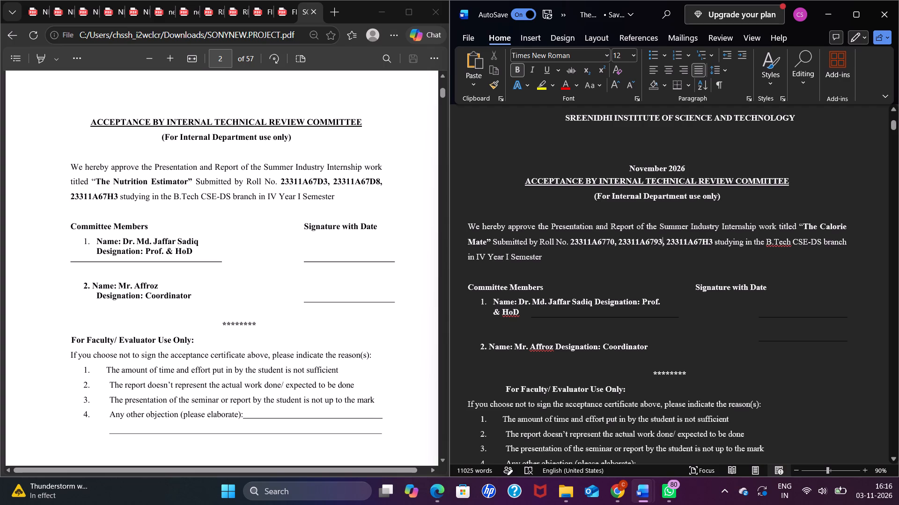
pyautogui.click(711, 242)
pyautogui.press('BackSpace')
pyautogui.press('BackSpace')
pyautogui.write('95')
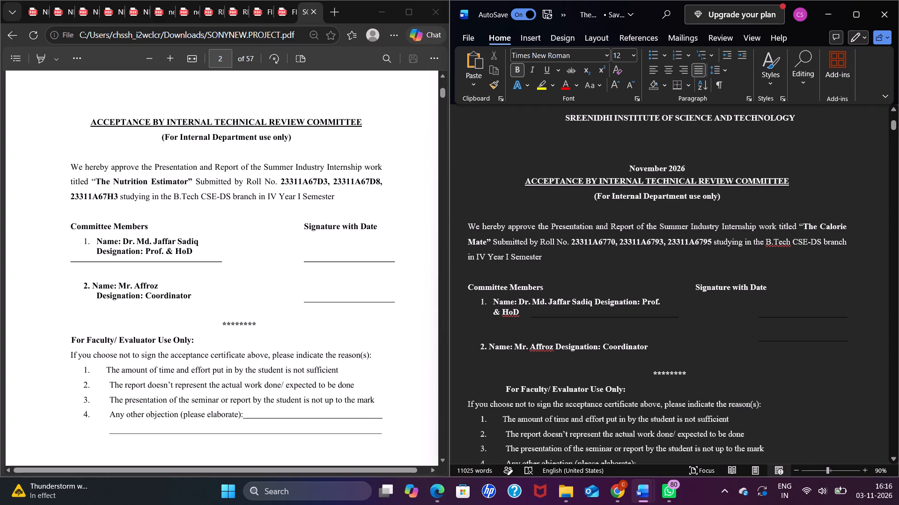
# Add “Md.” before and “Ali” after the coordinator's name in the second committee member entry, keeping a space before “Designation”.
pyautogui.scroll(-1, 812, 245)
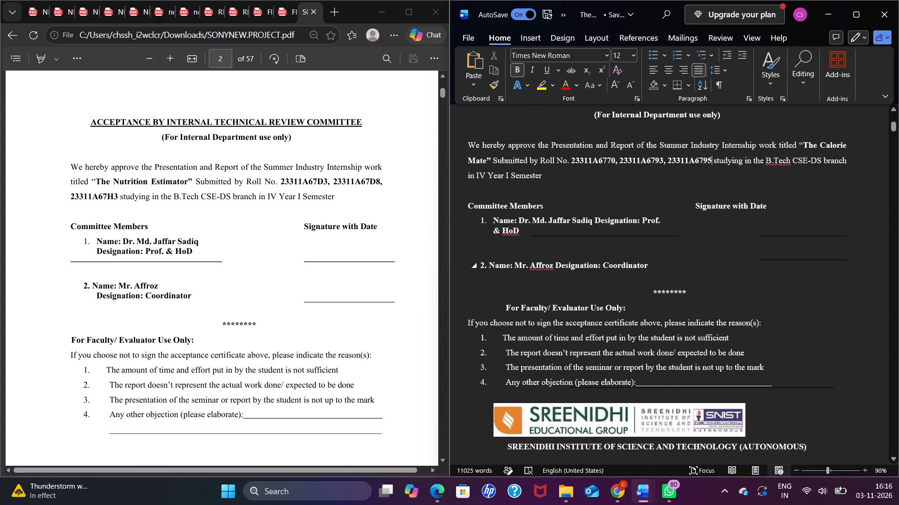
pyautogui.click(554, 265)
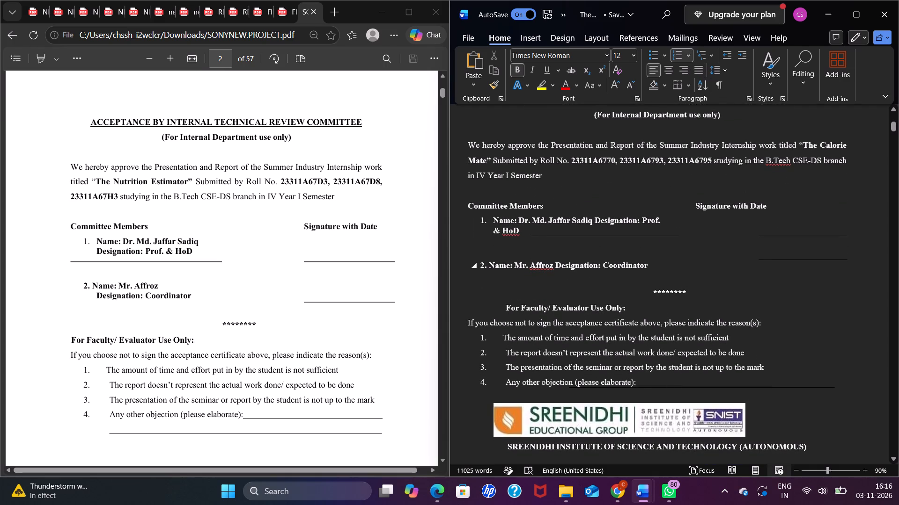
pyautogui.click(528, 262)
pyautogui.click(528, 263)
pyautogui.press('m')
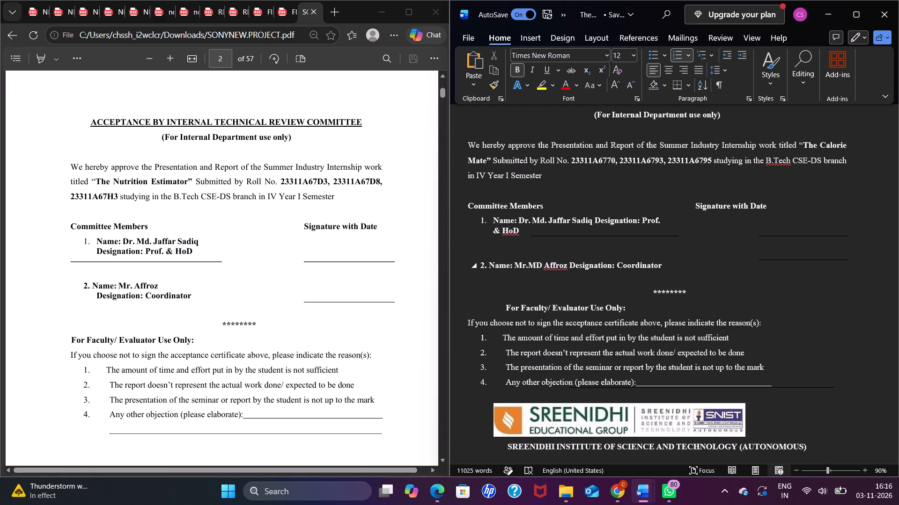
pyautogui.press('BackSpace')
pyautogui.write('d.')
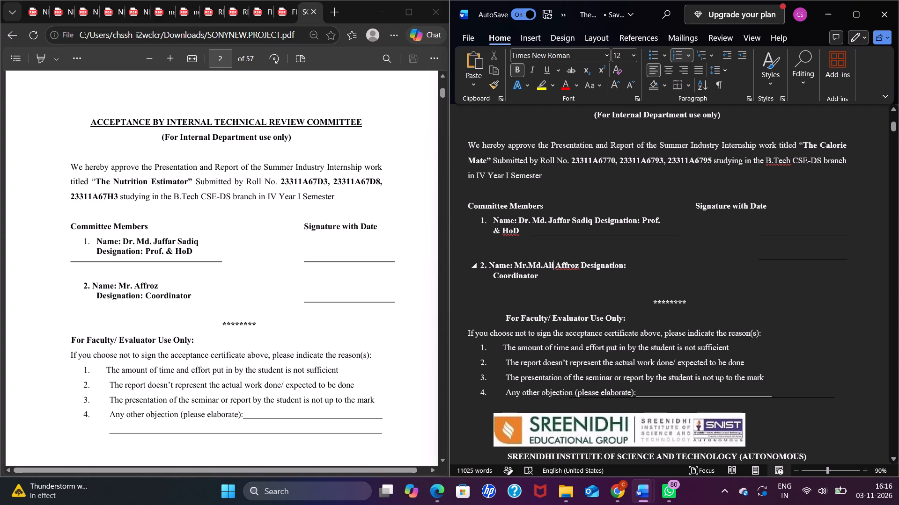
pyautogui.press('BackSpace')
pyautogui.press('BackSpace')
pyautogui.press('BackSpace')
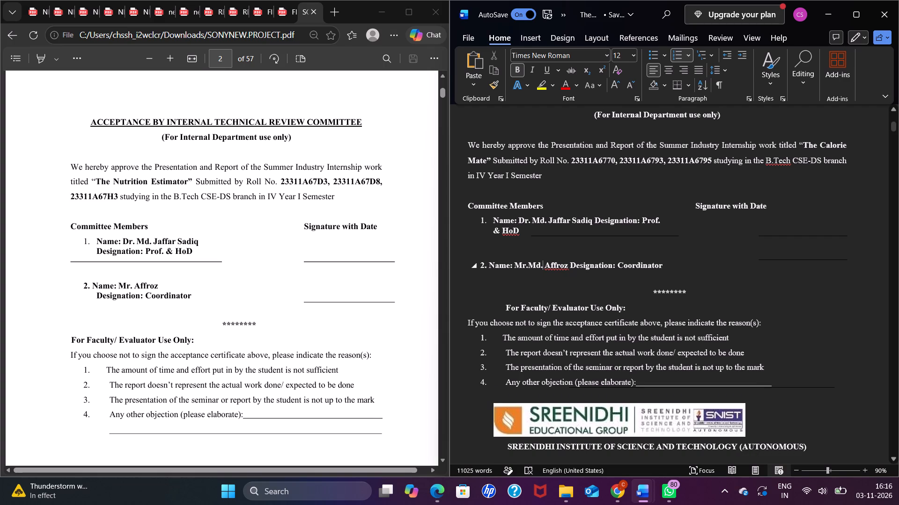
pyautogui.click(569, 265)
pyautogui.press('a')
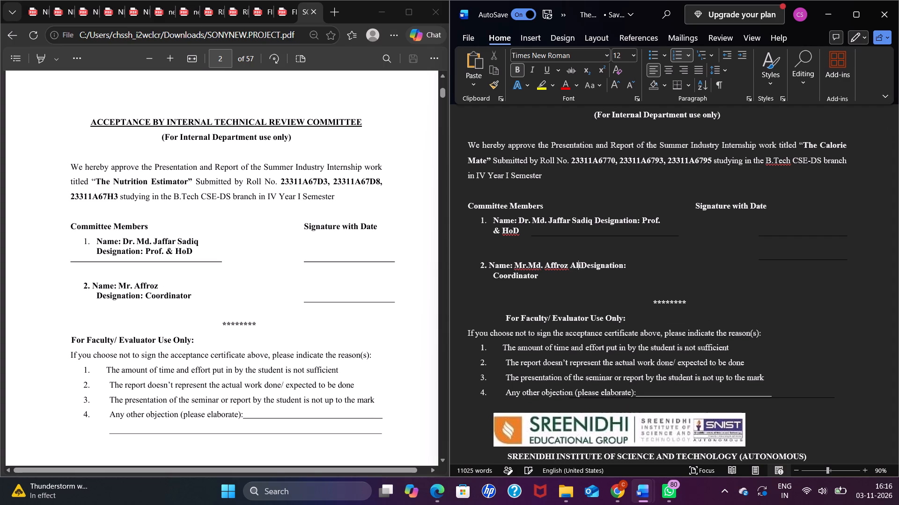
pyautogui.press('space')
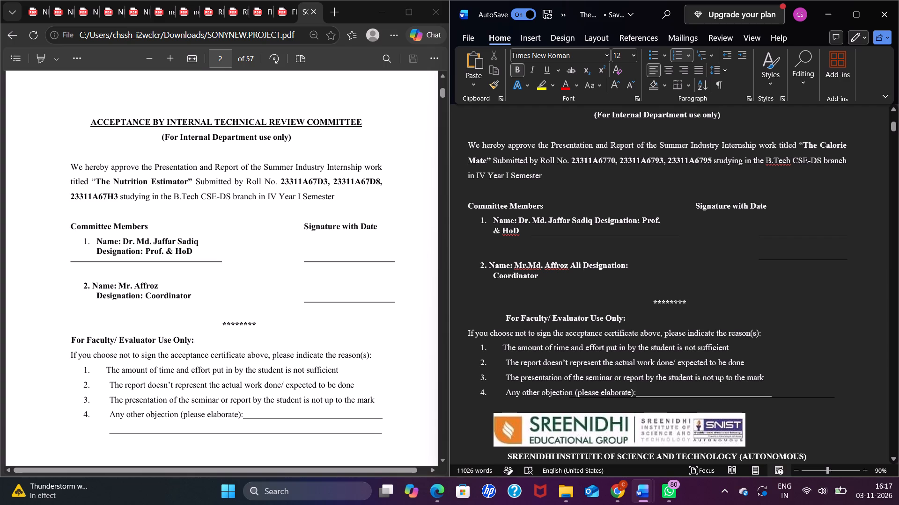
# Move the first committee member's “Designation: Prof. & HoD” onto its own unnumbered line, indented with five leading spaces.
pyautogui.click(595, 219)
pyautogui.press('Return')
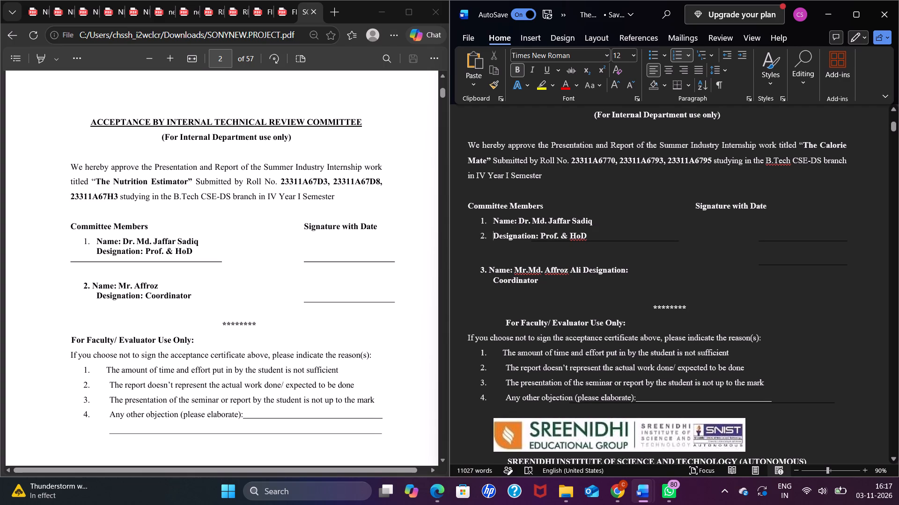
pyautogui.click(483, 233)
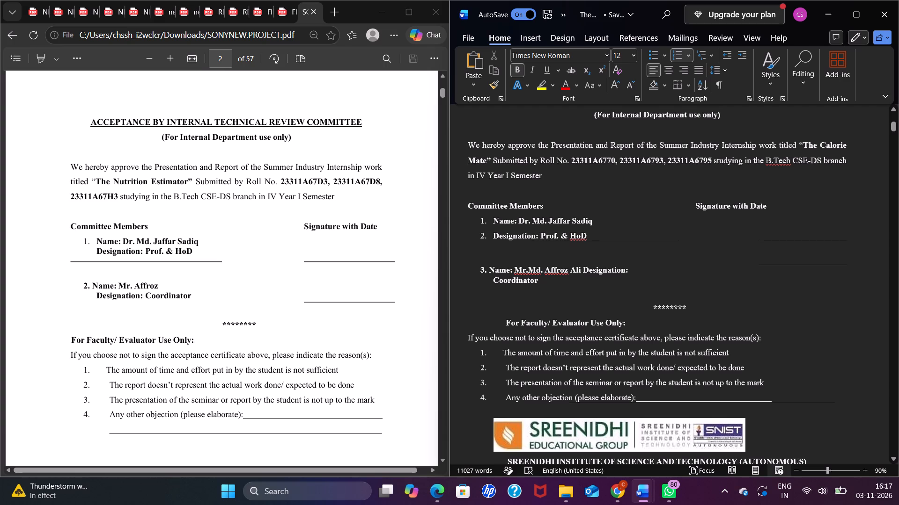
pyautogui.click(487, 237)
pyautogui.click(487, 237)
pyautogui.press('BackSpace')
pyautogui.press('BackSpace')
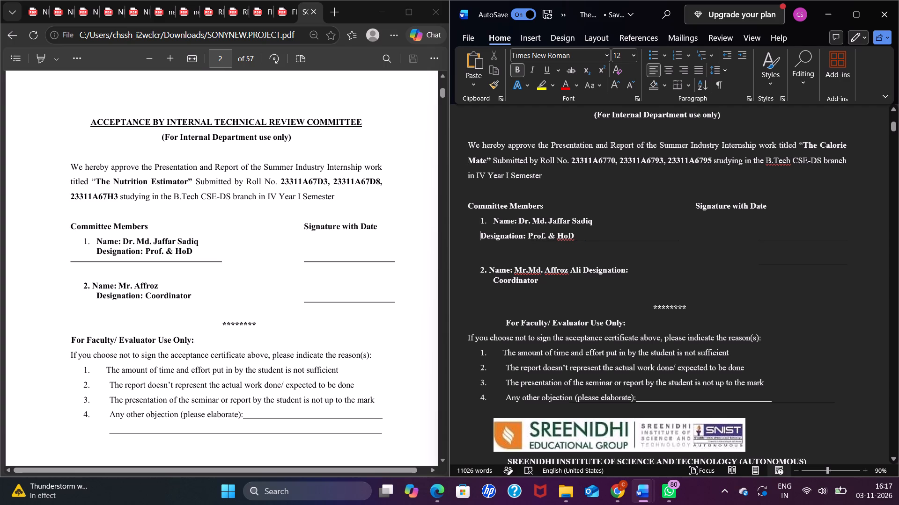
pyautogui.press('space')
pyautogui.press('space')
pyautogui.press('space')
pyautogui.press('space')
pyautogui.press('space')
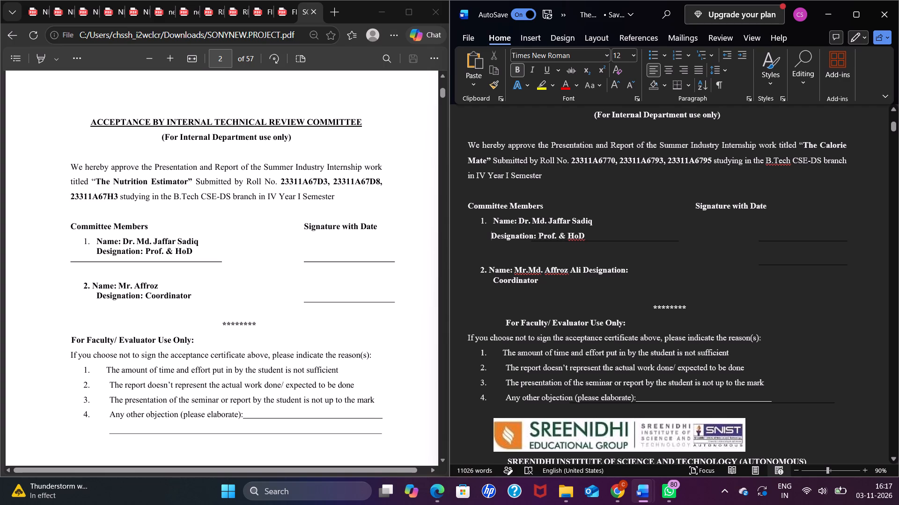
# Replace the automatic list number on the first committee member's name line with leading spaces and a manual “1.”.
pyautogui.click(495, 218)
pyautogui.press('BackSpace')
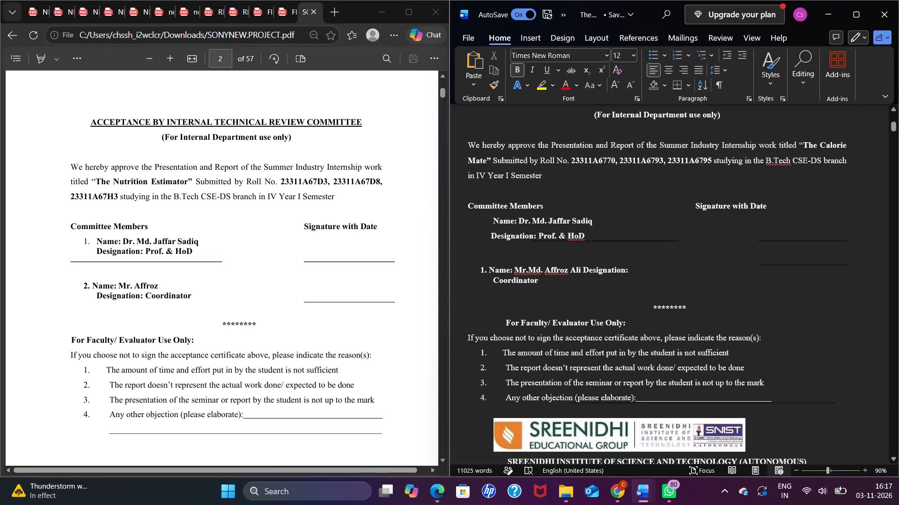
pyautogui.press('BackSpace')
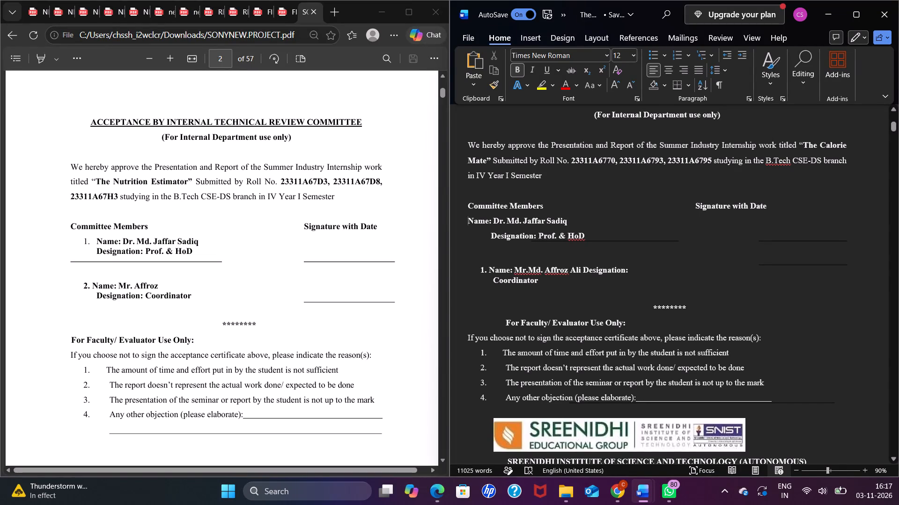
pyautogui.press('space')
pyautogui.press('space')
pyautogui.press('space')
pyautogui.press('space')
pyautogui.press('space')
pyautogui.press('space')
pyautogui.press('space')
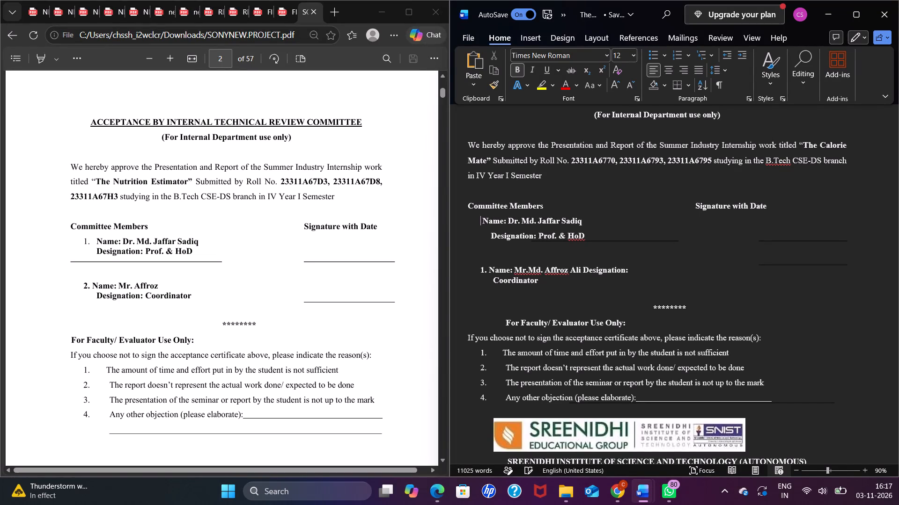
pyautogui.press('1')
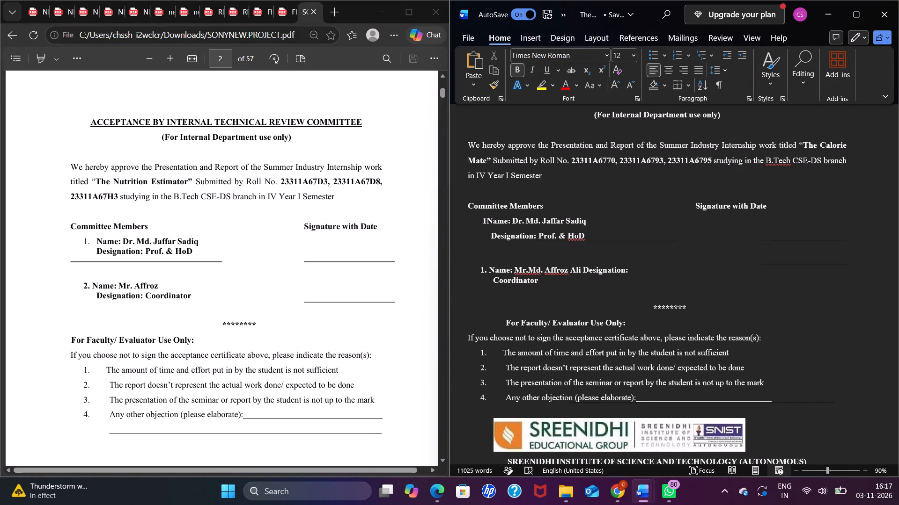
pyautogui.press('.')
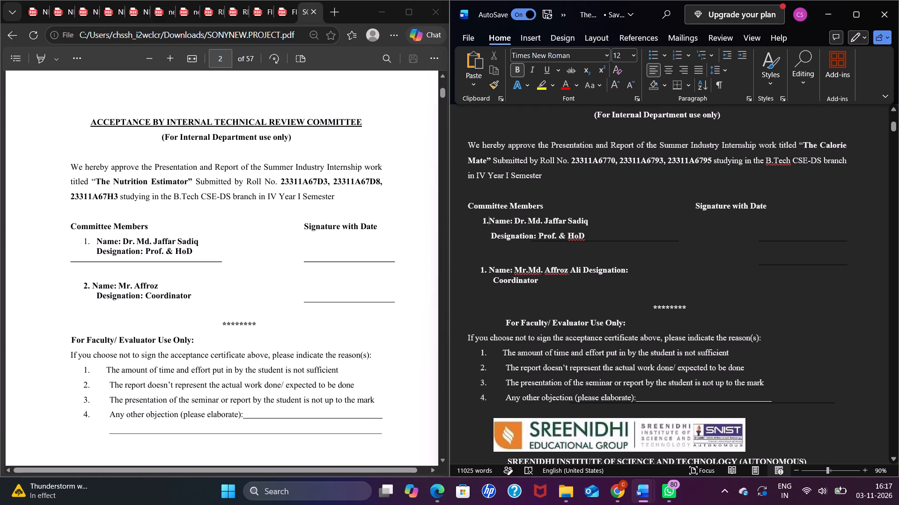
# Indent the first committee member's “1.Name” line further in with additional leading spaces.
pyautogui.click(483, 221)
pyautogui.press('BackSpace')
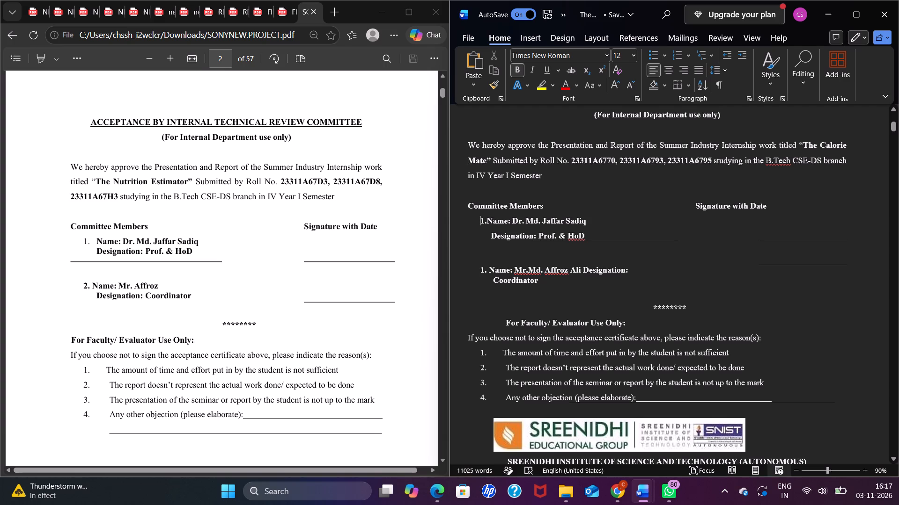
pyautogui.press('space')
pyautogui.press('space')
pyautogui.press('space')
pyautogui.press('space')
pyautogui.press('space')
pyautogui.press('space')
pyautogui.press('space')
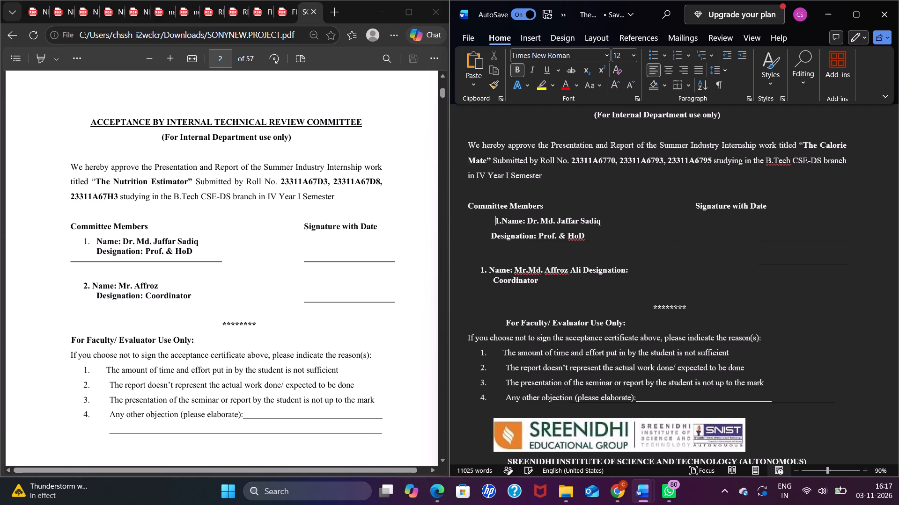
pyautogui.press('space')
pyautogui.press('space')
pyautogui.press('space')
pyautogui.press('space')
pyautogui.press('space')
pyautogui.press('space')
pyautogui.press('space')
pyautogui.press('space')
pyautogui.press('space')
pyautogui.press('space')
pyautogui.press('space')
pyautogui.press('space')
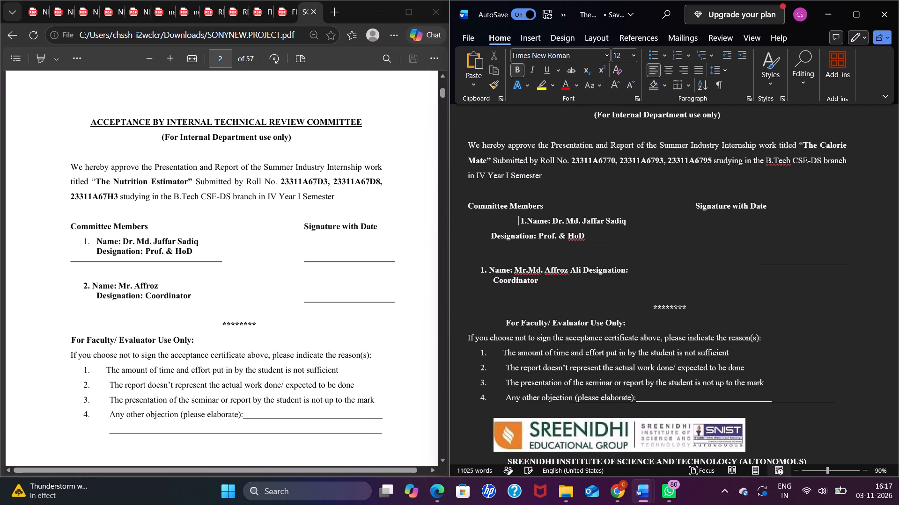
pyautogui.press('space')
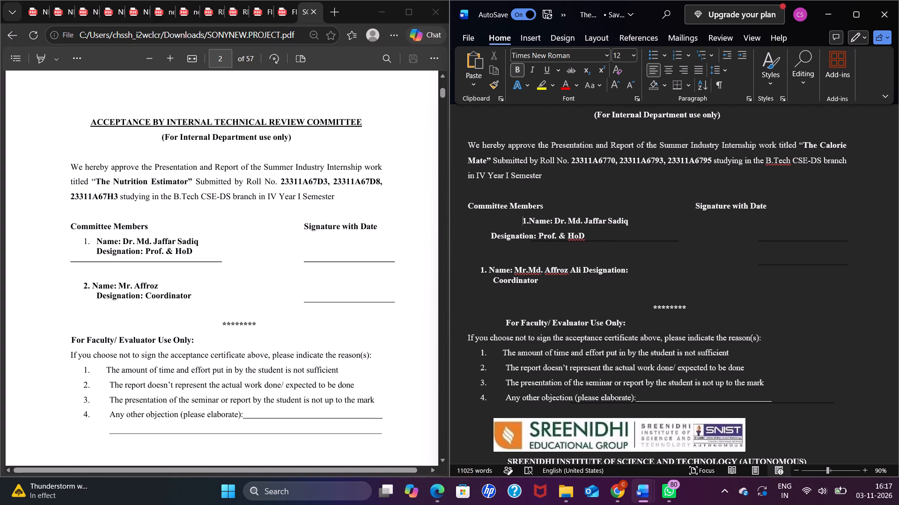
# Indent the “Designation: Prof. & HoD” line with more spaces so it aligns under “Name” in the line above.
pyautogui.click(492, 236)
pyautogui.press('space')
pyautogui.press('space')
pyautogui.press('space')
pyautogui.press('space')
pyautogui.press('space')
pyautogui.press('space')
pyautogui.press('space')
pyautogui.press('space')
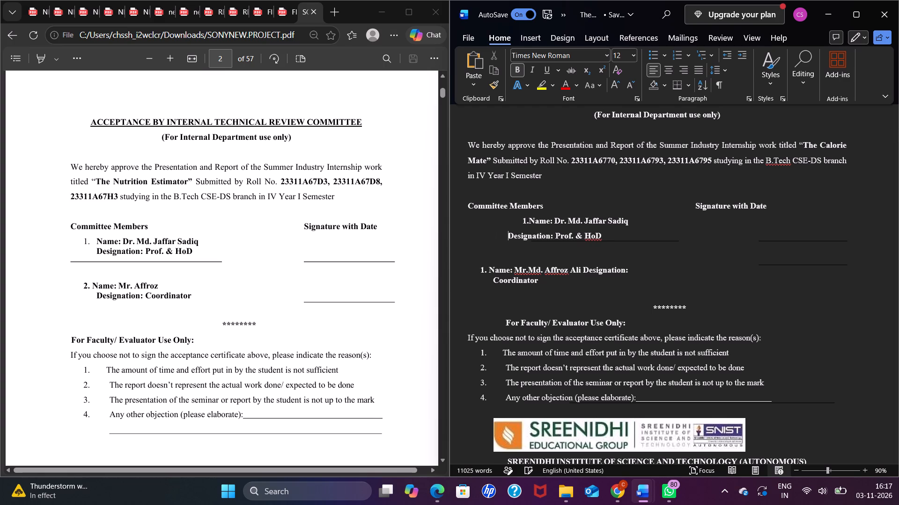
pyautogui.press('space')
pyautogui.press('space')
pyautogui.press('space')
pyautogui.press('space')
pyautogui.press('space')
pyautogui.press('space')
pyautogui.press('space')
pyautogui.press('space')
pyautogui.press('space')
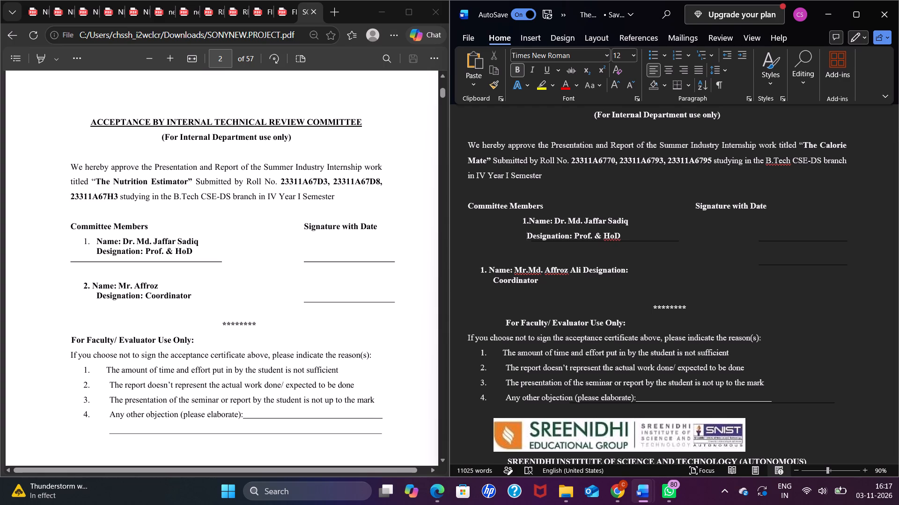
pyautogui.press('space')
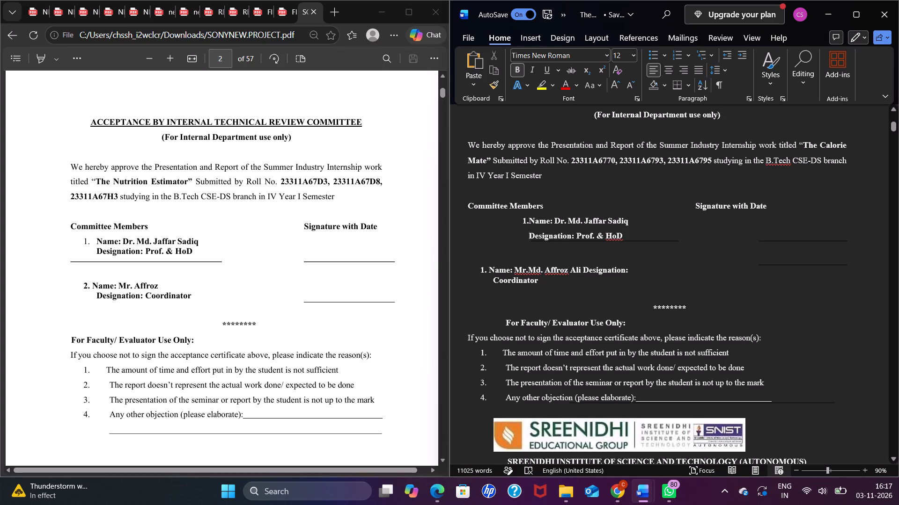
# Add spaces before the heading “Signature with Date” to shift it over the signature lines.
pyautogui.click(689, 200)
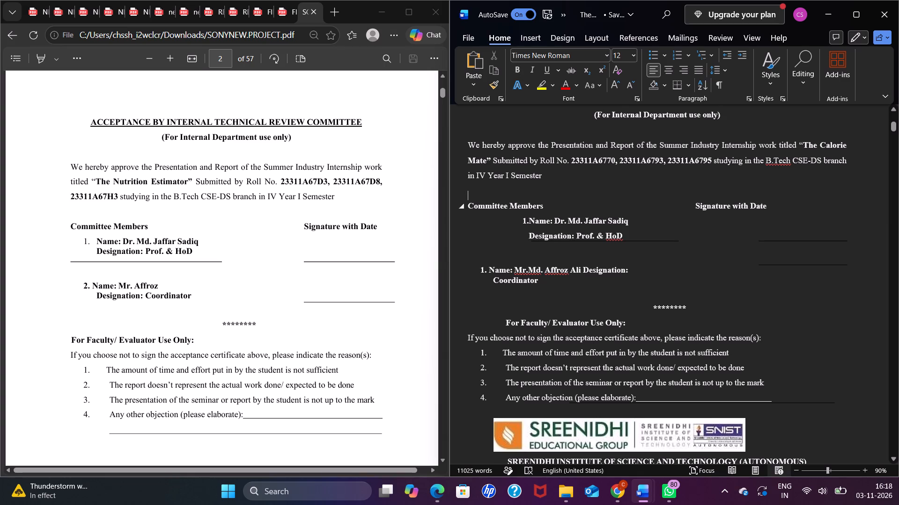
pyautogui.click(693, 202)
pyautogui.press('space')
pyautogui.press('space')
pyautogui.press('space')
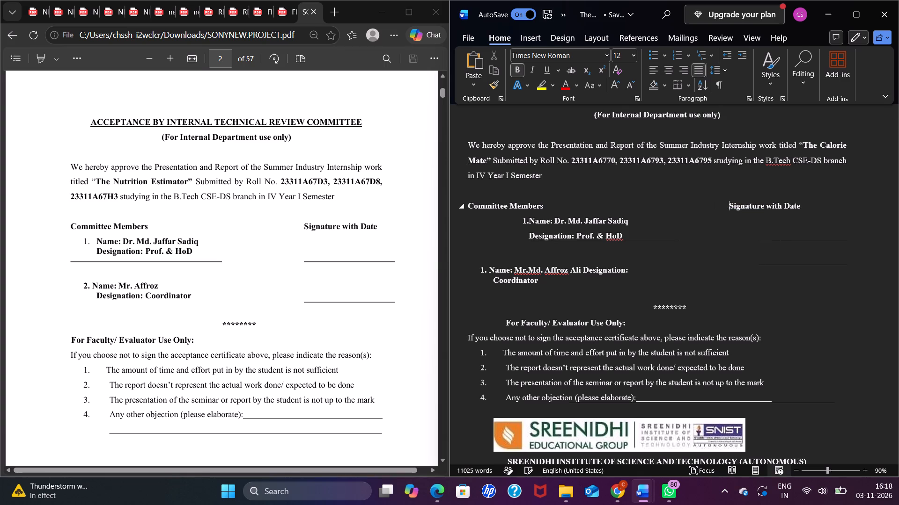
pyautogui.press('space')
pyautogui.press('space')
pyautogui.press('space')
pyautogui.press('space')
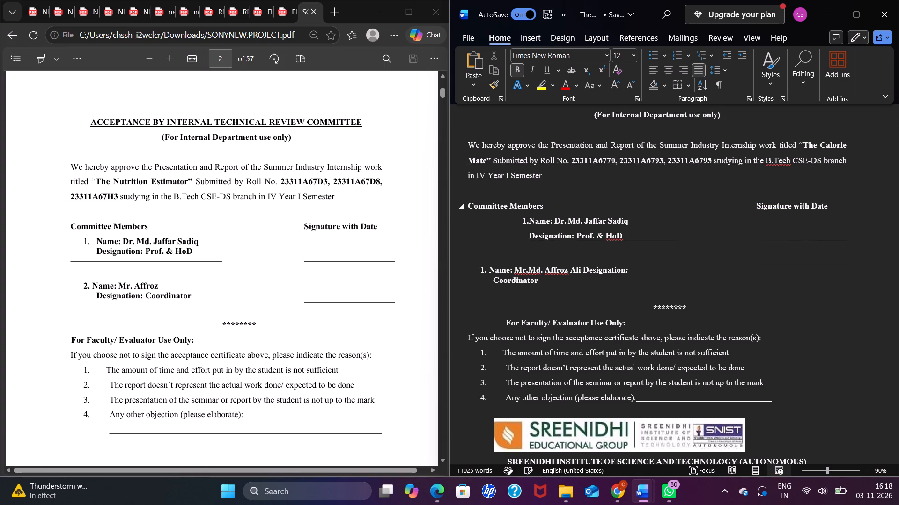
pyautogui.press('space')
pyautogui.press('BackSpace')
# Indent the heading “Committee Members” with leading spaces, toward the first committee member's entry.
pyautogui.click(470, 203)
pyautogui.press('space')
pyautogui.press('space')
pyautogui.press('space')
pyautogui.press('space')
pyautogui.press('space')
pyautogui.press('space')
pyautogui.press('space')
pyautogui.press('space')
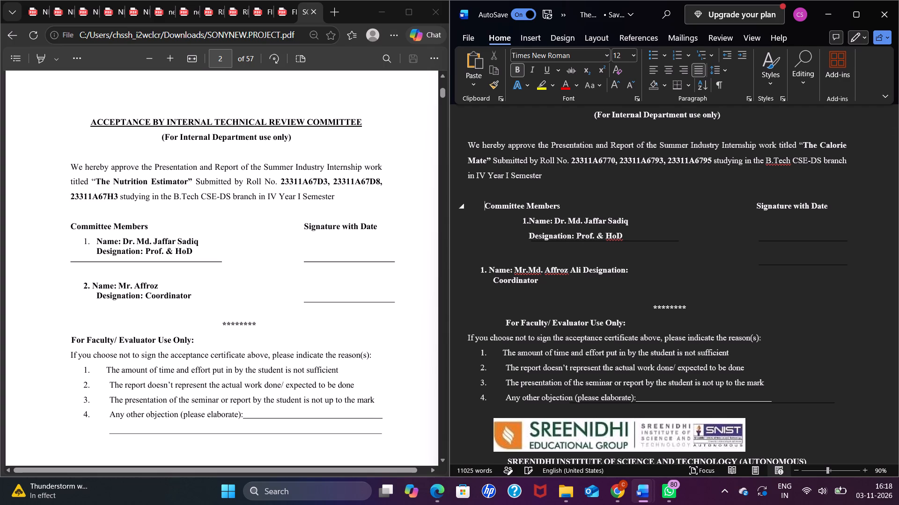
pyautogui.press('space')
pyautogui.press('space')
pyautogui.press('space')
pyautogui.press('space')
pyautogui.press('space')
pyautogui.press('space')
pyautogui.press('space')
pyautogui.press('space')
pyautogui.press('space')
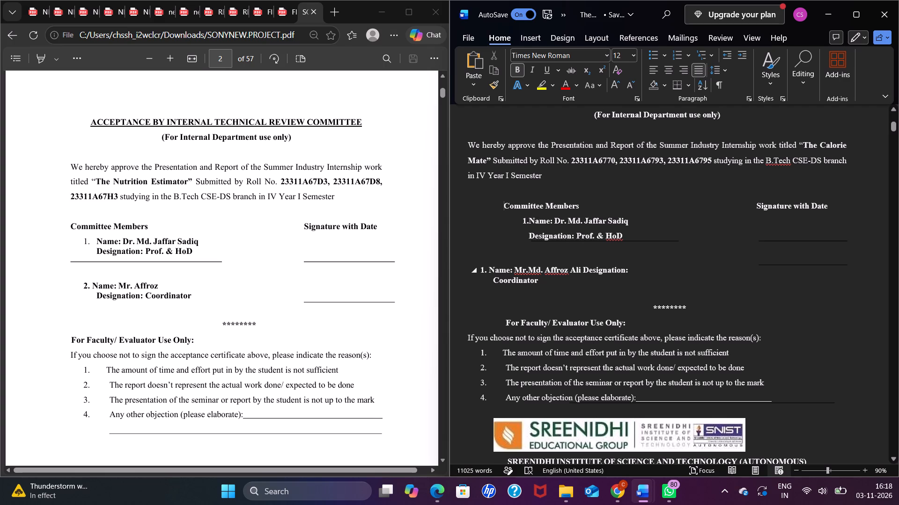
# Break the second committee member's entry before “Designation:” so “Designation: Coordinator” starts on its own line.
pyautogui.click(582, 270)
pyautogui.press('Return')
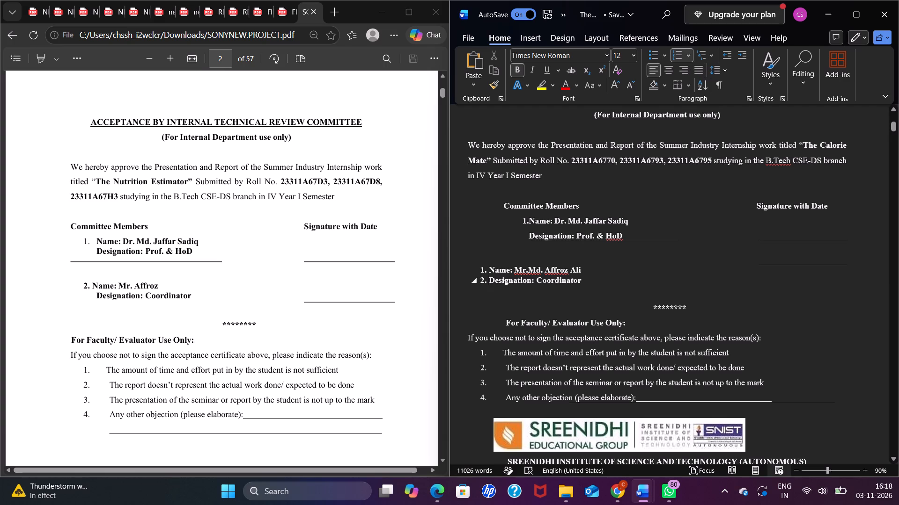
# Replace the automatic number before the second committee member's name with a literal “2.” and remove the list number from “Designation: Coordinator”.
pyautogui.doubleClick(488, 279)
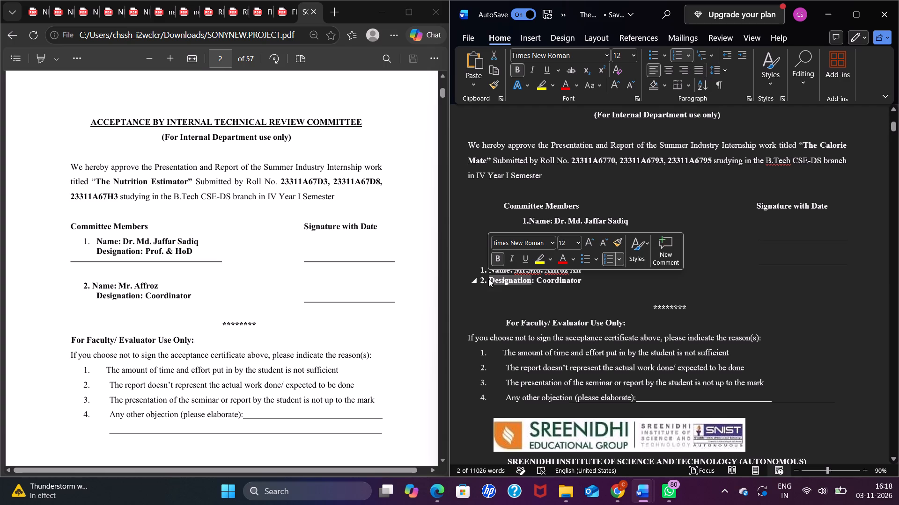
pyautogui.click(484, 277)
pyautogui.click(485, 281)
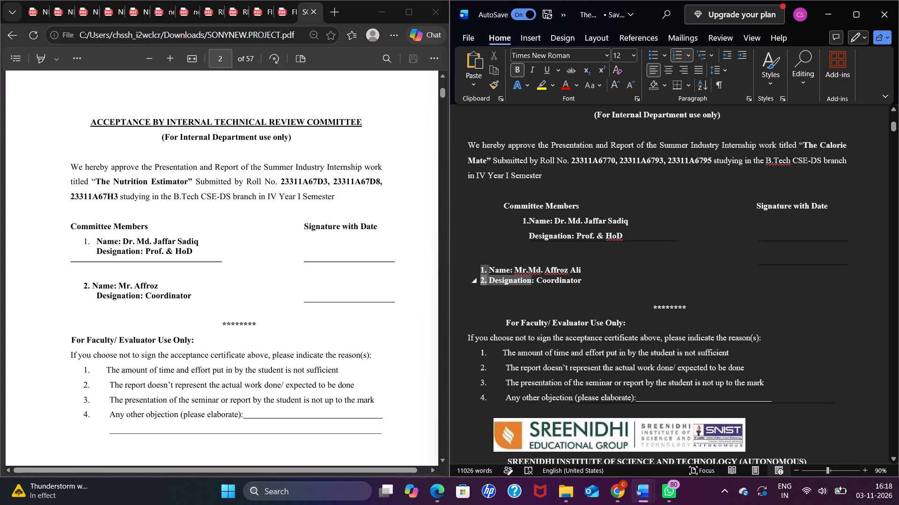
pyautogui.click(485, 281)
pyautogui.click(486, 281)
pyautogui.click(488, 270)
pyautogui.click(488, 270)
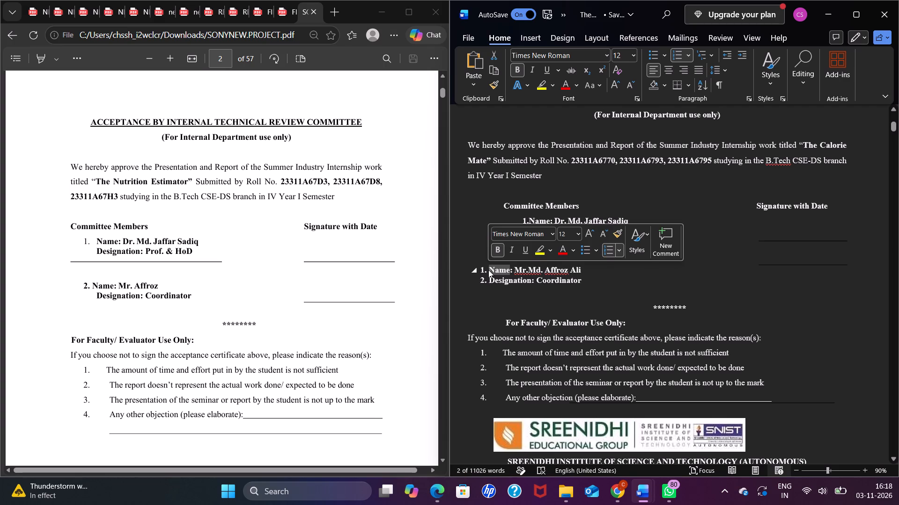
pyautogui.moveTo(486, 266); pyautogui.dragTo(486, 270)
pyautogui.click(486, 270)
pyautogui.press('BackSpace')
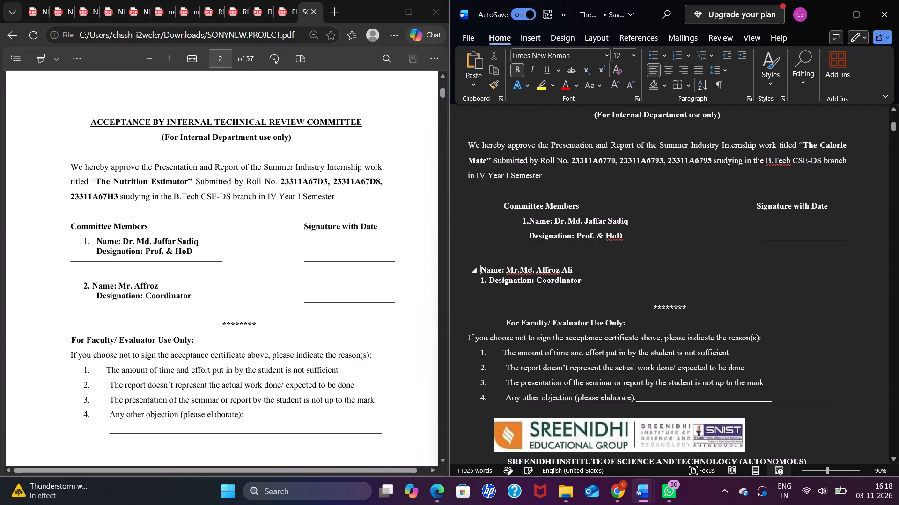
pyautogui.write('2.')
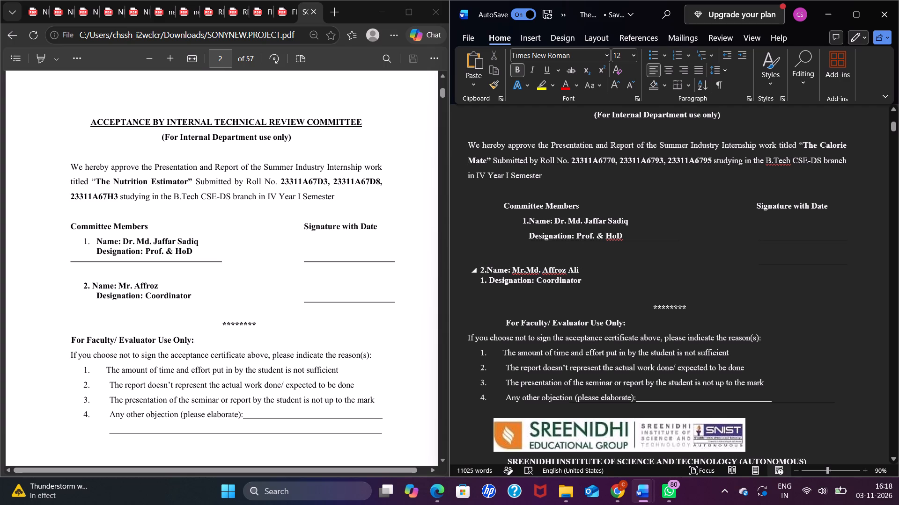
pyautogui.click(486, 281)
pyautogui.press('BackSpace')
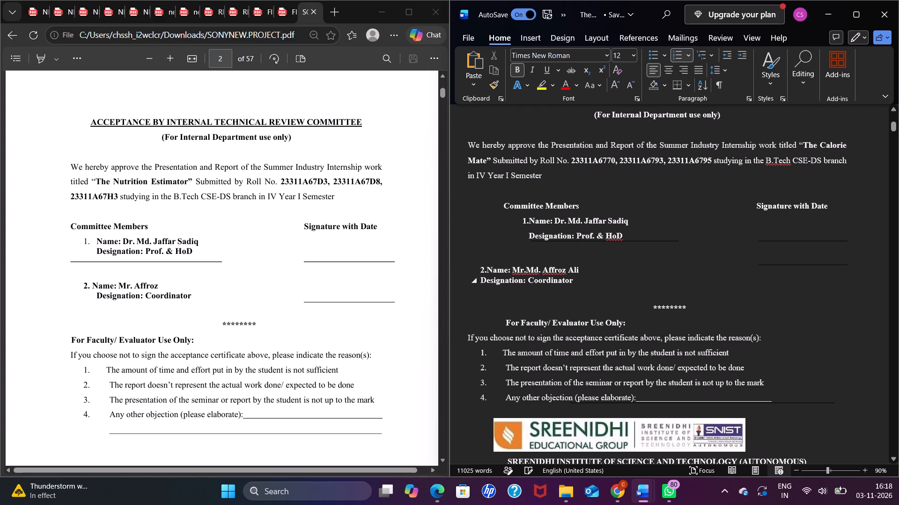
# Indent the line “Designation: Coordinator” with leading spaces.
pyautogui.press('space')
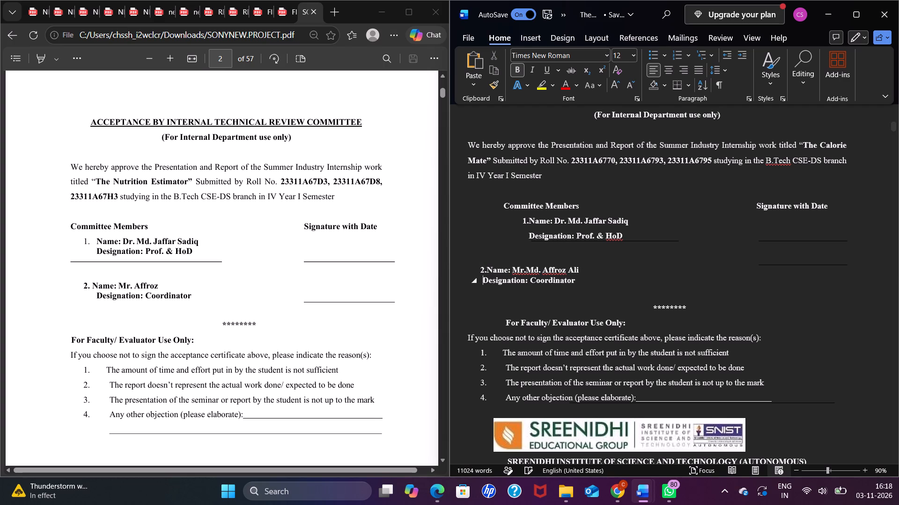
pyautogui.press('space')
pyautogui.press('space')
pyautogui.press('space')
pyautogui.press('space')
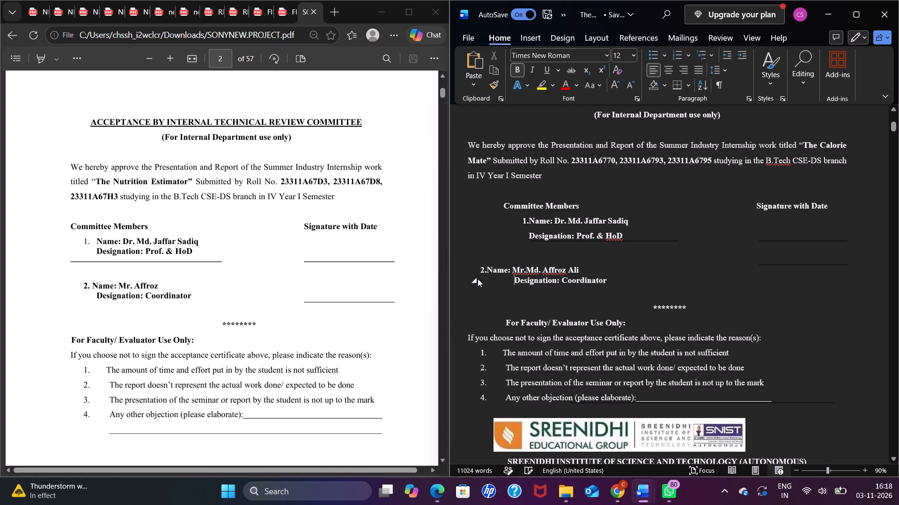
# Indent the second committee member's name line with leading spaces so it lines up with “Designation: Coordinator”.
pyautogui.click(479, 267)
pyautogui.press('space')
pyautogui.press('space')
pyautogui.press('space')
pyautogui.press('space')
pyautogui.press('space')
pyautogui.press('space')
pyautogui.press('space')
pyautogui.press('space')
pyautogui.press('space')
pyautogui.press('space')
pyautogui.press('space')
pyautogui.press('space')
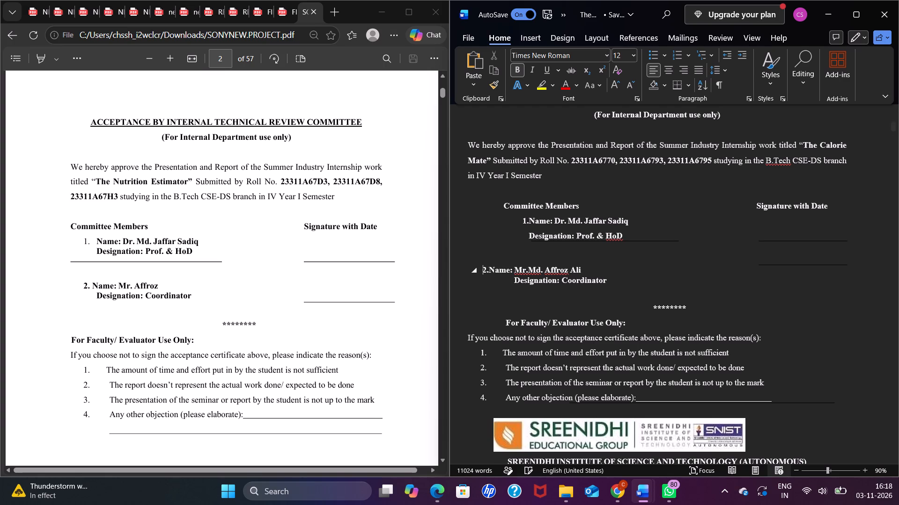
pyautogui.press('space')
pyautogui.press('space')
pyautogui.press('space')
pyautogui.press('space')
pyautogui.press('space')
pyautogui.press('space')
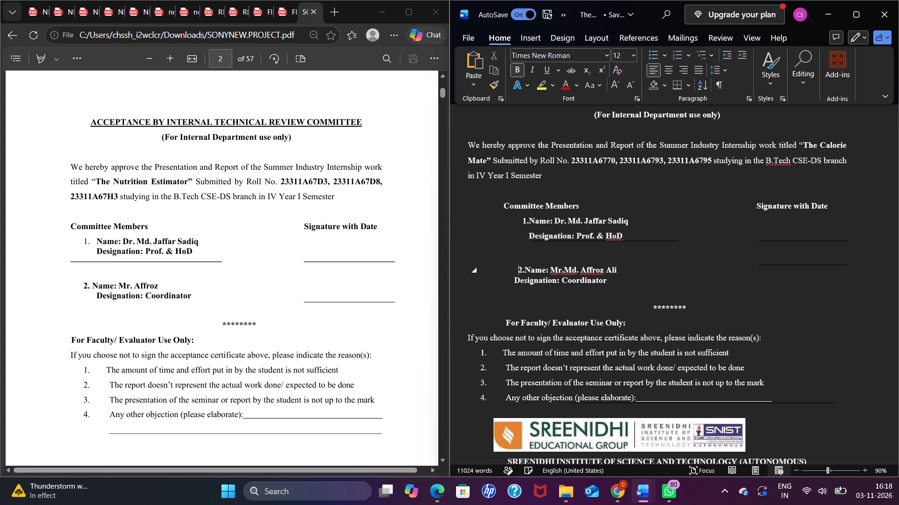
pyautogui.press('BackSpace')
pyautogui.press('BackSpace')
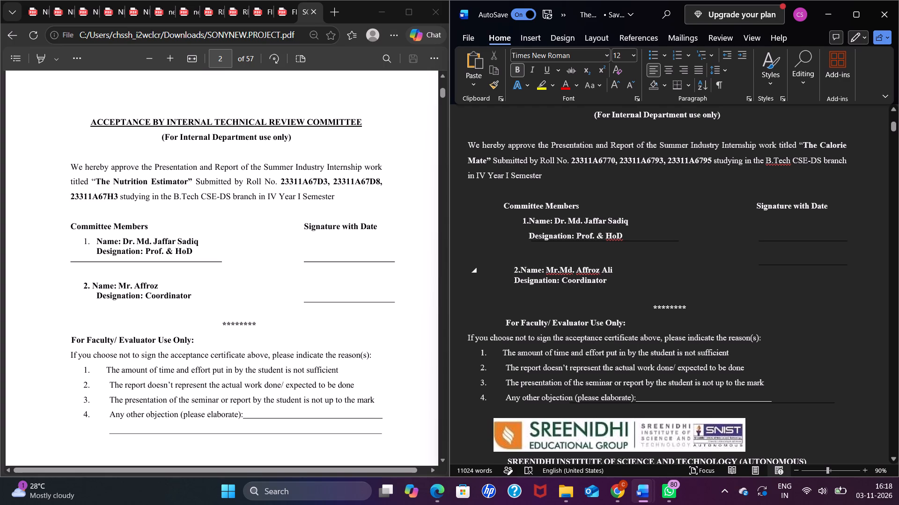
# Add one more leading space before “Designation: Coordinator”.
pyautogui.click(516, 279)
pyautogui.press('space')
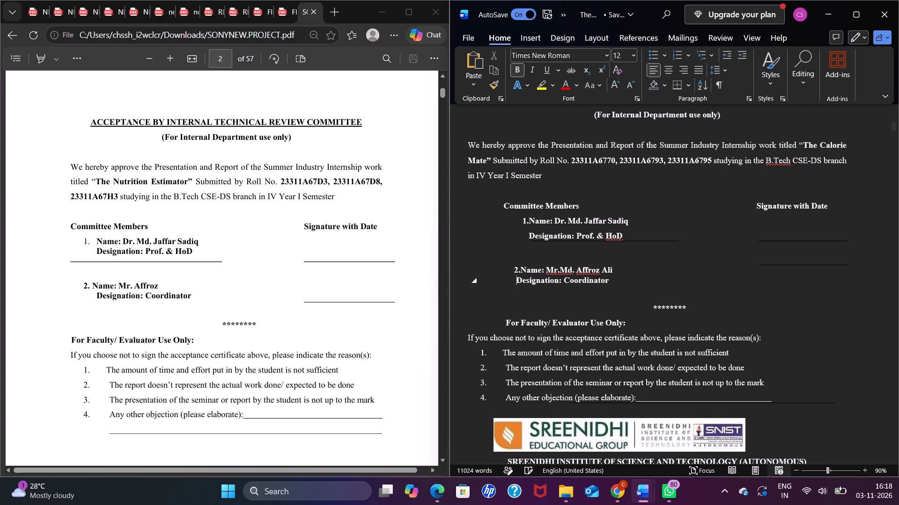
# Remove the leading spaces before the second committee member's name and the empty space separating it from the first member's entry.
pyautogui.scroll(-1, 506, 319)
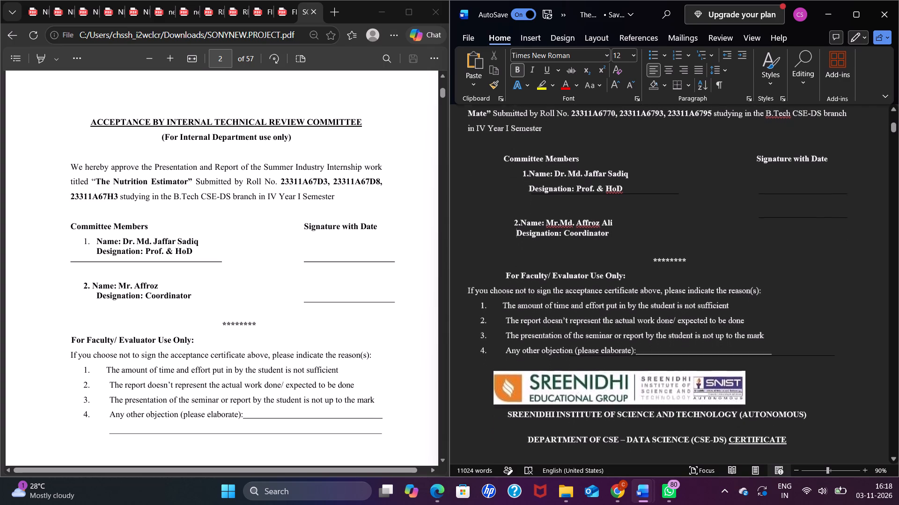
pyautogui.scroll(-1, 506, 319)
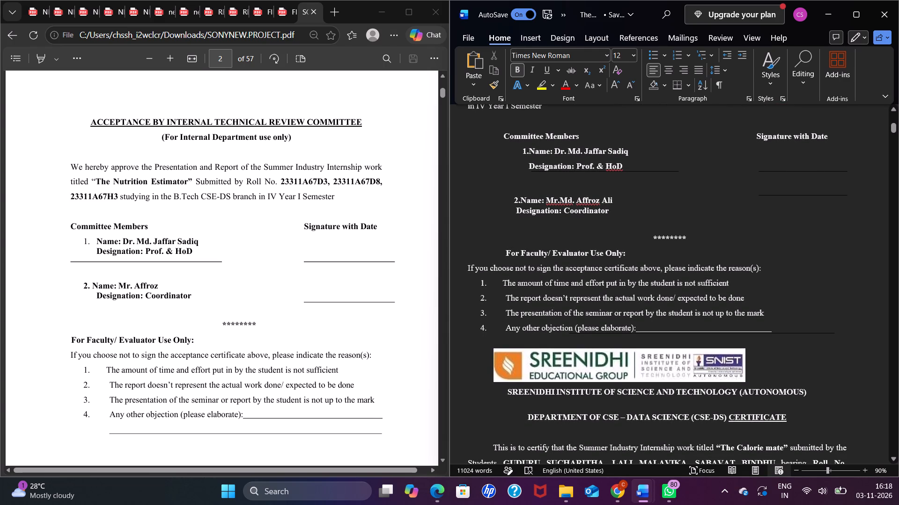
pyautogui.moveTo(754, 194); pyautogui.dragTo(810, 194)
pyautogui.click(512, 200)
pyautogui.press('BackSpace')
pyautogui.press('BackSpace')
pyautogui.press('BackSpace')
pyautogui.press('BackSpace')
pyautogui.press('BackSpace')
pyautogui.press('BackSpace')
pyautogui.press('BackSpace')
pyautogui.press('BackSpace')
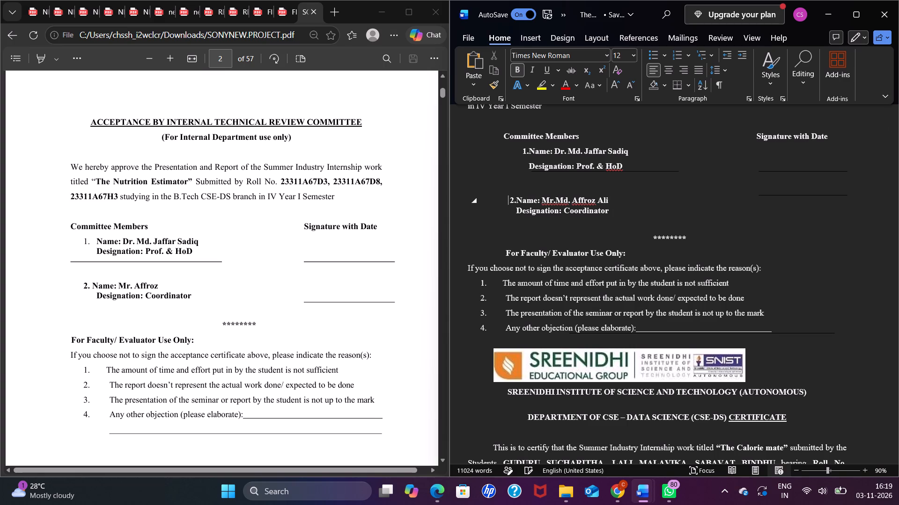
pyautogui.press('BackSpace')
pyautogui.press('BackSpace')
pyautogui.press('BackSpace')
pyautogui.press('BackSpace')
pyautogui.press('BackSpace')
pyautogui.press('BackSpace')
pyautogui.press('BackSpace')
pyautogui.press('BackSpace')
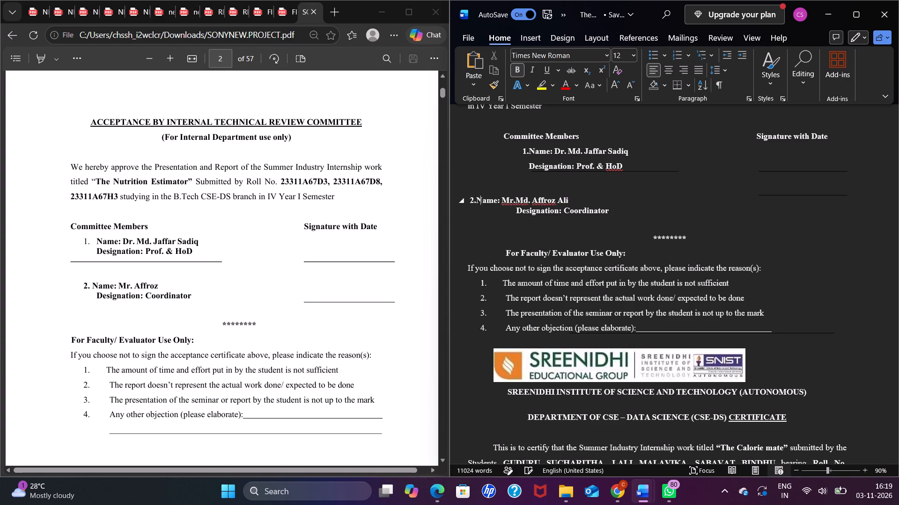
pyautogui.press('BackSpace')
pyautogui.press('BackSpace')
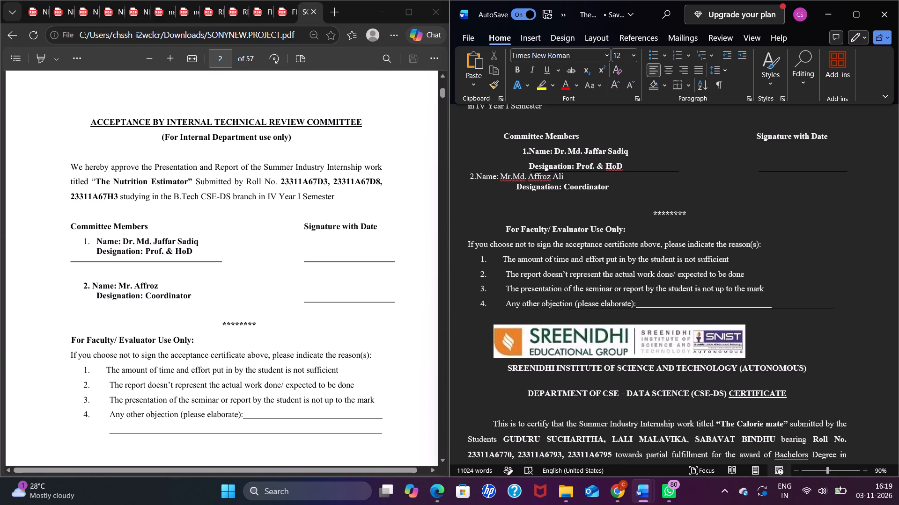
# Insert a single blank line above the second committee member's name line.
pyautogui.press('space')
pyautogui.press('space')
pyautogui.press('space')
pyautogui.press('space')
pyautogui.press('space')
pyautogui.press('space')
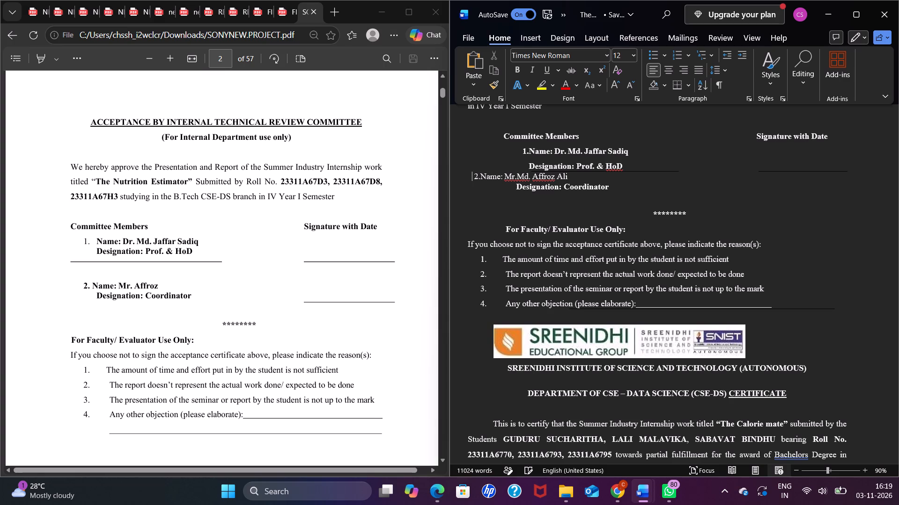
pyautogui.press('Return')
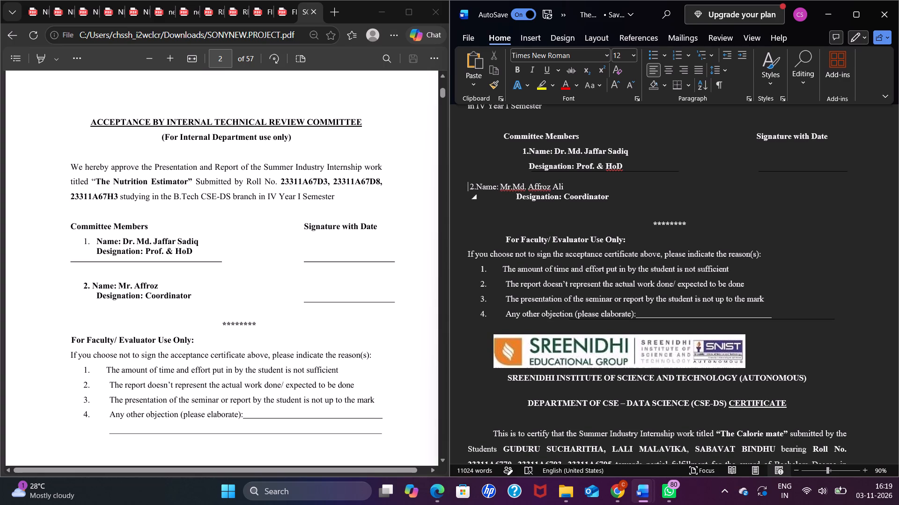
pyautogui.press('Return')
pyautogui.press('Return')
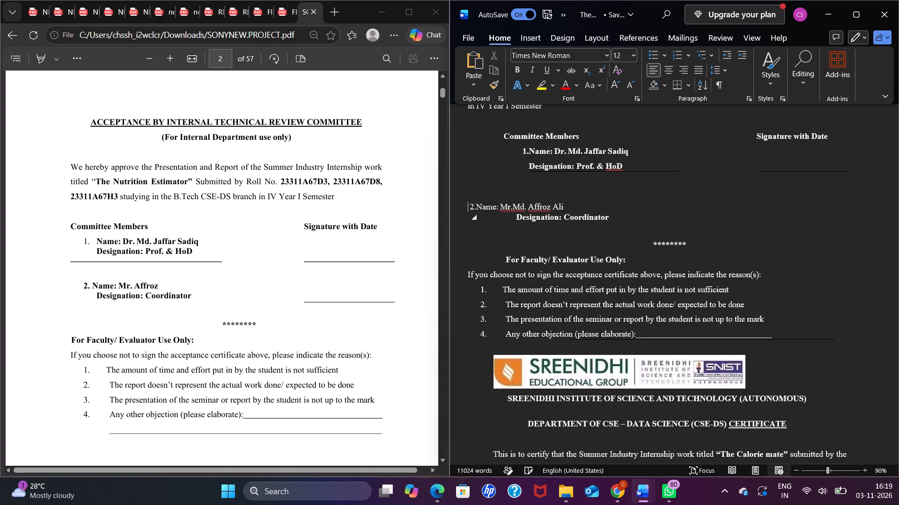
pyautogui.press('BackSpace')
pyautogui.press('BackSpace')
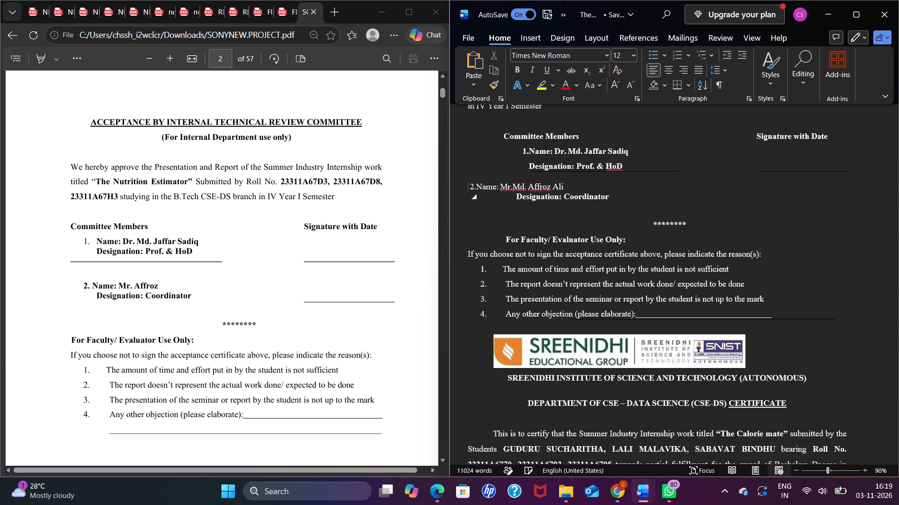
# Indent the second committee member's name line with leading spaces so it starts level with “Designation: Coordinator”.
pyautogui.press('space')
pyautogui.press('space')
pyautogui.press('space')
pyautogui.press('space')
pyautogui.press('space')
pyautogui.press('space')
pyautogui.press('space')
pyautogui.press('space')
pyautogui.press('space')
pyautogui.press('space')
pyautogui.press('space')
pyautogui.press('space')
pyautogui.press('space')
pyautogui.press('space')
pyautogui.press('space')
pyautogui.press('space')
pyautogui.press('space')
pyautogui.press('space')
pyautogui.press('space')
pyautogui.press('space')
pyautogui.press('space')
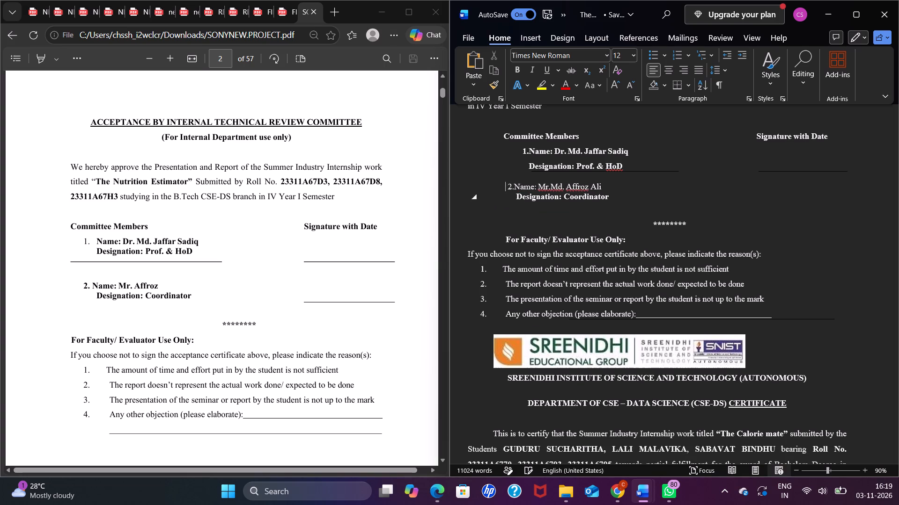
pyautogui.press('space')
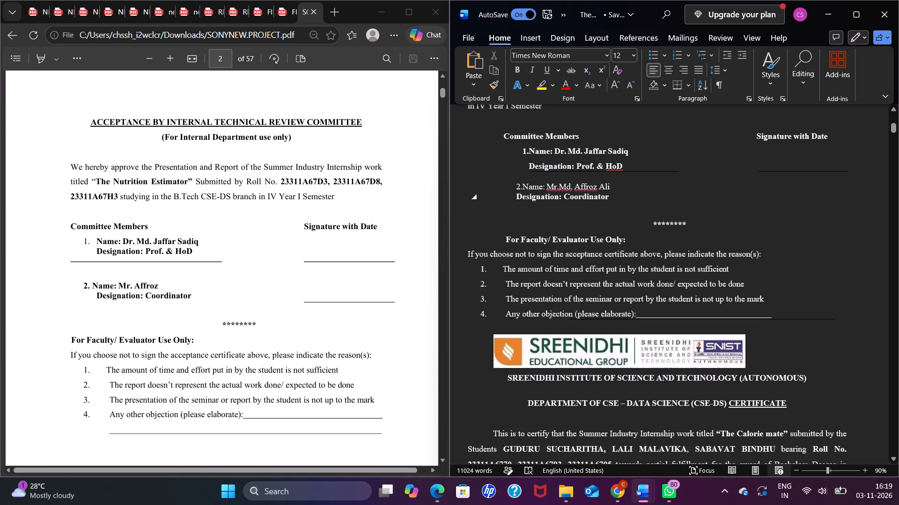
# Add three leading spaces before “Designation: Coordinator” so it sits beneath the word “Name”, and check the page layout.
pyautogui.click(519, 197)
pyautogui.press('space')
pyautogui.press('space')
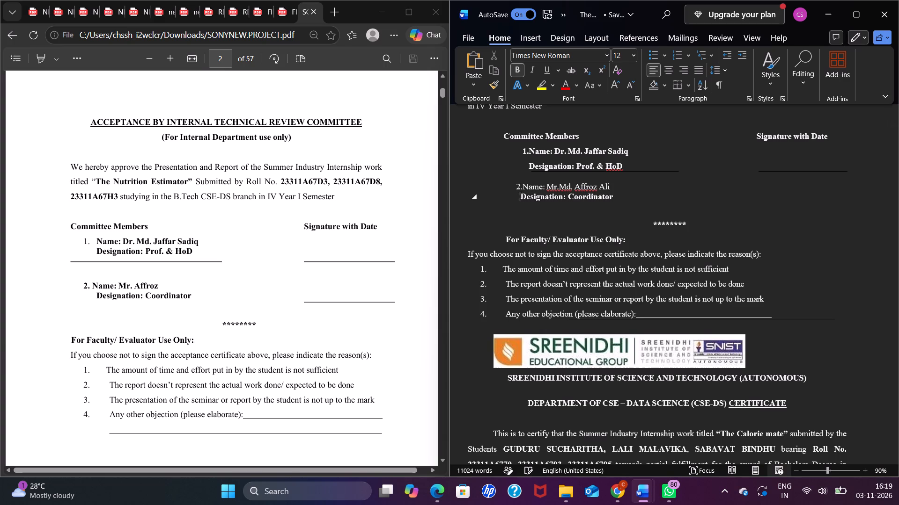
pyautogui.press('space')
pyautogui.scroll(2, 528, 246)
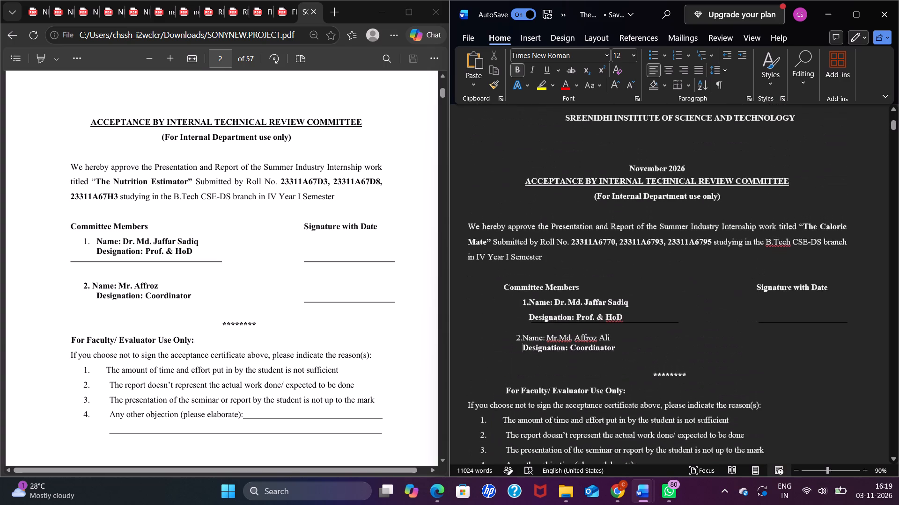
pyautogui.scroll(-1, 528, 246)
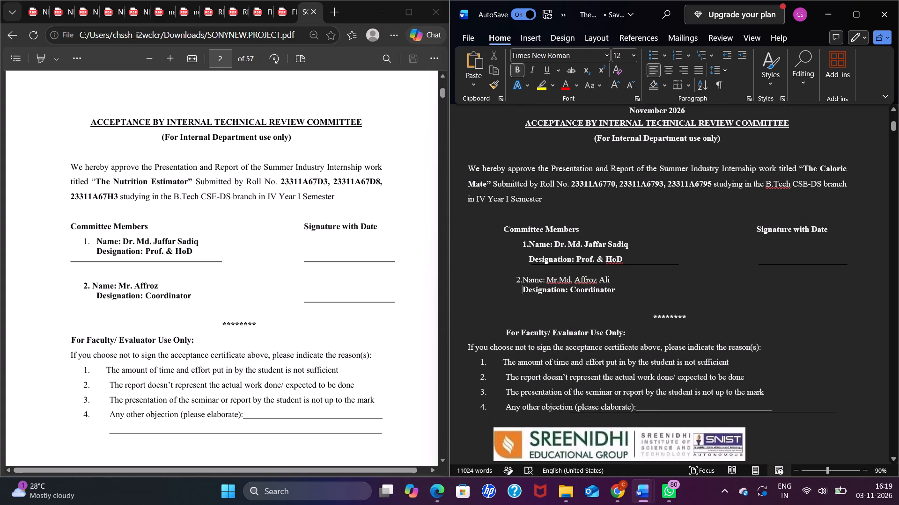
# Set the font size of the word “Name” in the second committee member's entry to 14.
pyautogui.doubleClick(522, 279)
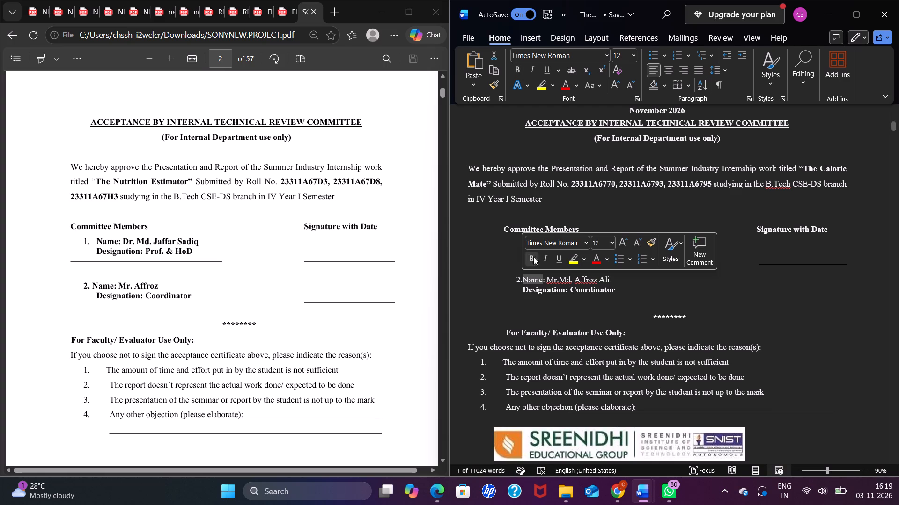
pyautogui.click(612, 241)
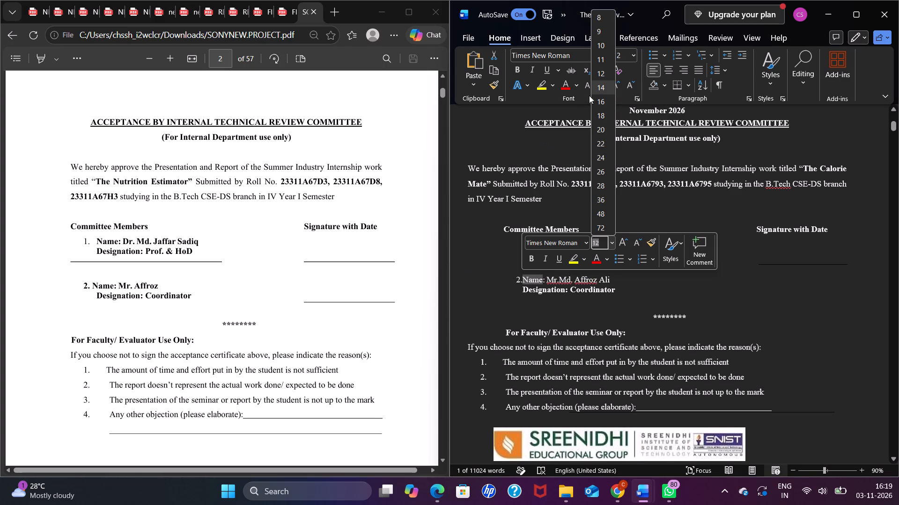
pyautogui.click(603, 82)
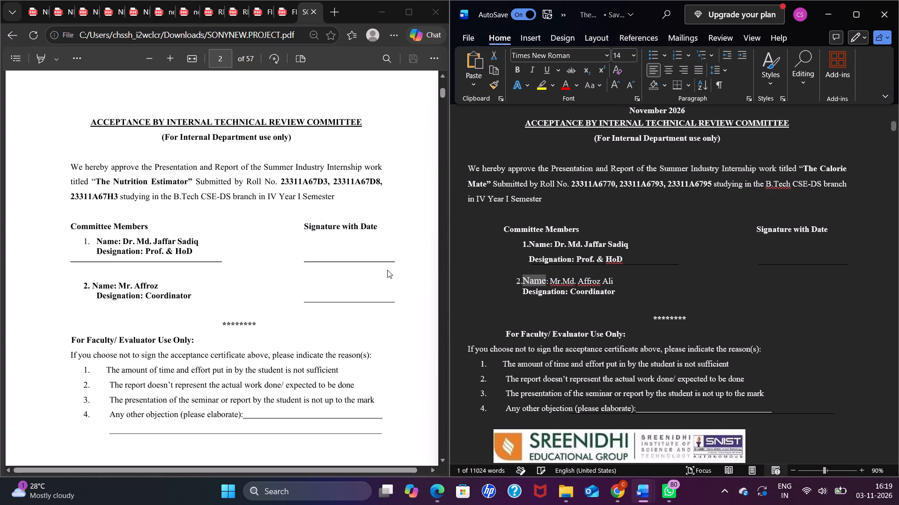
pyautogui.click(539, 277)
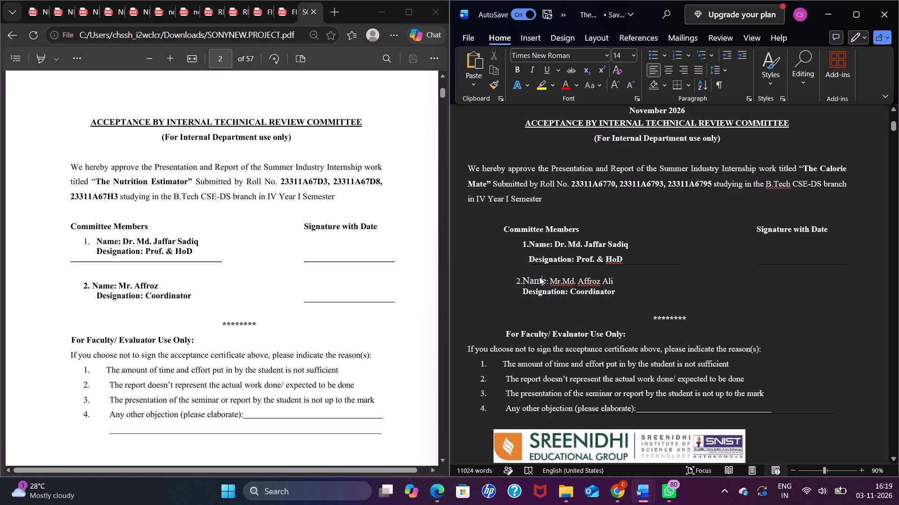
pyautogui.click(592, 246)
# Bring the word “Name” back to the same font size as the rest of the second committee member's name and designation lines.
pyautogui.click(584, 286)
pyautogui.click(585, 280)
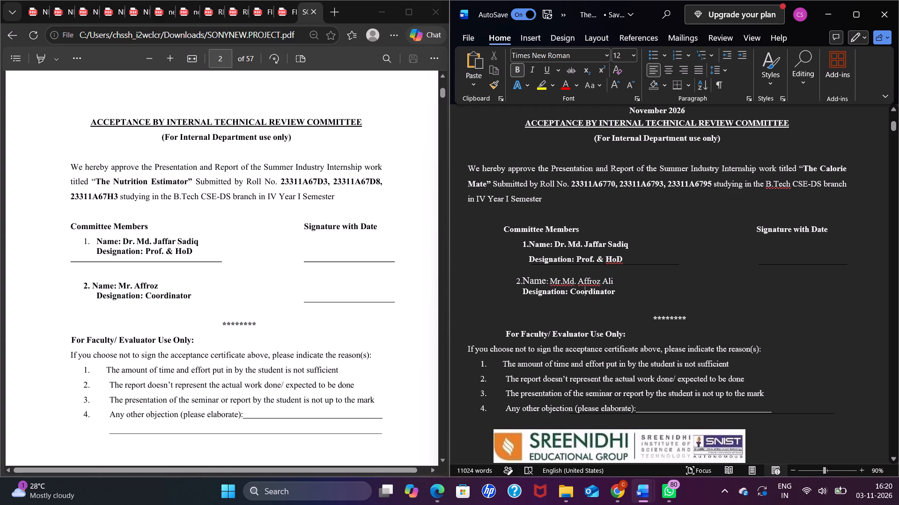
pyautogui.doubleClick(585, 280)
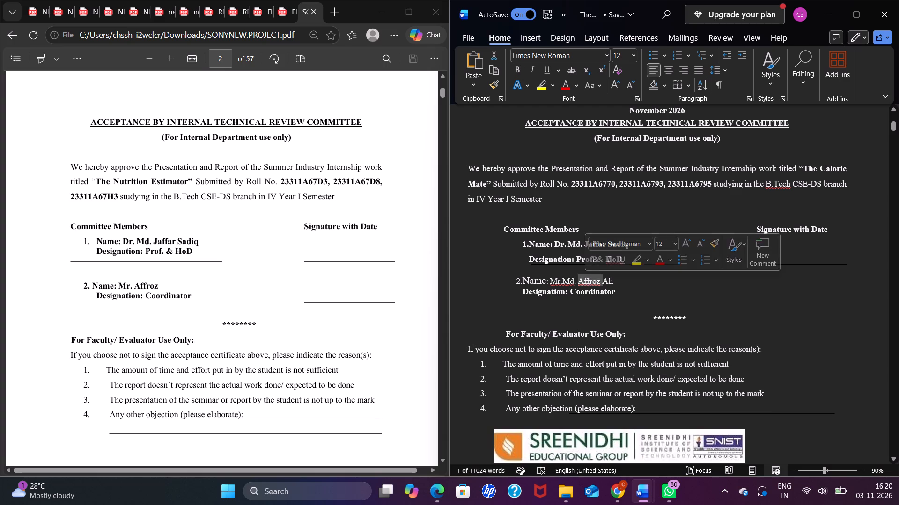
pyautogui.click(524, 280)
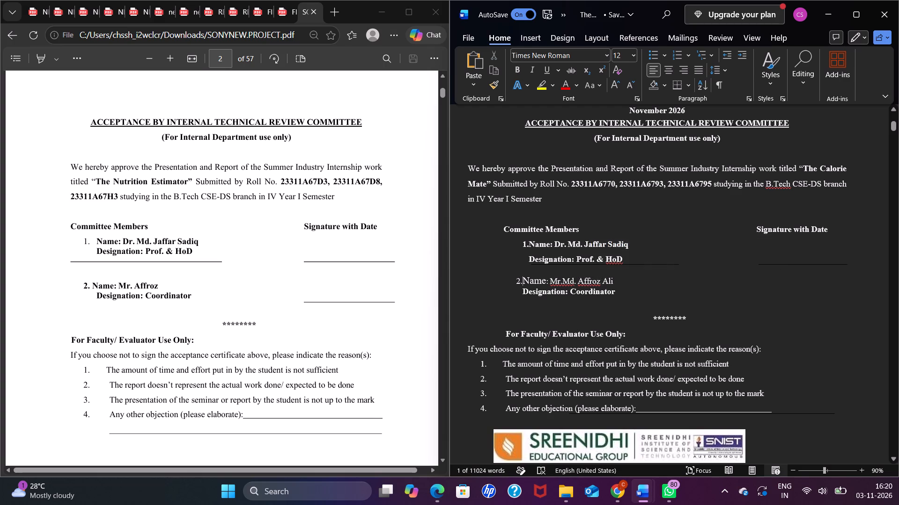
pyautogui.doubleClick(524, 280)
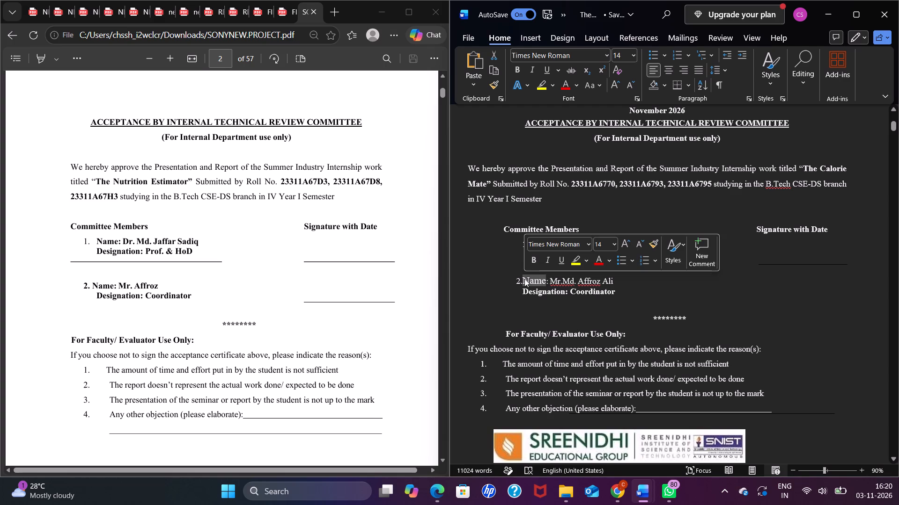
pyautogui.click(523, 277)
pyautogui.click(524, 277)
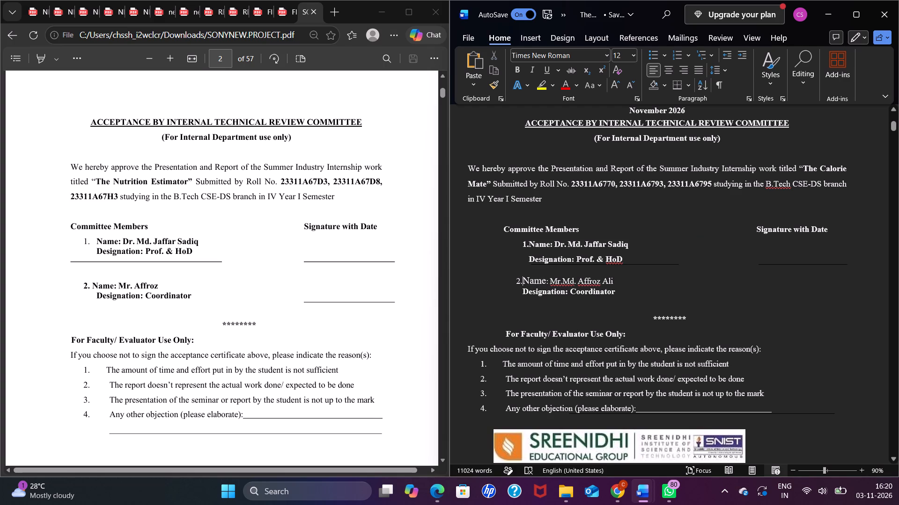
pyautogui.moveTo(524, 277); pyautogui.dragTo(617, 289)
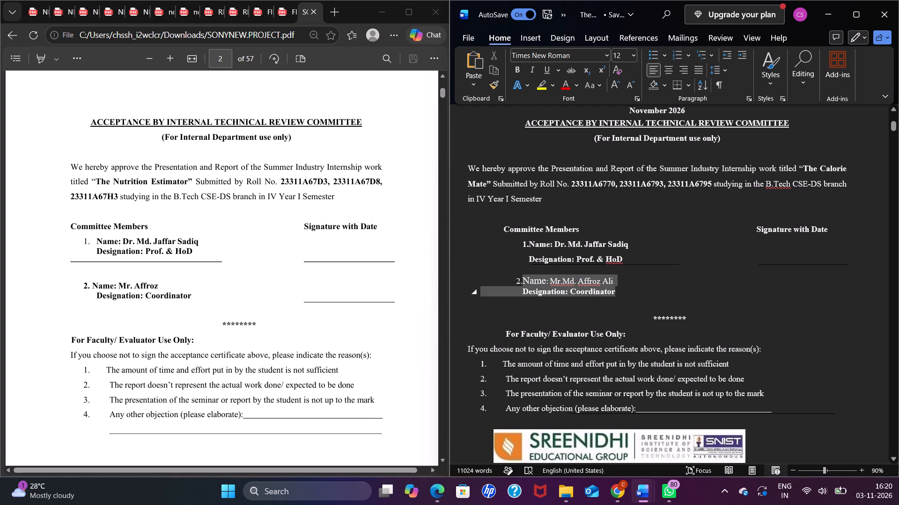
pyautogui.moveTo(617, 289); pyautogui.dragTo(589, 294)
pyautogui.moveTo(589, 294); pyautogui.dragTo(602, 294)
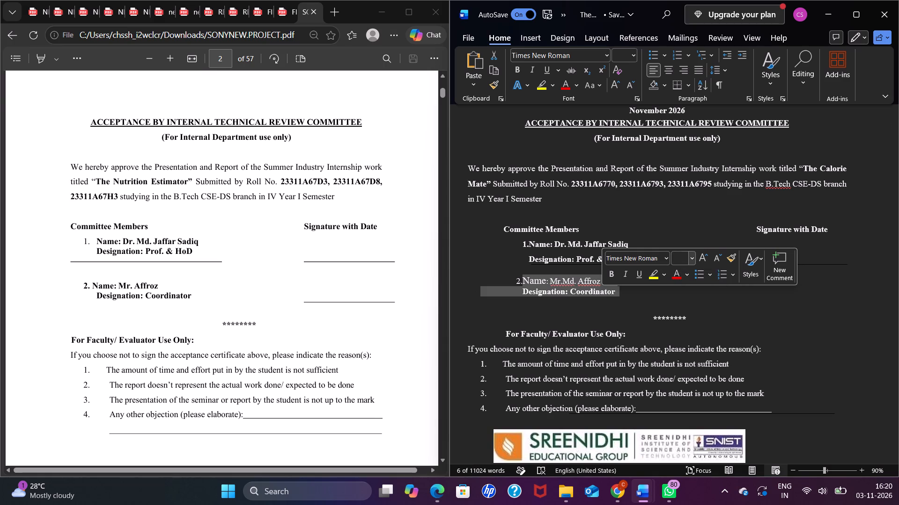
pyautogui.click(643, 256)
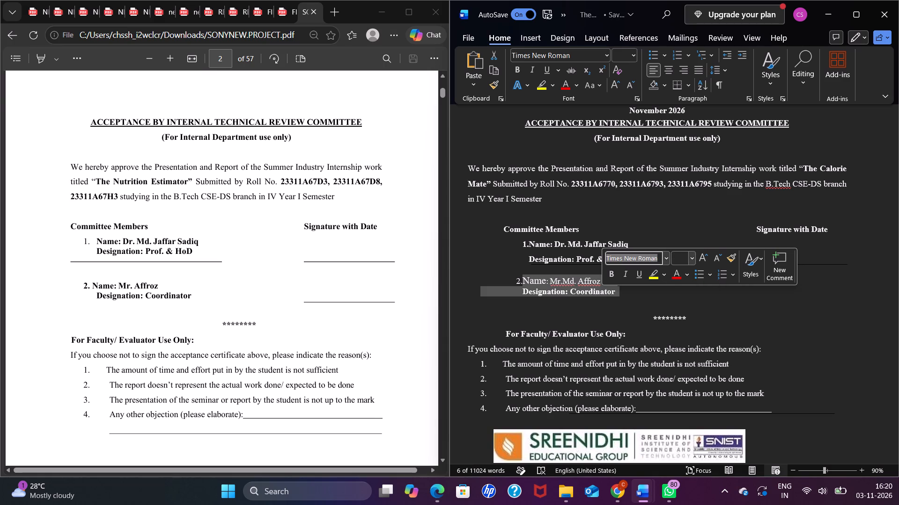
# Set the font size of the second committee member's name and designation lines to 12.
pyautogui.click(691, 262)
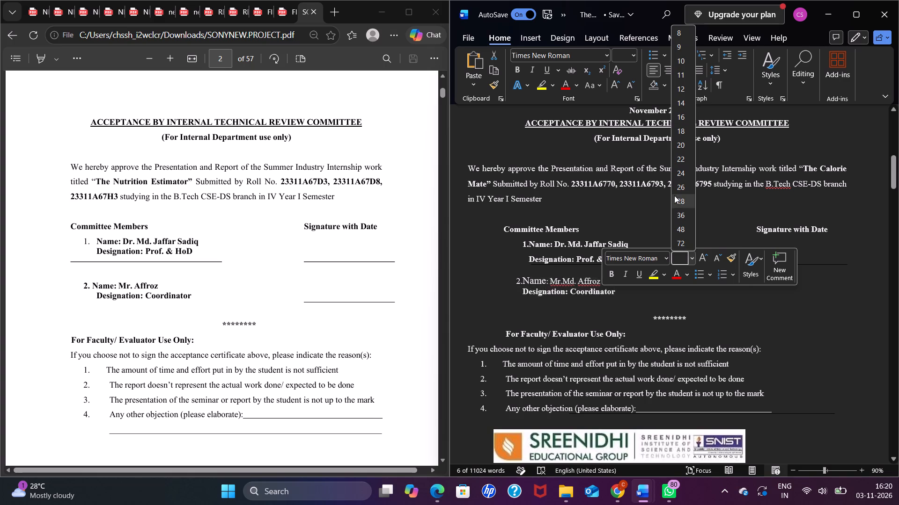
pyautogui.click(688, 87)
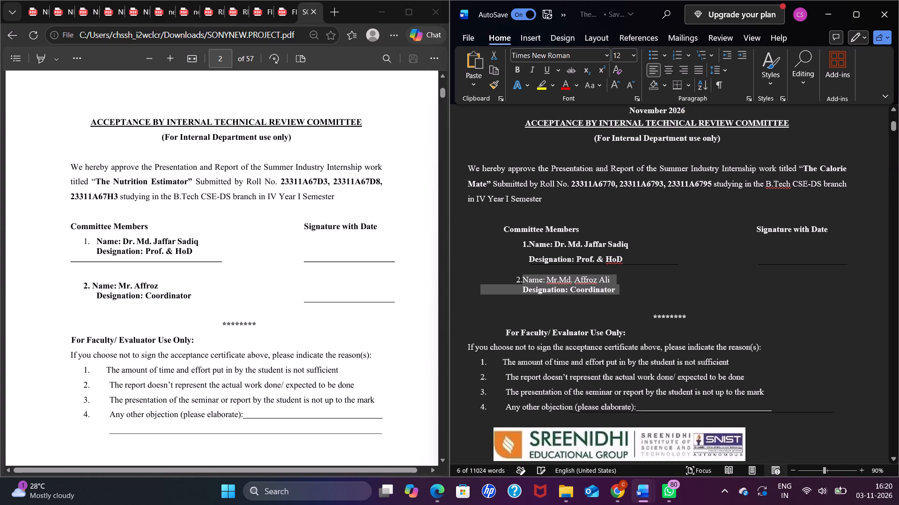
pyautogui.click(676, 298)
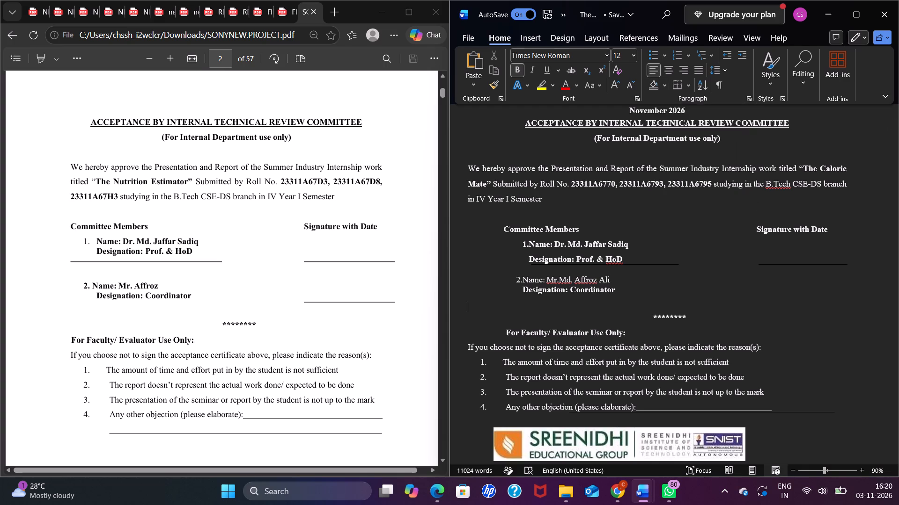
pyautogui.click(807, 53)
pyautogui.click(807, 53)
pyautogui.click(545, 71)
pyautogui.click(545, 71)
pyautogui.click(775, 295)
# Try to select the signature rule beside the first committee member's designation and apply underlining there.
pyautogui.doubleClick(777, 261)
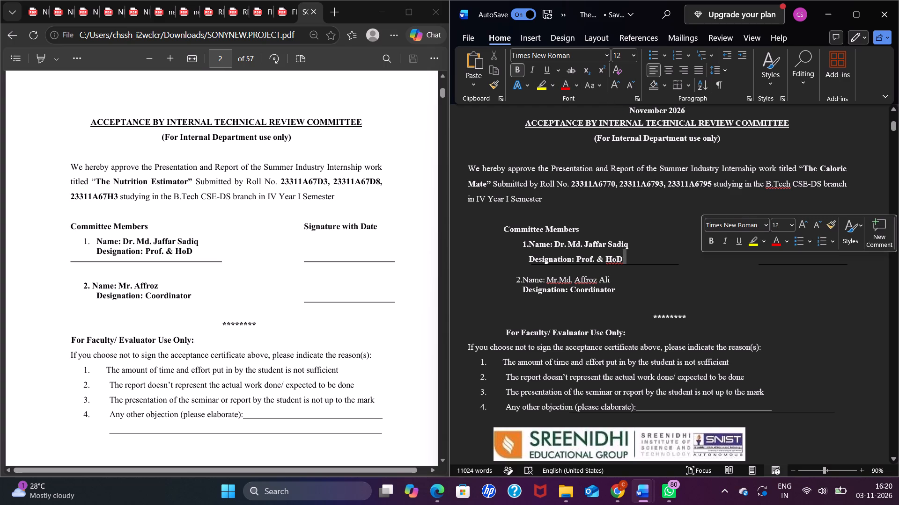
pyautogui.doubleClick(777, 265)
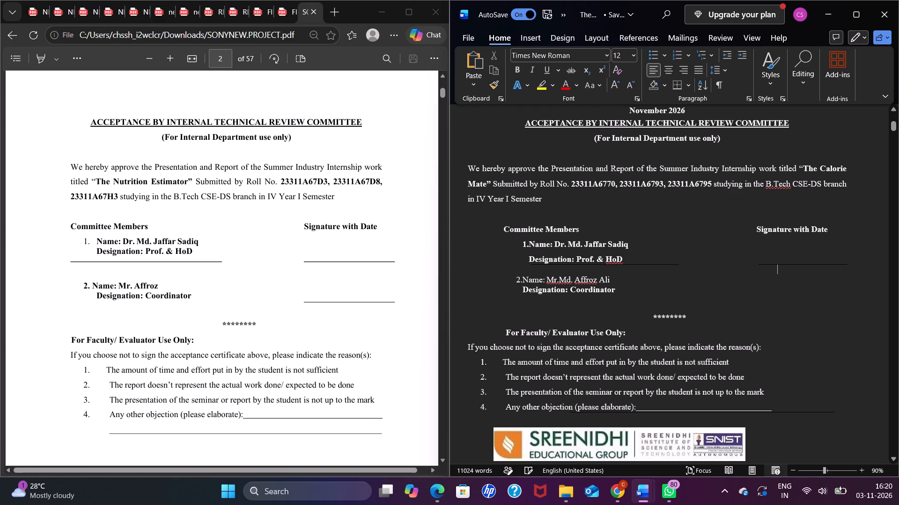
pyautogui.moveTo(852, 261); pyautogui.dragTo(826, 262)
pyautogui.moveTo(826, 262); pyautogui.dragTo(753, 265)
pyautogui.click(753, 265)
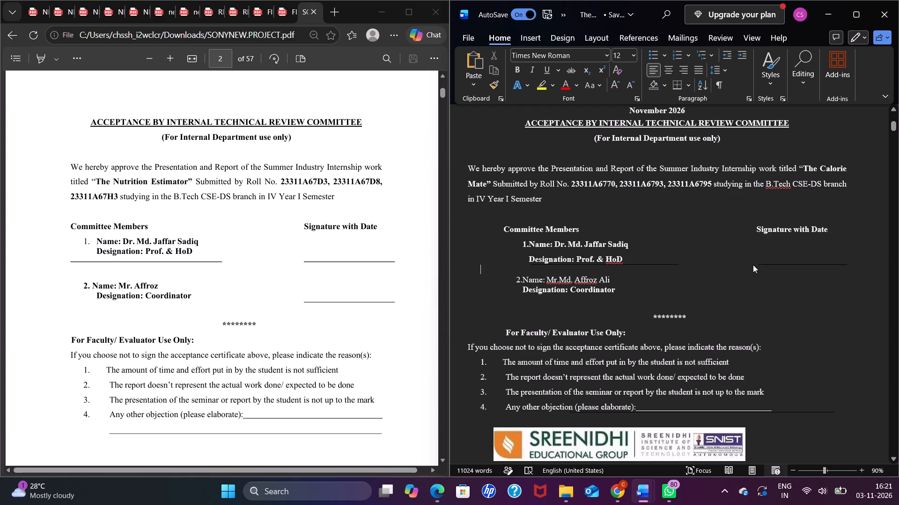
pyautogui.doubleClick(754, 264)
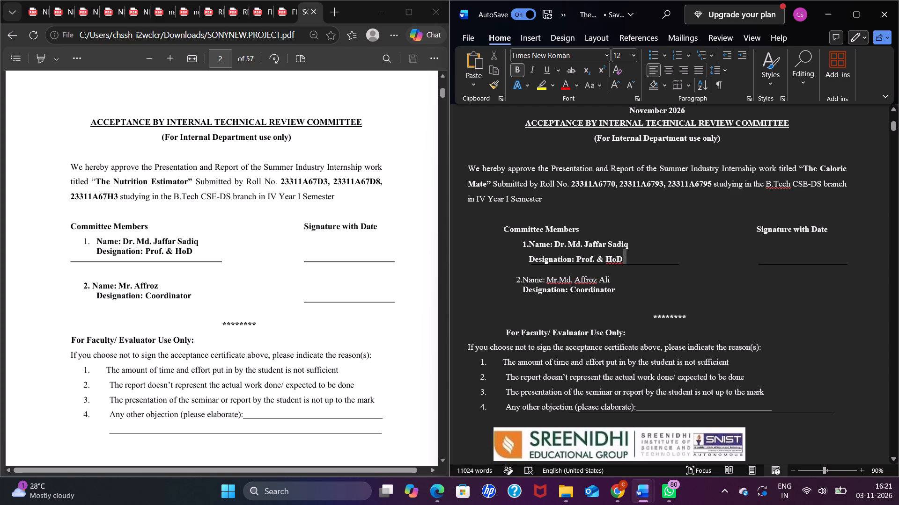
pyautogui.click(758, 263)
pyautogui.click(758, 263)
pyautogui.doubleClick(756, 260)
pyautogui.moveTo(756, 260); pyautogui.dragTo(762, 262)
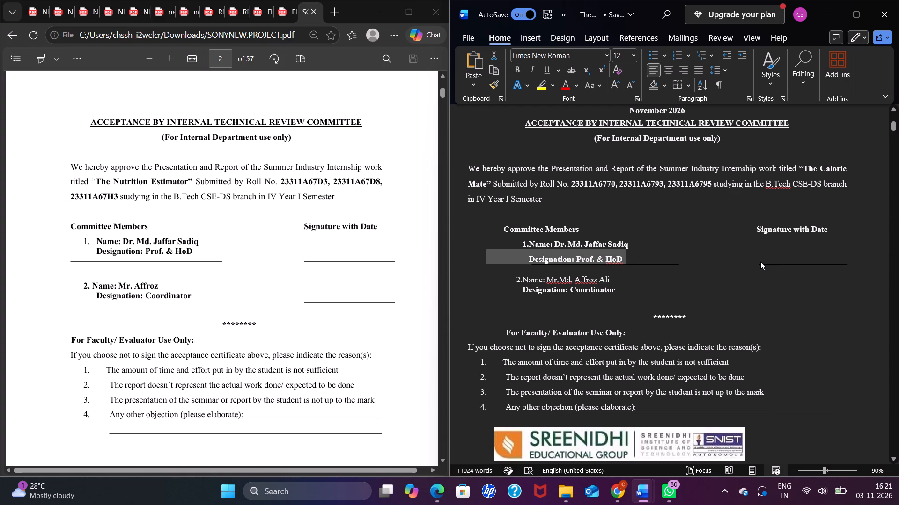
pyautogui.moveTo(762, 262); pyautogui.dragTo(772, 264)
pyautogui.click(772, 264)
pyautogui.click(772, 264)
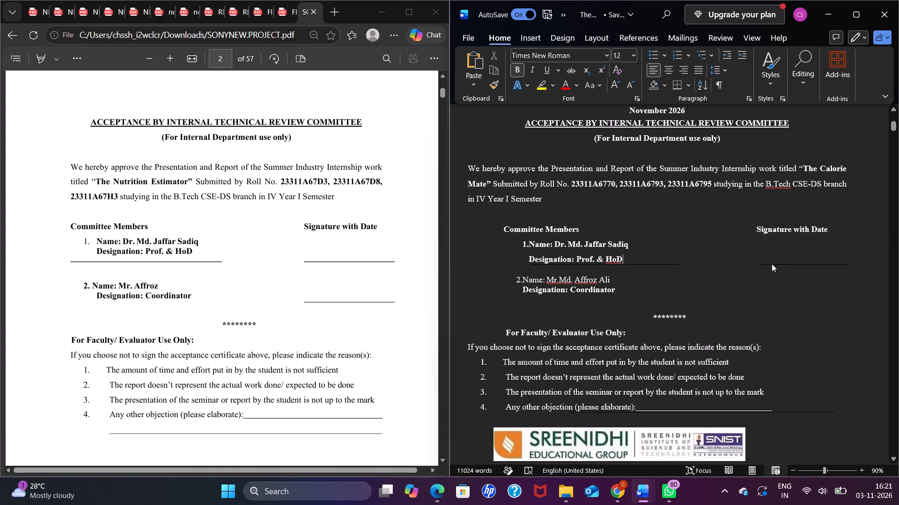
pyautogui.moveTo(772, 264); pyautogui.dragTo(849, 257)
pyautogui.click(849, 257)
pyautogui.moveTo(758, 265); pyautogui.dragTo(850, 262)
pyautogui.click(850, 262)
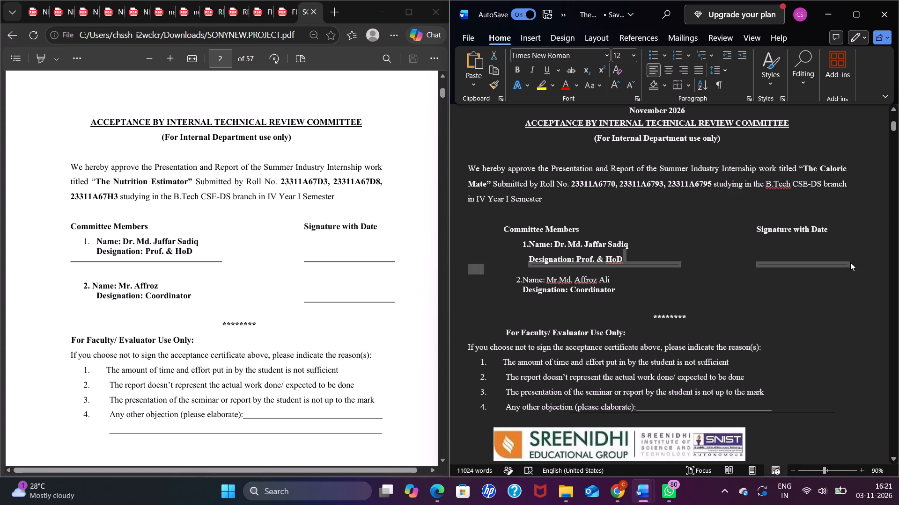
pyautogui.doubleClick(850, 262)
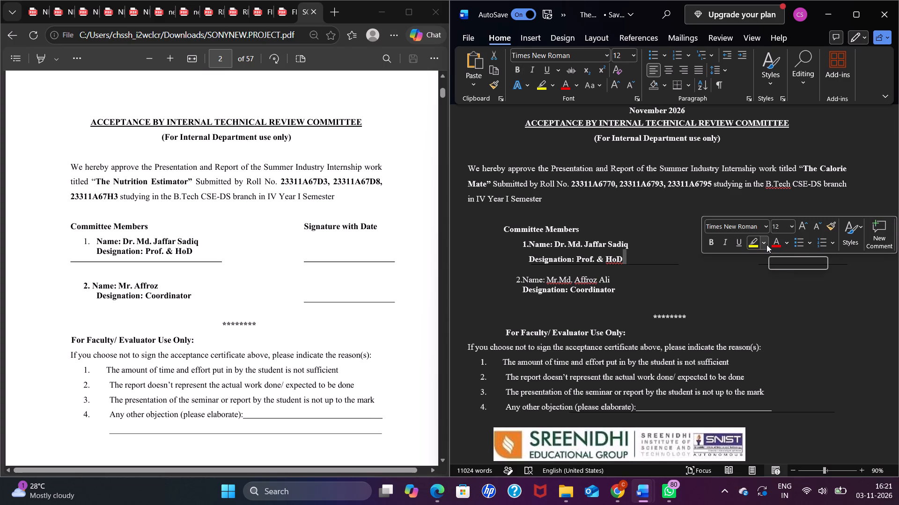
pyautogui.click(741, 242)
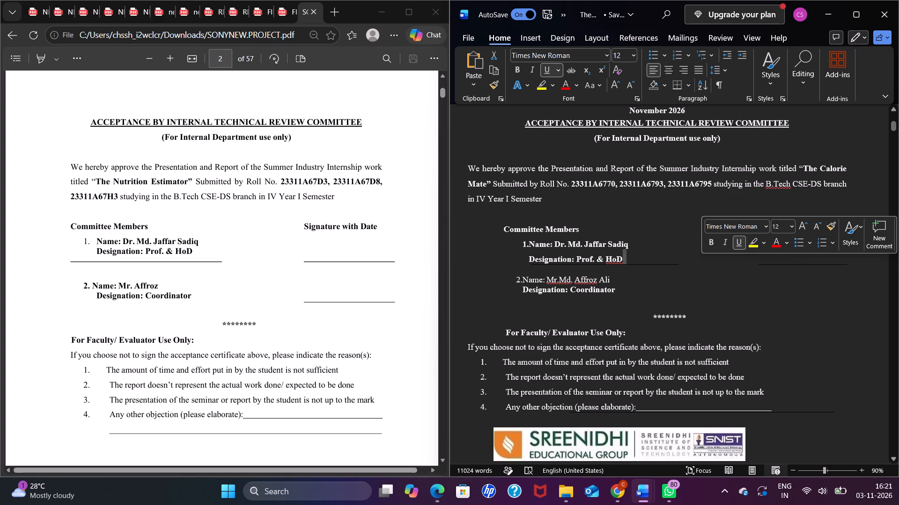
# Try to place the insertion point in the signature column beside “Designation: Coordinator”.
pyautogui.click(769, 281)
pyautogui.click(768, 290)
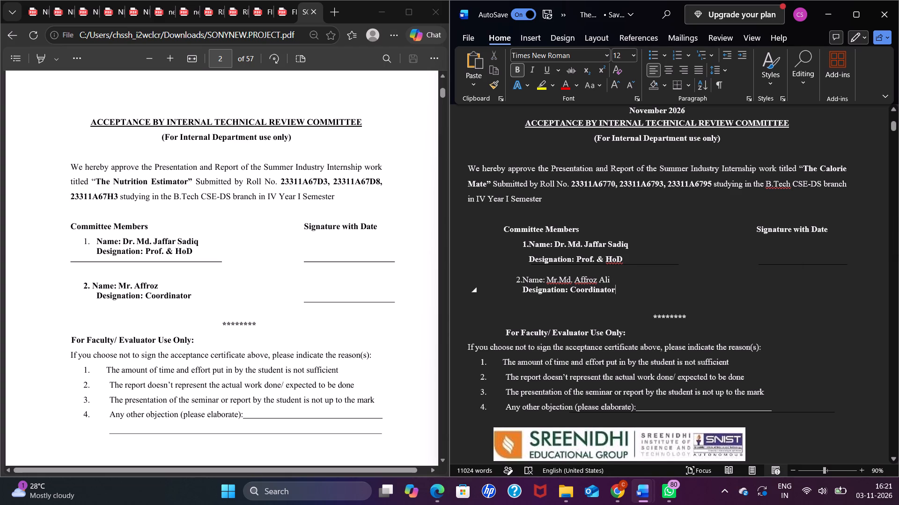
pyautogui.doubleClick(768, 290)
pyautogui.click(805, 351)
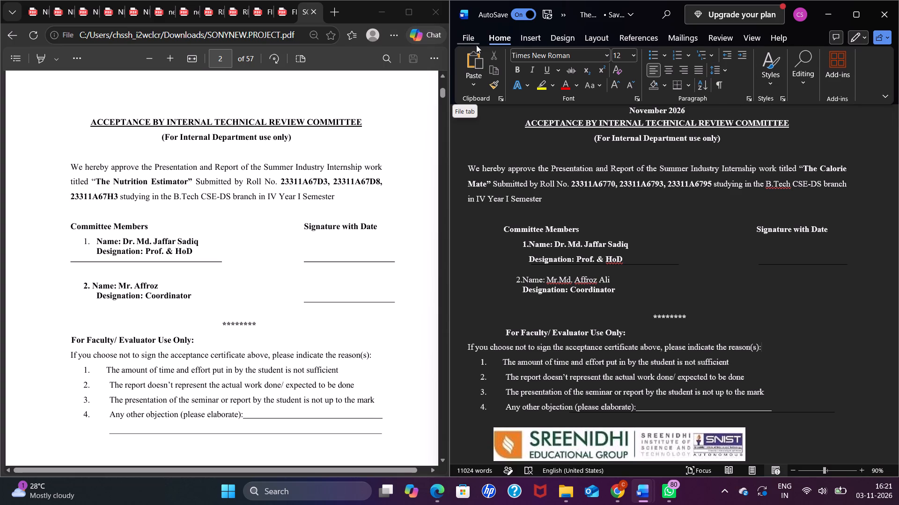
# Maximize the document window and undo the recent edits, back through the size 14 change to the word “Name”.
pyautogui.click(854, 22)
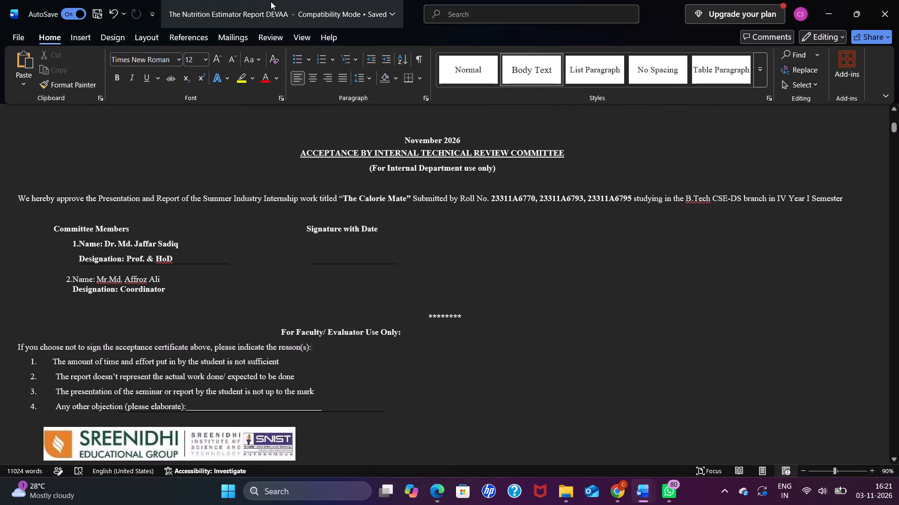
pyautogui.click(109, 11)
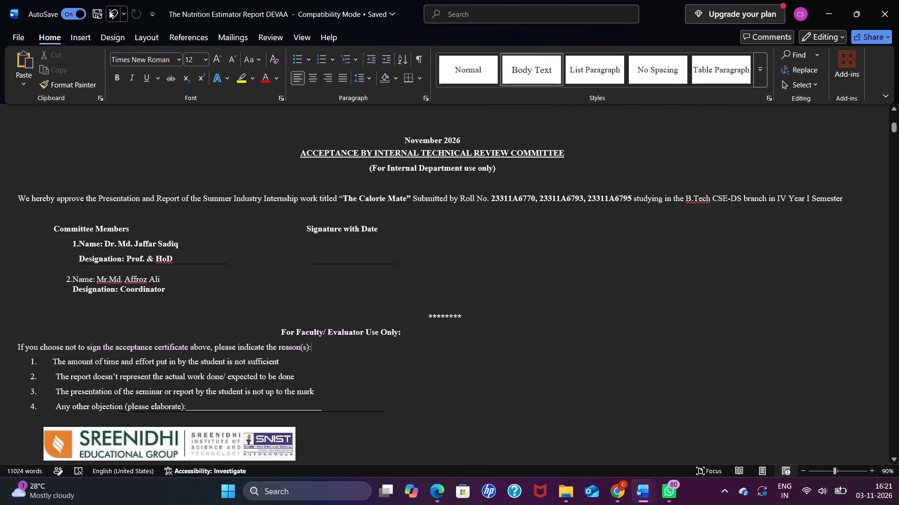
pyautogui.click(109, 11)
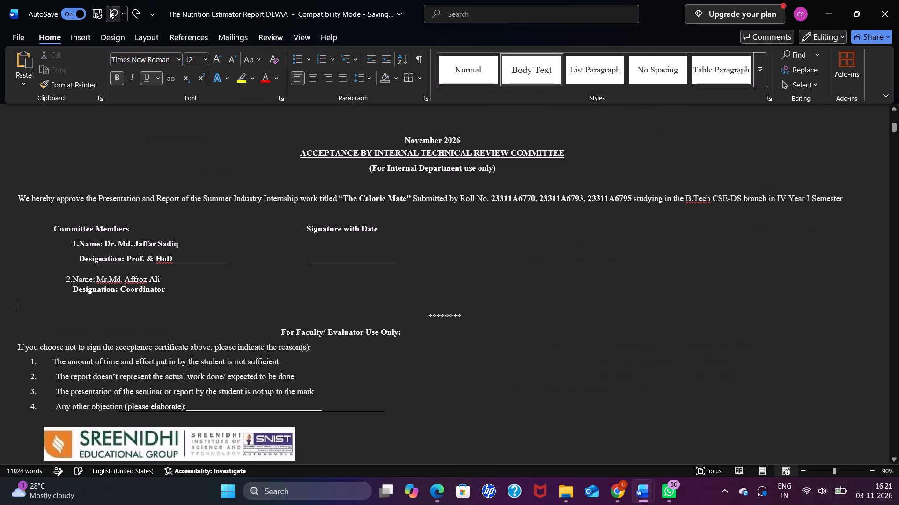
pyautogui.click(109, 11)
pyautogui.click(109, 11)
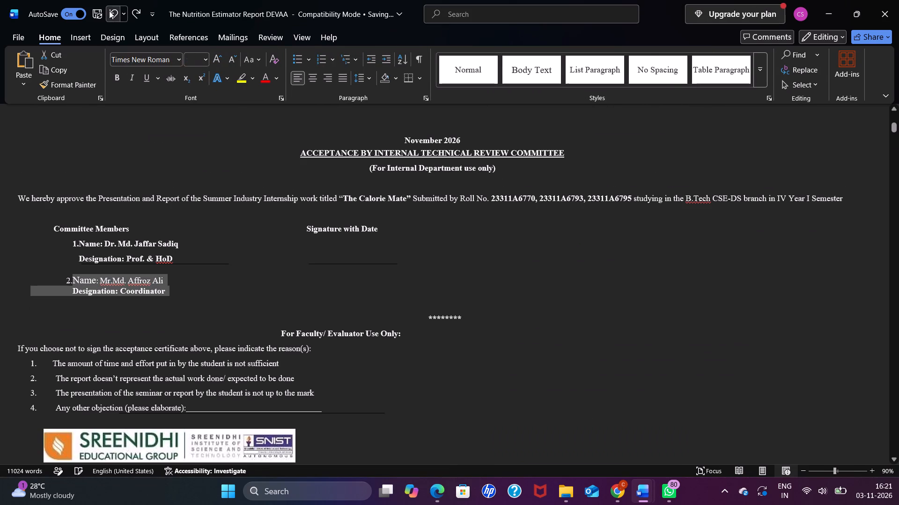
pyautogui.click(109, 11)
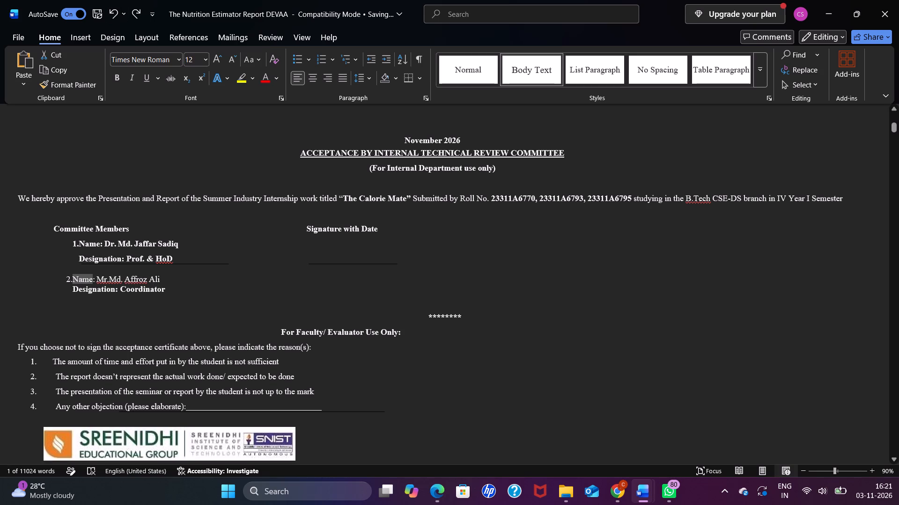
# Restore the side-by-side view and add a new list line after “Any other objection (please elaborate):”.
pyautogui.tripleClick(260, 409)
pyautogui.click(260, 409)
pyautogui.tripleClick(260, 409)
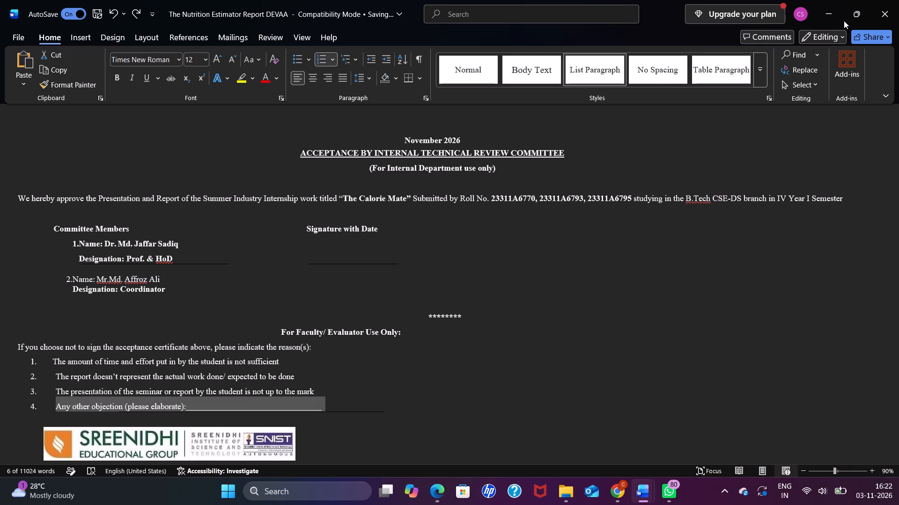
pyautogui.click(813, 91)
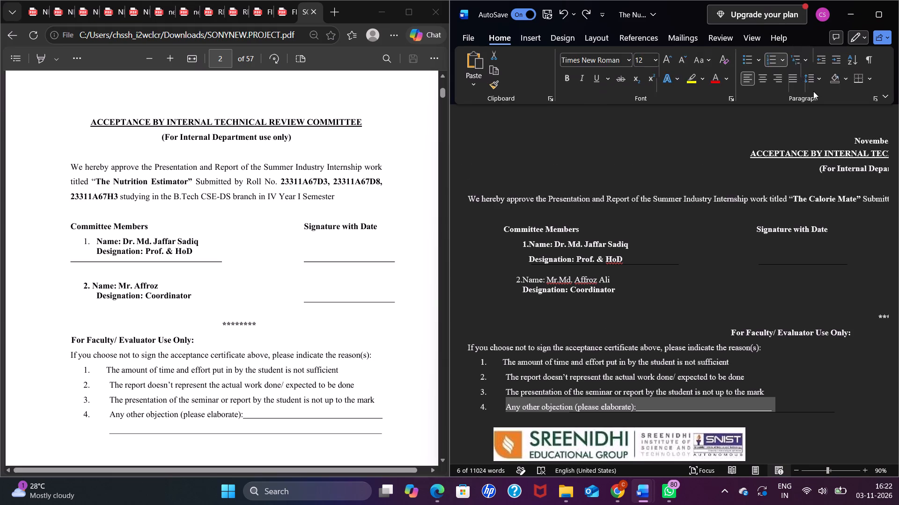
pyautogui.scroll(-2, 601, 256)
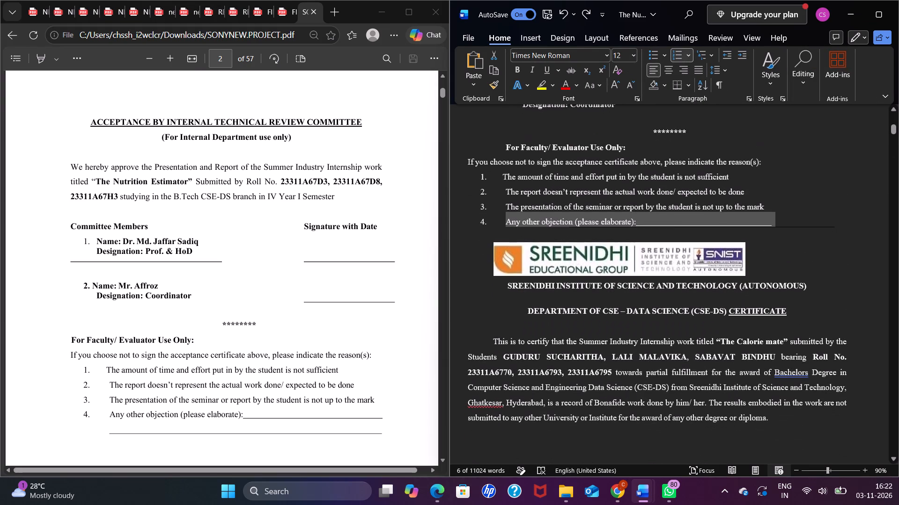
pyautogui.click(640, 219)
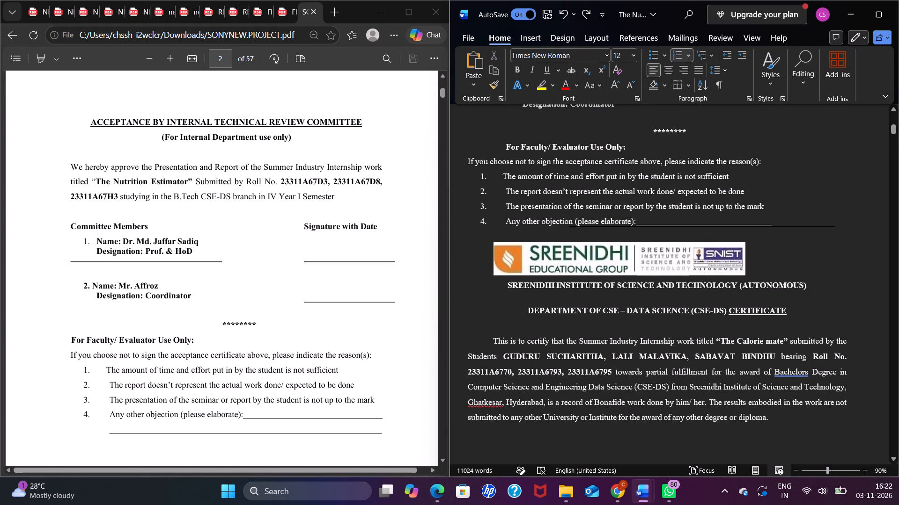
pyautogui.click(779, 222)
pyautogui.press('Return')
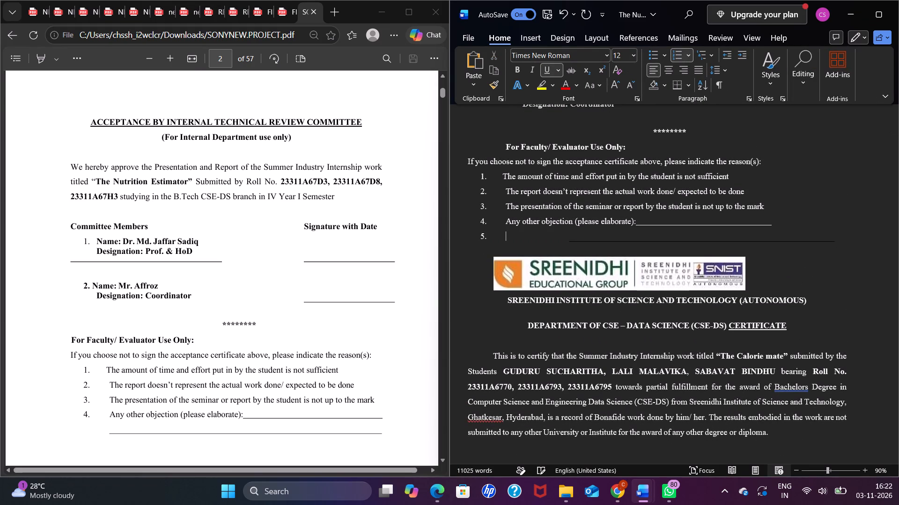
# Remove the empty fifth list item and insert an unnumbered blank line between item 4 and the Sreenidhi logo.
pyautogui.click(566, 240)
pyautogui.click(566, 240)
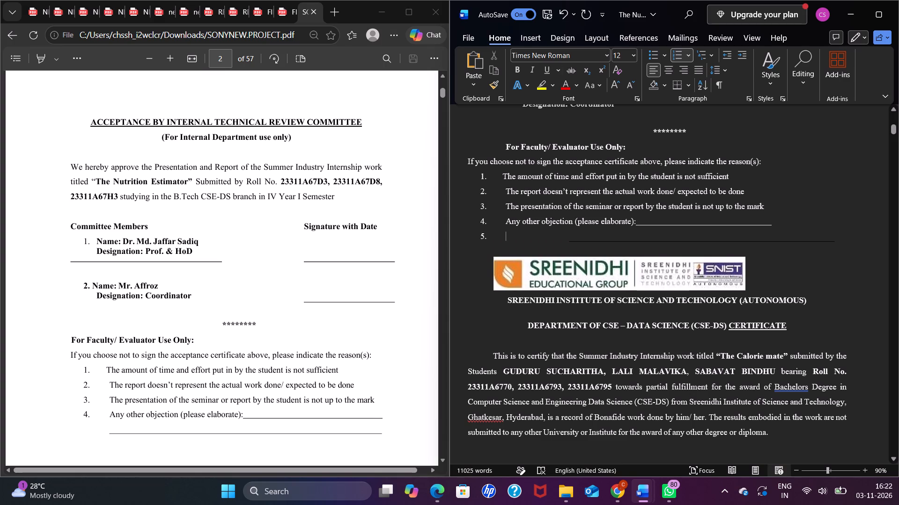
pyautogui.doubleClick(566, 240)
pyautogui.press('BackSpace')
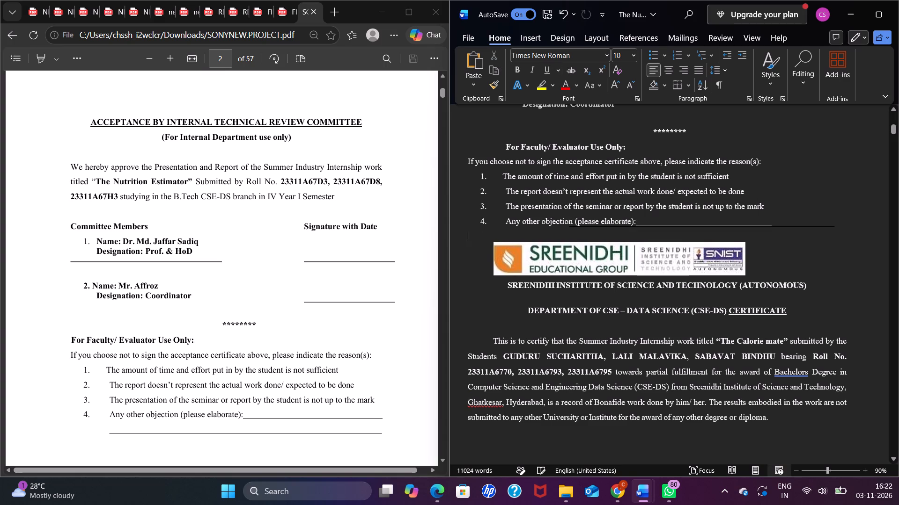
pyautogui.press('Return')
pyautogui.click(576, 238)
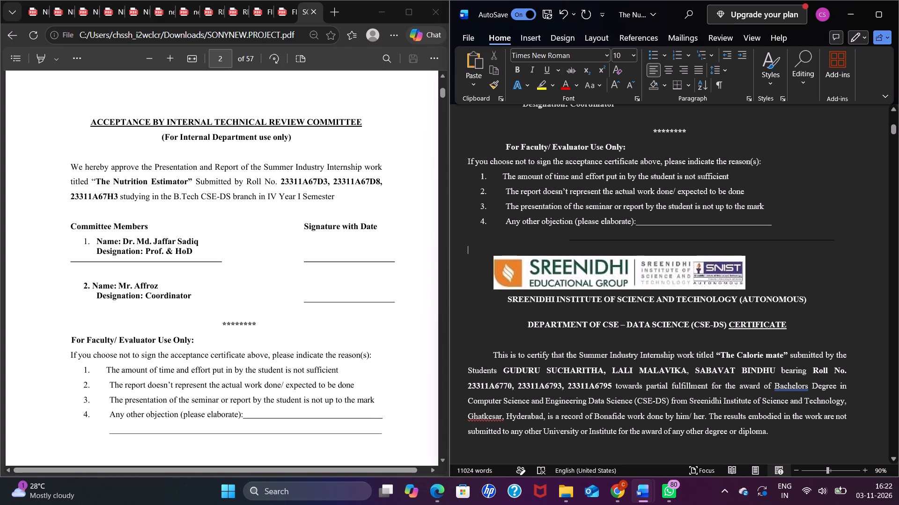
# Join the loose objection line to “Any other objection (please elaborate):” and start a new list item after it.
pyautogui.tripleClick(569, 239)
pyautogui.click(569, 239)
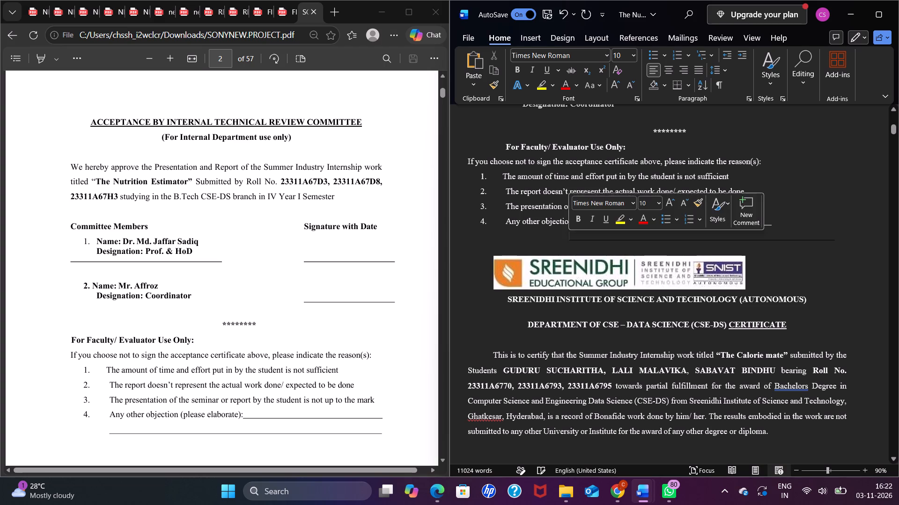
pyautogui.click(566, 238)
pyautogui.moveTo(566, 238); pyautogui.dragTo(570, 238)
pyautogui.doubleClick(570, 238)
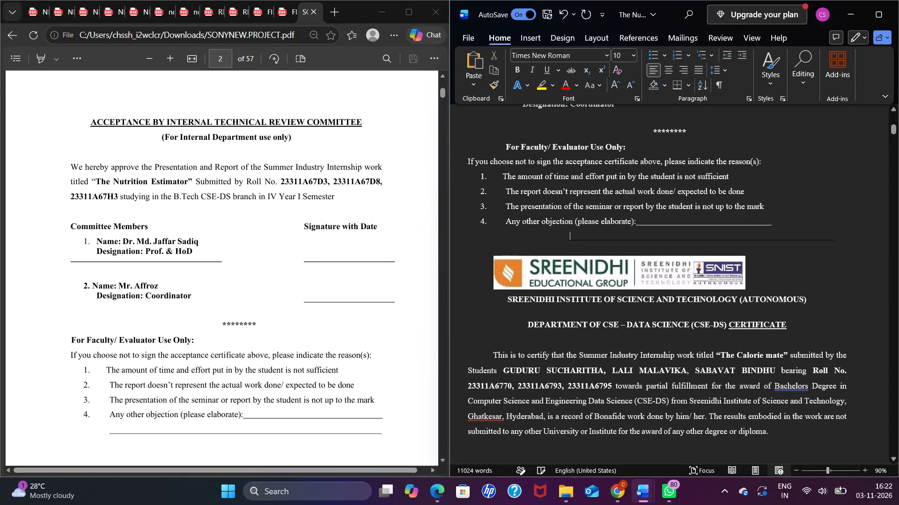
pyautogui.press('BackSpace')
pyautogui.press('BackSpace')
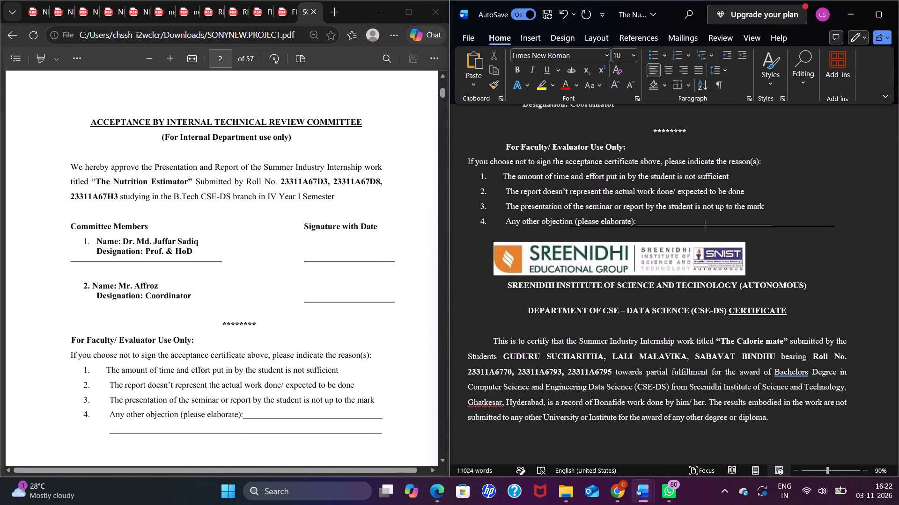
pyautogui.press('Return')
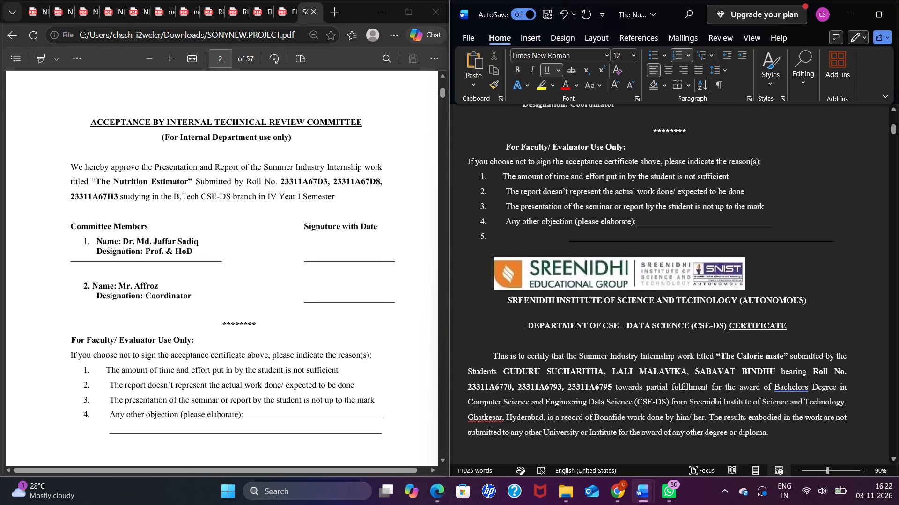
# Remove the list number 5 from the new line below “Any other objection (please elaborate):” and reduce its indent.
pyautogui.click(486, 236)
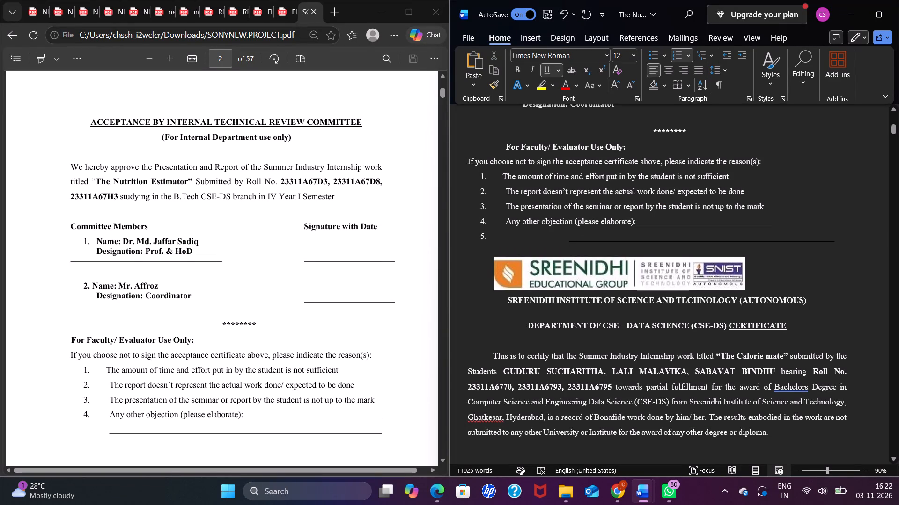
pyautogui.click(486, 236)
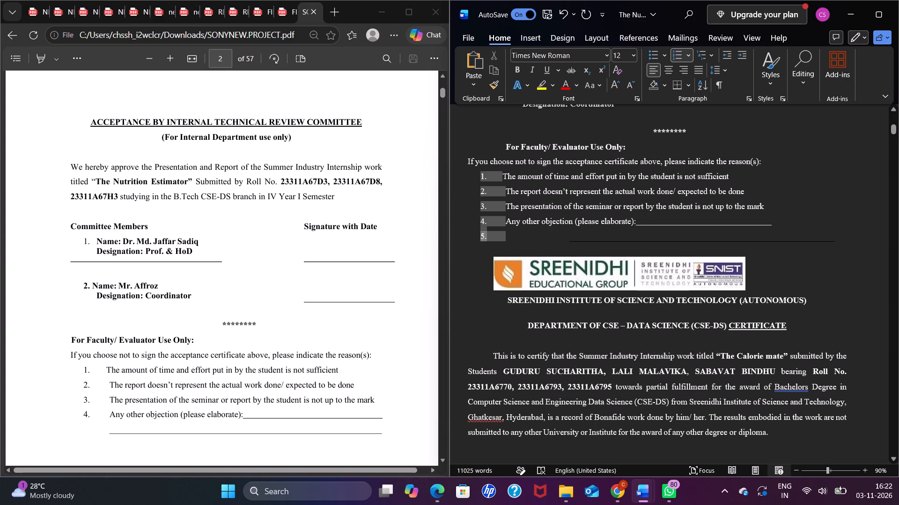
pyautogui.click(488, 238)
pyautogui.click(487, 237)
pyautogui.press('BackSpace')
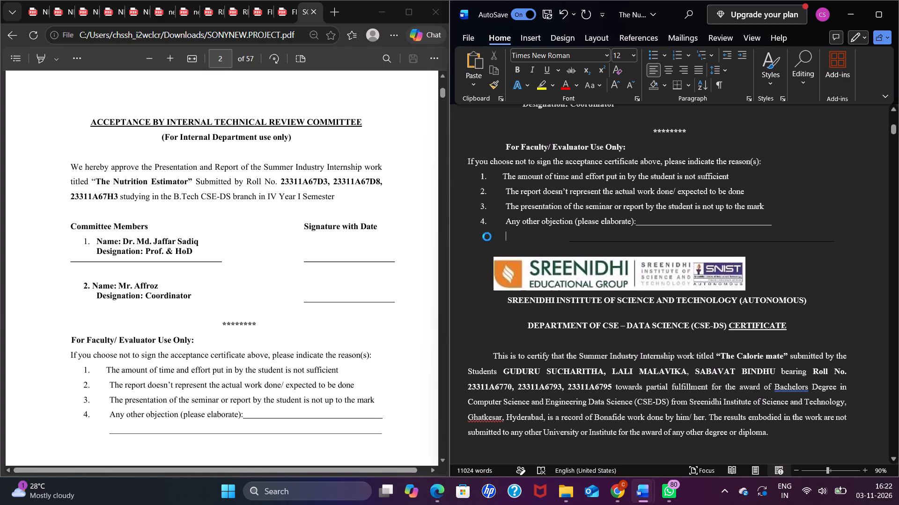
pyautogui.press('BackSpace')
# Move the heading “CERTIFICATE” onto its own line below “DEPARTMENT OF CSE – DATA SCIENCE (CSE-DS)”, as in the PDF.
pyautogui.scroll(-1, 509, 299)
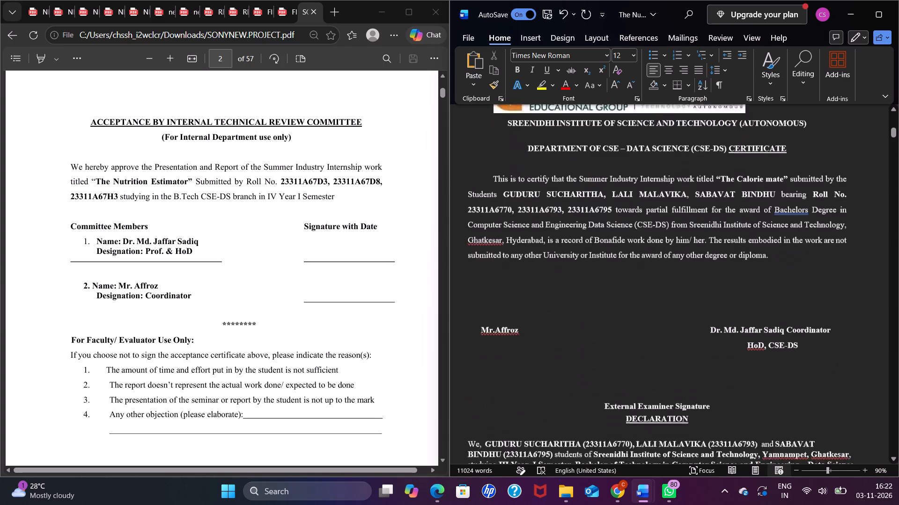
pyautogui.scroll(-1, 509, 299)
pyautogui.scroll(1, 533, 297)
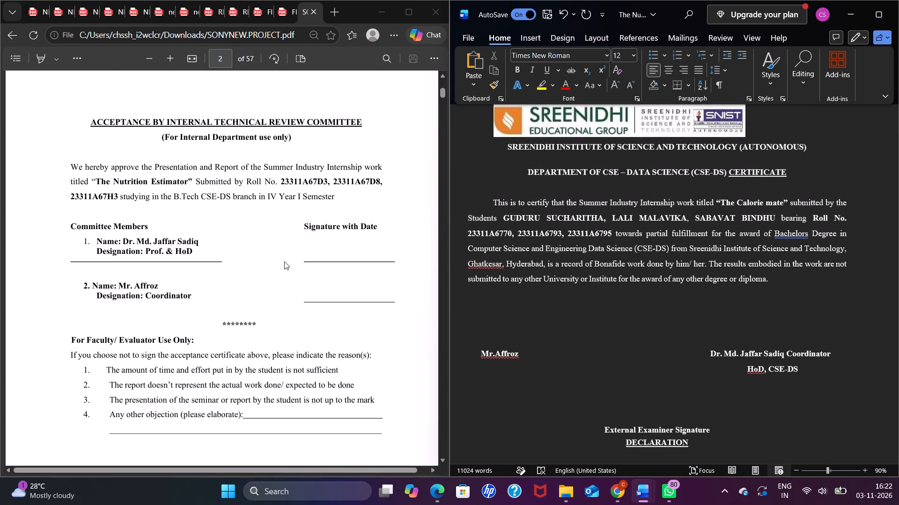
pyautogui.scroll(-5, 284, 261)
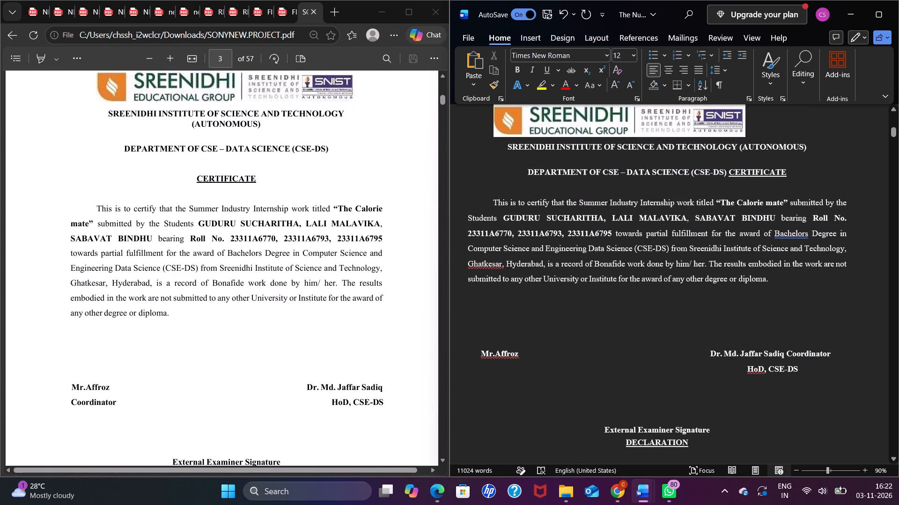
pyautogui.scroll(1, 413, 283)
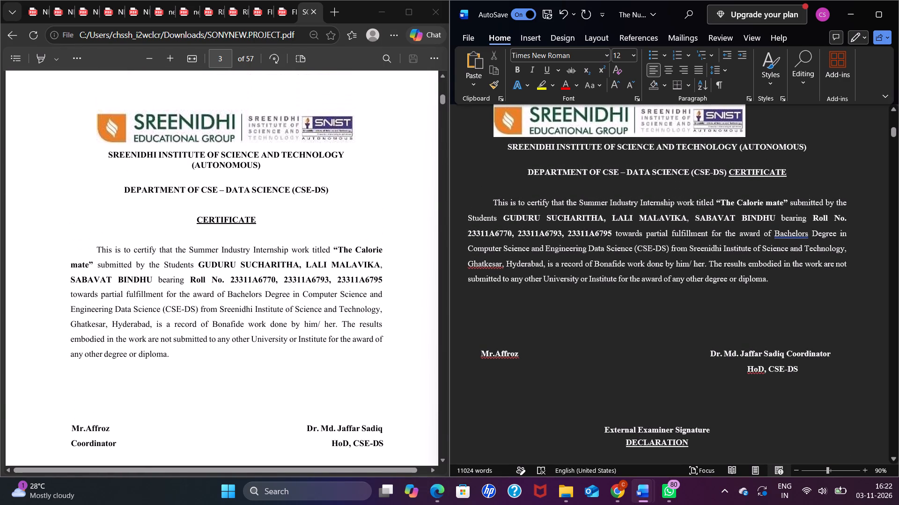
pyautogui.scroll(1, 619, 303)
pyautogui.click(725, 212)
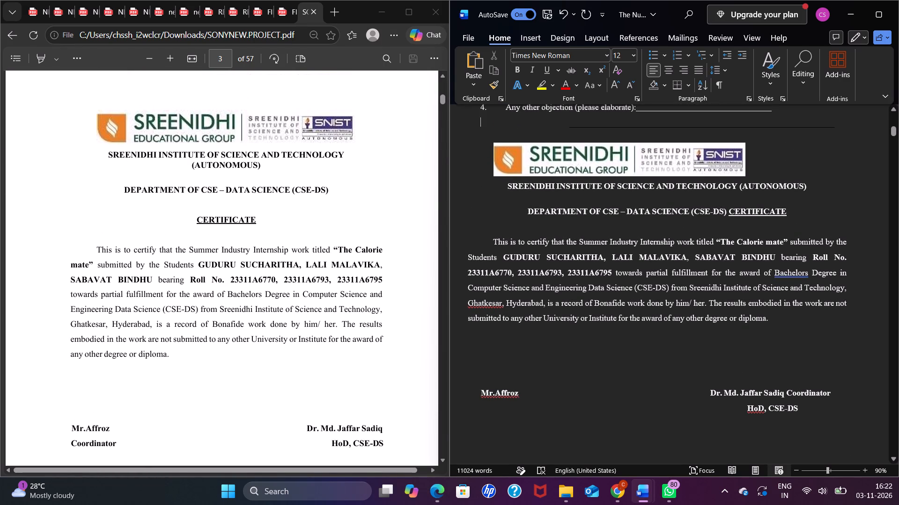
pyautogui.press('Return')
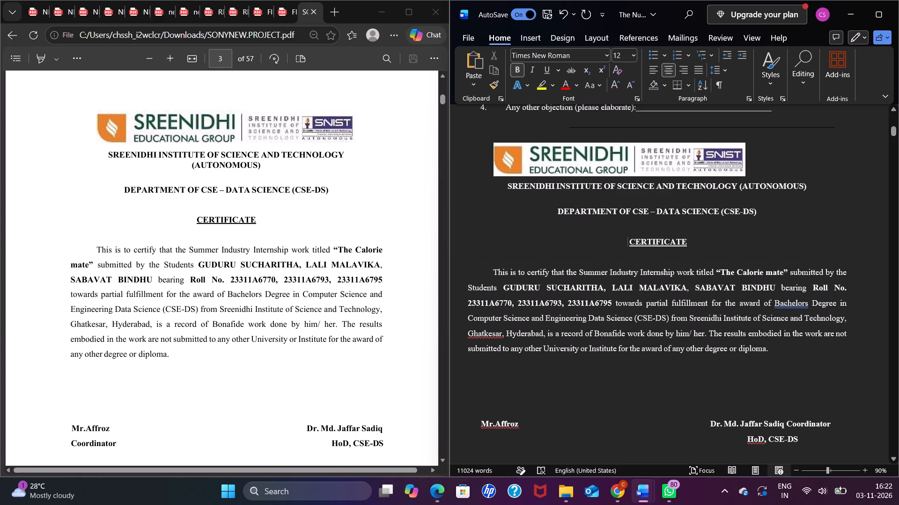
# Complete the coordinator's name in the certificate signature line by adding “Md.” after “Mr.” and the surname at the end.
pyautogui.scroll(-2, 656, 301)
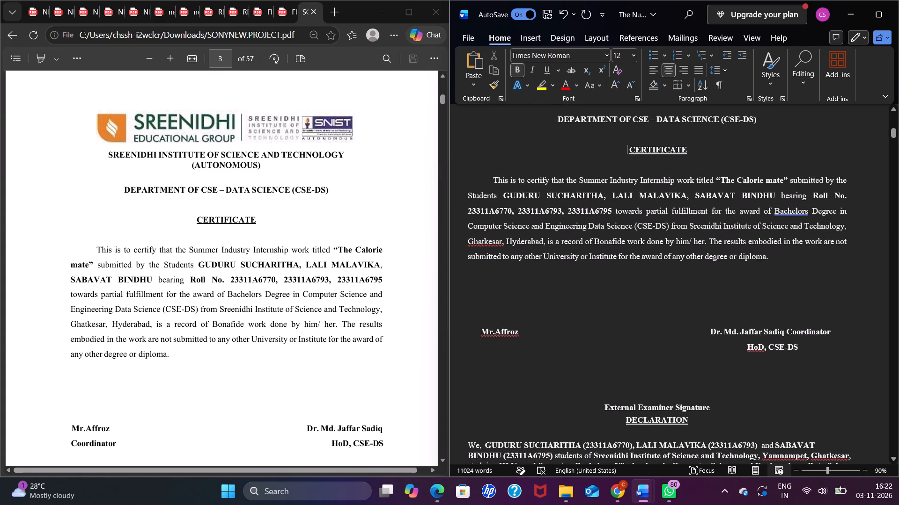
pyautogui.scroll(-2, 656, 301)
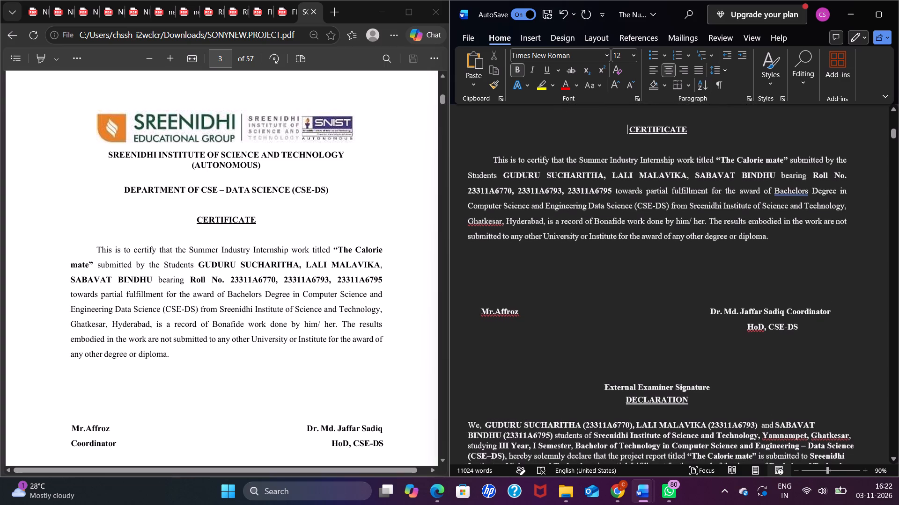
pyautogui.scroll(-1, 656, 301)
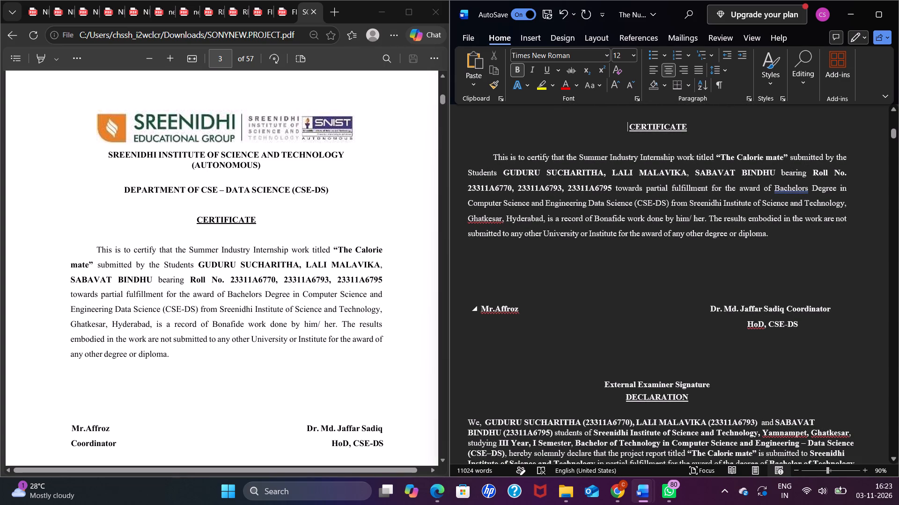
pyautogui.click(512, 310)
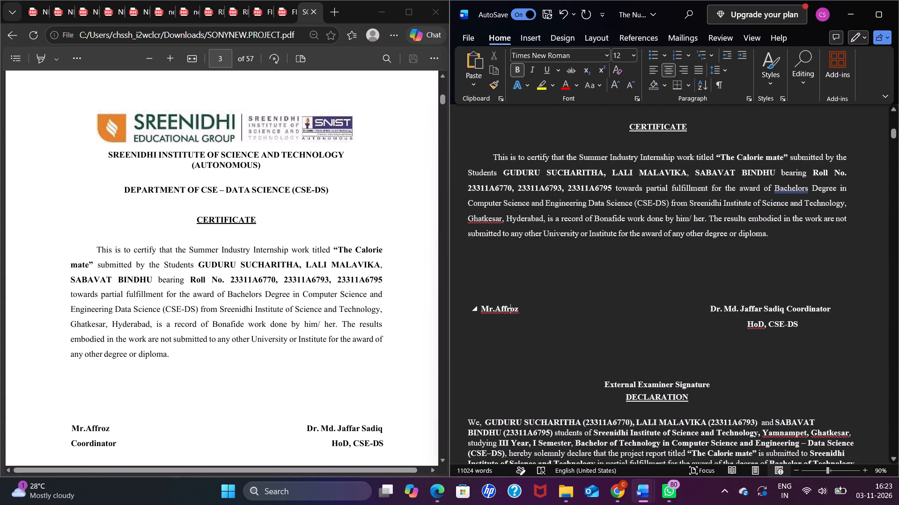
pyautogui.doubleClick(521, 308)
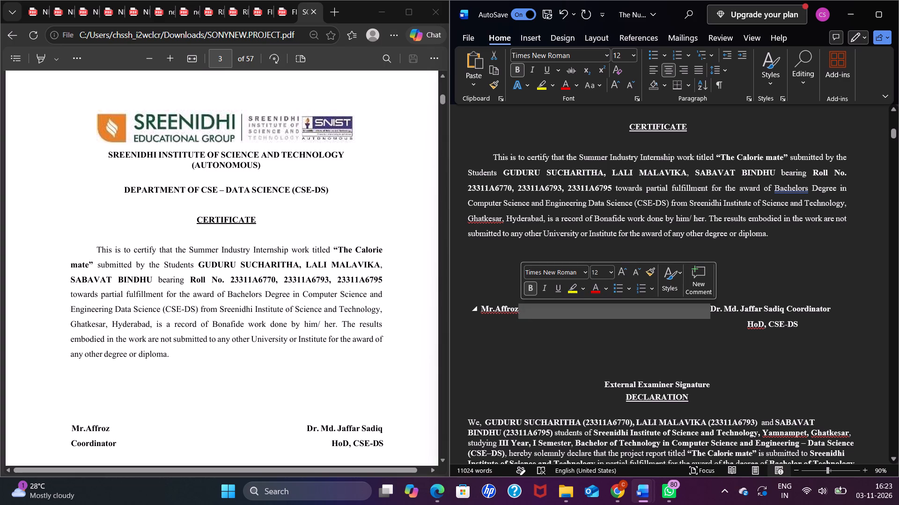
pyautogui.click(494, 309)
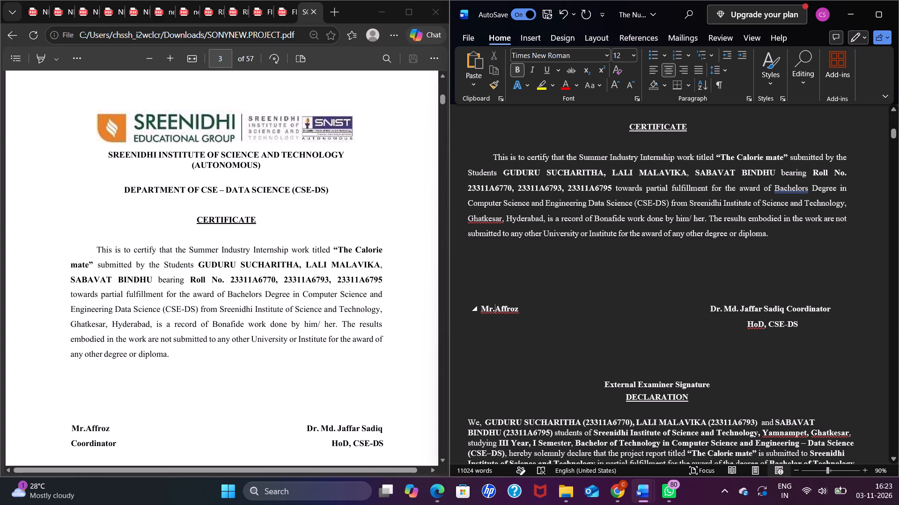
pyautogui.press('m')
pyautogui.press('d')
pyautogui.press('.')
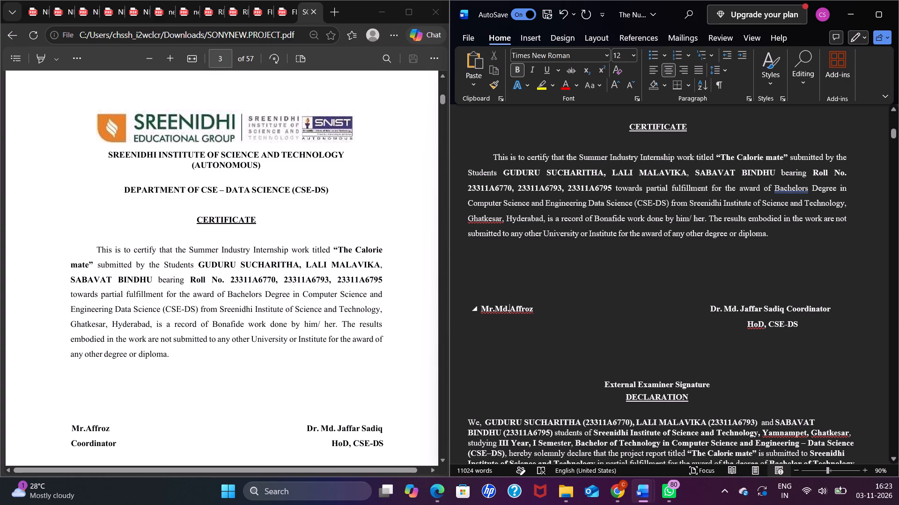
pyautogui.click(536, 311)
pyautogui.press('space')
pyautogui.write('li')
# Split the signature line after the coordinator's name and set both resulting lines flush left, without centering or indents.
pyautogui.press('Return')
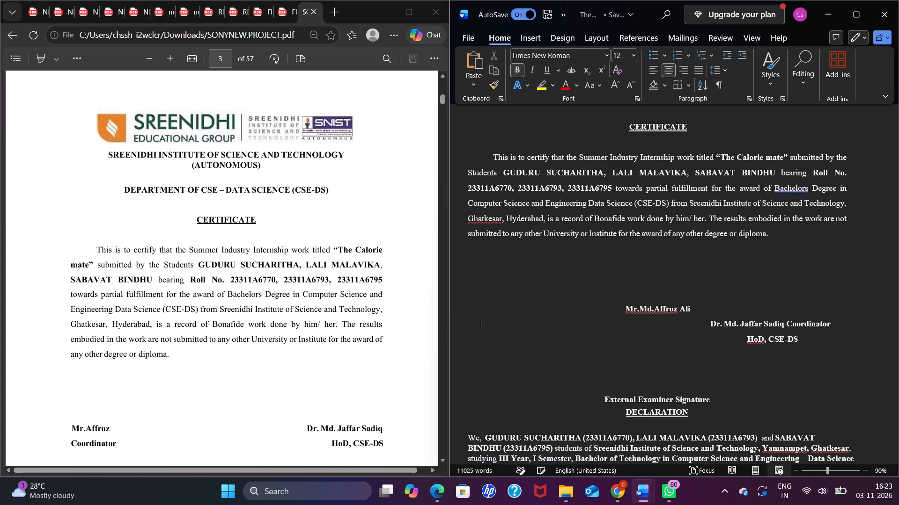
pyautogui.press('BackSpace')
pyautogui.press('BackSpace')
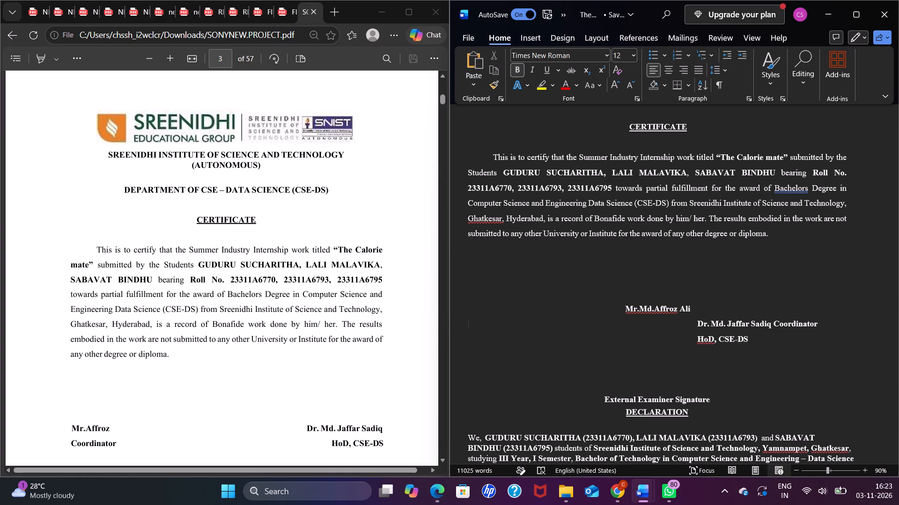
pyautogui.click(627, 309)
pyautogui.press('BackSpace')
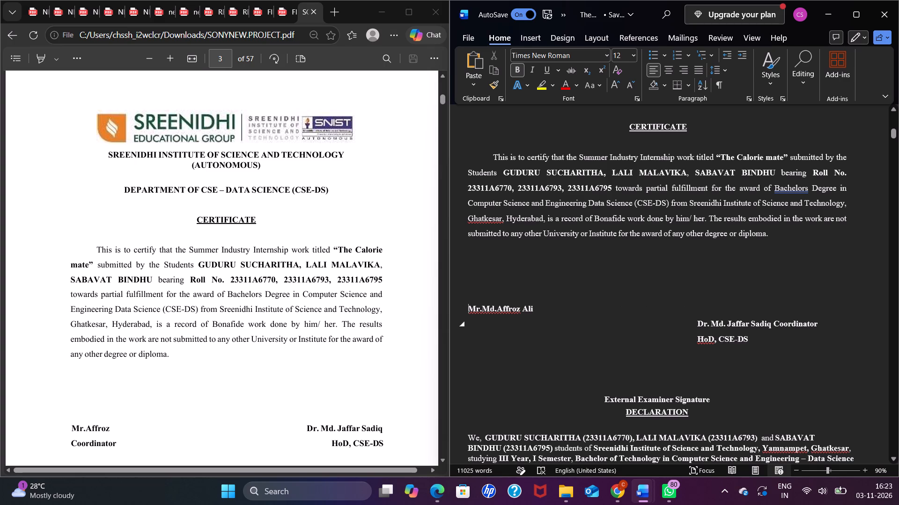
pyautogui.click(695, 326)
pyautogui.press('BackSpace')
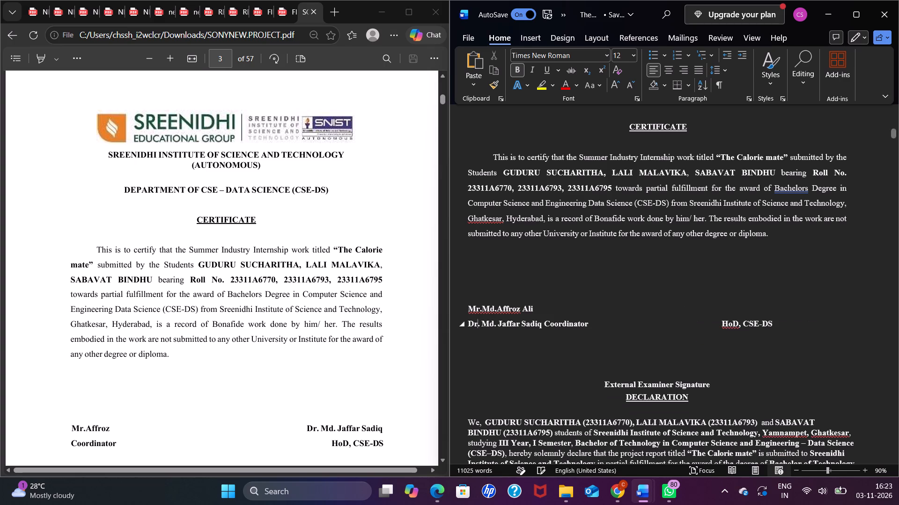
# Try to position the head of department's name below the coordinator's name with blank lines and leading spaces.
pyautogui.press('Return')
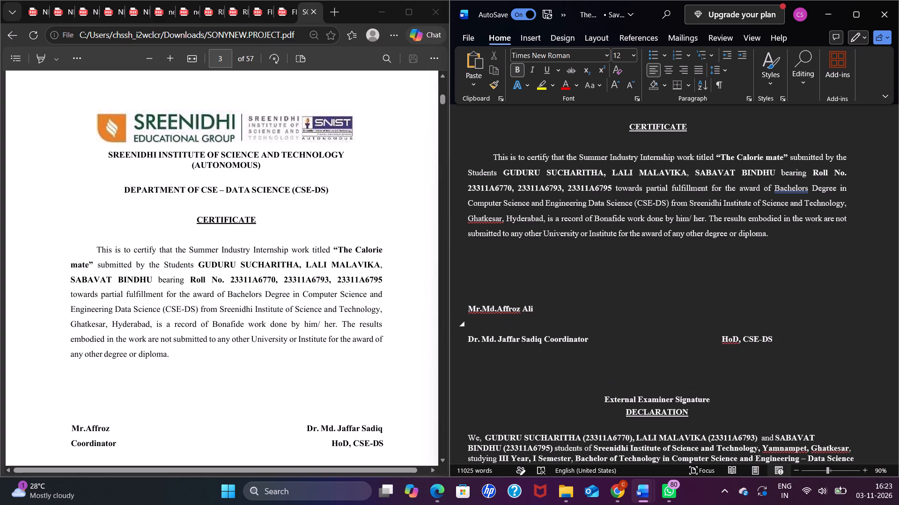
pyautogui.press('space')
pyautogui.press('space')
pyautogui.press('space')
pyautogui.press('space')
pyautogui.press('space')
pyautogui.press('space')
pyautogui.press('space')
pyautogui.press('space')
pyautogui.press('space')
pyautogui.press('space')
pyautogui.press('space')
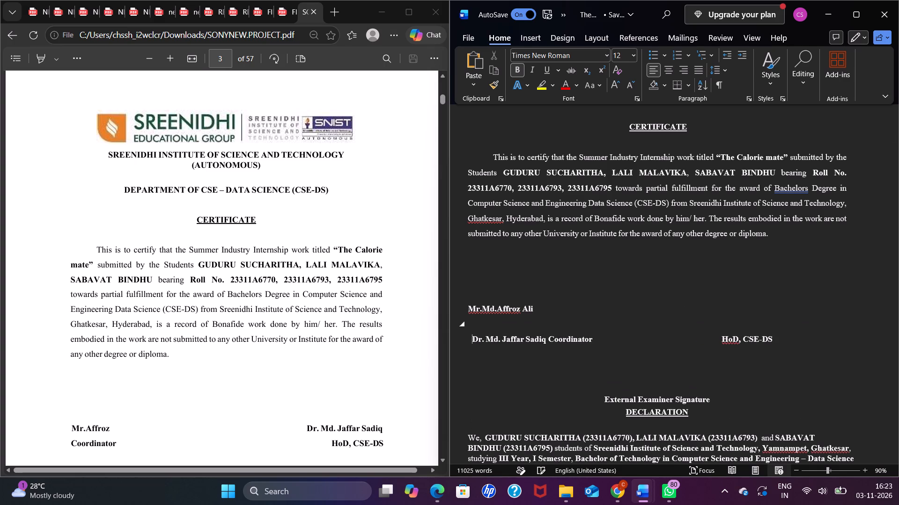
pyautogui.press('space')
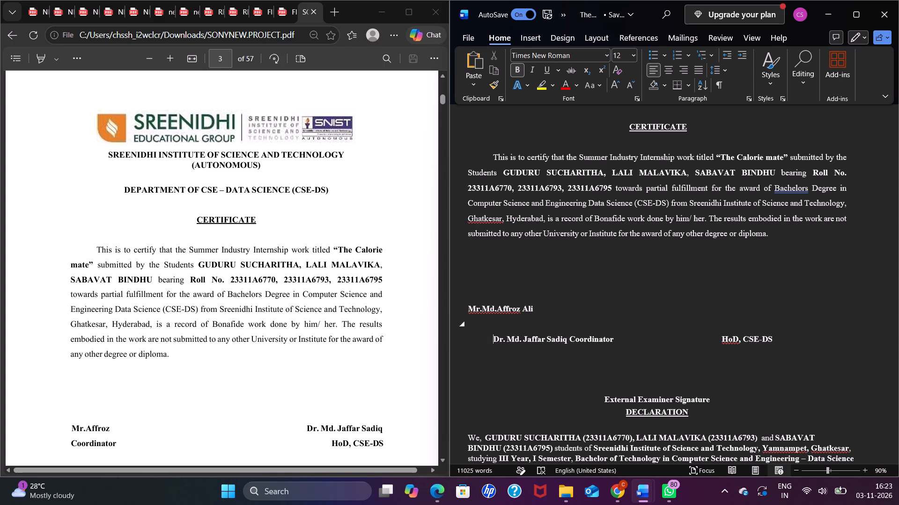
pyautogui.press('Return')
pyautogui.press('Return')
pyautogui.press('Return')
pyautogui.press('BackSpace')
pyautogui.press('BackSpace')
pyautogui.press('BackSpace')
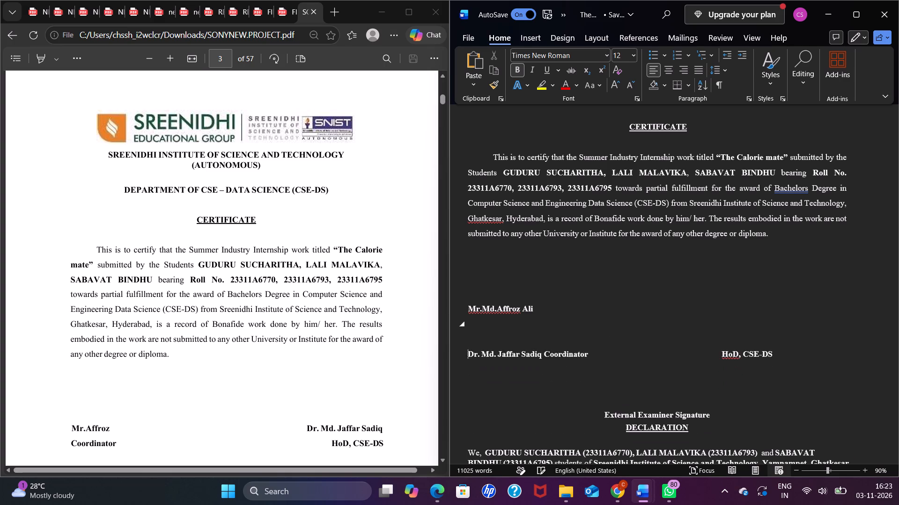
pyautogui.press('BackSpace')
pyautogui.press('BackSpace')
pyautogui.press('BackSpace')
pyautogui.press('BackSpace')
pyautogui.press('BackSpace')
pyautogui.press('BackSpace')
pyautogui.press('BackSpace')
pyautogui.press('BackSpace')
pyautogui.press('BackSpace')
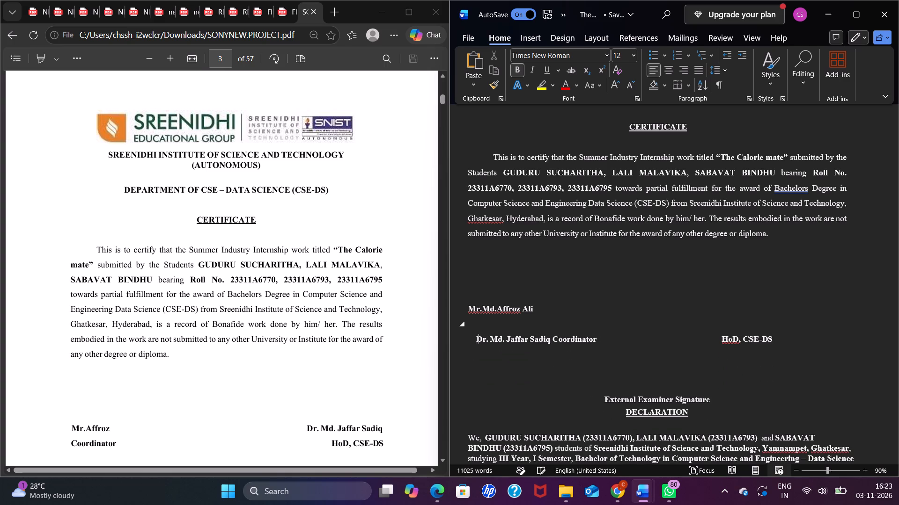
# Rejoin the head of department's name to the coordinator's line and separate the two names with a wide run of spaces.
pyautogui.press('BackSpace')
pyautogui.press('BackSpace')
pyautogui.press('BackSpace')
pyautogui.press('BackSpace')
pyautogui.press('BackSpace')
pyautogui.press('BackSpace')
pyautogui.press('BackSpace')
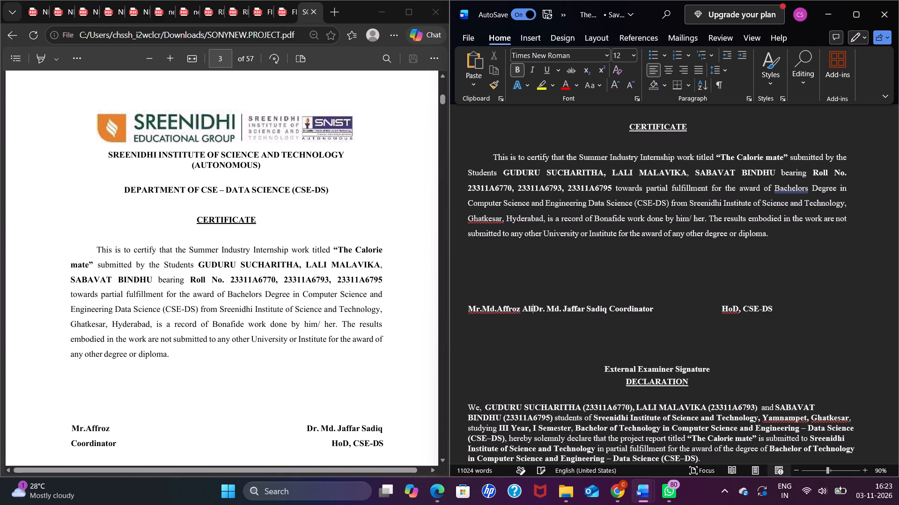
pyautogui.press('BackSpace')
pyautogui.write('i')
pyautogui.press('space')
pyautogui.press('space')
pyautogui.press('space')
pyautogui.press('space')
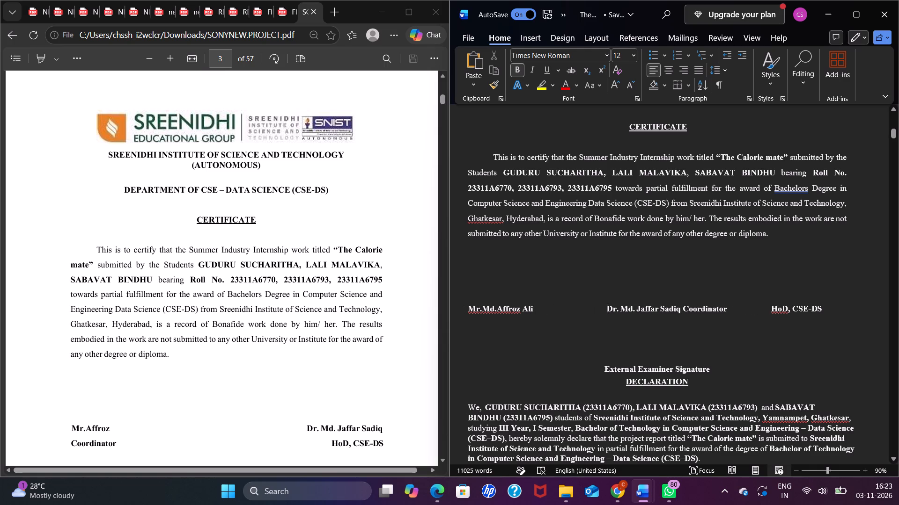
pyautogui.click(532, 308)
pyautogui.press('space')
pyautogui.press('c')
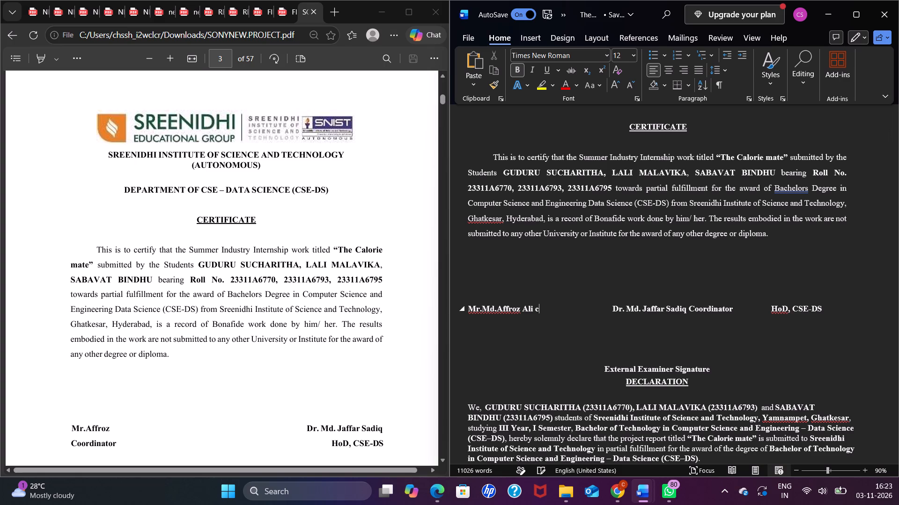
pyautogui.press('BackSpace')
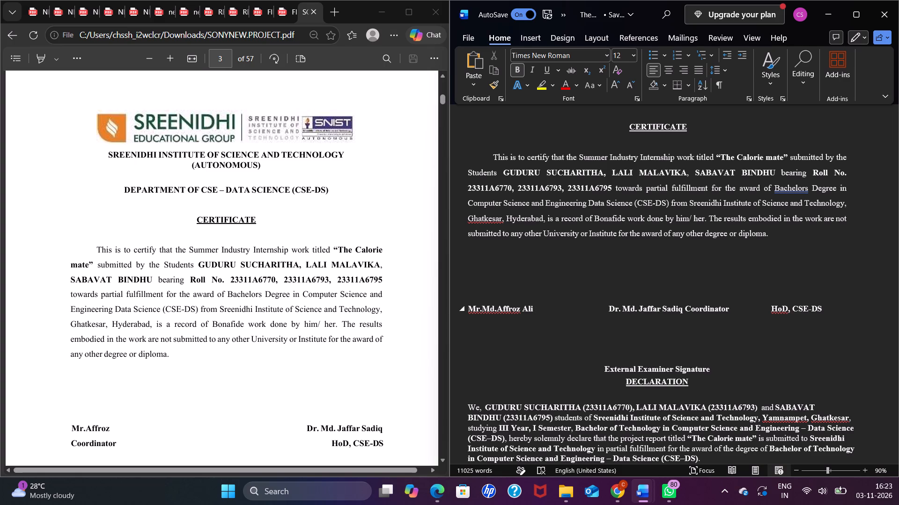
# Break the certificate's signature line before “Coordinator” so both designations sit on a new line beneath the names.
pyautogui.moveTo(733, 312); pyautogui.dragTo(727, 312)
pyautogui.moveTo(727, 312); pyautogui.dragTo(677, 314)
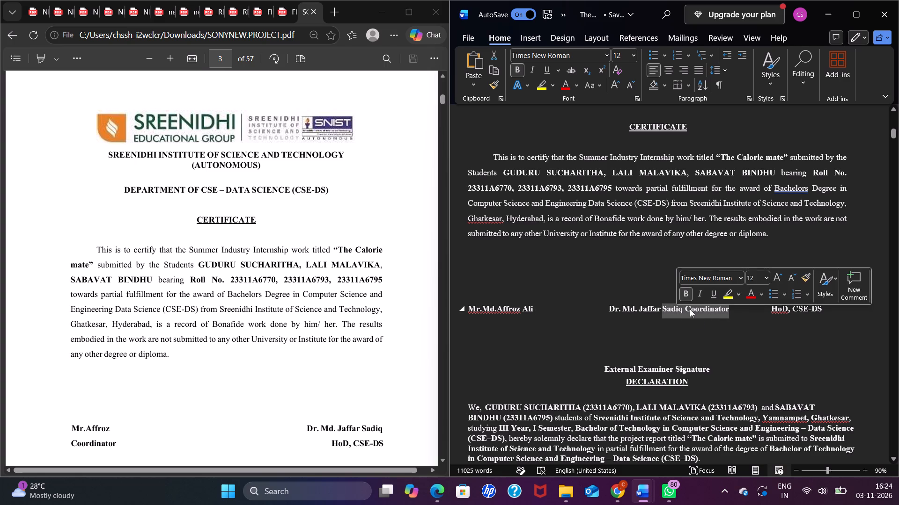
pyautogui.moveTo(690, 309); pyautogui.dragTo(682, 309)
pyautogui.click(682, 309)
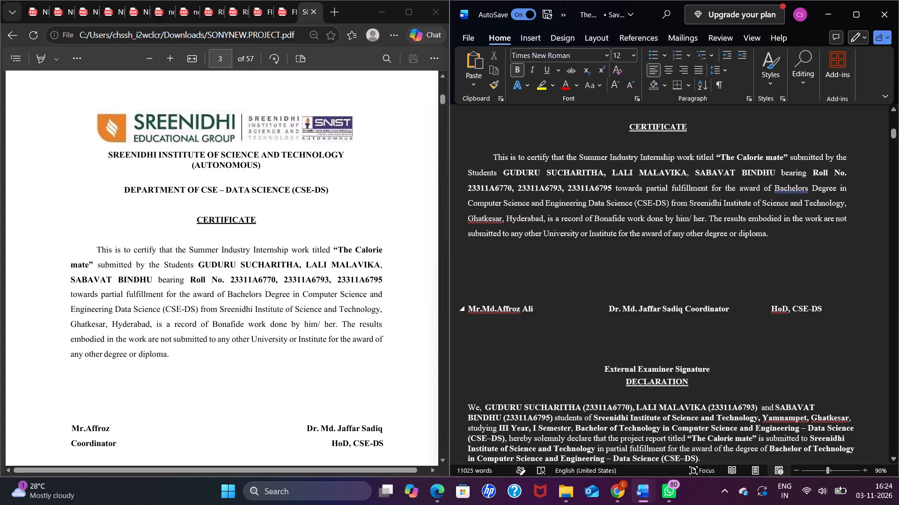
pyautogui.press('Return')
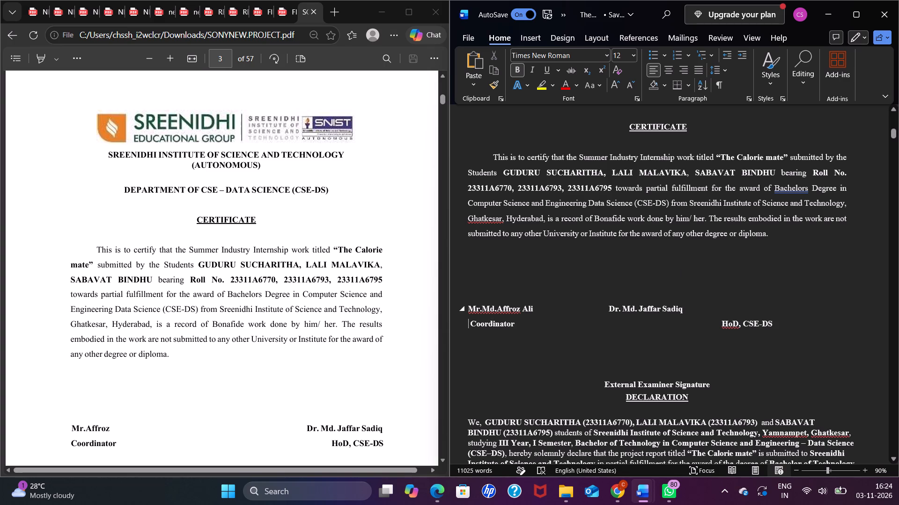
# Insert spaces before the HoD's name on the certificate to align it above “HoD, CSE-DS”.
pyautogui.click(609, 307)
pyautogui.press('space')
pyautogui.press('space')
pyautogui.press('space')
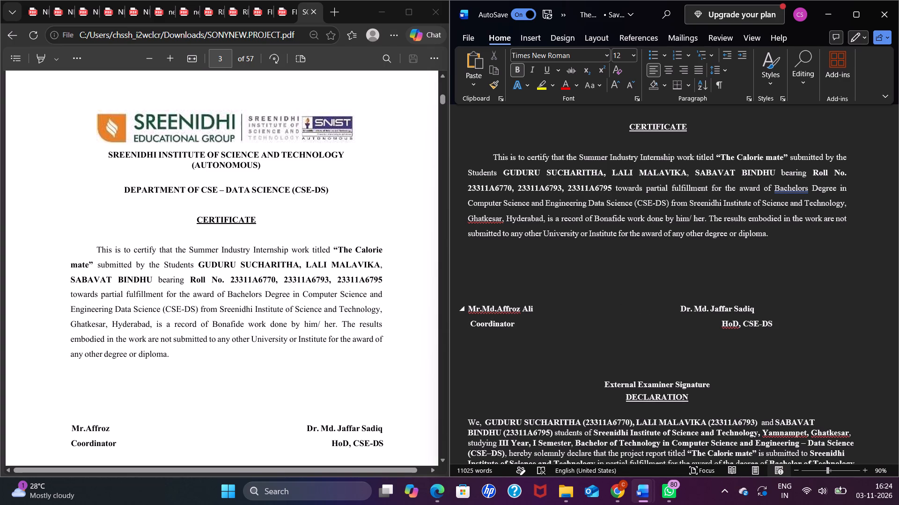
pyautogui.press('space')
pyautogui.press('space')
pyautogui.press('space')
pyautogui.press('space')
pyautogui.press('space')
pyautogui.press('space')
pyautogui.press('space')
pyautogui.press('space')
pyautogui.press('space')
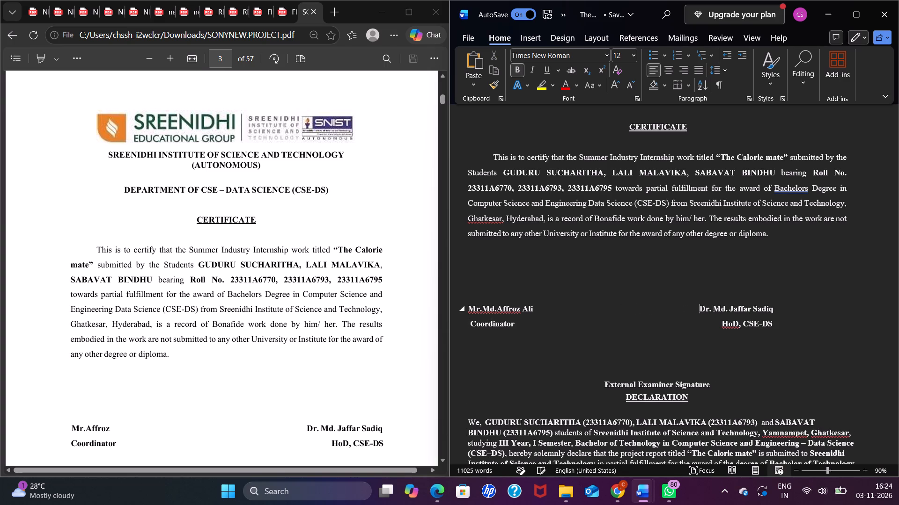
pyautogui.press('space')
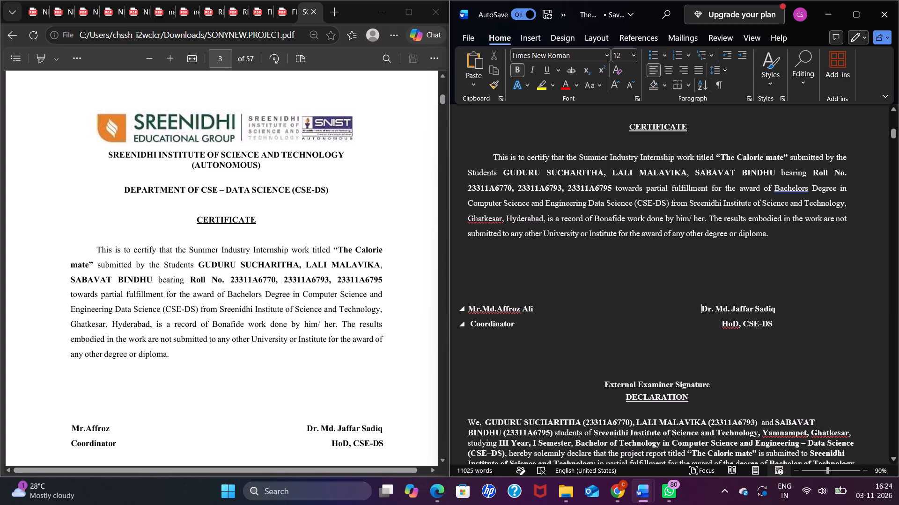
# Remove the line break within the third student's name in the Declaration paragraph and separate its two parts with a space.
pyautogui.scroll(-1, 646, 328)
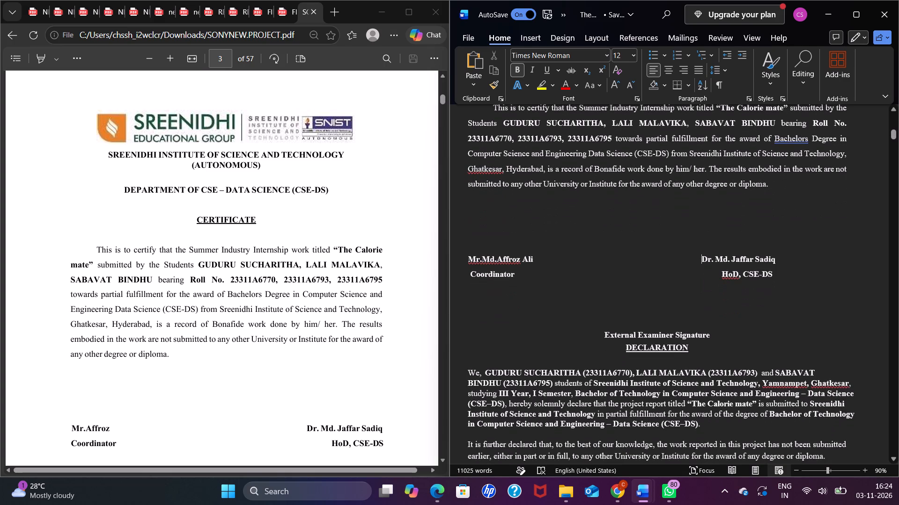
pyautogui.scroll(-2, 646, 328)
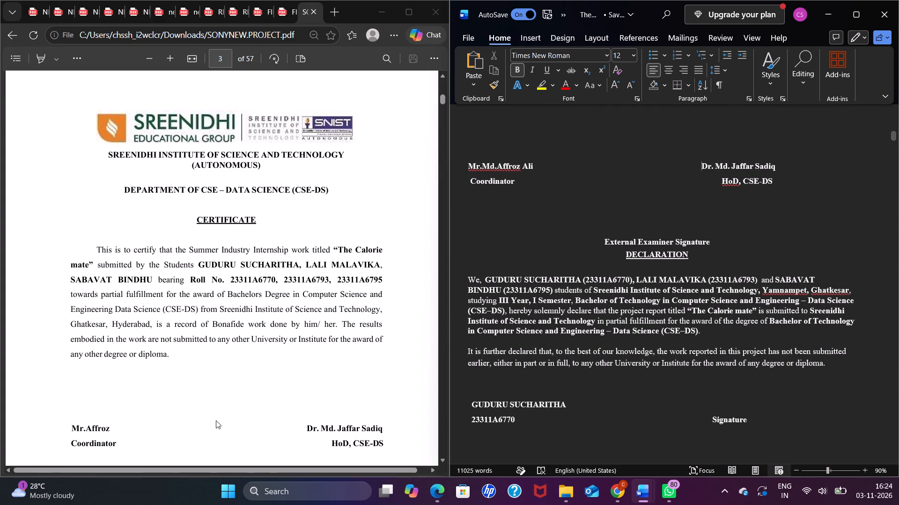
pyautogui.scroll(-4, 216, 420)
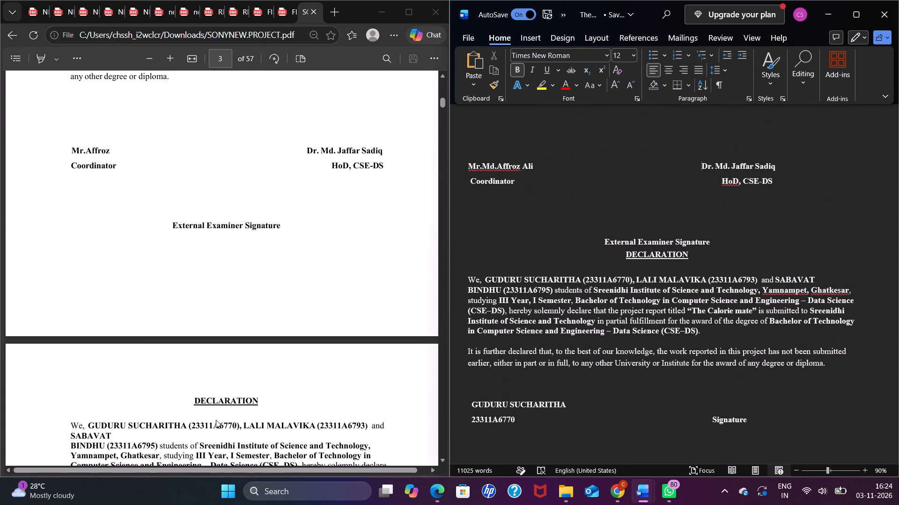
pyautogui.scroll(-1, 400, 332)
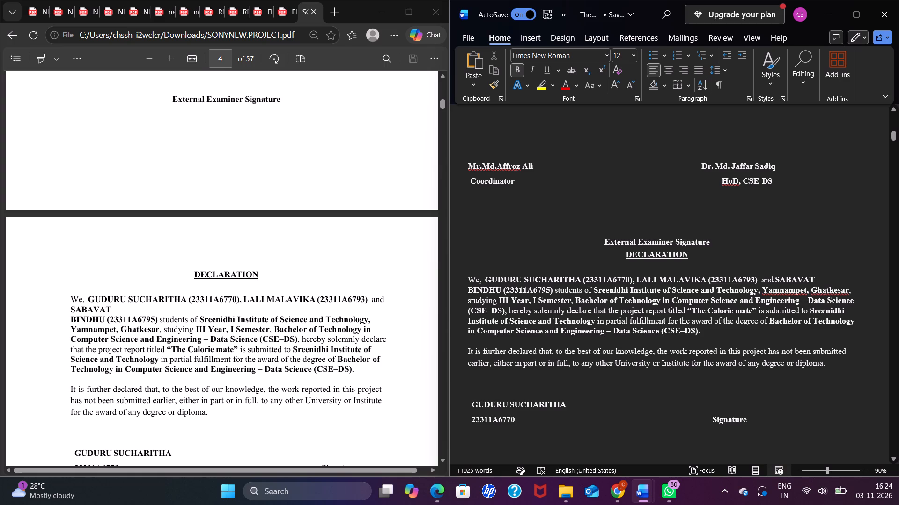
pyautogui.click(468, 292)
pyautogui.press('BackSpace')
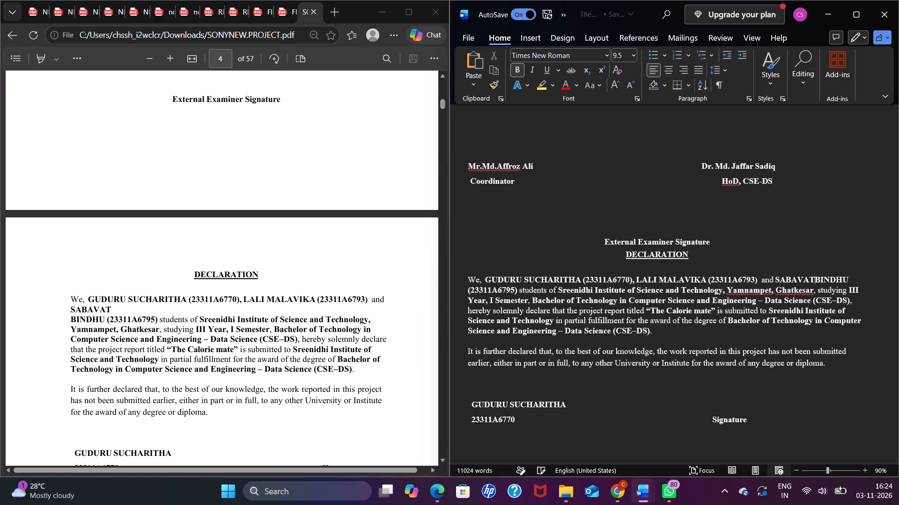
pyautogui.press('space')
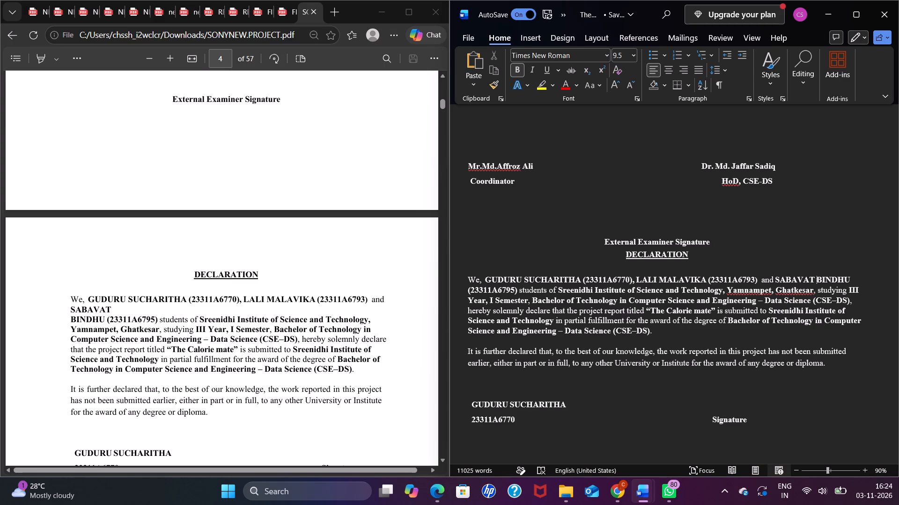
# Compare the Declaration signature blocks and the start of the Acknowledgement in the report with the PDF's layout.
pyautogui.scroll(-3, 97, 325)
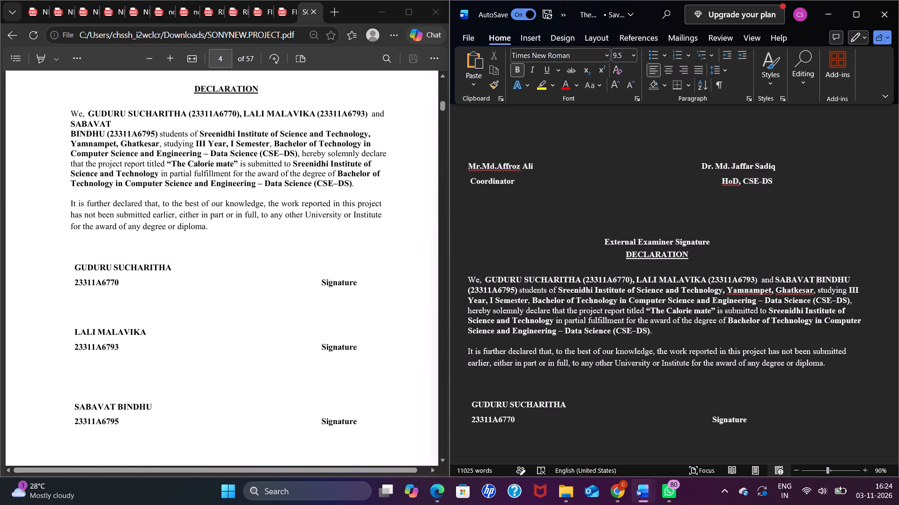
pyautogui.scroll(-2, 97, 325)
pyautogui.scroll(-1, 537, 256)
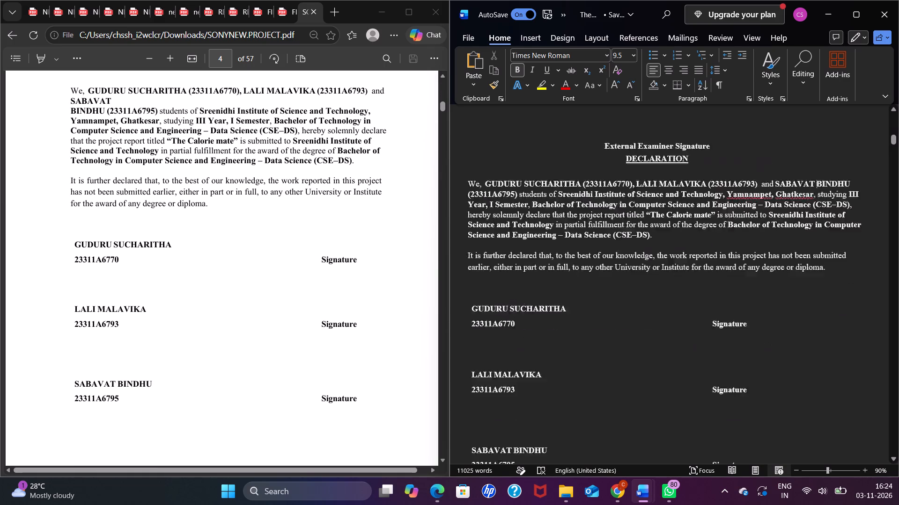
pyautogui.scroll(-1, 537, 256)
pyautogui.scroll(-2, 281, 319)
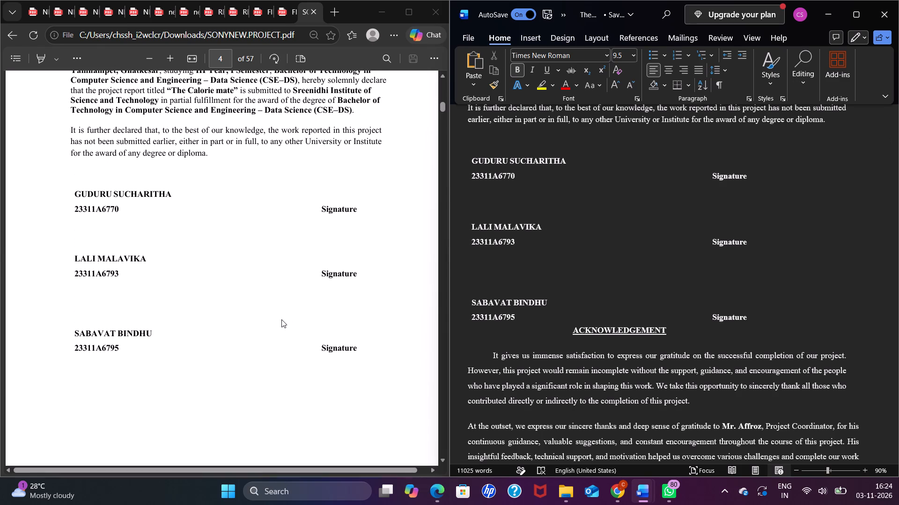
pyautogui.scroll(-3, 281, 319)
pyautogui.scroll(-1, 600, 265)
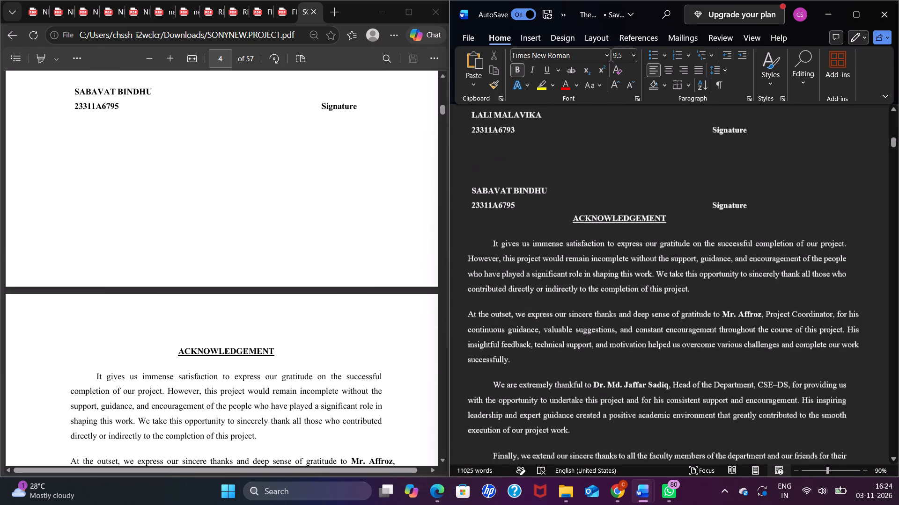
pyautogui.scroll(-1, 600, 265)
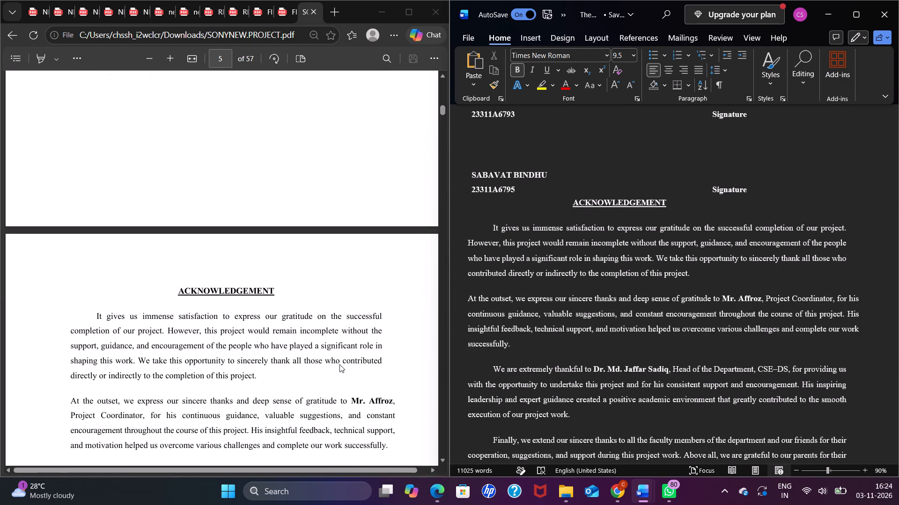
pyautogui.scroll(-1, 538, 353)
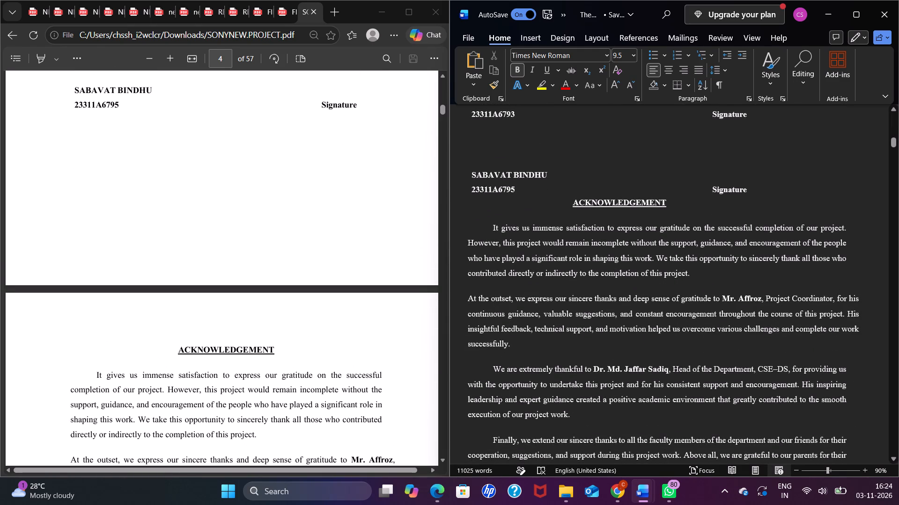
# Extend the Project Coordinator's name in the Acknowledgement by inserting “Md.” directly after “Mr.” and adding “Ali” at the end.
pyautogui.scroll(-1, 538, 353)
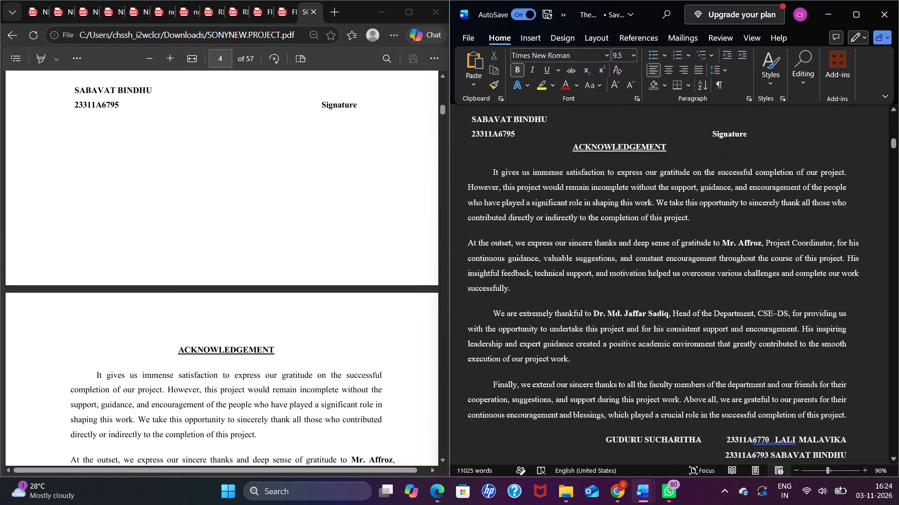
pyautogui.scroll(-2, 308, 400)
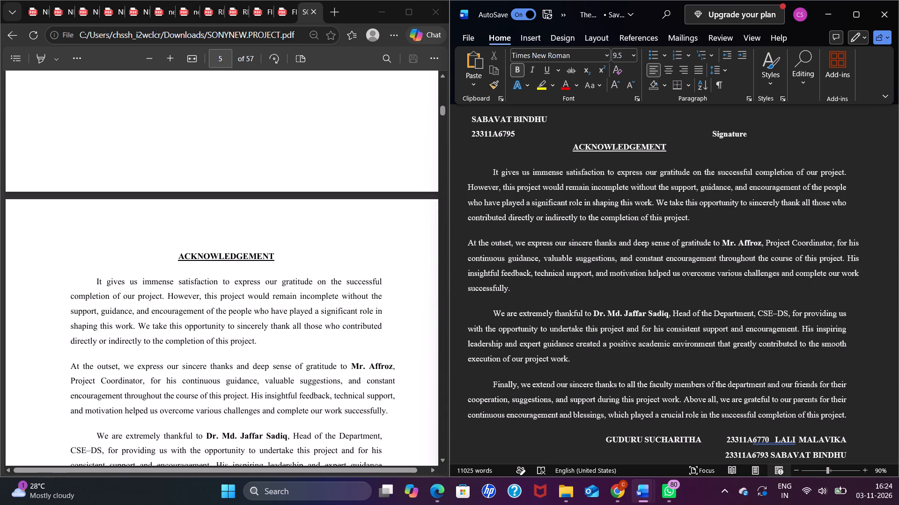
pyautogui.click(736, 243)
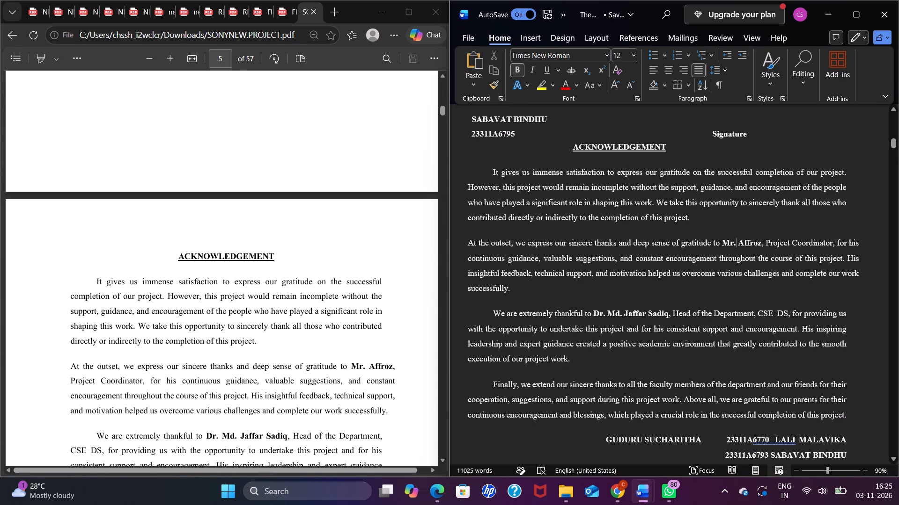
pyautogui.press('m')
pyautogui.press('s')
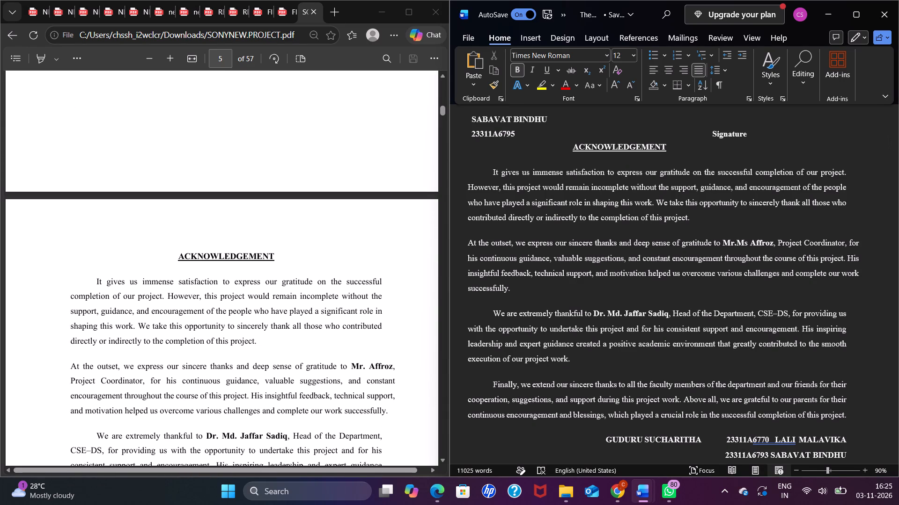
pyautogui.press('BackSpace')
pyautogui.press('d')
pyautogui.press('.')
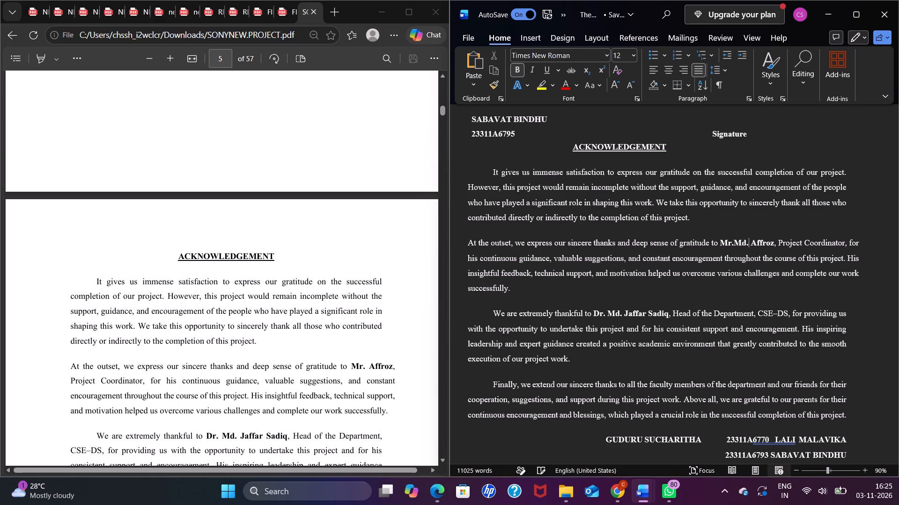
pyautogui.press('BackSpace')
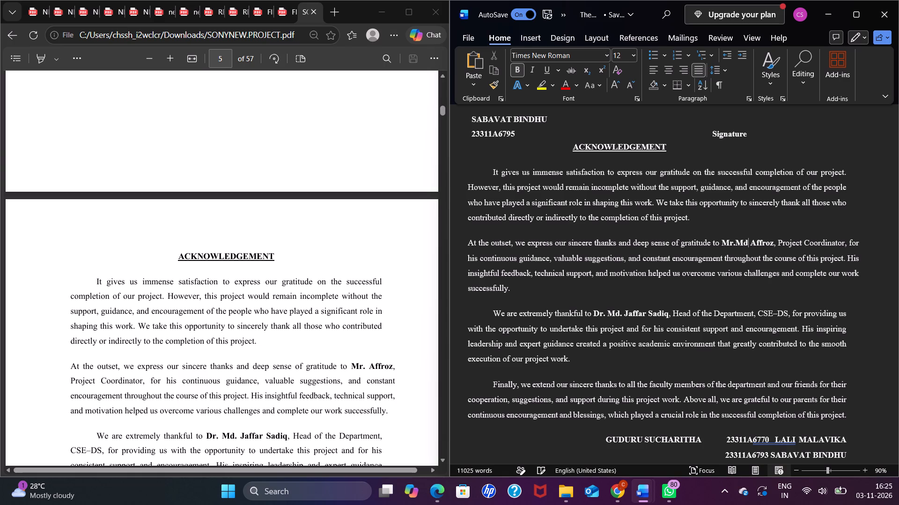
pyautogui.press('.')
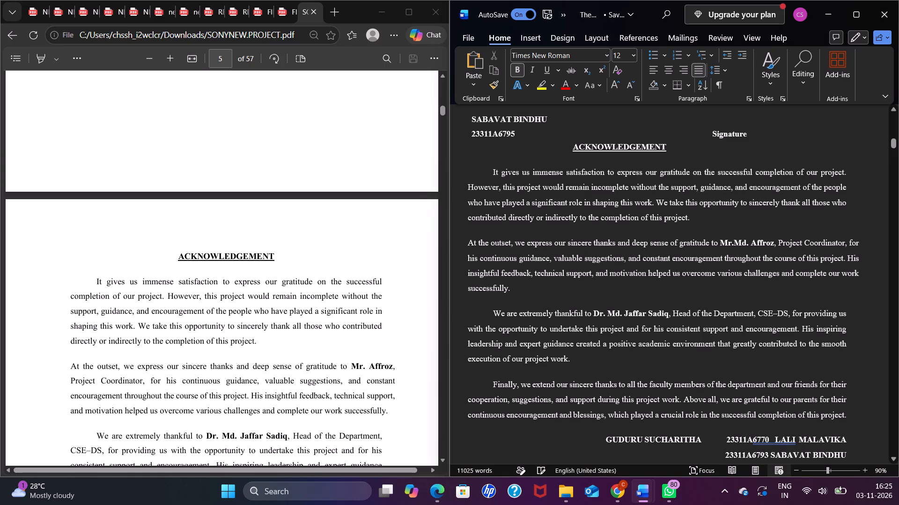
pyautogui.click(774, 244)
pyautogui.click(752, 244)
pyautogui.press('BackSpace')
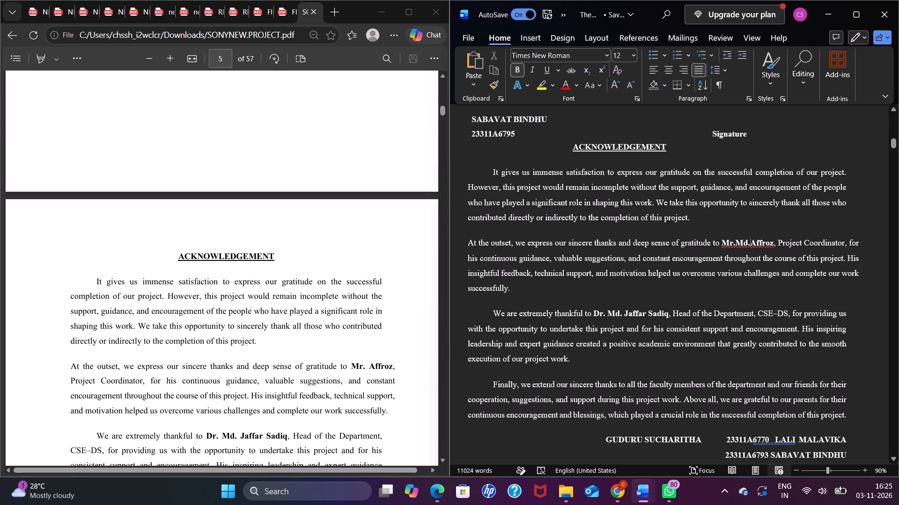
pyautogui.click(772, 244)
pyautogui.press('space')
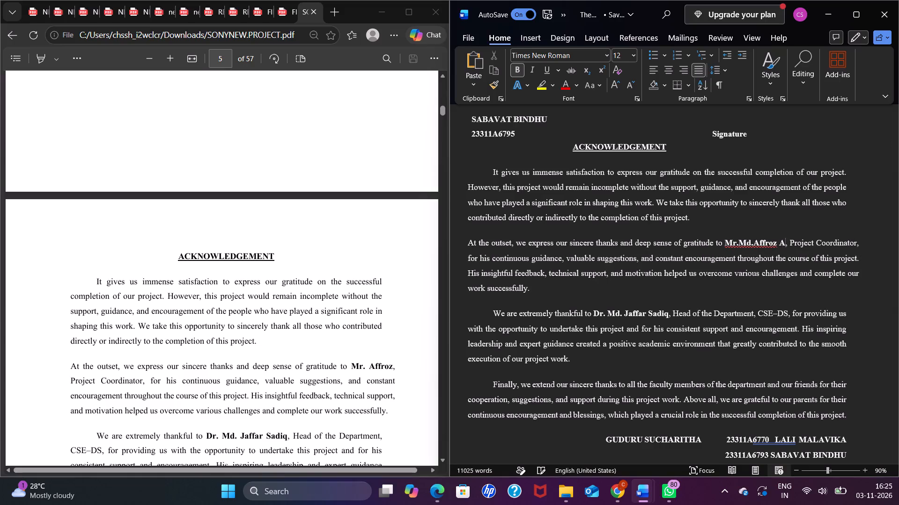
pyautogui.write('li')
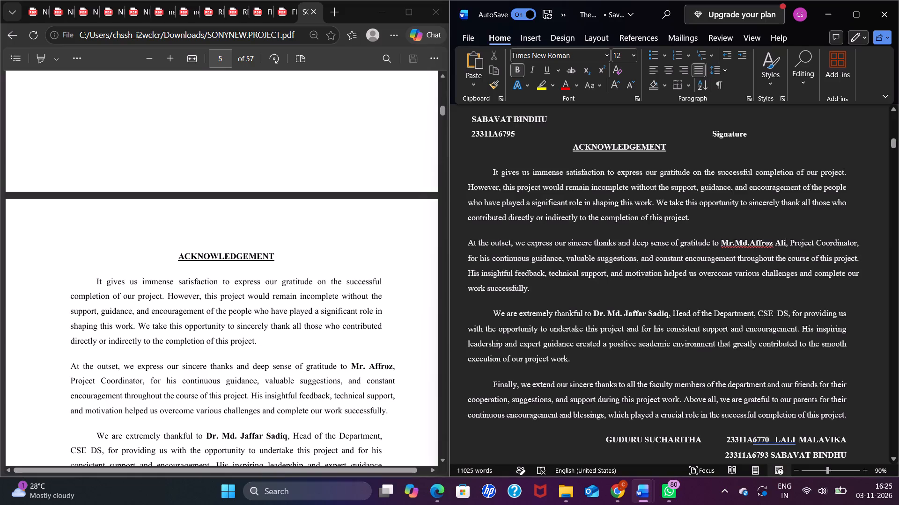
# Break the run-together student list below the Acknowledgement so each student's name and roll number share their own line, as in the PDF.
pyautogui.scroll(-1, 751, 277)
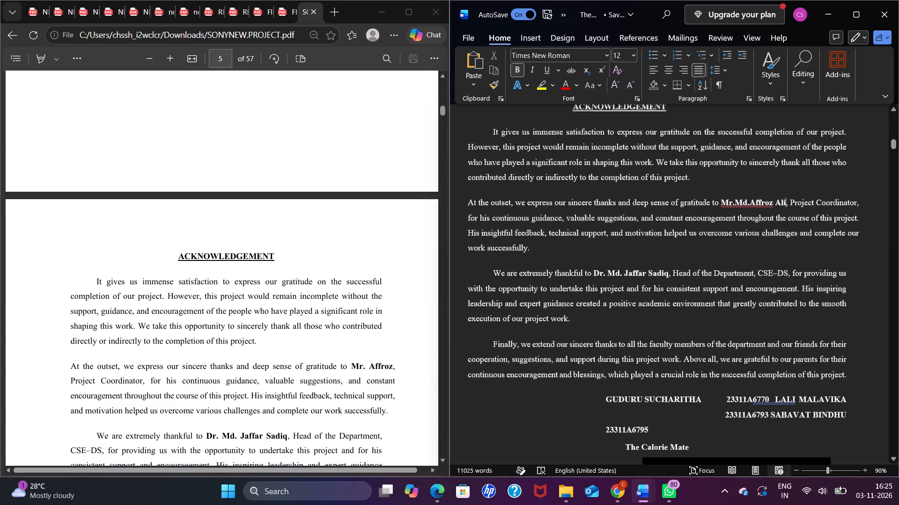
pyautogui.scroll(-1, 751, 277)
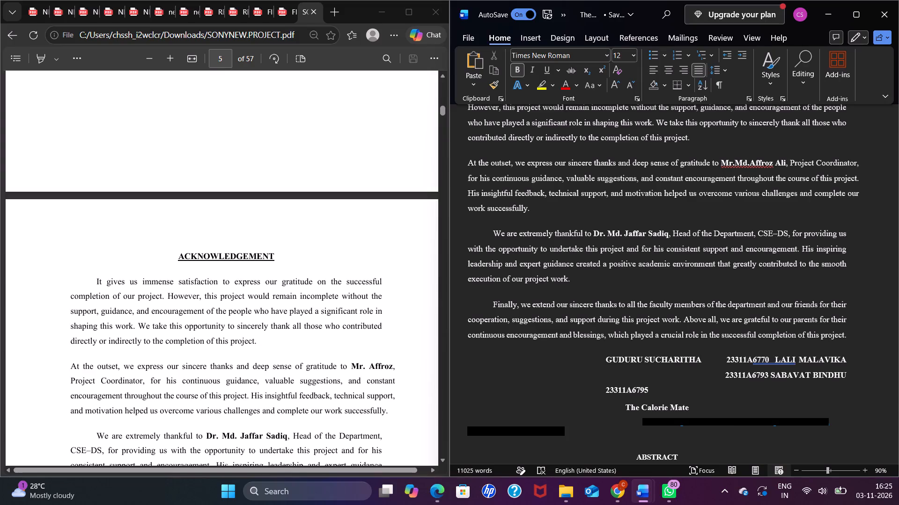
pyautogui.scroll(-3, 337, 360)
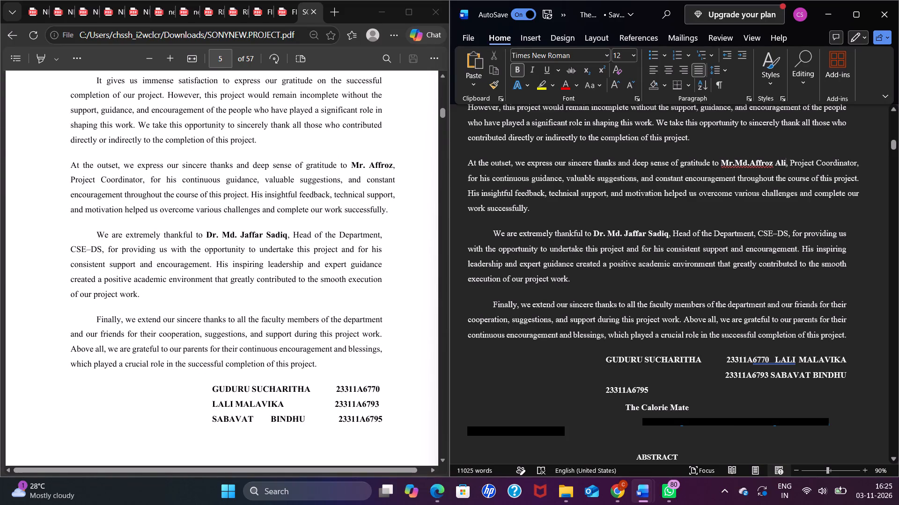
pyautogui.scroll(-1, 736, 267)
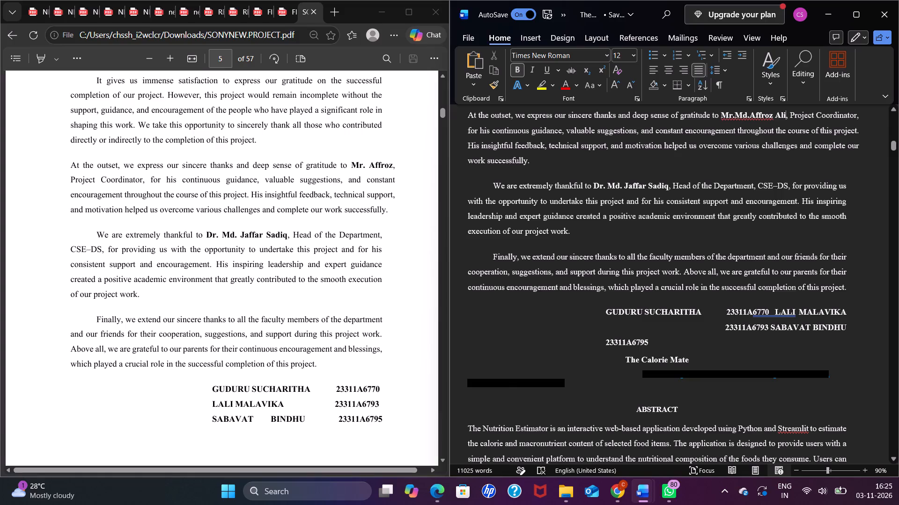
pyautogui.click(769, 314)
pyautogui.press('Return')
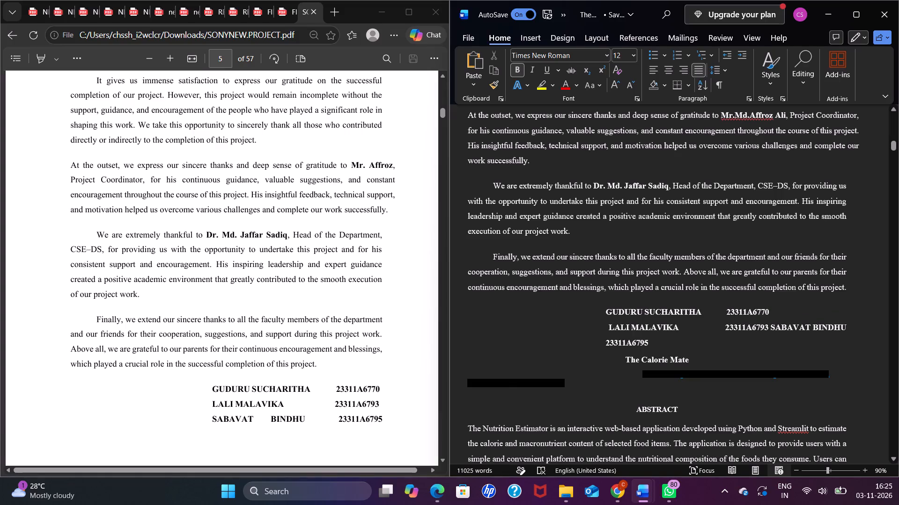
pyautogui.click(771, 326)
pyautogui.press('Return')
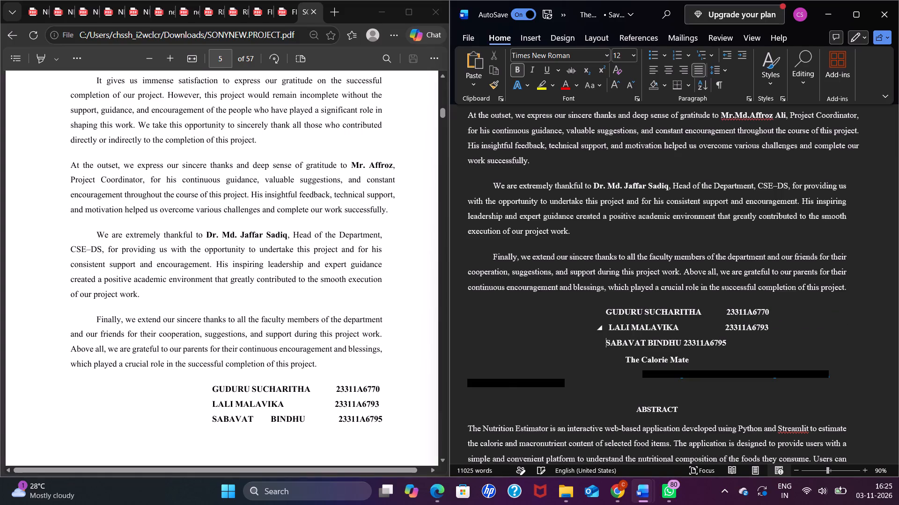
# Insert spaces between the third student's name and roll number to line the number up with the roll numbers above.
pyautogui.click(678, 342)
pyautogui.press('space')
pyautogui.press('space')
pyautogui.press('space')
pyautogui.press('space')
pyautogui.press('space')
pyautogui.press('space')
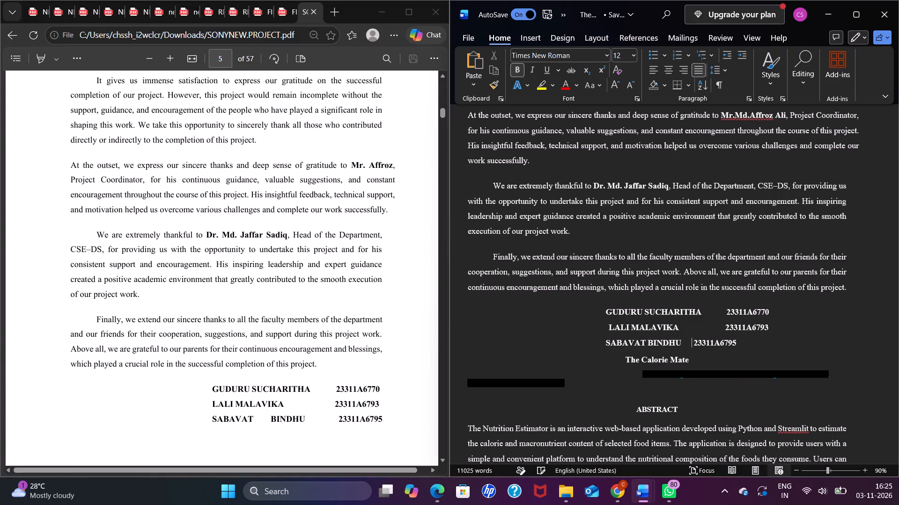
pyautogui.press('space')
pyautogui.press('space')
pyautogui.press('space')
pyautogui.press('space')
pyautogui.press('space')
pyautogui.press('space')
pyautogui.press('space')
pyautogui.press('space')
pyautogui.press('space')
pyautogui.press('space')
pyautogui.press('space')
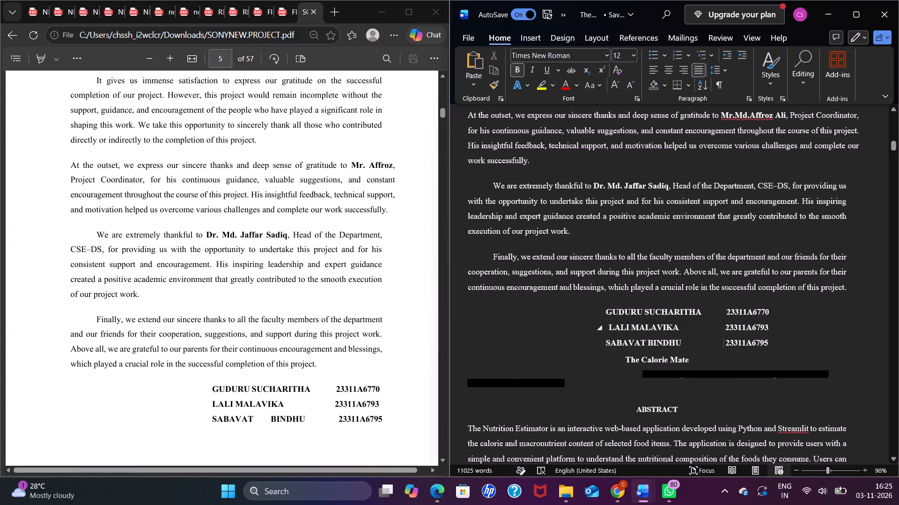
# Replace the spacing before the second student's name so it lines up with the first and third students' names.
pyautogui.click(606, 327)
pyautogui.press('BackSpace')
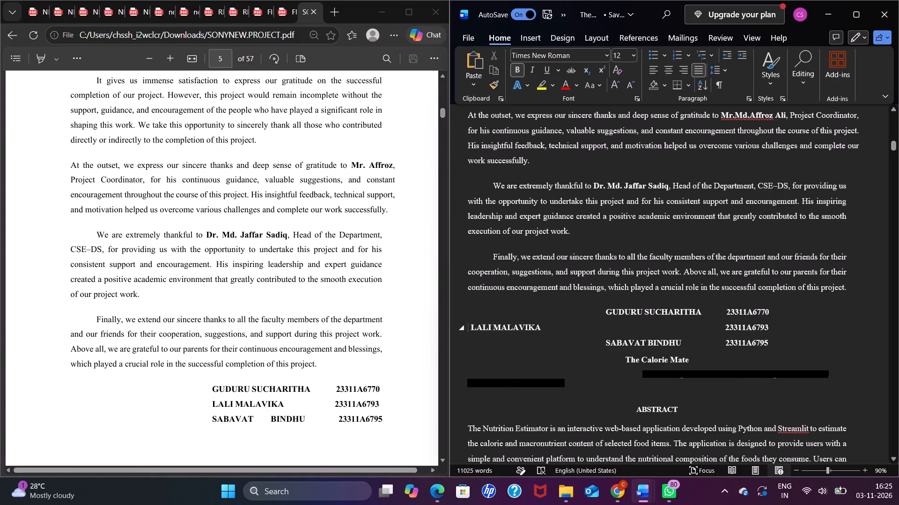
pyautogui.press('space')
pyautogui.press('space')
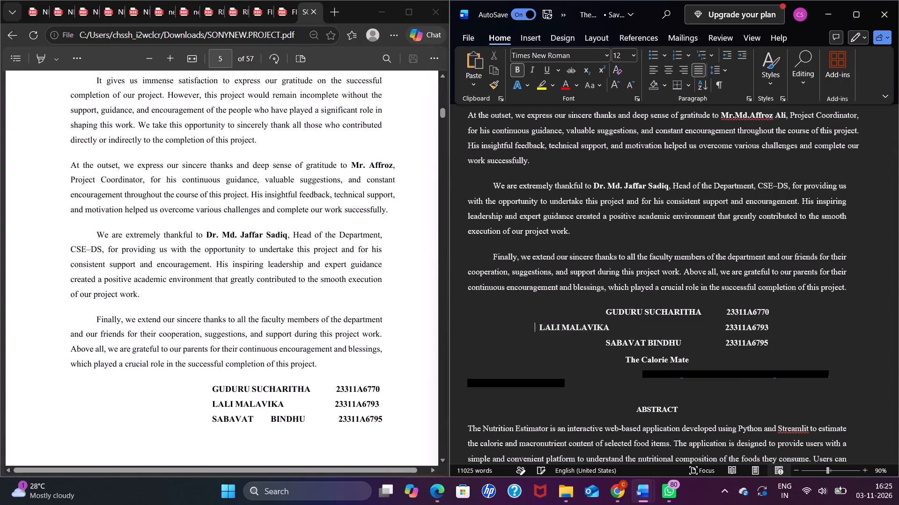
pyautogui.press('space')
pyautogui.press('space')
pyautogui.press('space')
pyautogui.press('space')
pyautogui.press('space')
pyautogui.press('space')
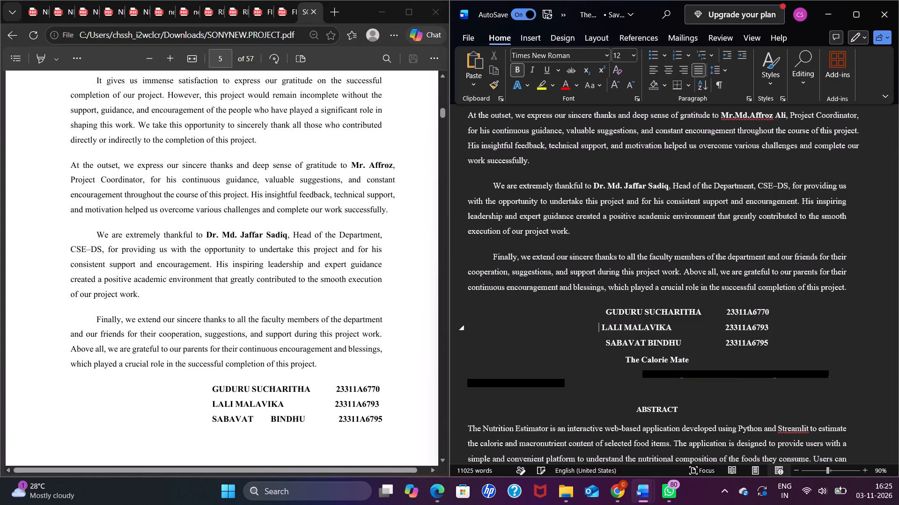
pyautogui.press('space')
pyautogui.press('space')
pyautogui.press('space')
# Remove the extra gap and line break in the split line under “The Calorie Mate” to join it into one line.
pyautogui.scroll(-1, 623, 346)
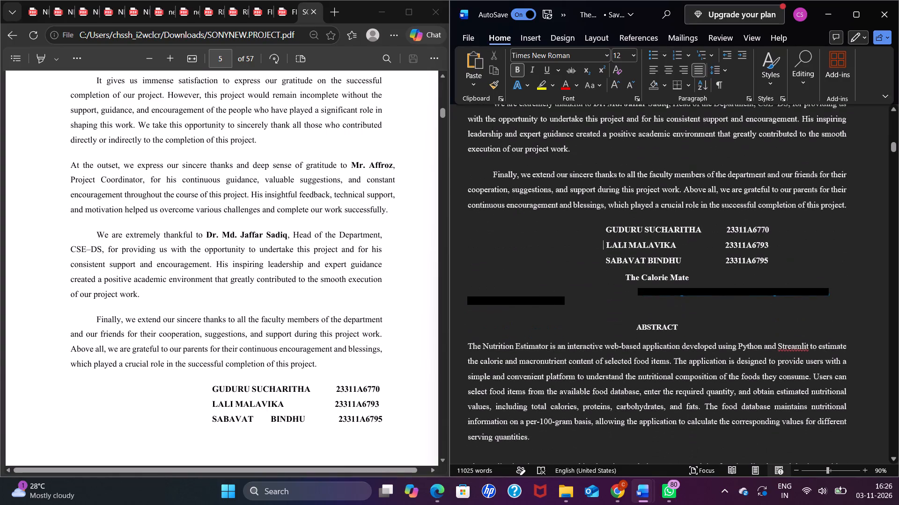
pyautogui.scroll(-1, 623, 346)
pyautogui.scroll(-4, 236, 326)
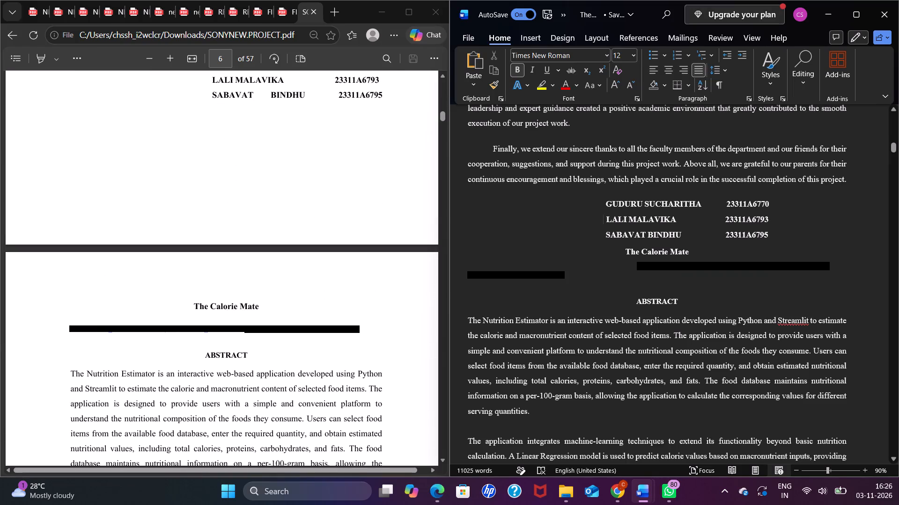
pyautogui.click(640, 269)
pyautogui.press('BackSpace')
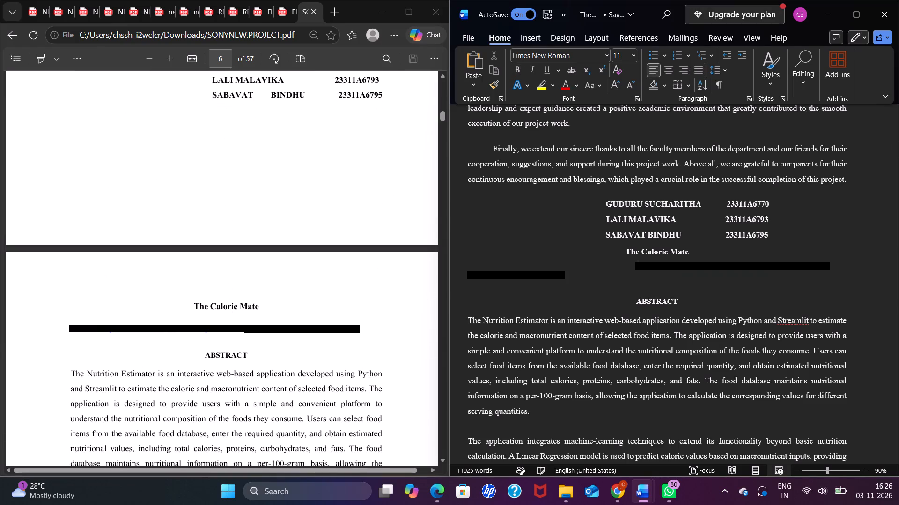
pyautogui.press('BackSpace')
pyautogui.press('BackSpace')
pyautogui.press('BackSpace')
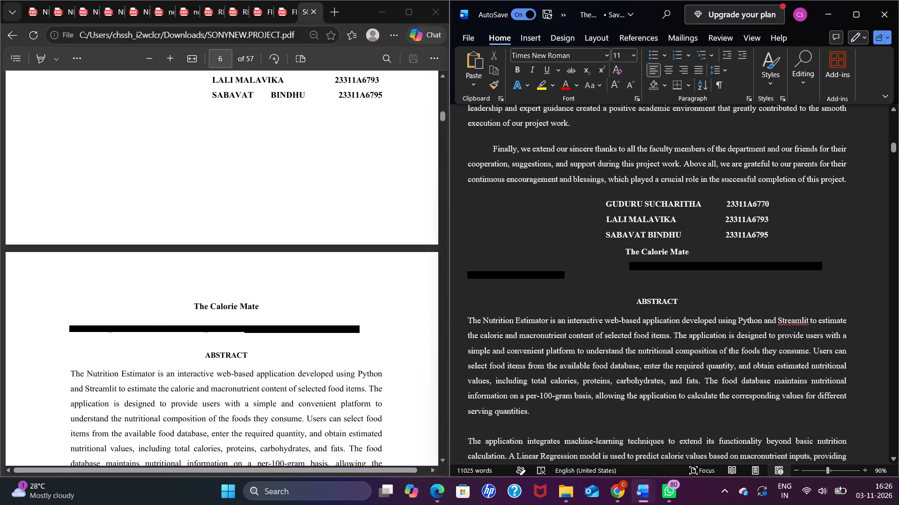
pyautogui.click(468, 275)
pyautogui.press('BackSpace')
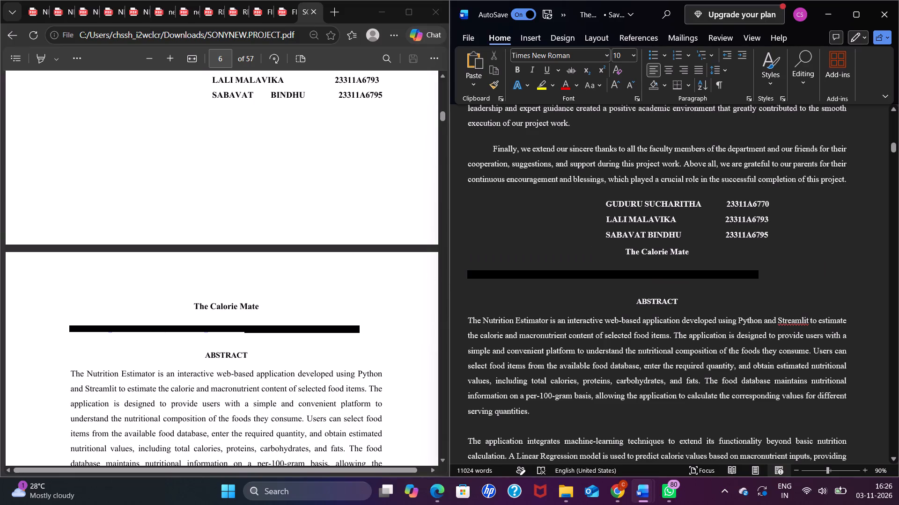
# Insert spaces at the start of the joined line between “The Calorie Mate” and “ABSTRACT” to indent it.
pyautogui.scroll(-1, 645, 291)
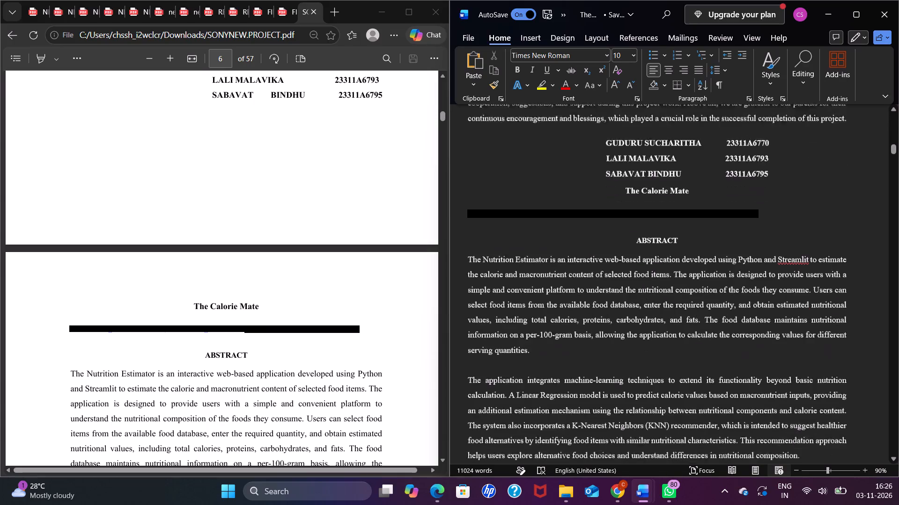
pyautogui.scroll(-1, 645, 291)
pyautogui.scroll(-1, 225, 328)
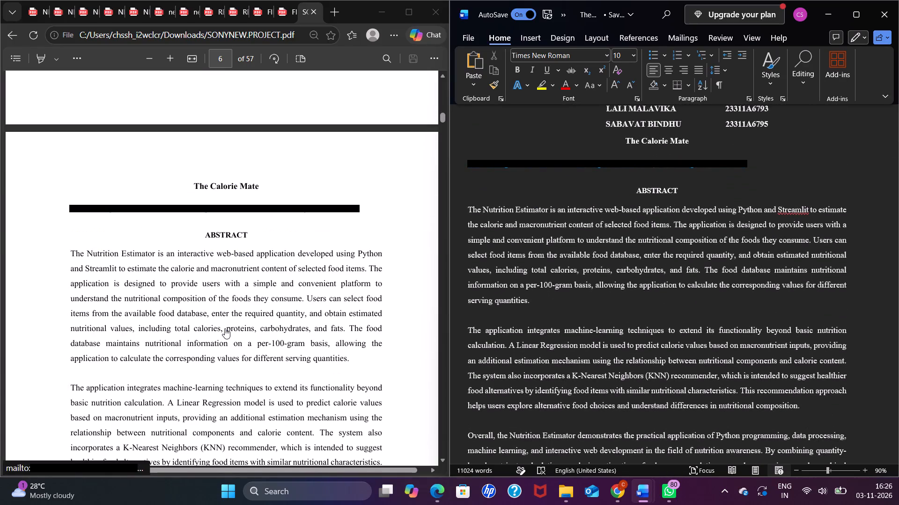
pyautogui.click(468, 164)
pyautogui.press('space')
pyautogui.press('space')
pyautogui.press('space')
pyautogui.press('space')
pyautogui.press('space')
pyautogui.press('space')
pyautogui.press('space')
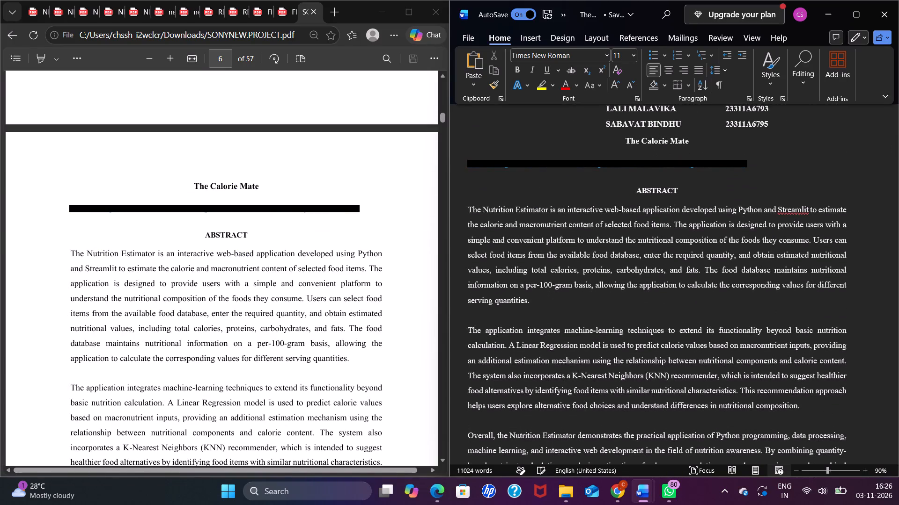
pyautogui.press('space')
pyautogui.scroll(1, 469, 171)
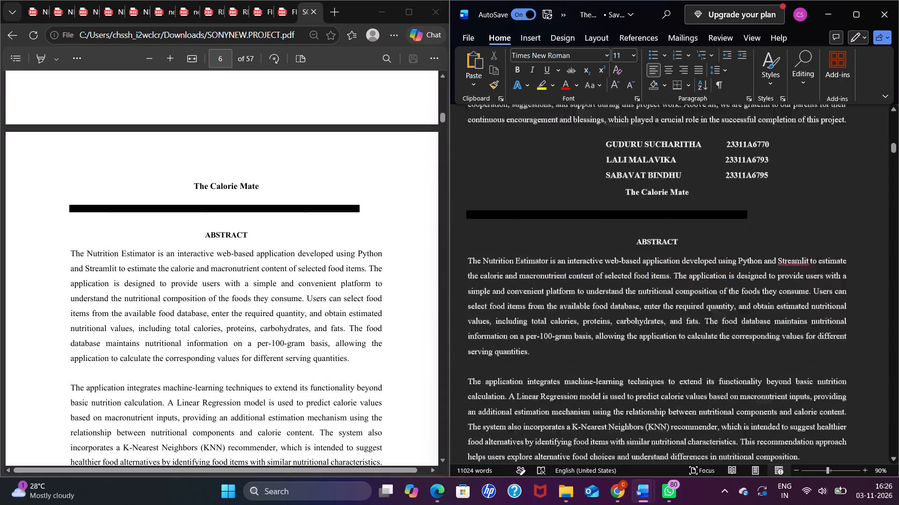
# Insert two more spaces at the start of the line between “The Calorie Mate” and “ABSTRACT”.
pyautogui.scroll(1, 469, 171)
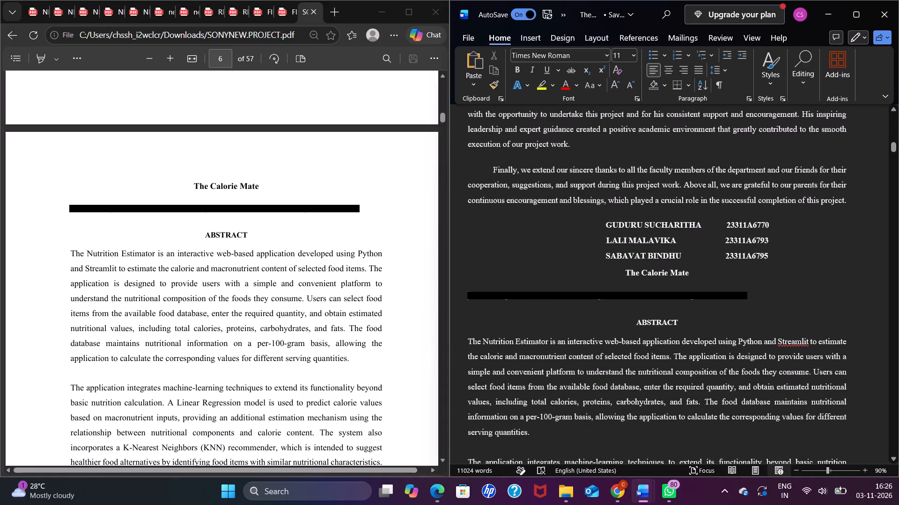
pyautogui.click(467, 297)
pyautogui.press('space')
pyautogui.press('space')
# Try justified and left alignment on the line between “The Calorie Mate” and “ABSTRACT”, and settle on centre alignment.
pyautogui.click(696, 69)
pyautogui.click(652, 72)
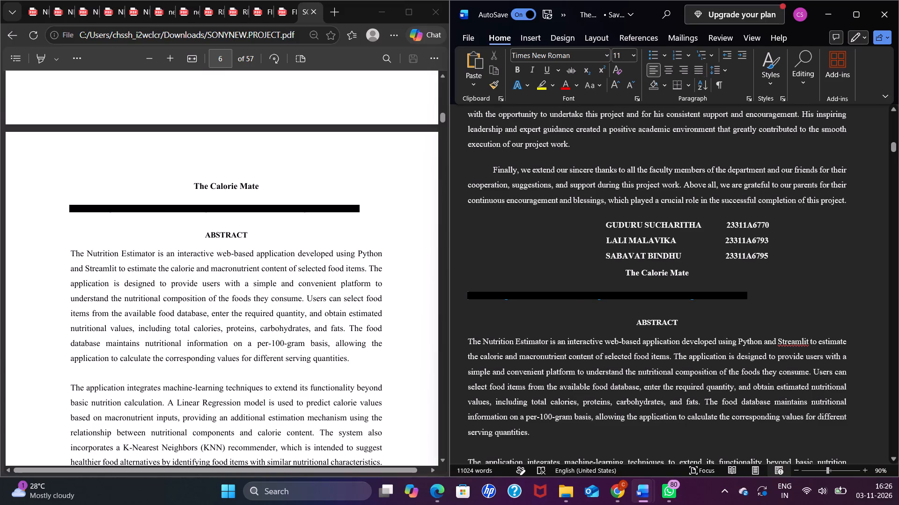
pyautogui.scroll(-2, 485, 299)
pyautogui.scroll(1, 485, 299)
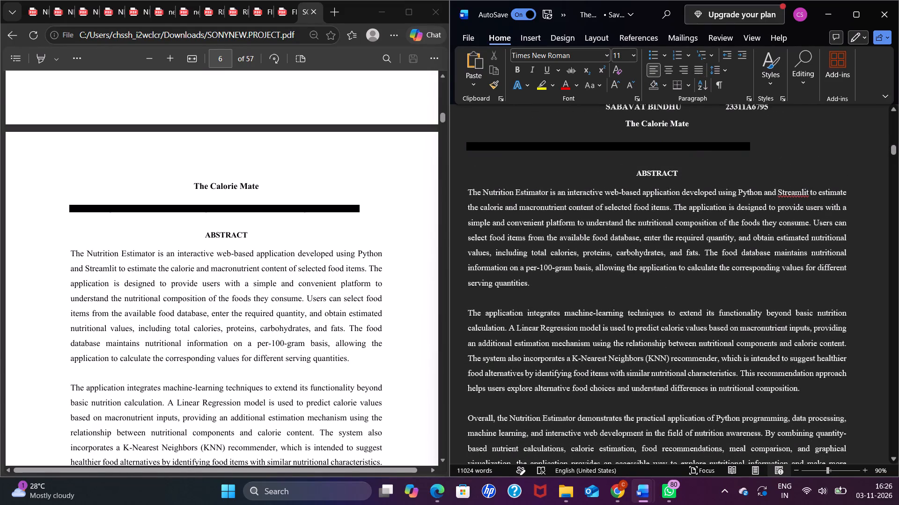
pyautogui.click(668, 66)
pyautogui.scroll(1, 659, 188)
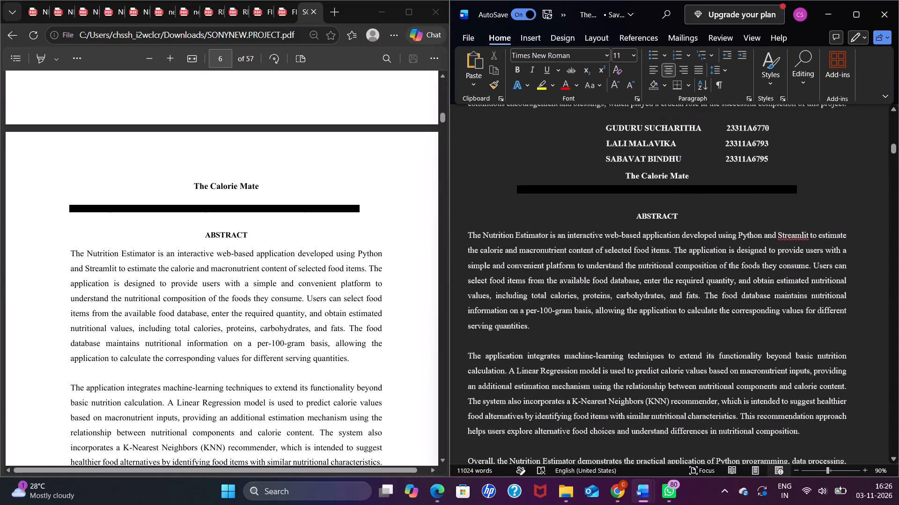
pyautogui.scroll(1, 659, 188)
pyautogui.scroll(-1, 659, 188)
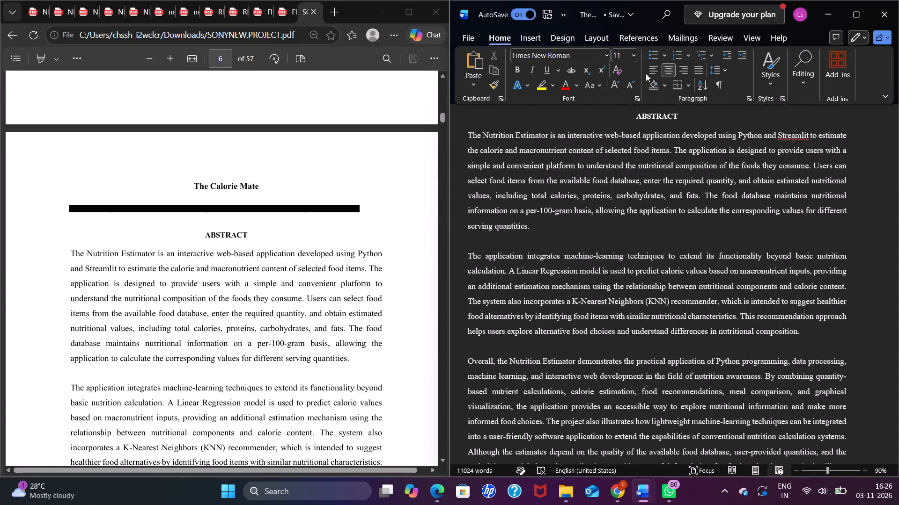
pyautogui.click(651, 73)
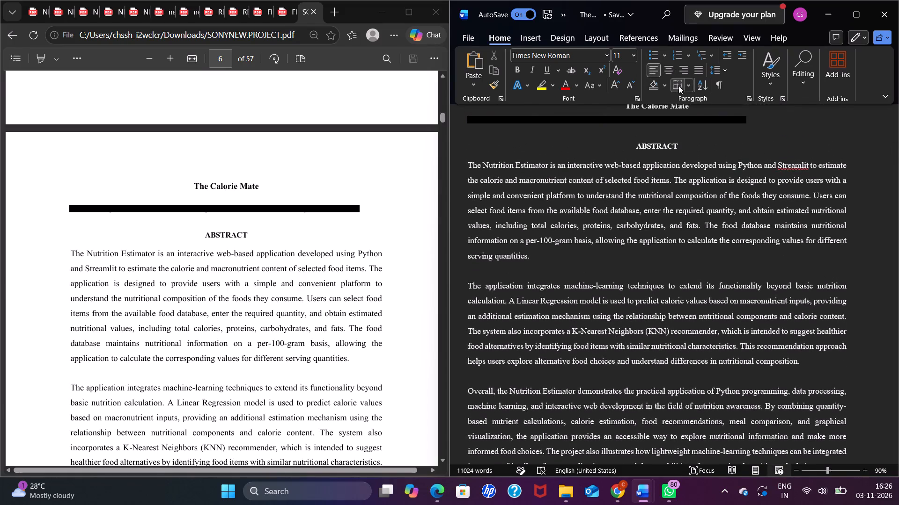
pyautogui.click(669, 71)
# Compare the abstract, contents and Chapter 1 opening pages of the report with the same pages in the PDF.
pyautogui.scroll(-1, 704, 218)
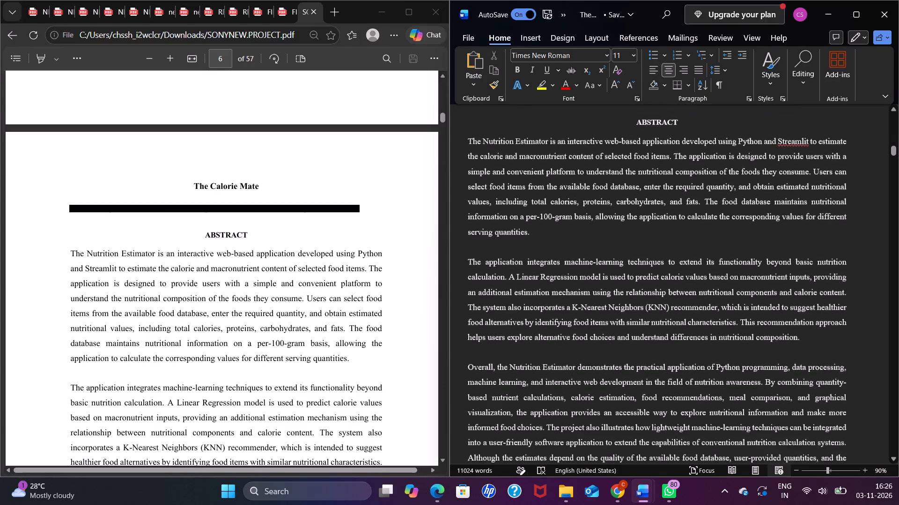
pyautogui.scroll(-1, 704, 218)
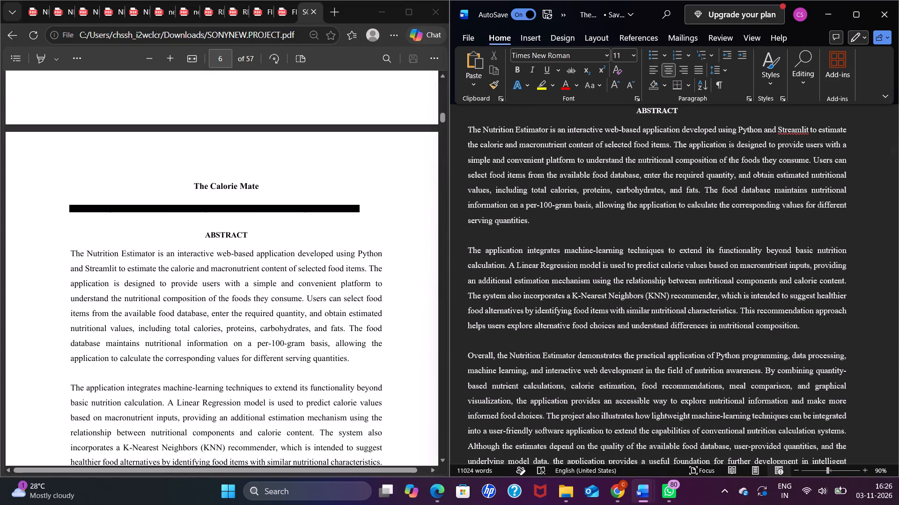
pyautogui.scroll(-3, 330, 367)
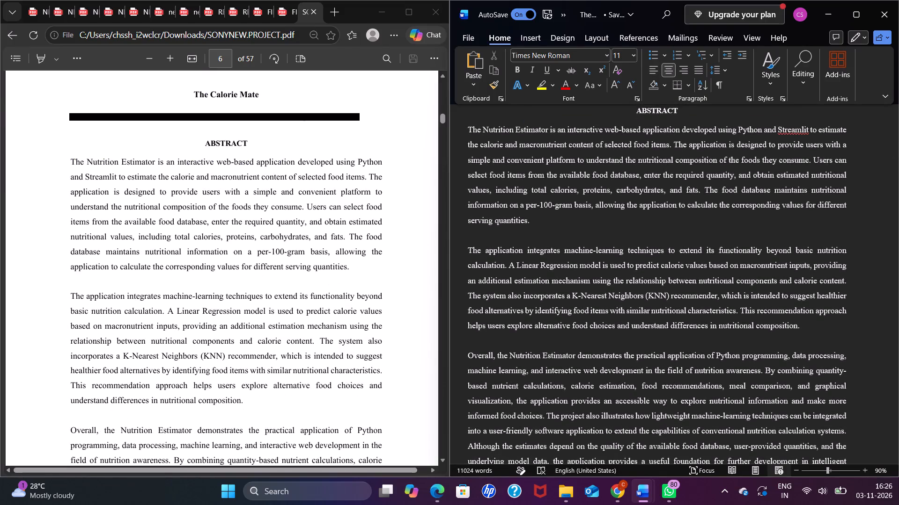
pyautogui.scroll(-6, 330, 367)
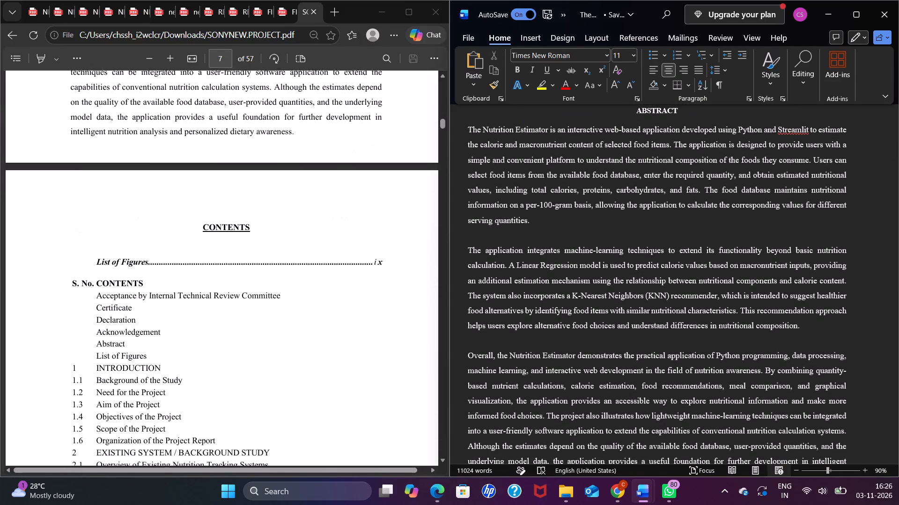
pyautogui.scroll(-1, 330, 367)
pyautogui.scroll(-3, 368, 348)
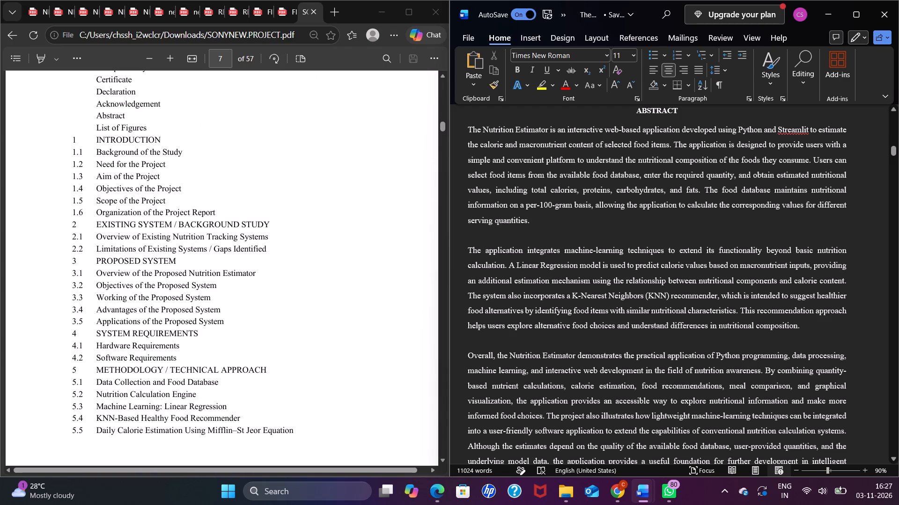
pyautogui.scroll(-6, 677, 306)
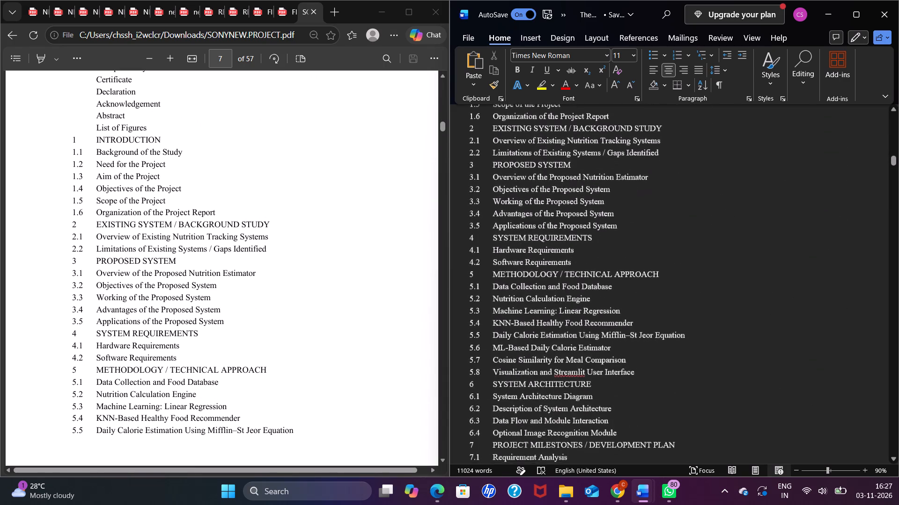
pyautogui.scroll(-8, 677, 306)
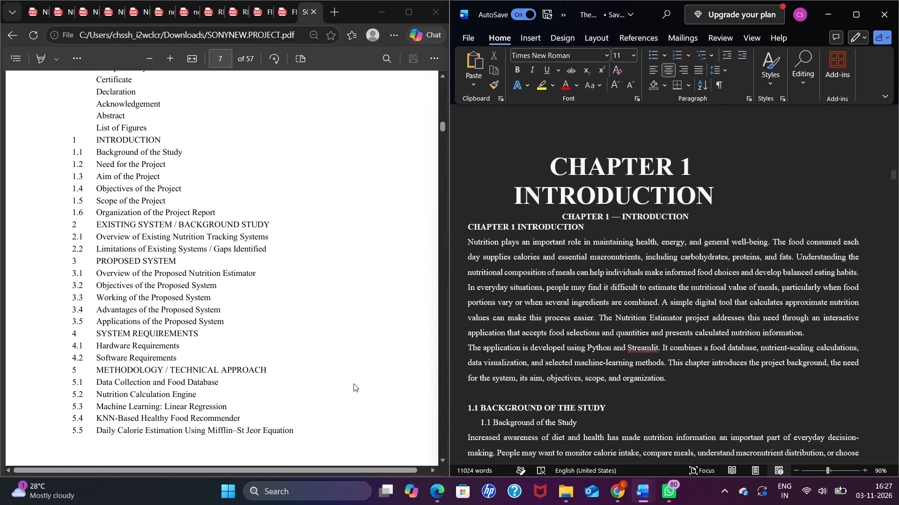
pyautogui.scroll(-11, 354, 383)
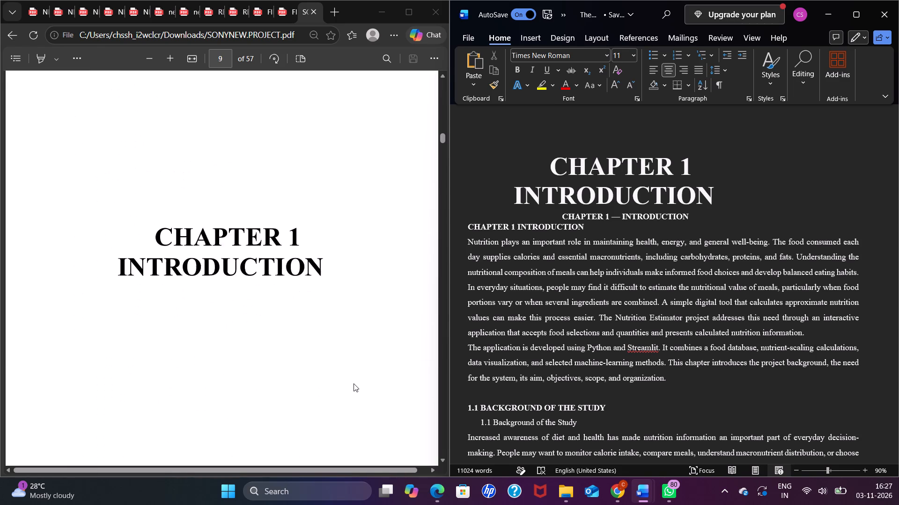
pyautogui.scroll(-2, 354, 383)
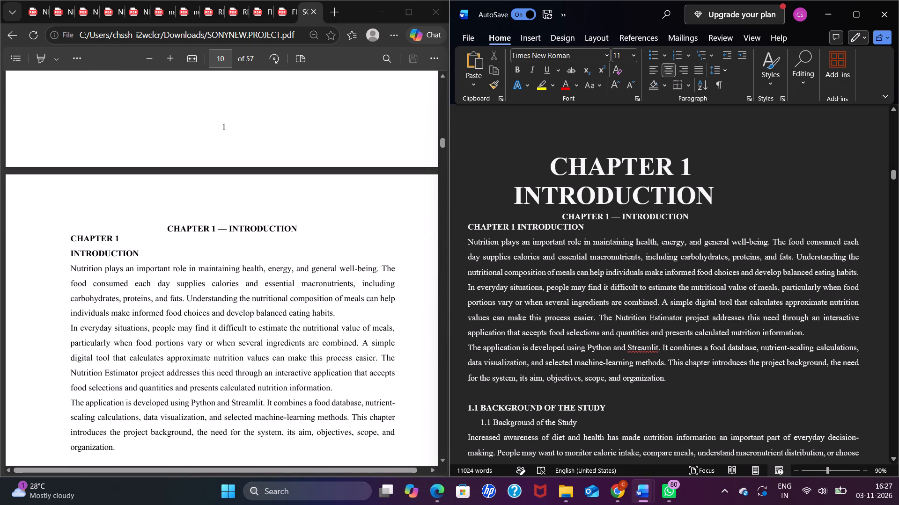
# Split the “CHAPTER 1 INTRODUCTION” subheading above the first Chapter 1 paragraph into two lines after “CHAPTER 1”, matching the PDF.
pyautogui.click(514, 230)
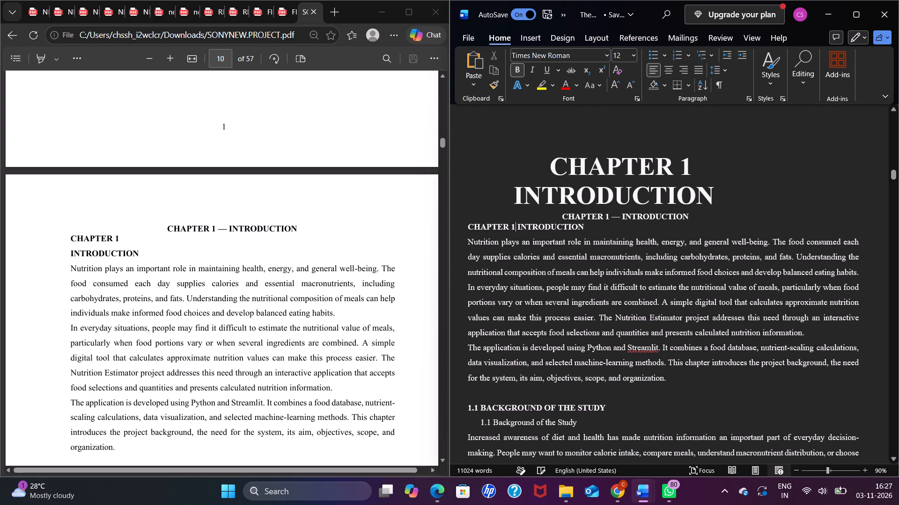
pyautogui.press('Return')
# Review the rest of the report from section 1.1 through the appendices, checking the early sections against the PDF.
pyautogui.scroll(-1, 515, 231)
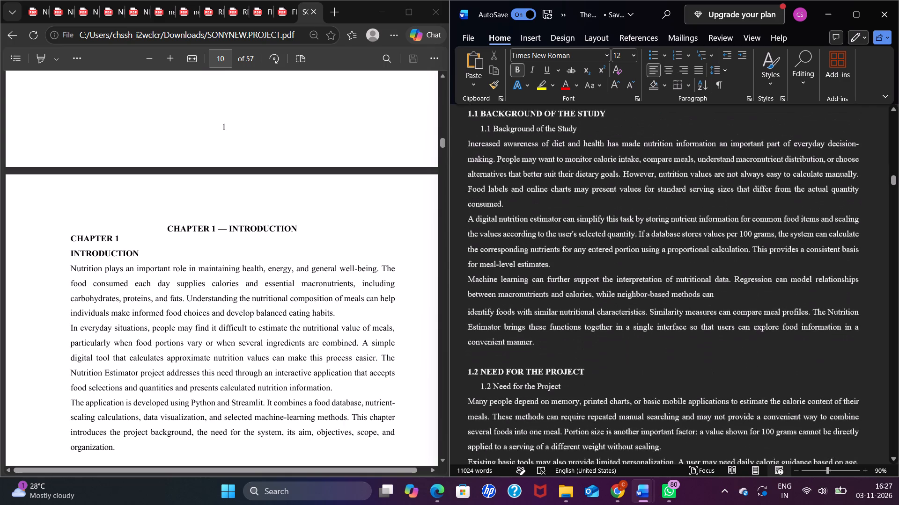
pyautogui.scroll(-1, 515, 231)
pyautogui.scroll(-2, 255, 331)
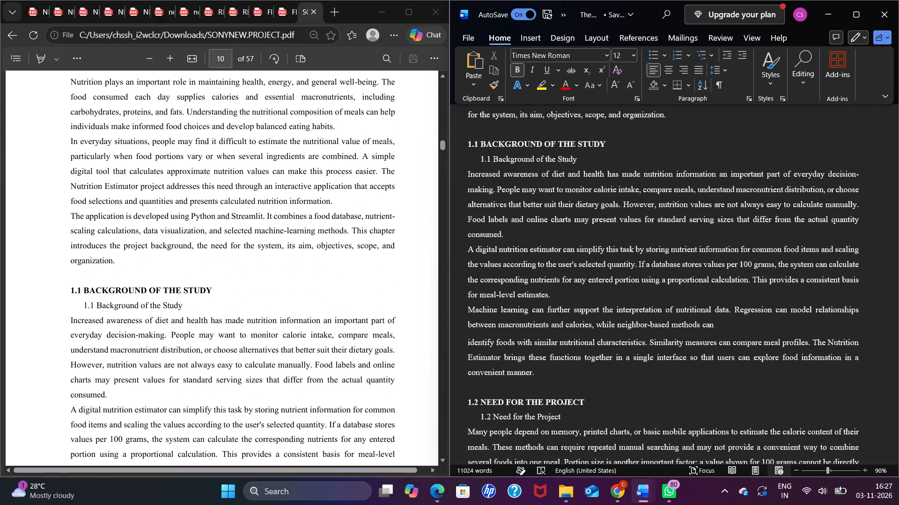
pyautogui.scroll(-4, 255, 331)
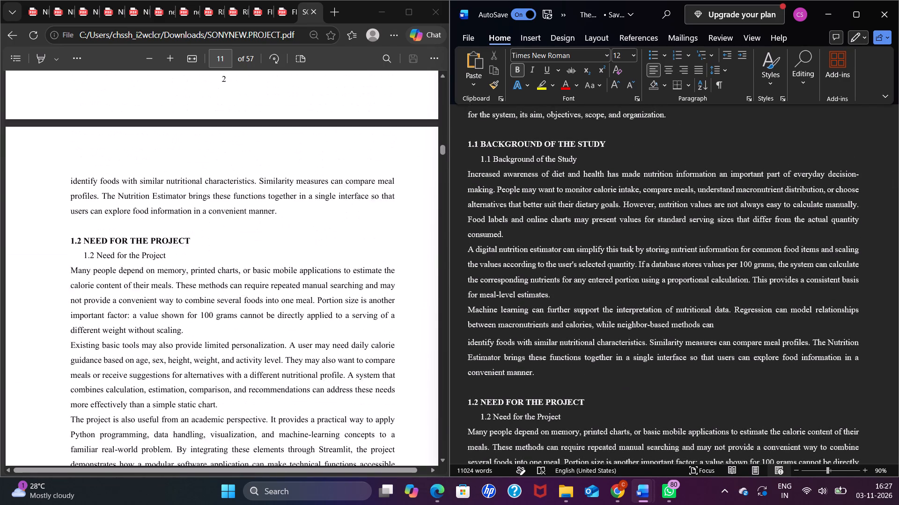
pyautogui.scroll(-2, 255, 331)
pyautogui.scroll(-10, 715, 282)
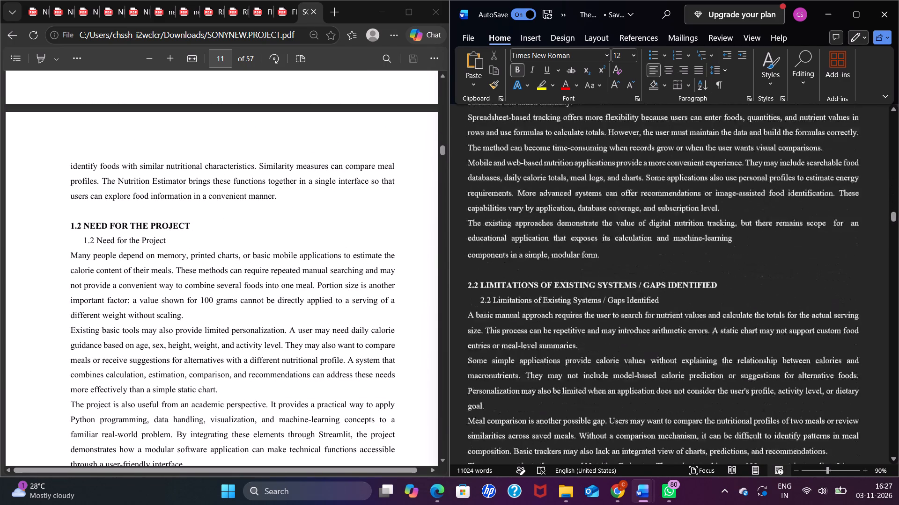
pyautogui.scroll(-15, 715, 282)
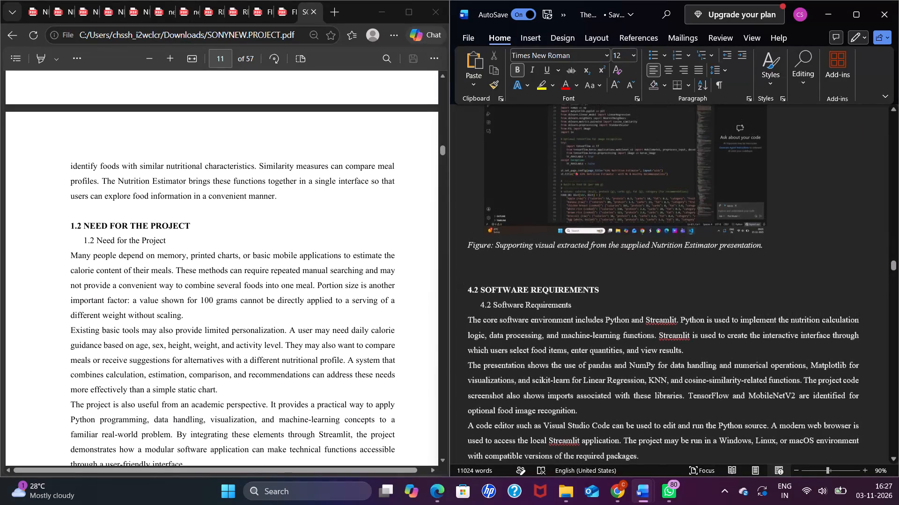
pyautogui.scroll(-17, 715, 282)
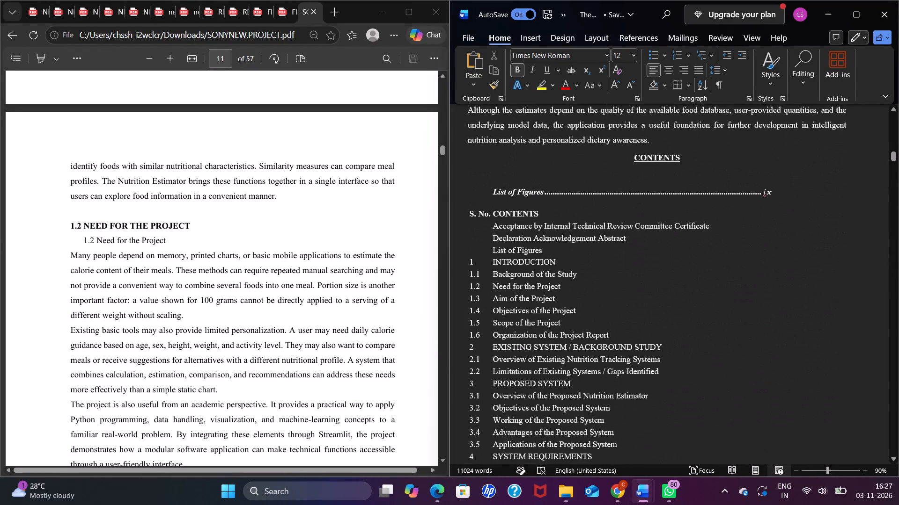
pyautogui.scroll(-20, 715, 282)
pyautogui.scroll(-12, 715, 282)
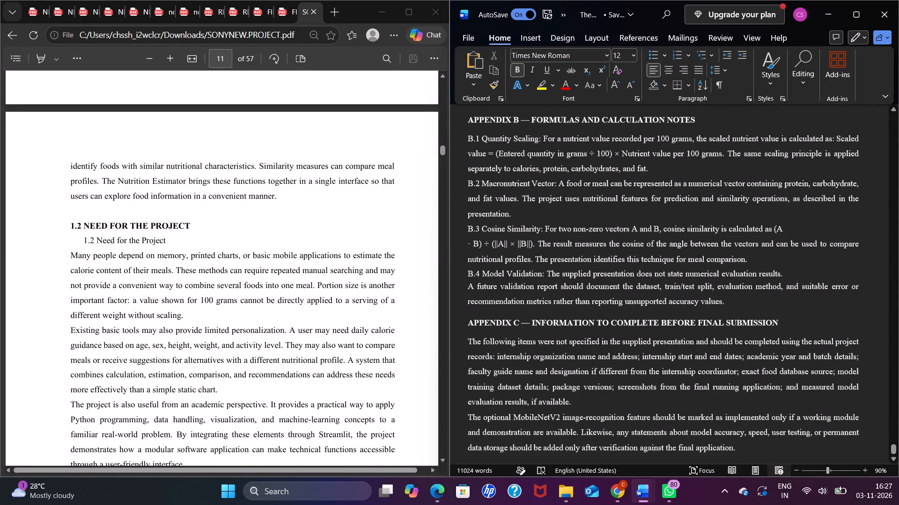
pyautogui.scroll(-14, 715, 282)
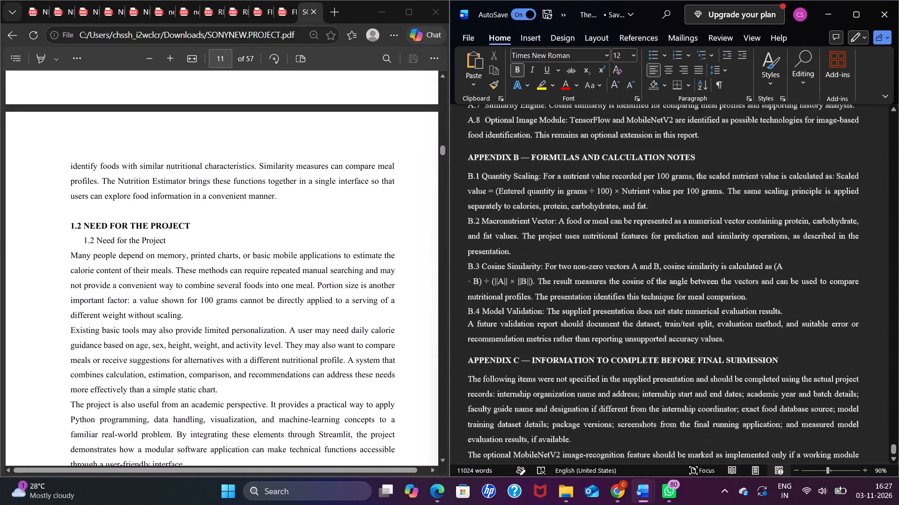
pyautogui.scroll(-7, 715, 282)
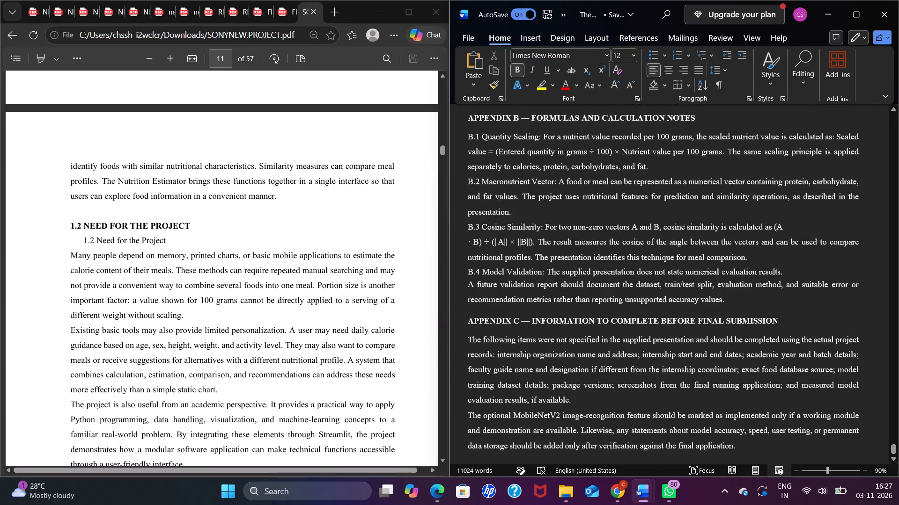
# Save a copy of the report in the OneDrive Documents folder as a PDF named “sony final”.
pyautogui.click(464, 40)
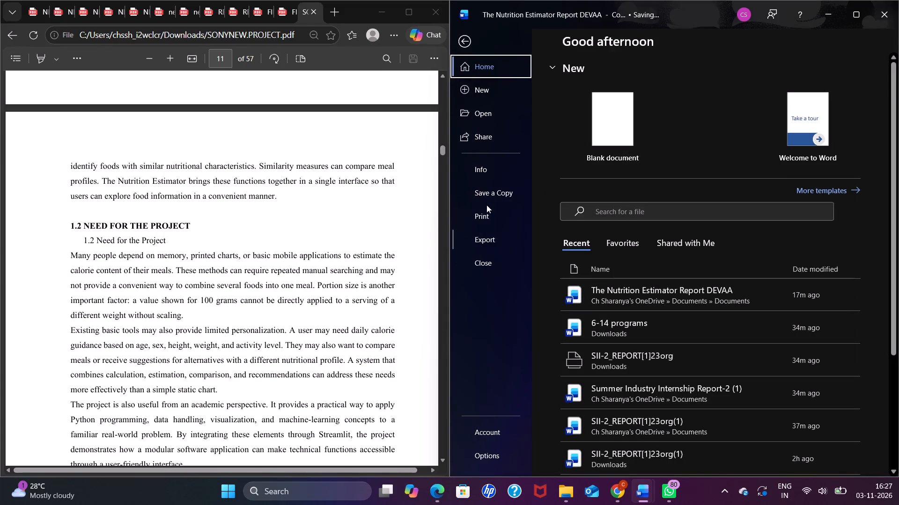
pyautogui.click(492, 193)
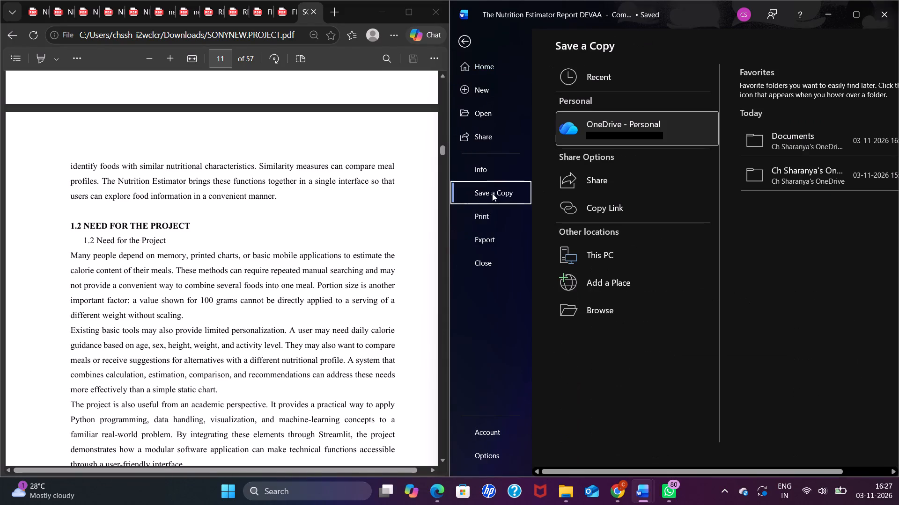
pyautogui.click(765, 139)
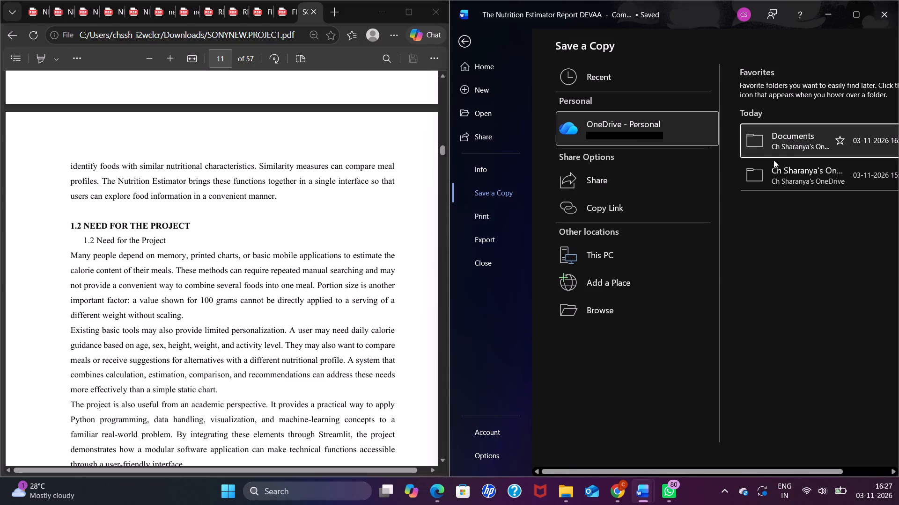
pyautogui.hscroll(-1, 781, 137)
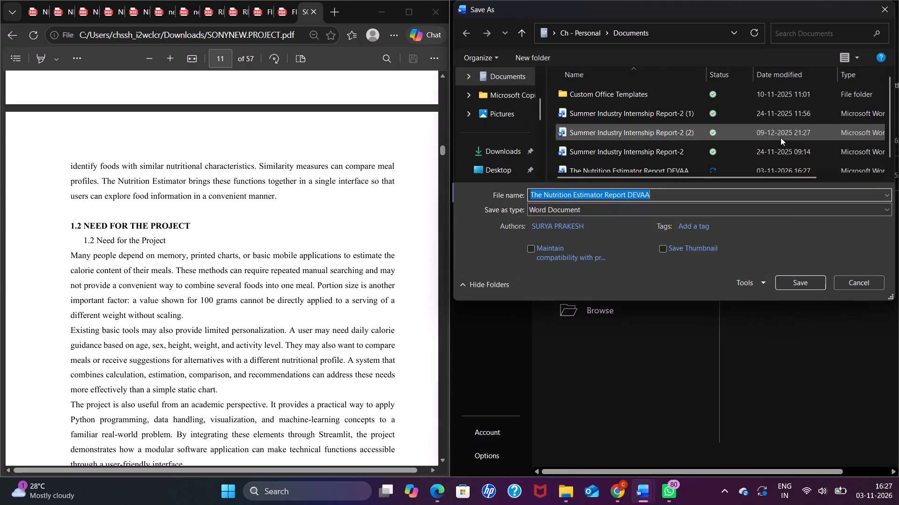
pyautogui.click(752, 196)
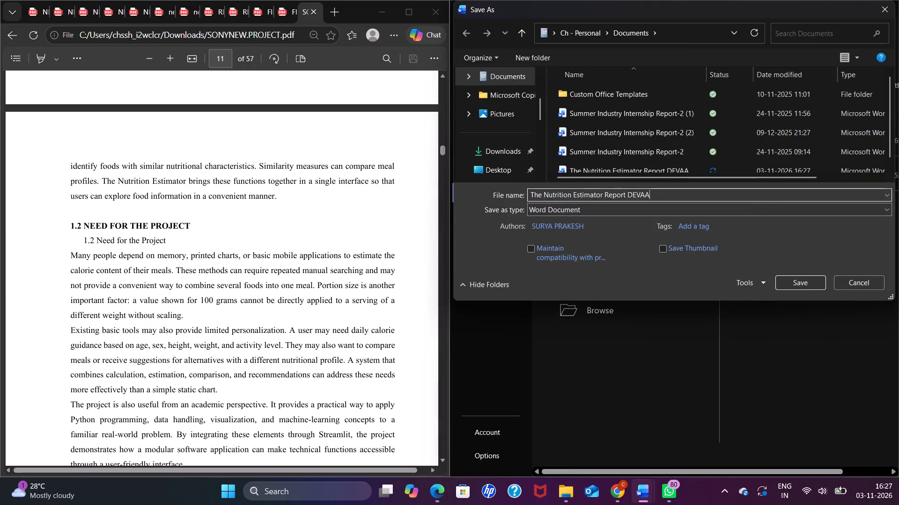
pyautogui.press('BackSpace')
pyautogui.press('BackSpace')
pyautogui.press('BackSpace')
pyautogui.press('BackSpace')
pyautogui.press('BackSpace')
pyautogui.press('BackSpace')
pyautogui.press('BackSpace')
pyautogui.press('BackSpace')
pyautogui.press('BackSpace')
pyautogui.press('BackSpace')
pyautogui.press('BackSpace')
pyautogui.press('BackSpace')
pyautogui.press('BackSpace')
pyautogui.press('BackSpace')
pyautogui.press('BackSpace')
pyautogui.press('BackSpace')
pyautogui.press('BackSpace')
pyautogui.press('BackSpace')
pyautogui.press('BackSpace')
pyautogui.press('BackSpace')
pyautogui.press('BackSpace')
pyautogui.press('BackSpace')
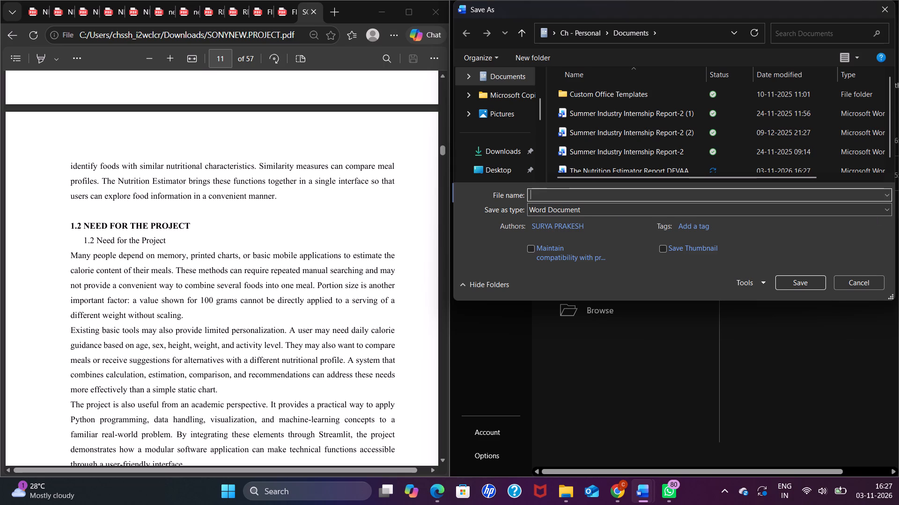
pyautogui.write('sony fia')
pyautogui.press('BackSpace')
pyautogui.press('n')
pyautogui.write('al')
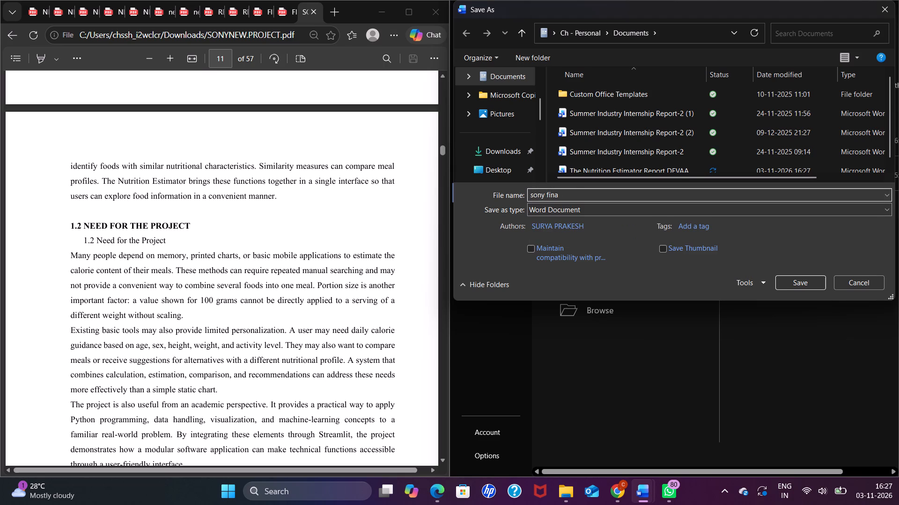
pyautogui.click(714, 212)
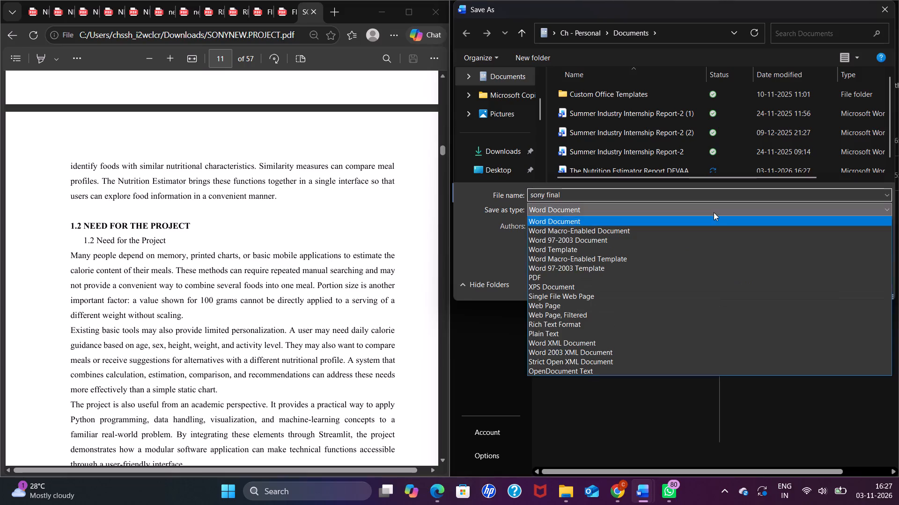
pyautogui.click(598, 274)
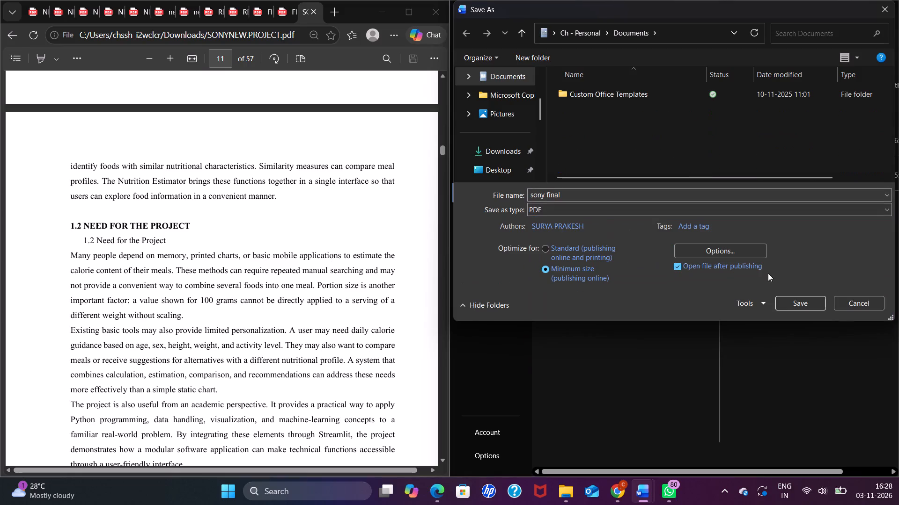
pyautogui.click(805, 308)
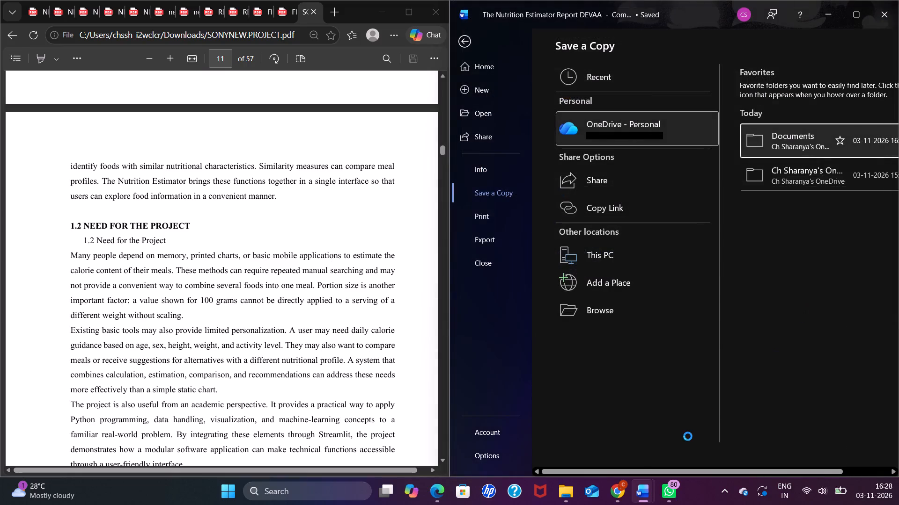
# Compare the cover and internal review committee acceptance pages of the exported “sony final” PDF with the Word report.
pyautogui.click(569, 493)
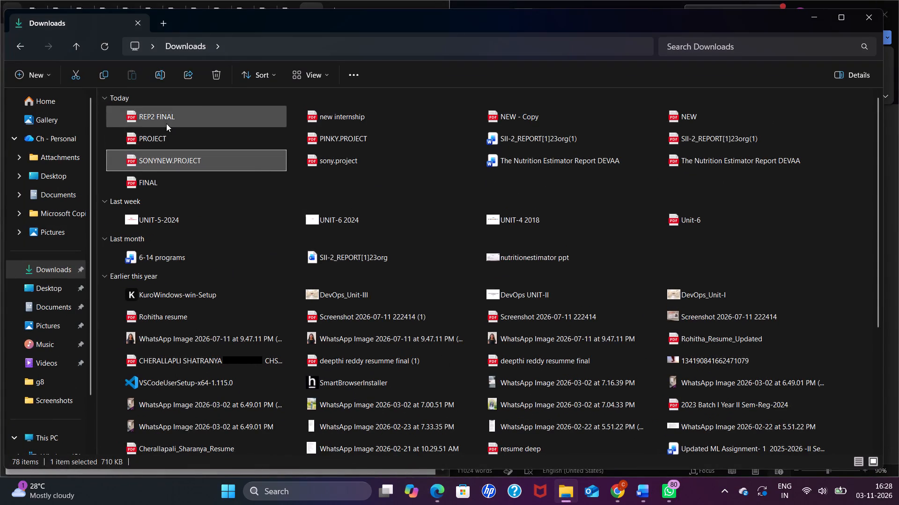
pyautogui.click(817, 17)
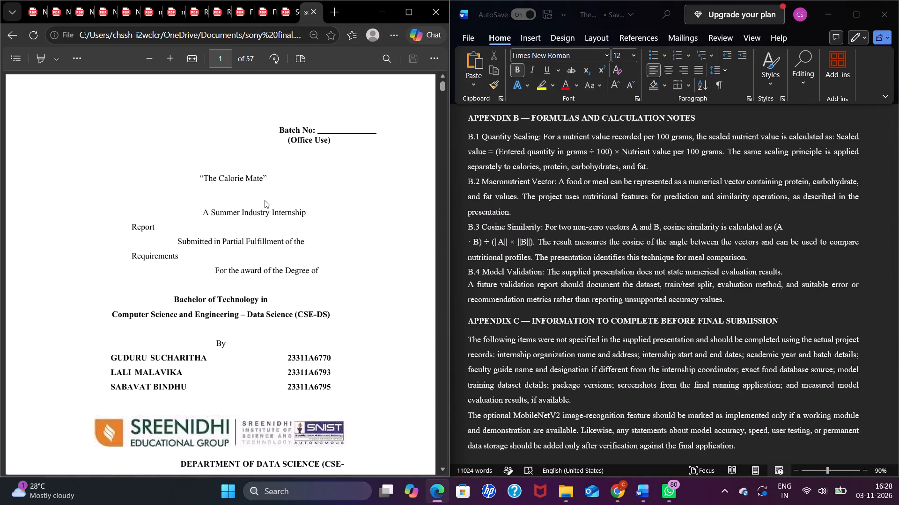
pyautogui.scroll(2, 265, 200)
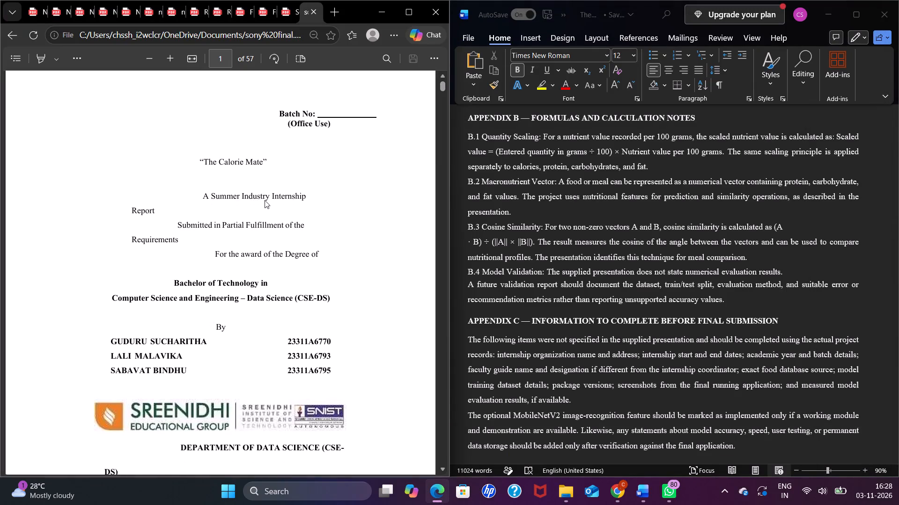
pyautogui.scroll(1, 265, 200)
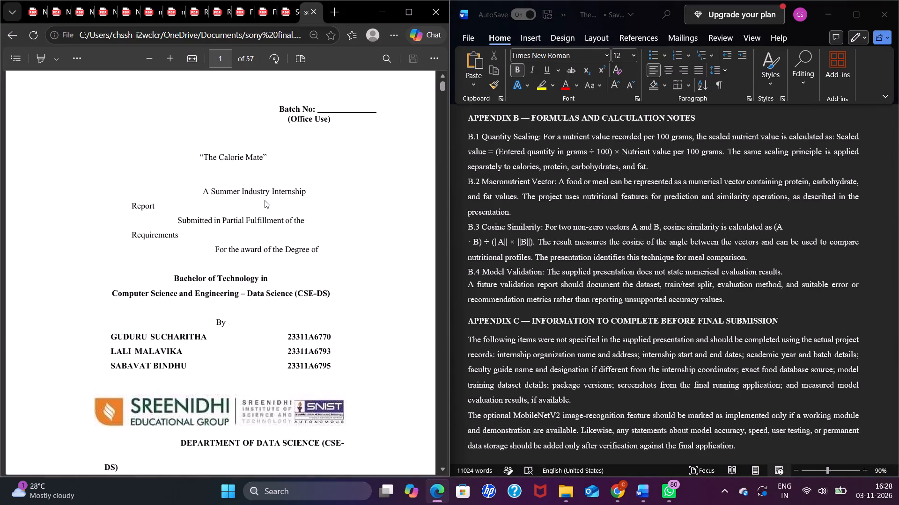
pyautogui.scroll(-1, 265, 200)
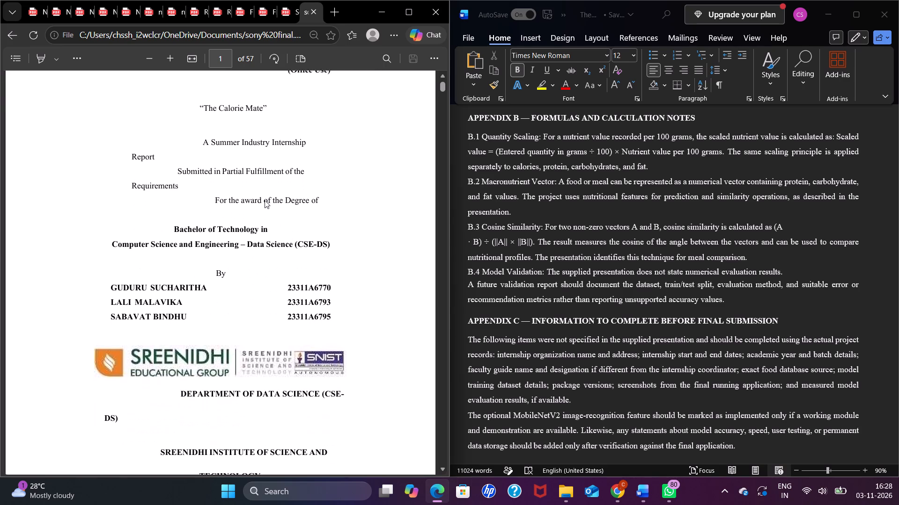
pyautogui.scroll(-1, 265, 200)
pyautogui.scroll(20, 811, 158)
pyautogui.scroll(11, 811, 158)
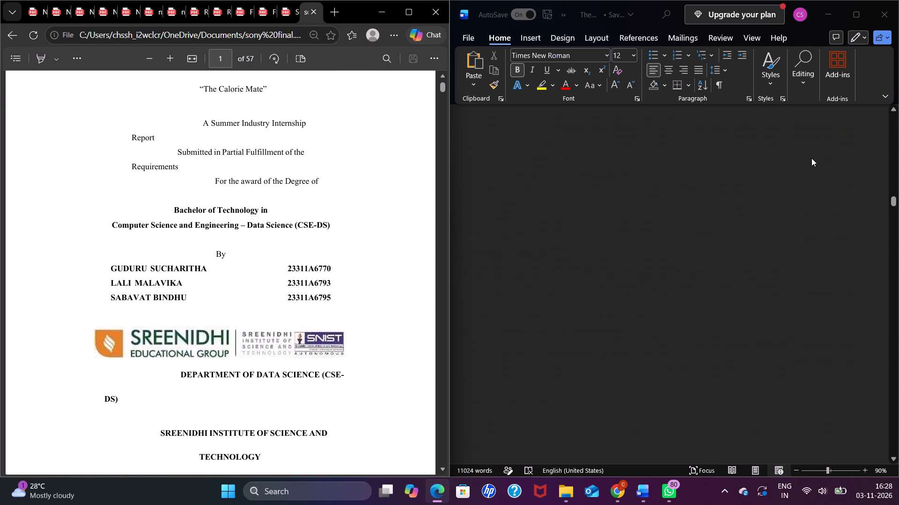
pyautogui.scroll(19, 811, 158)
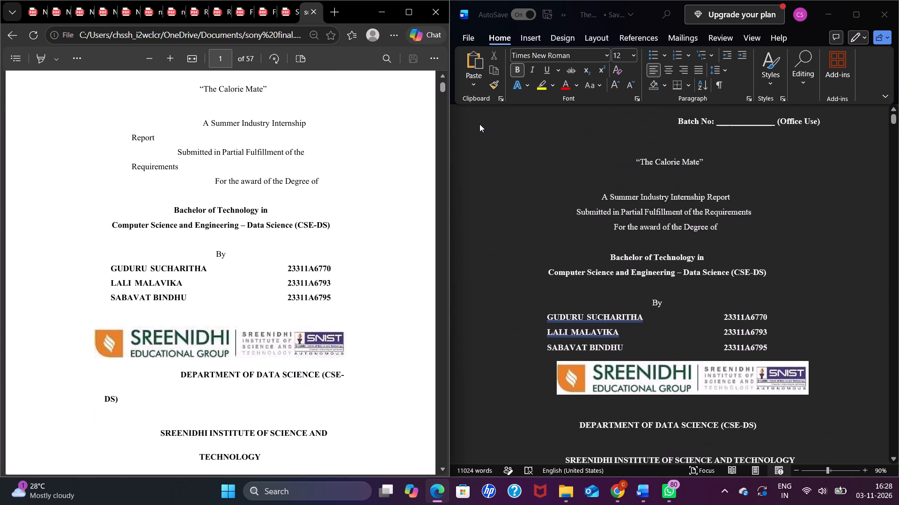
pyautogui.scroll(-3, 263, 206)
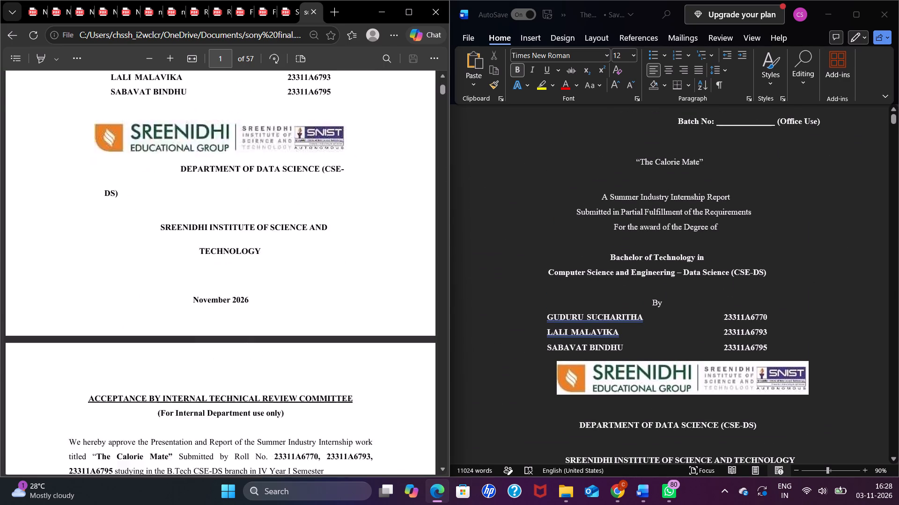
pyautogui.scroll(-1, 263, 206)
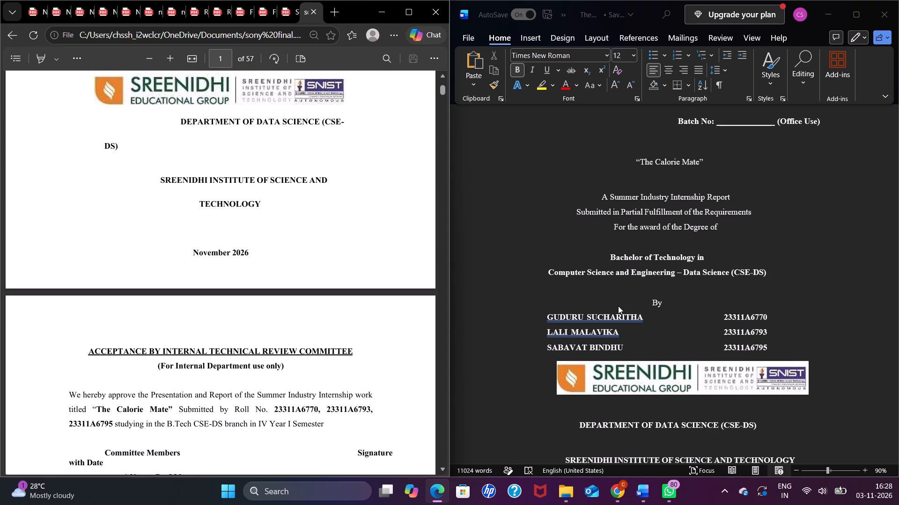
pyautogui.scroll(-1, 306, 315)
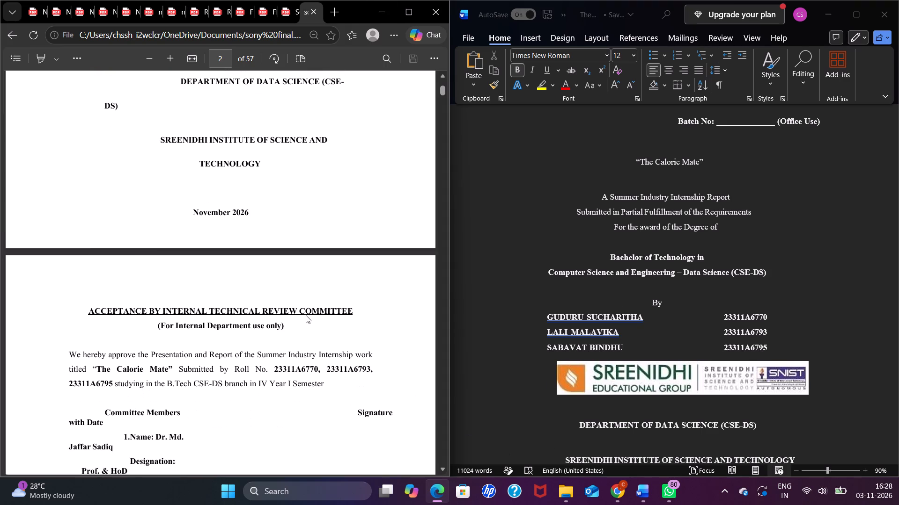
pyautogui.scroll(-2, 306, 315)
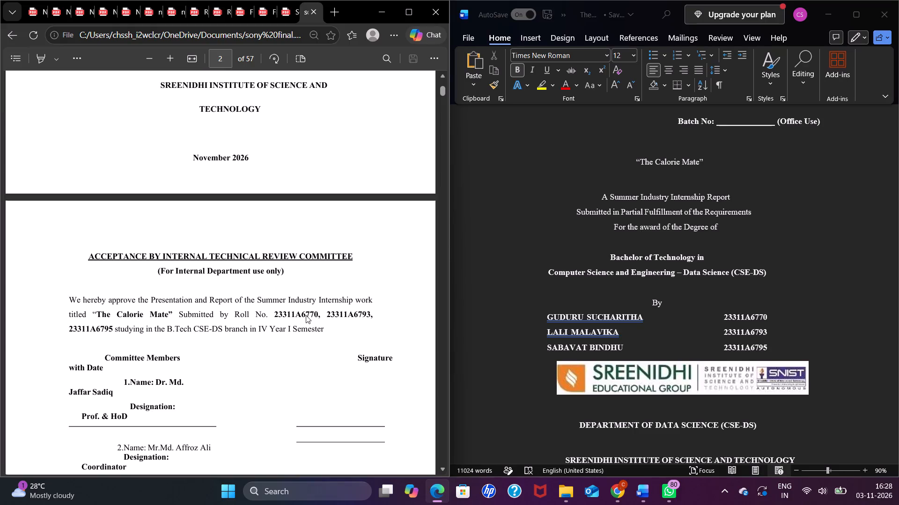
pyautogui.scroll(-3, 306, 315)
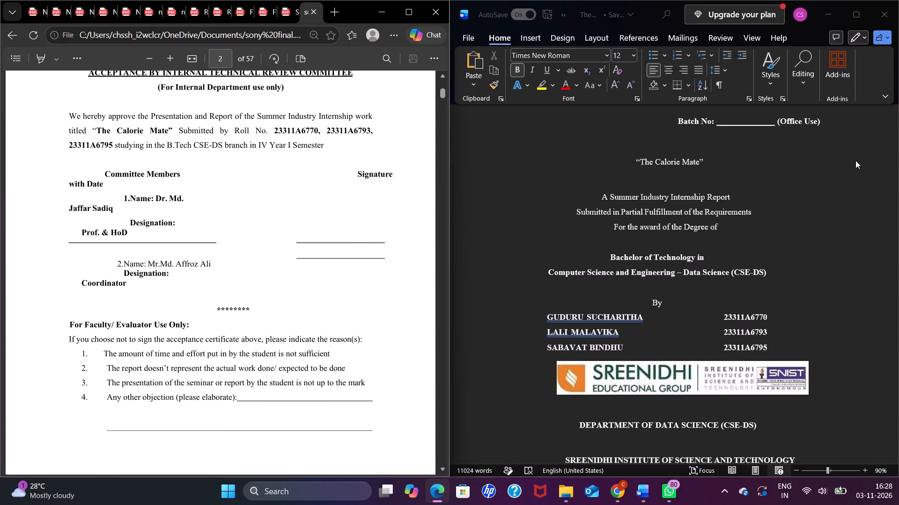
pyautogui.scroll(4, 746, 230)
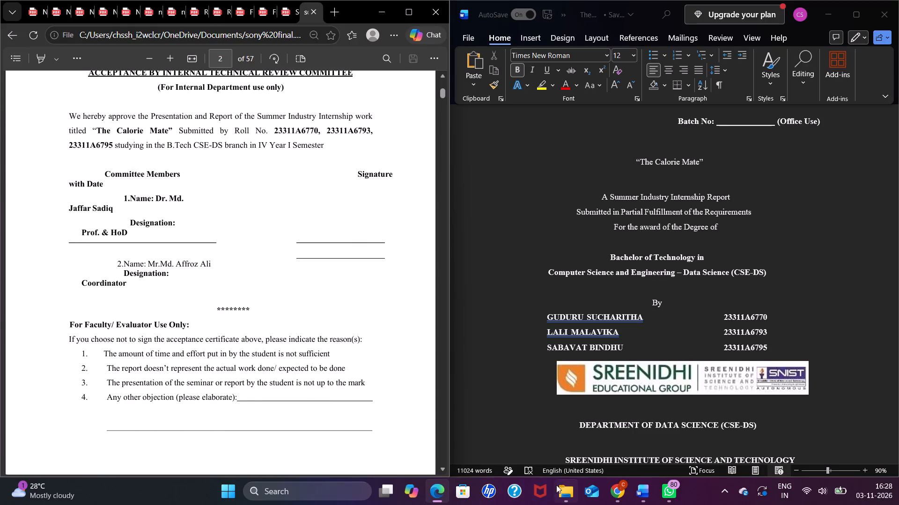
# Open the “sony.project” PDF from the Downloads folder in File Explorer for a brief look.
pyautogui.click(559, 490)
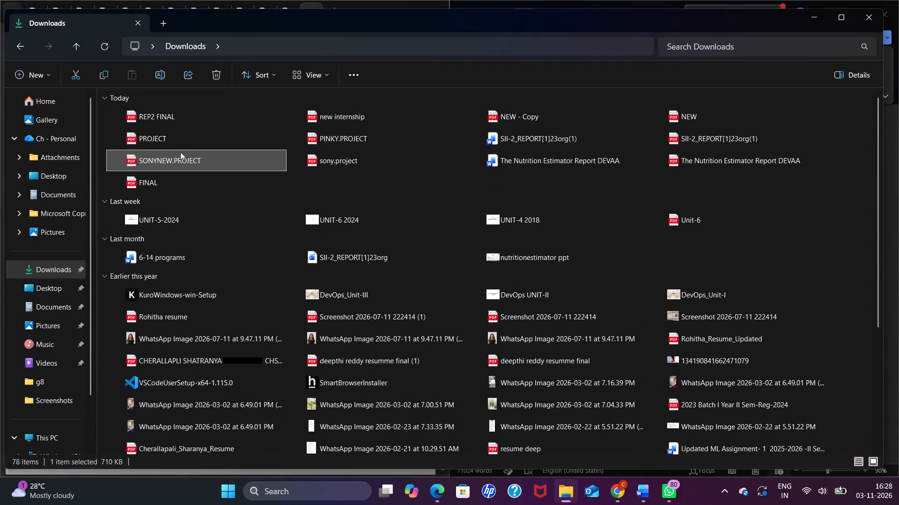
pyautogui.doubleClick(326, 165)
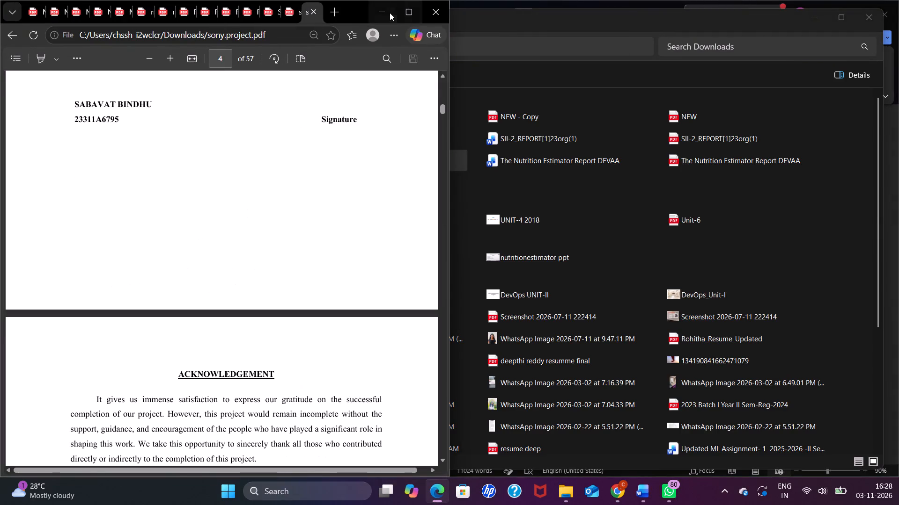
pyautogui.click(383, 13)
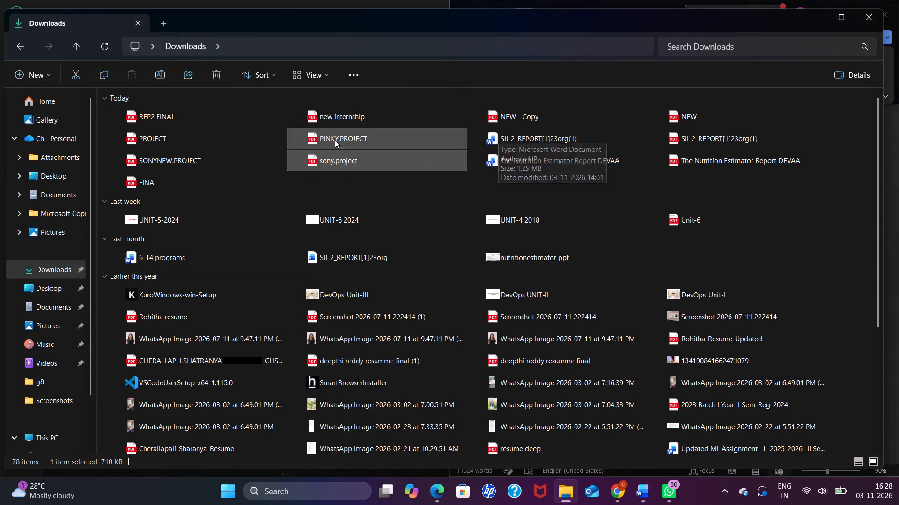
# Refresh Downloads, open the “sony final” PDF from the Documents folder instead, and examine its acceptance and cover pages.
pyautogui.tripleClick(107, 52)
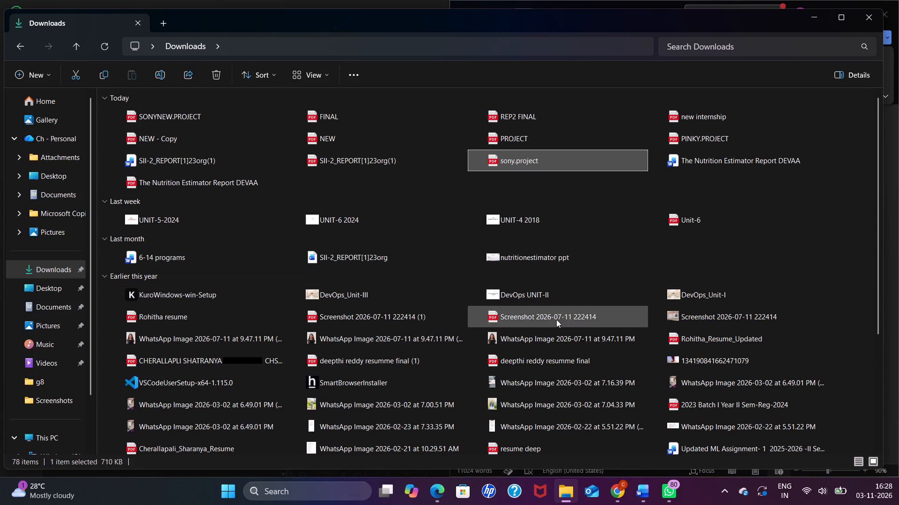
pyautogui.click(641, 490)
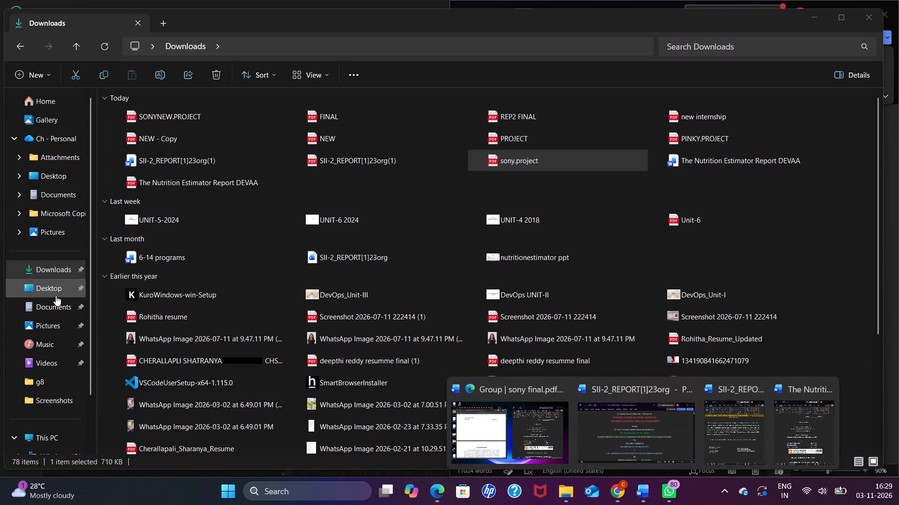
pyautogui.click(57, 297)
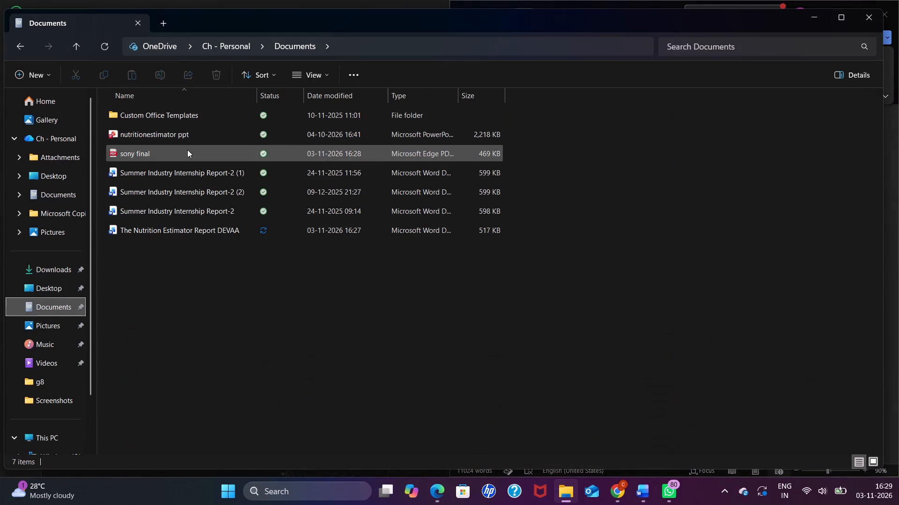
pyautogui.doubleClick(187, 152)
pyautogui.scroll(1, 223, 170)
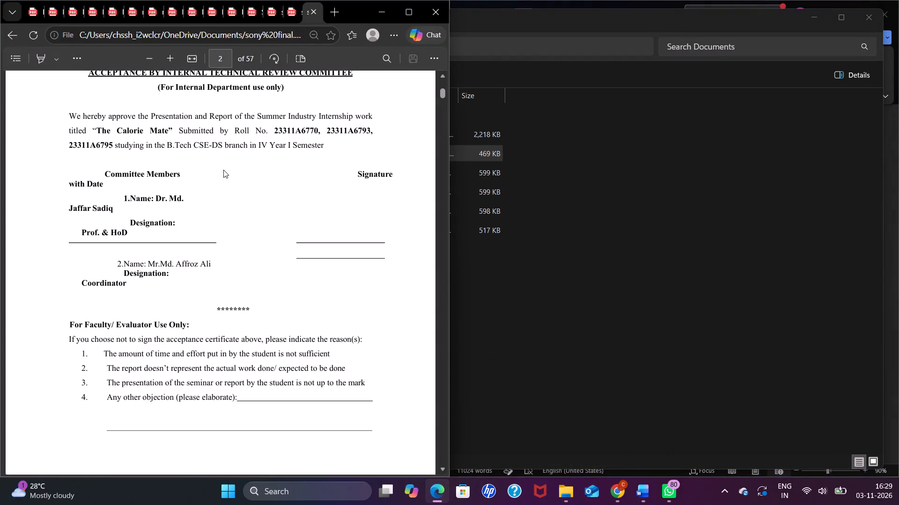
pyautogui.scroll(2, 223, 170)
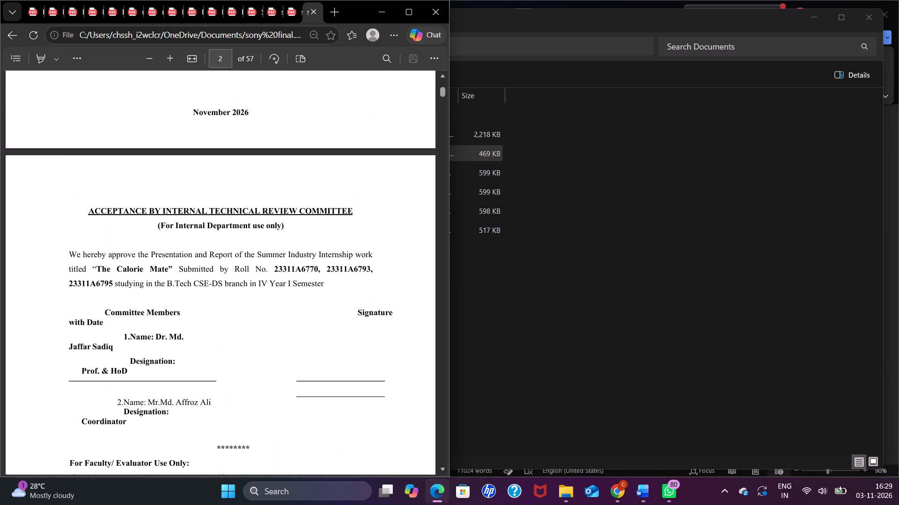
pyautogui.scroll(11, 223, 170)
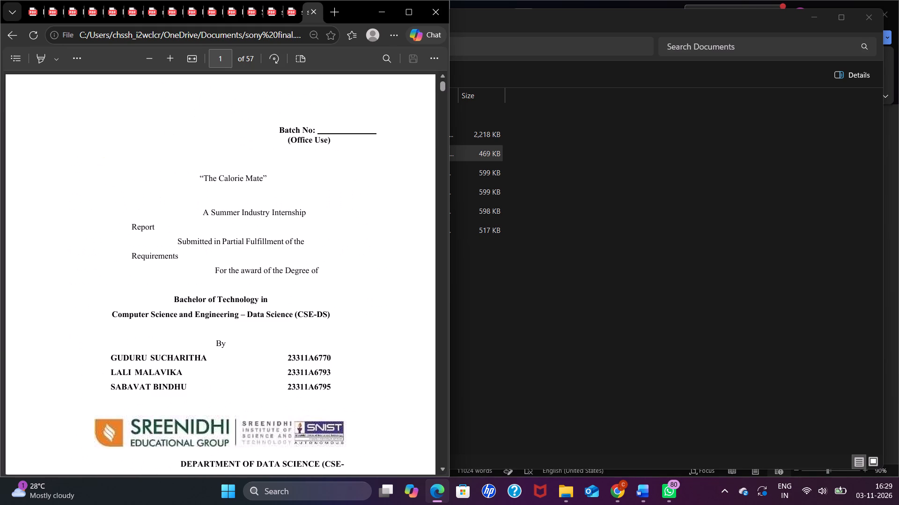
pyautogui.scroll(-2, 223, 170)
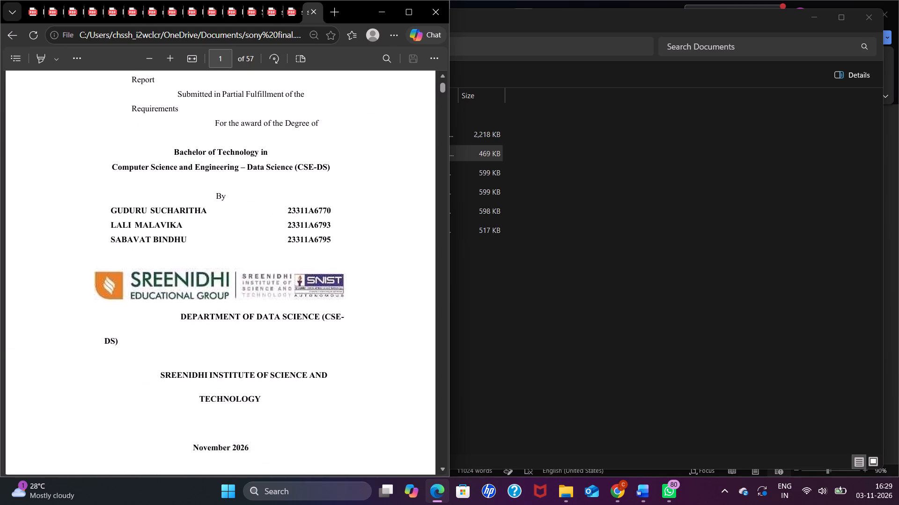
pyautogui.scroll(-1, 223, 170)
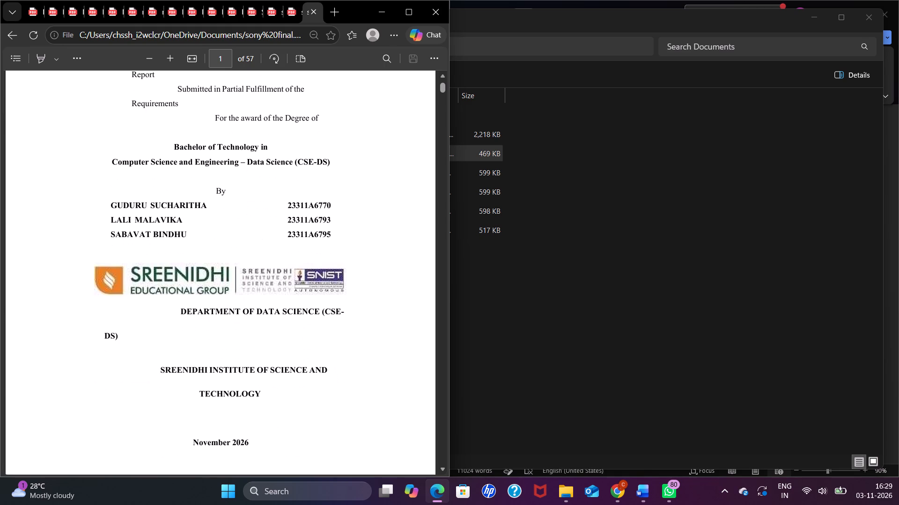
# Compare the cover and internal review committee acceptance pages of the “sony final” PDF with the cover page of the Word report.
pyautogui.scroll(-3, 223, 170)
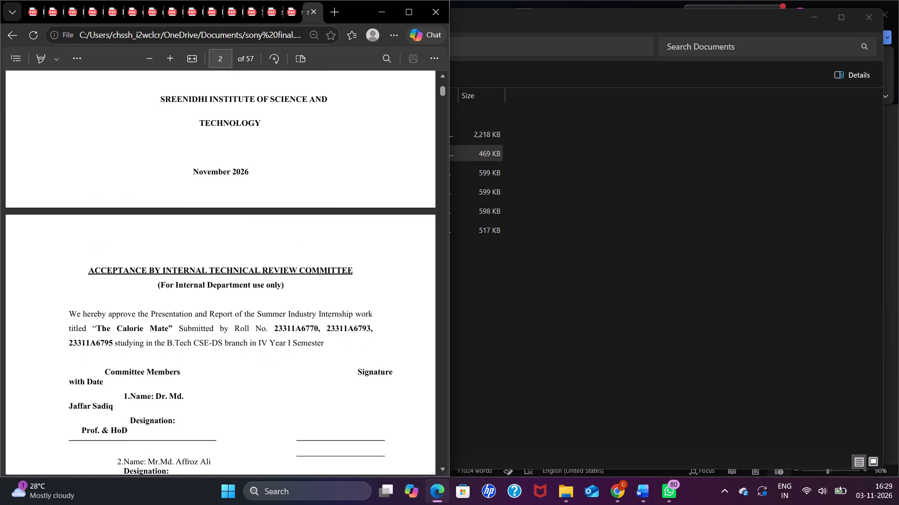
pyautogui.scroll(-3, 223, 170)
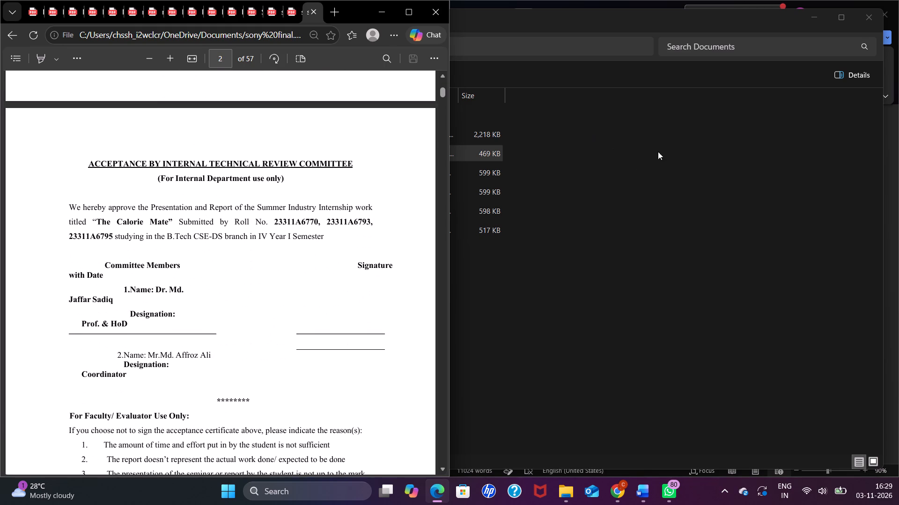
pyautogui.click(645, 494)
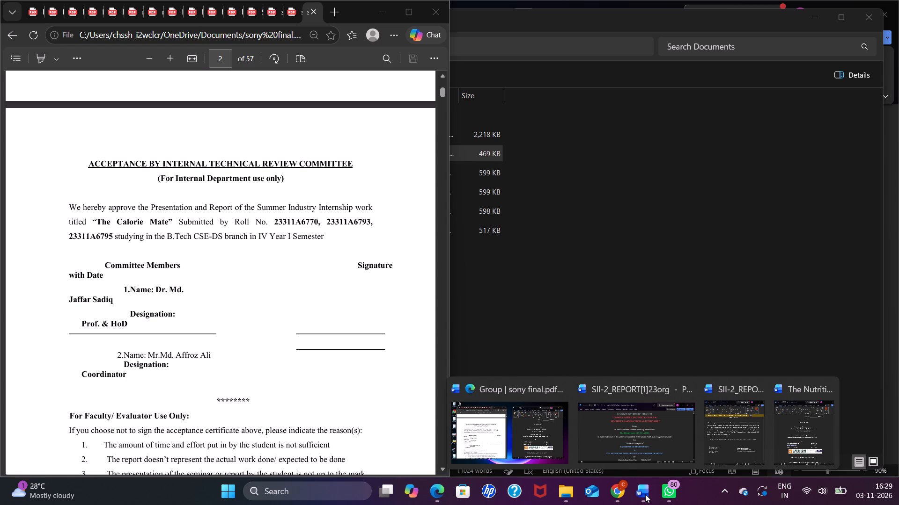
pyautogui.click(801, 421)
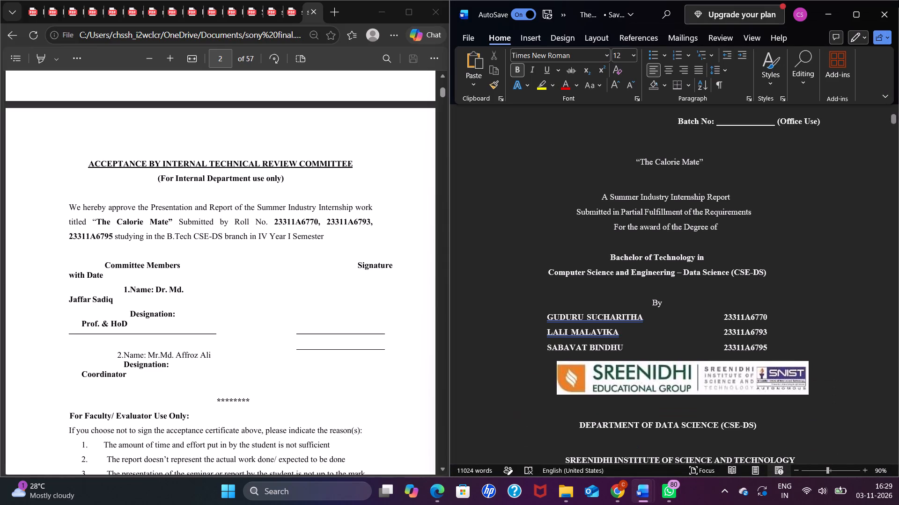
pyautogui.click(862, 20)
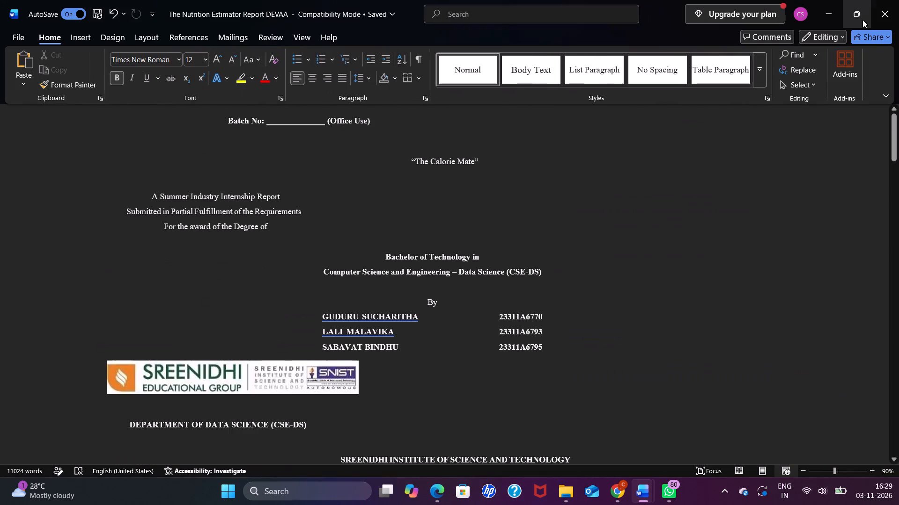
pyautogui.scroll(7, 509, 253)
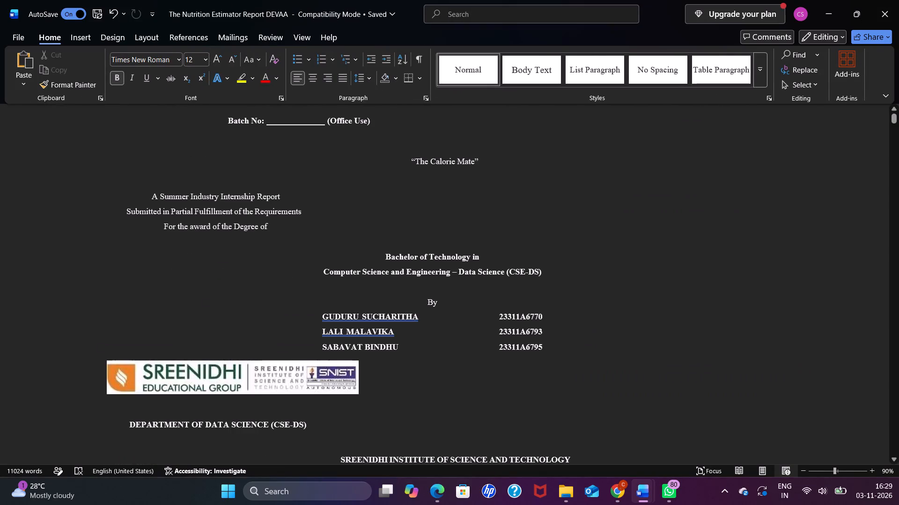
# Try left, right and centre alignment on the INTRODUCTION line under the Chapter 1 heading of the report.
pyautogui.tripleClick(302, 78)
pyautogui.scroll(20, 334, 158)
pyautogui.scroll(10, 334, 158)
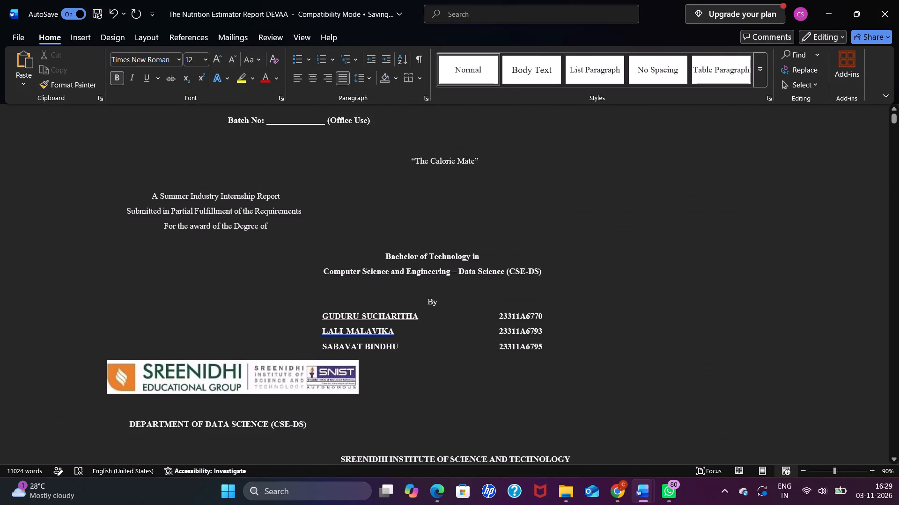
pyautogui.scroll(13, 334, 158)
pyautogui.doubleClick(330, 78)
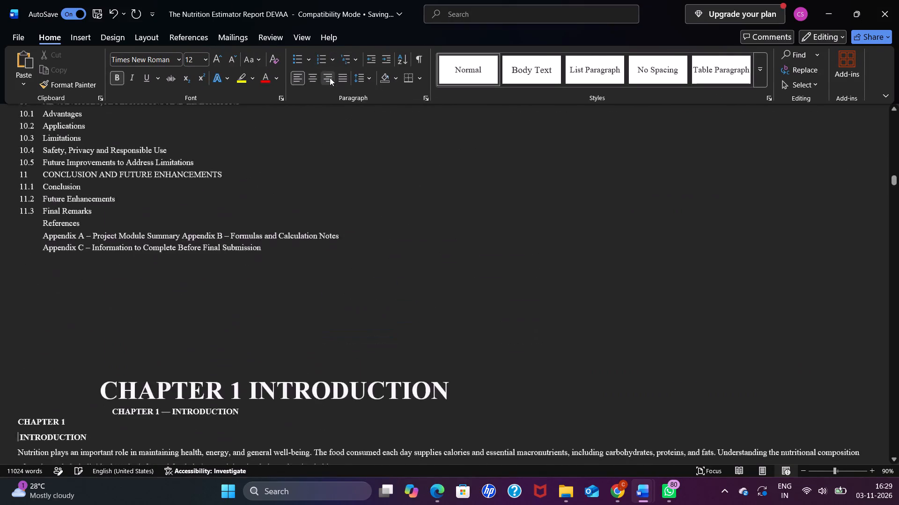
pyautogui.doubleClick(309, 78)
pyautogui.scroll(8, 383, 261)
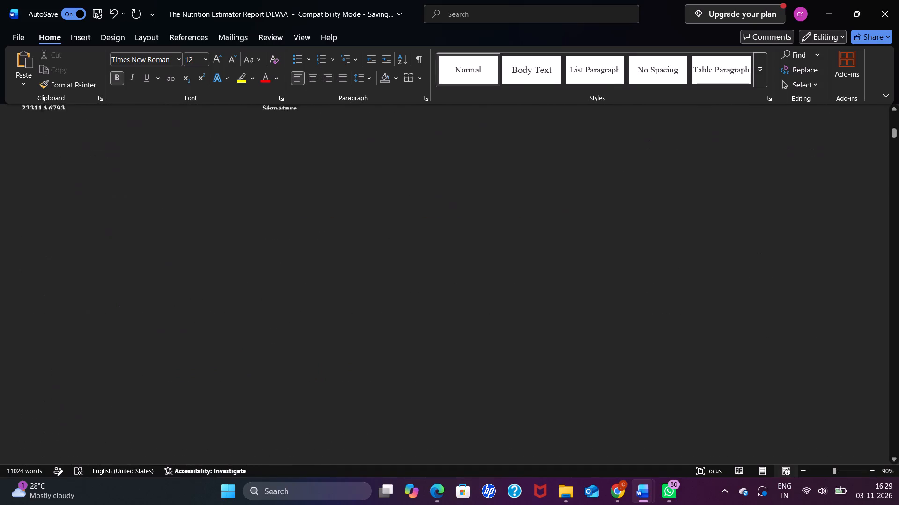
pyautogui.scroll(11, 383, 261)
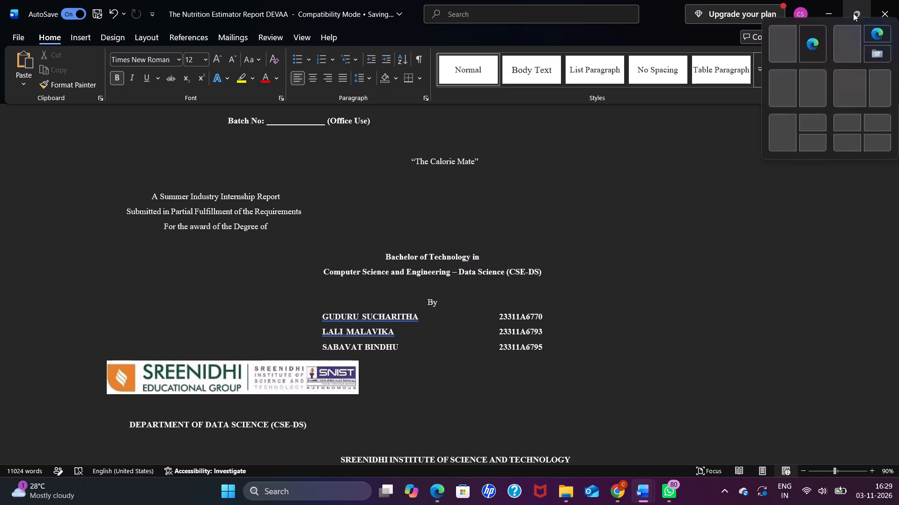
# Compare the Word report's cover and acceptance sections side by side with the cover page of the “sony final” PDF.
pyautogui.click(802, 82)
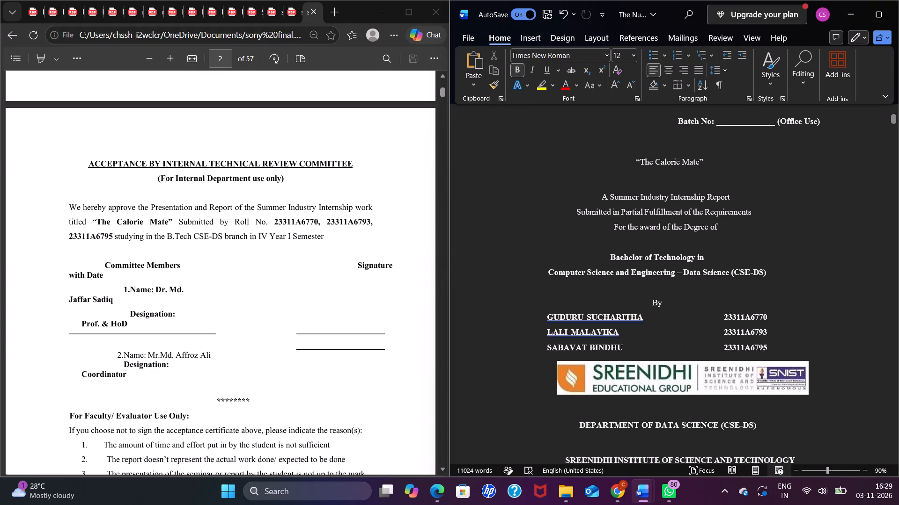
pyautogui.scroll(5, 151, 240)
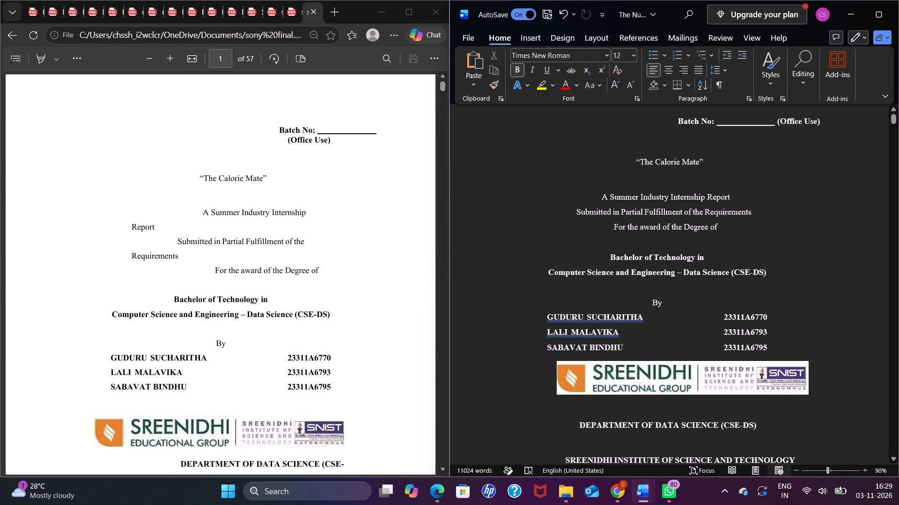
pyautogui.scroll(1, 491, 207)
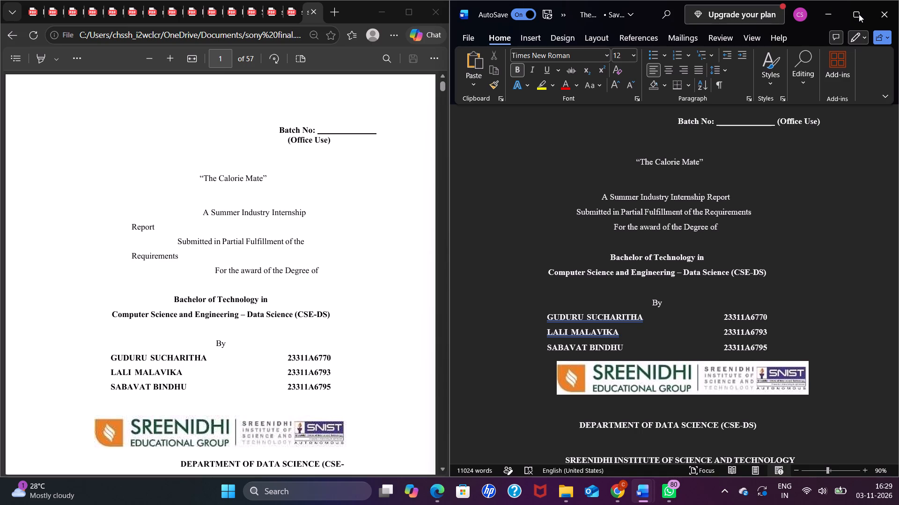
pyautogui.click(860, 14)
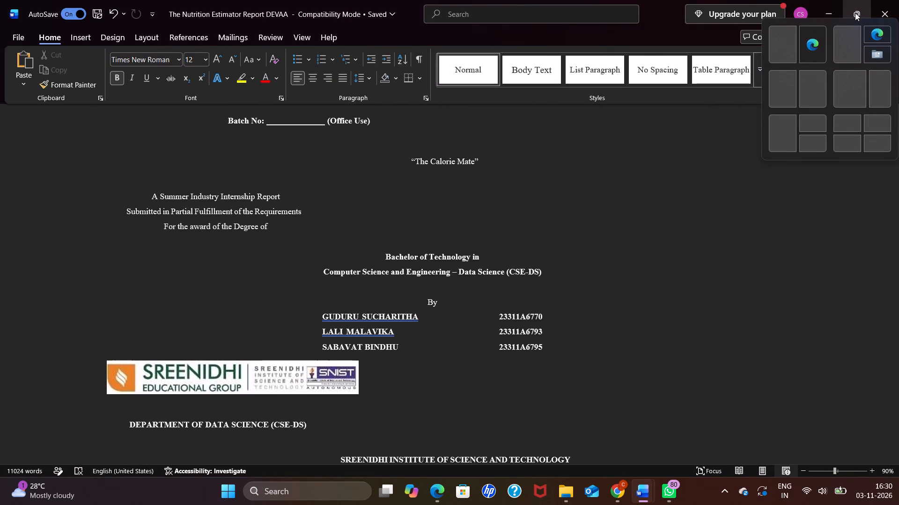
pyautogui.click(808, 88)
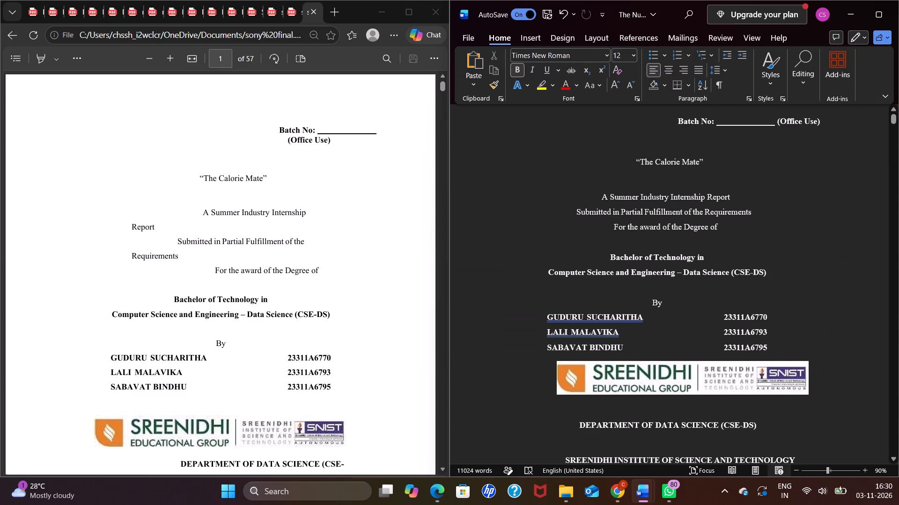
pyautogui.scroll(-2, 392, 270)
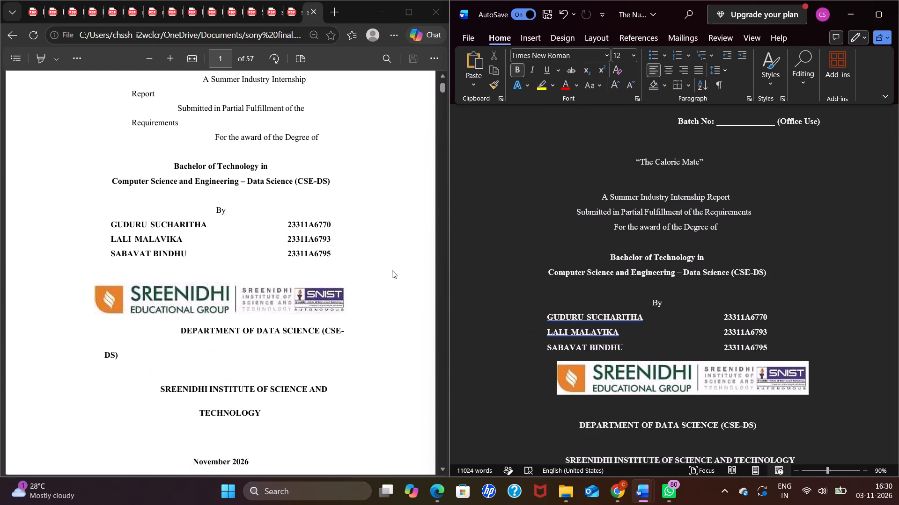
pyautogui.scroll(-3, 392, 270)
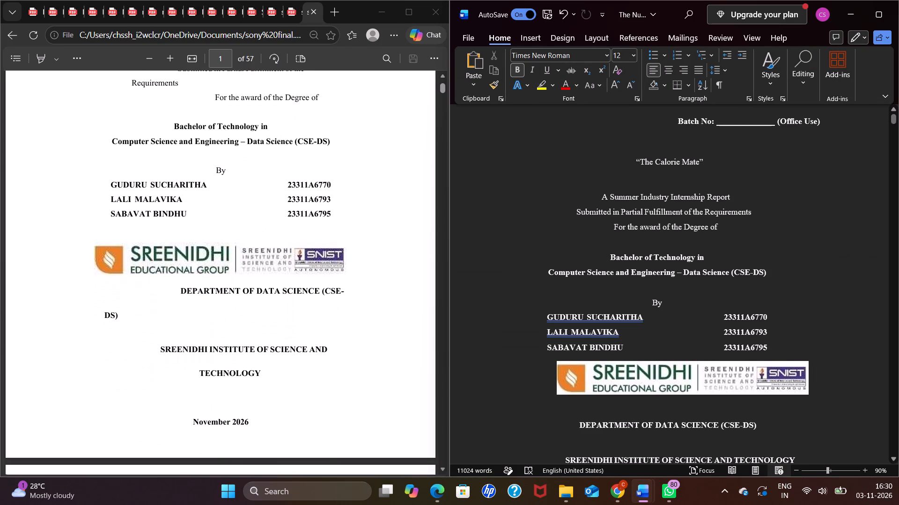
pyautogui.scroll(-2, 644, 348)
pyautogui.scroll(-1, 727, 323)
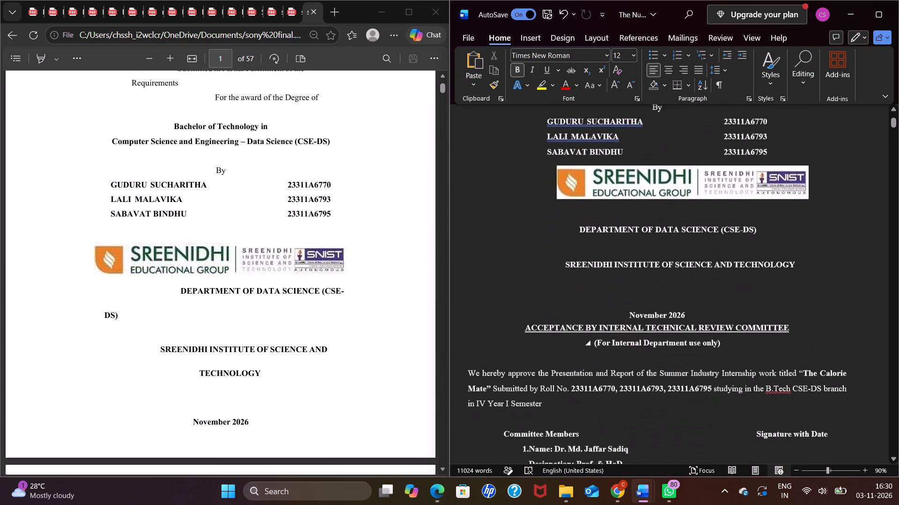
pyautogui.scroll(-1, 727, 323)
# Save a copy of the report in the Downloads folder as a Word Document named “sony gjf”, accepting the upgrade to the newest file format.
pyautogui.click(473, 33)
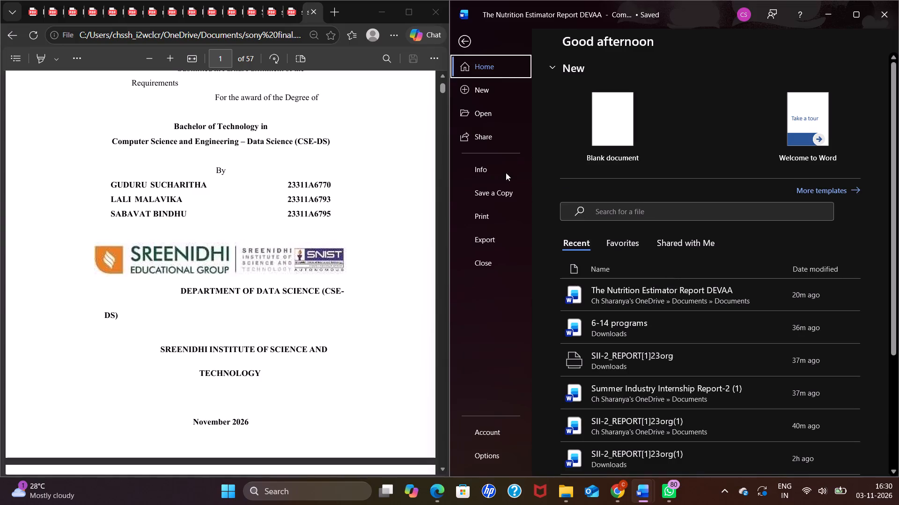
pyautogui.click(502, 197)
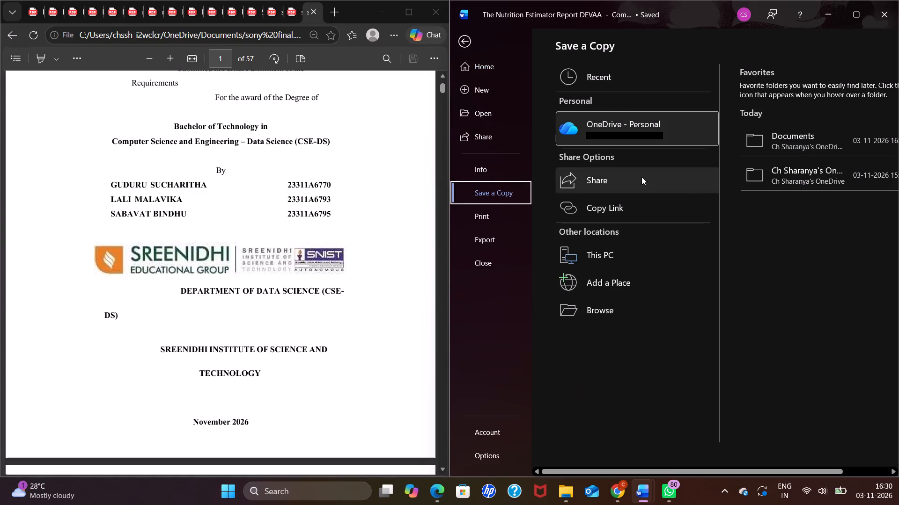
pyautogui.hscroll(-1, 720, 218)
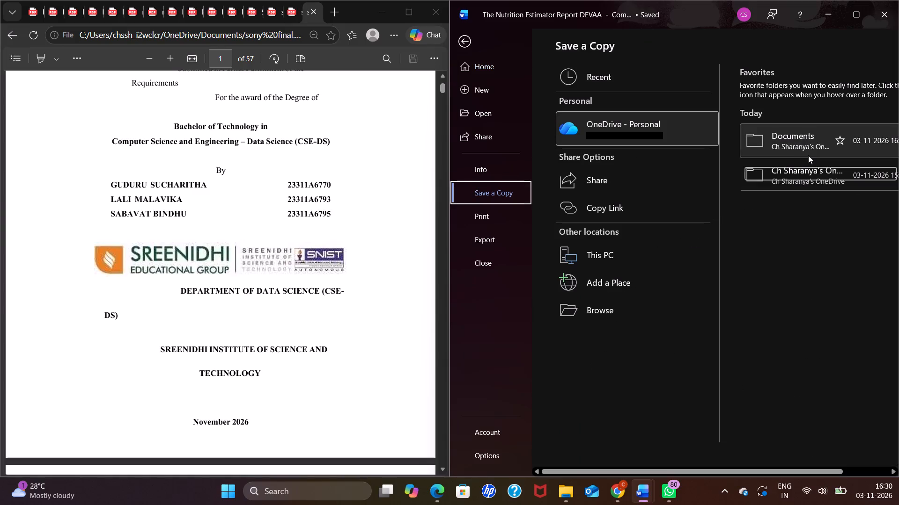
pyautogui.click(808, 155)
pyautogui.click(808, 148)
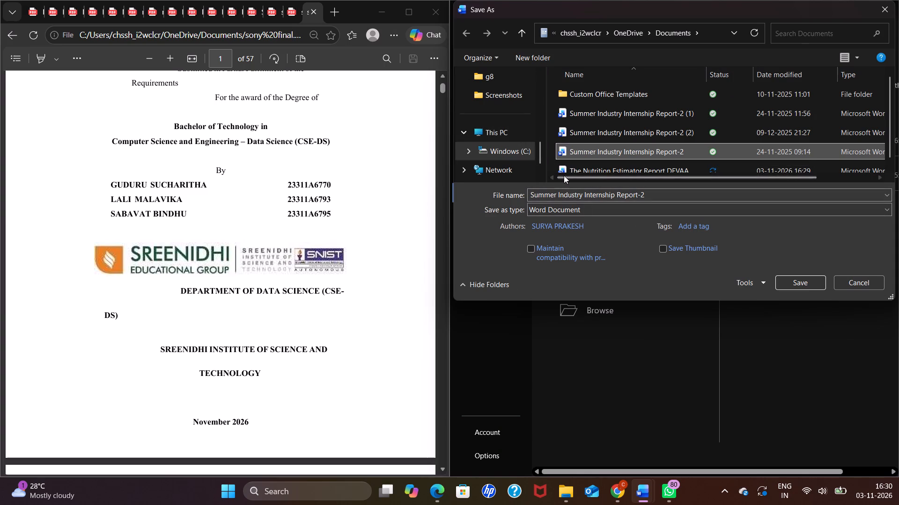
pyautogui.scroll(3, 519, 139)
pyautogui.click(510, 78)
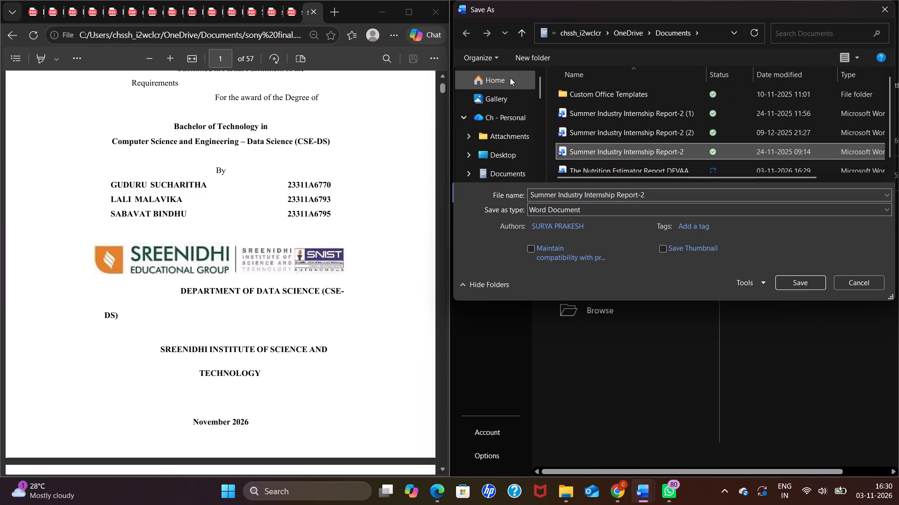
pyautogui.scroll(-1, 513, 140)
pyautogui.scroll(1, 513, 140)
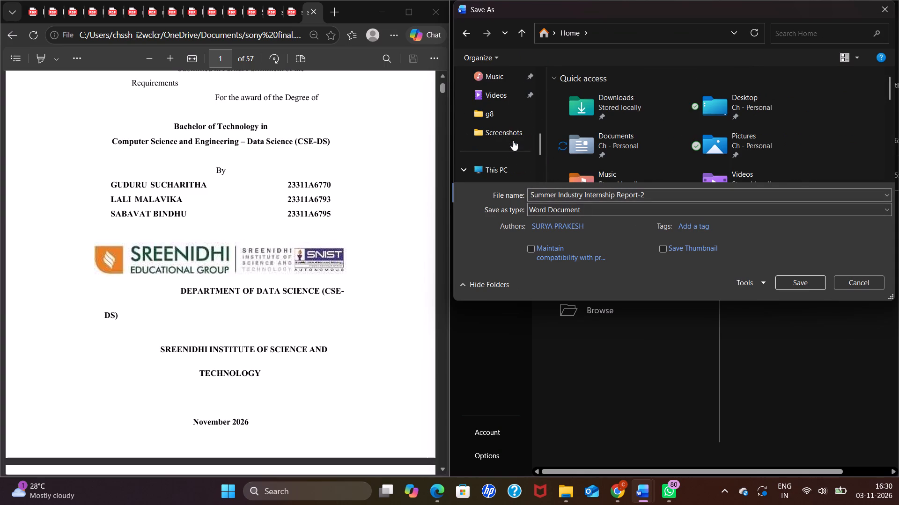
pyautogui.moveTo(511, 125); pyautogui.dragTo(511, 115)
pyautogui.click(511, 115)
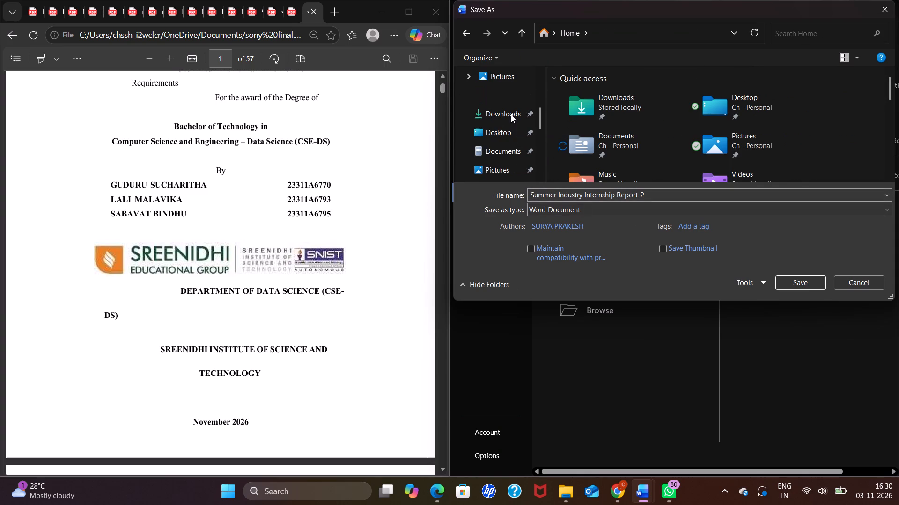
pyautogui.click(678, 195)
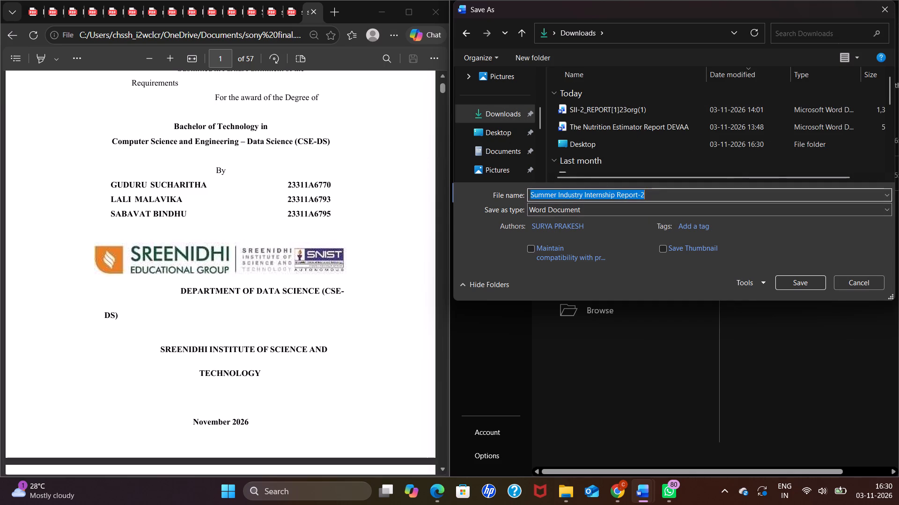
pyautogui.press('BackSpace')
pyautogui.write('sony')
pyautogui.press('space')
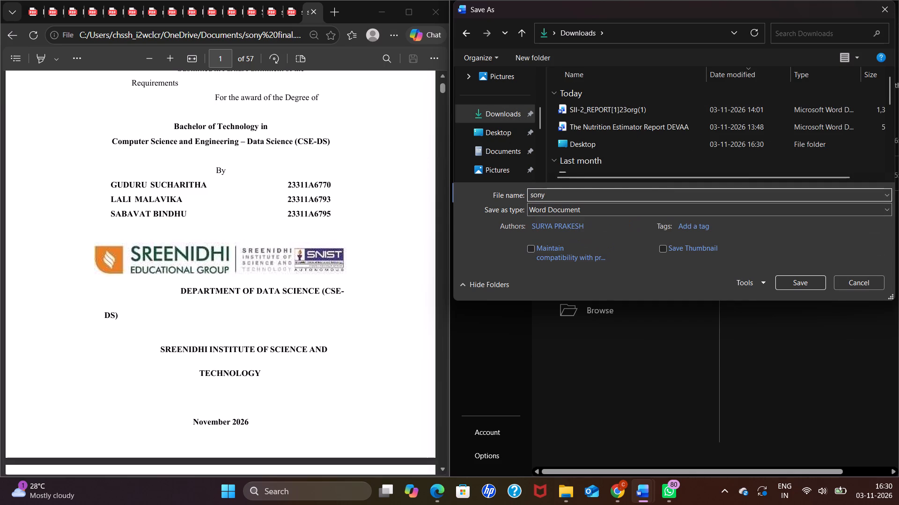
pyautogui.write('gjf')
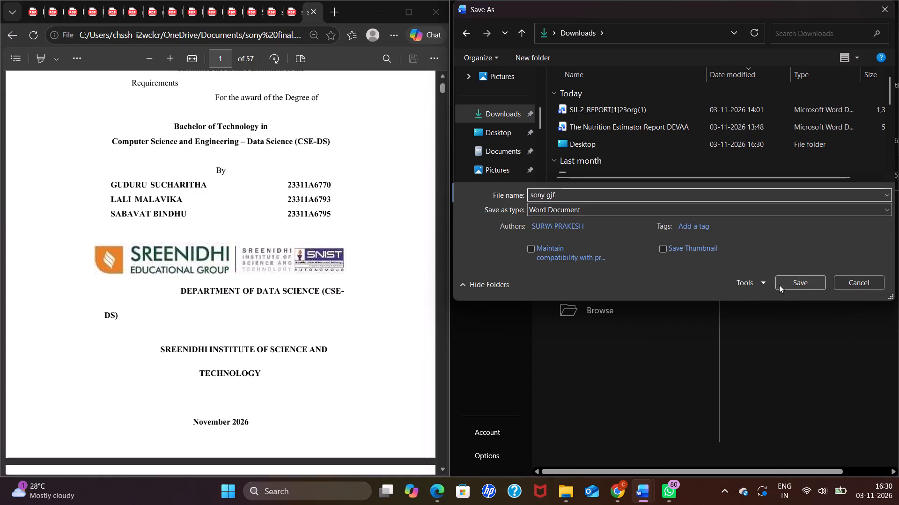
pyautogui.click(789, 279)
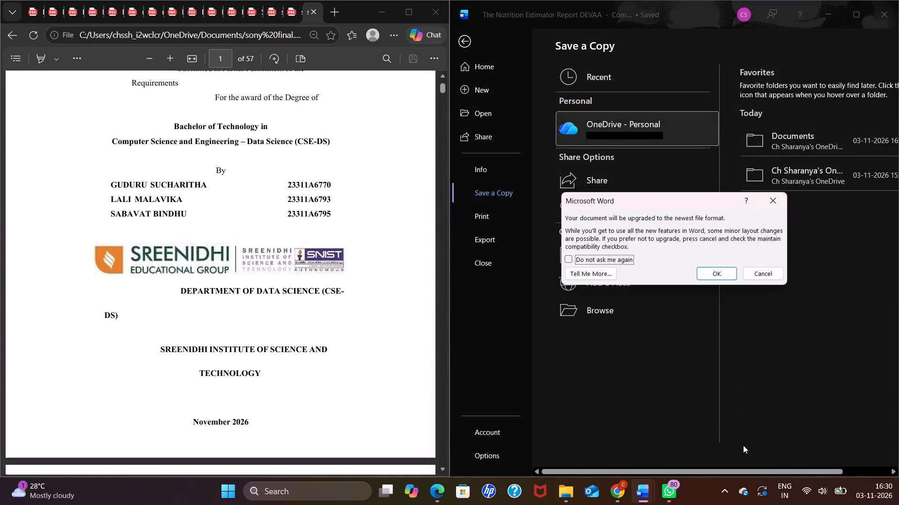
pyautogui.click(723, 272)
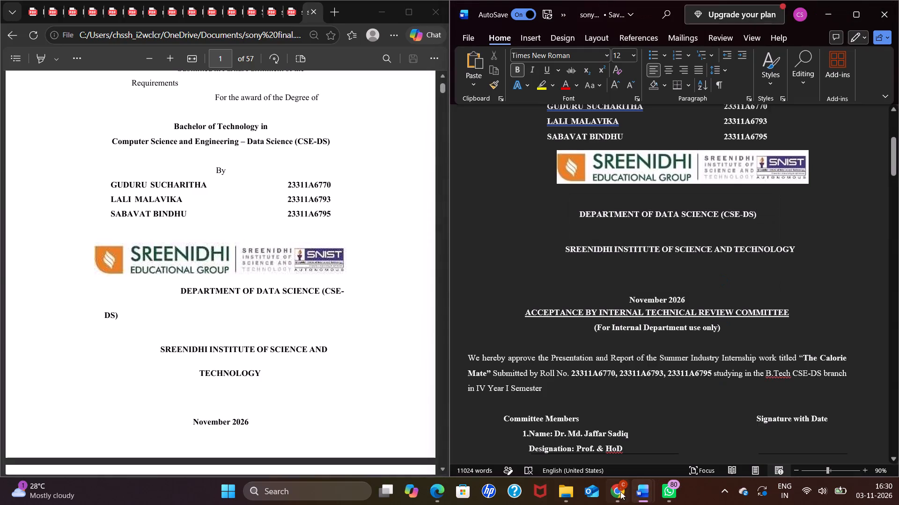
# Switch to File Explorer and open the Downloads folder to find the saved “sony gjf” copy.
pyautogui.click(573, 498)
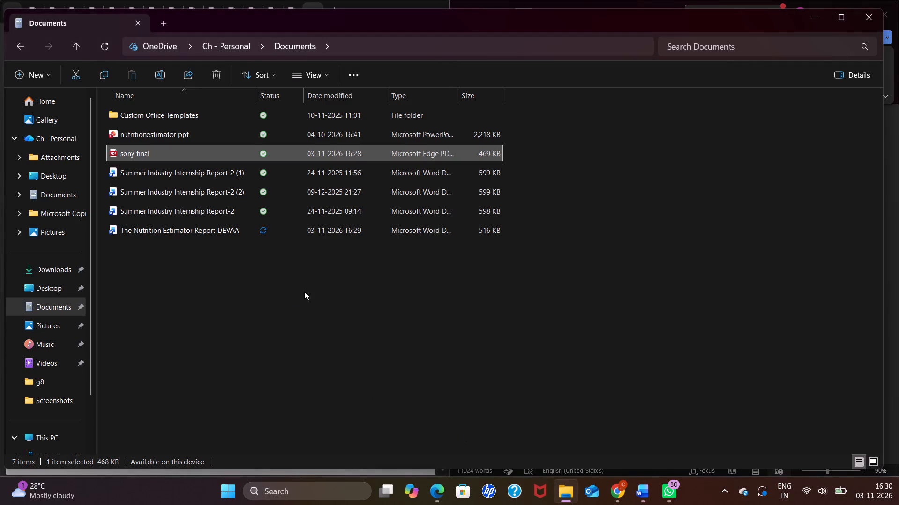
pyautogui.click(61, 273)
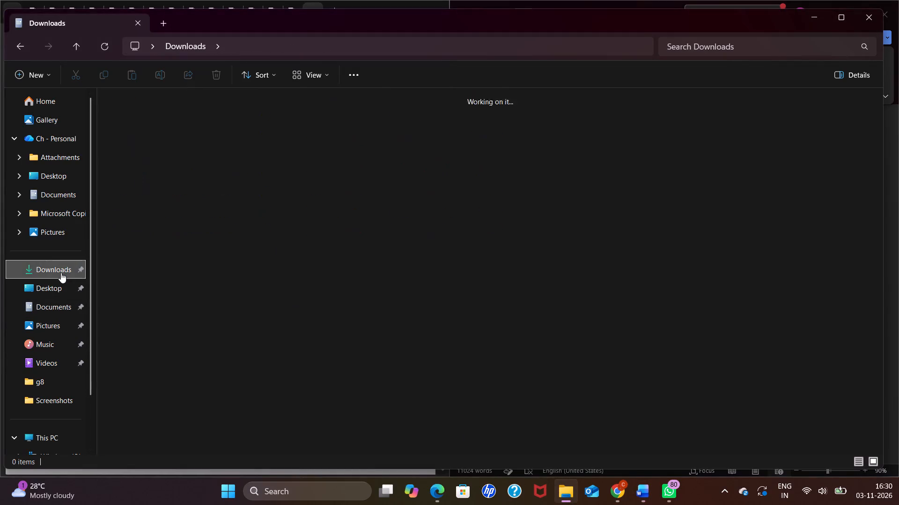
# Open the “sony gjf” document from the Downloads folder and look over its cover page.
pyautogui.doubleClick(189, 121)
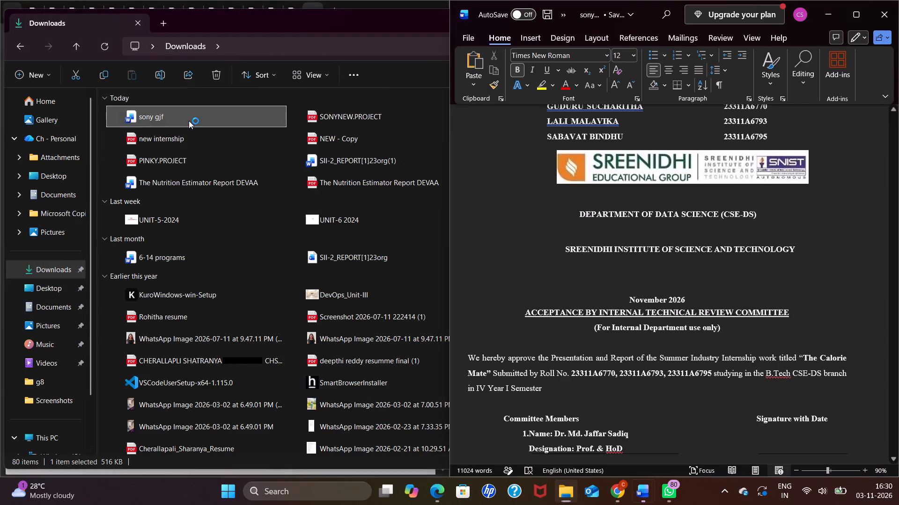
pyautogui.scroll(4, 592, 107)
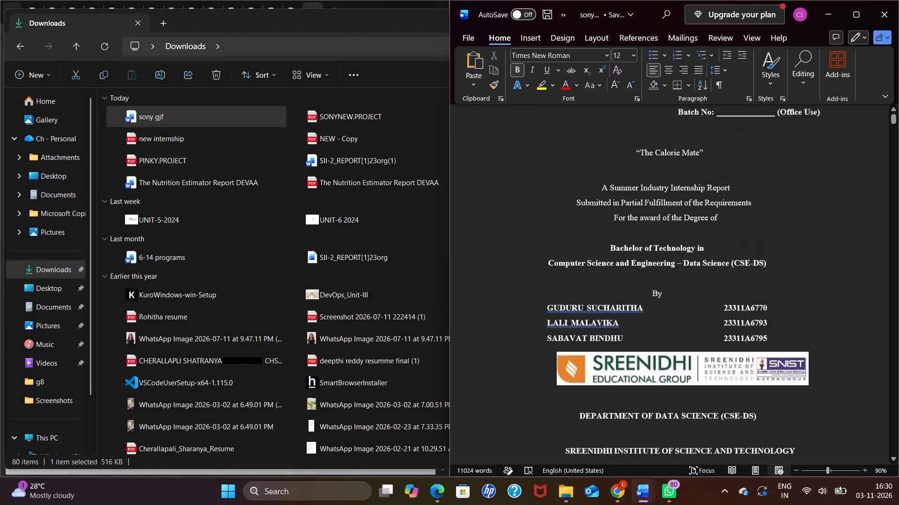
pyautogui.scroll(14, 592, 107)
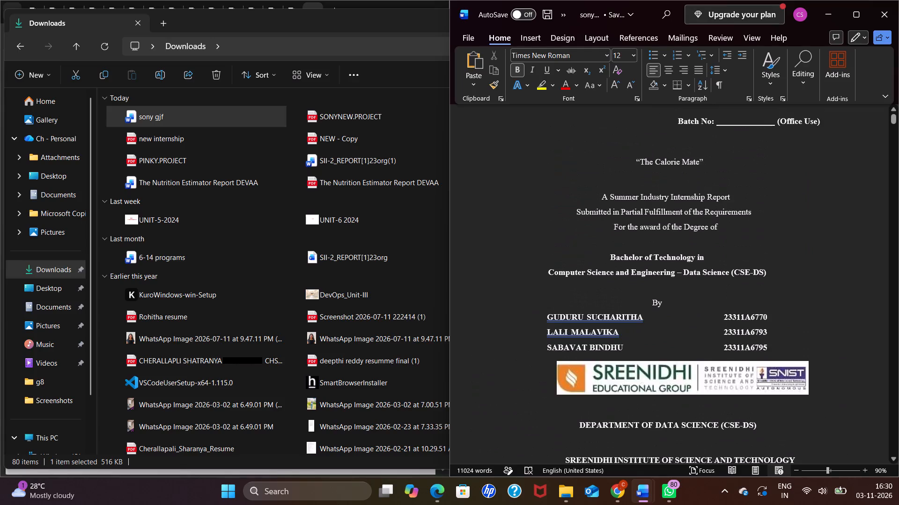
pyautogui.scroll(-13, 592, 107)
pyautogui.scroll(8, 592, 107)
# Minimize the File Explorer window and bring the “sony gjf” document's cover page back beside the “sony final” PDF.
pyautogui.click(828, 18)
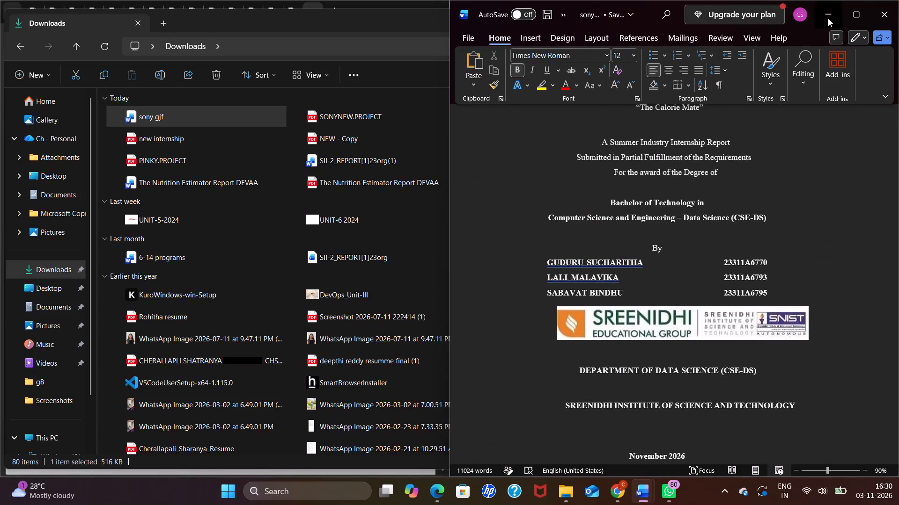
pyautogui.click(819, 20)
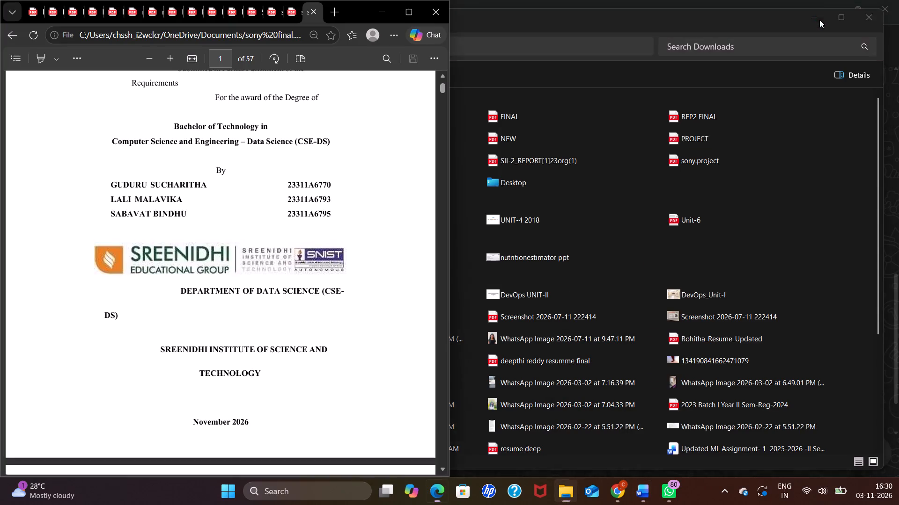
pyautogui.click(642, 486)
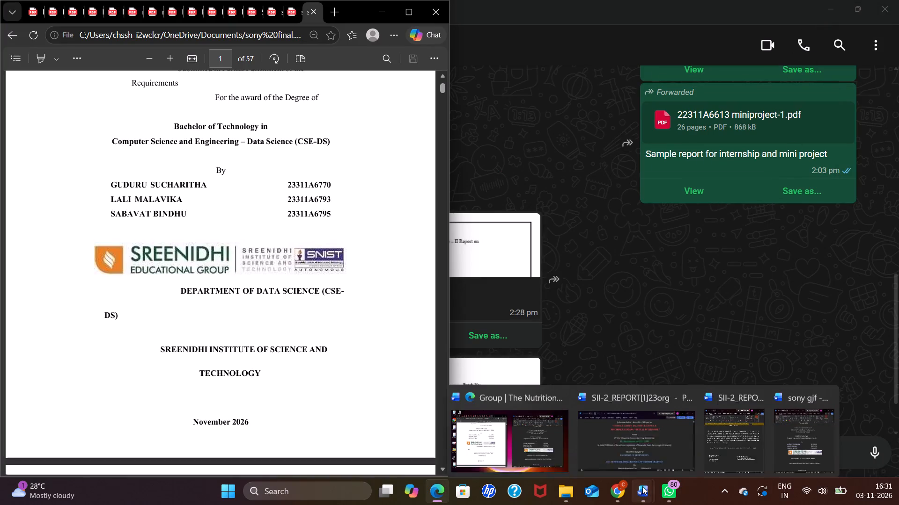
pyautogui.click(811, 406)
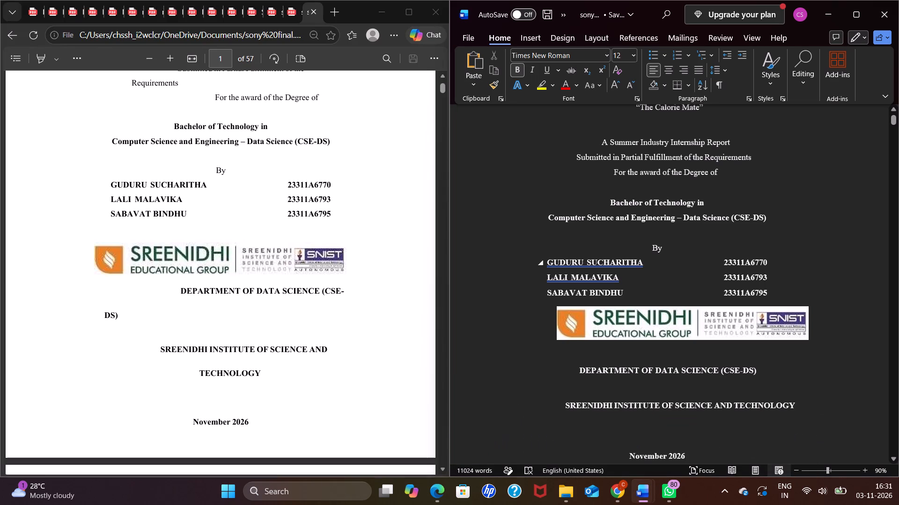
pyautogui.scroll(8, 722, 204)
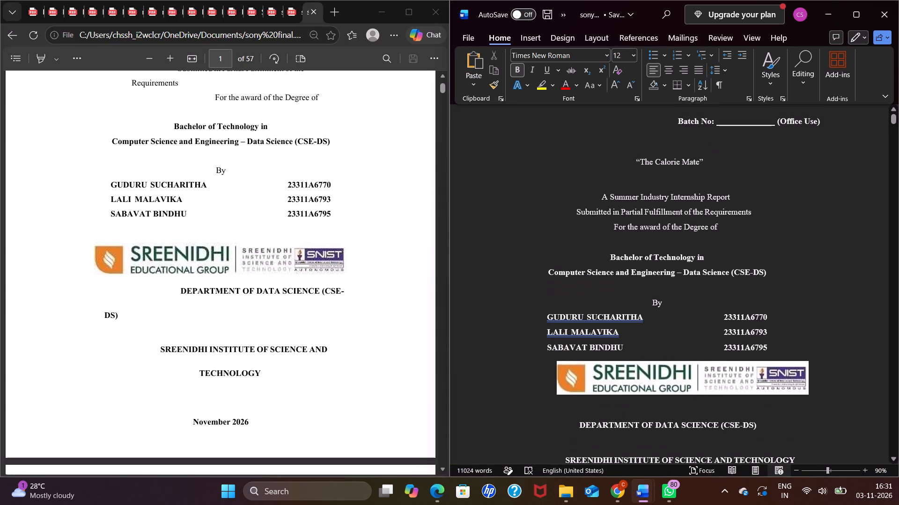
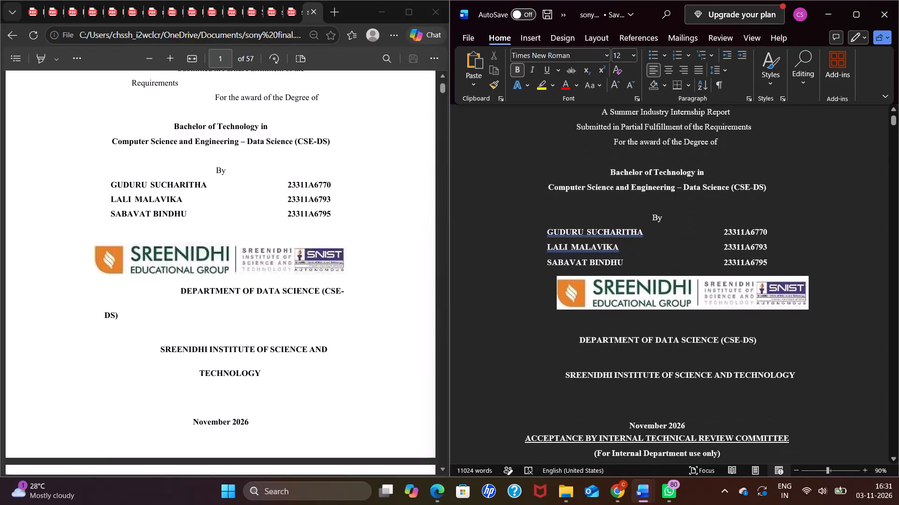
# In Edge, close the open report PDFs from “sony final” back through “new internship”, leaving just two NEW.pdf tabs.
pyautogui.click(310, 7)
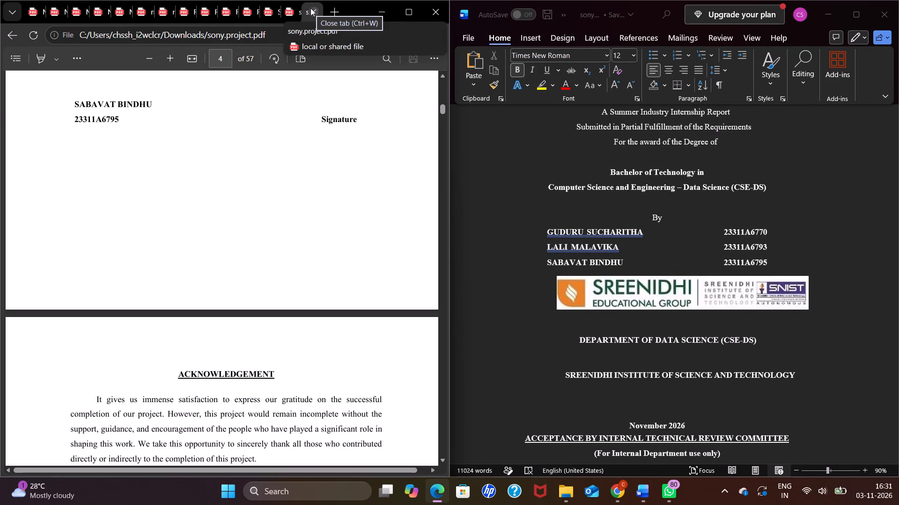
pyautogui.click(311, 9)
pyautogui.click(311, 9)
pyautogui.click(311, 9)
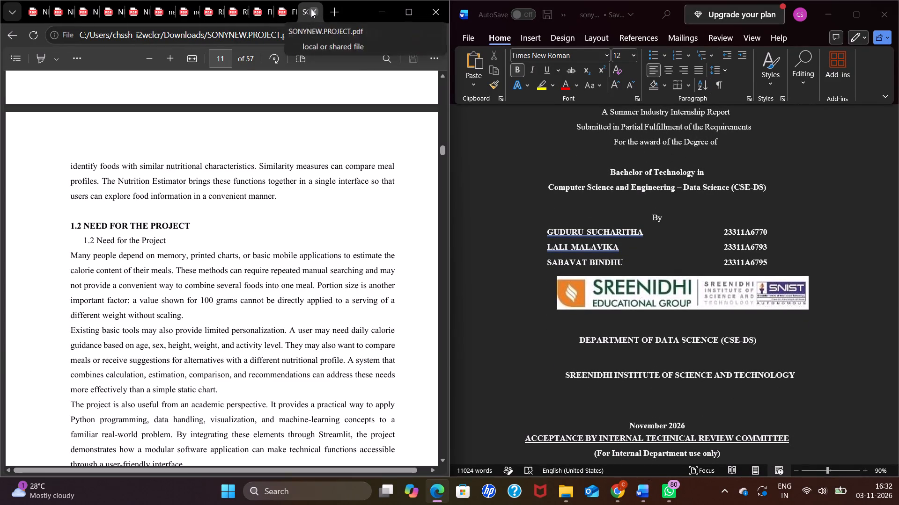
pyautogui.click(311, 9)
pyautogui.click(311, 9)
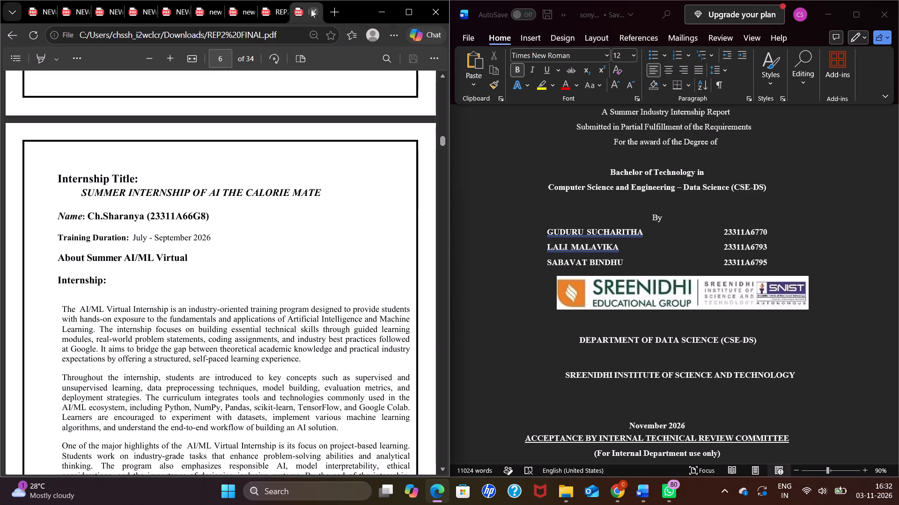
pyautogui.click(311, 9)
pyautogui.click(311, 9)
pyautogui.tripleClick(311, 9)
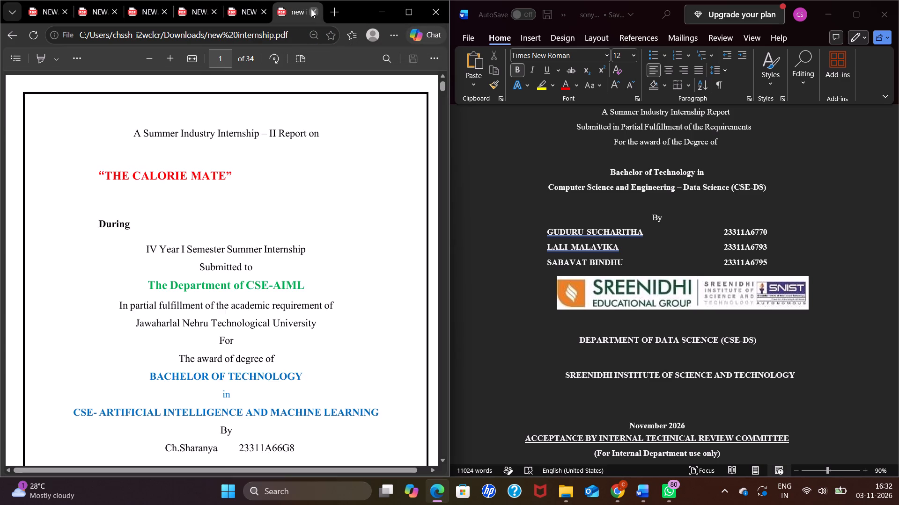
pyautogui.tripleClick(311, 9)
pyautogui.doubleClick(311, 9)
pyautogui.click(311, 9)
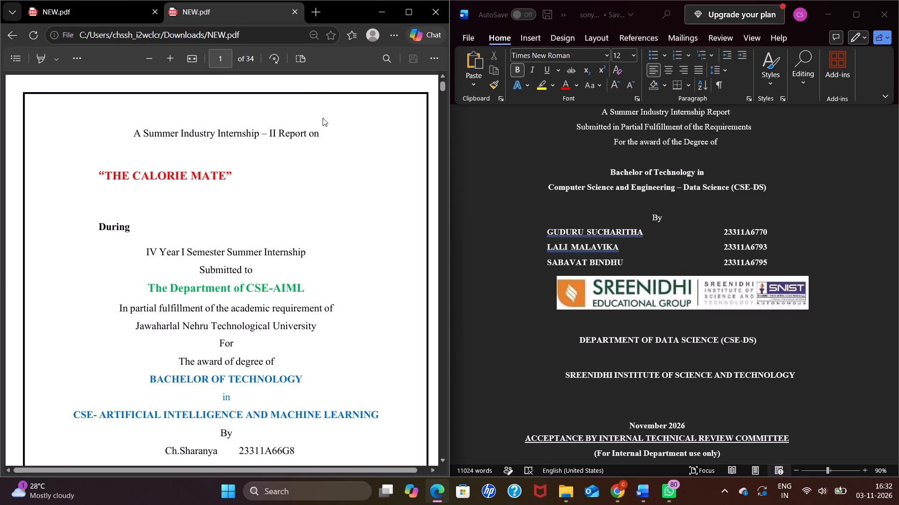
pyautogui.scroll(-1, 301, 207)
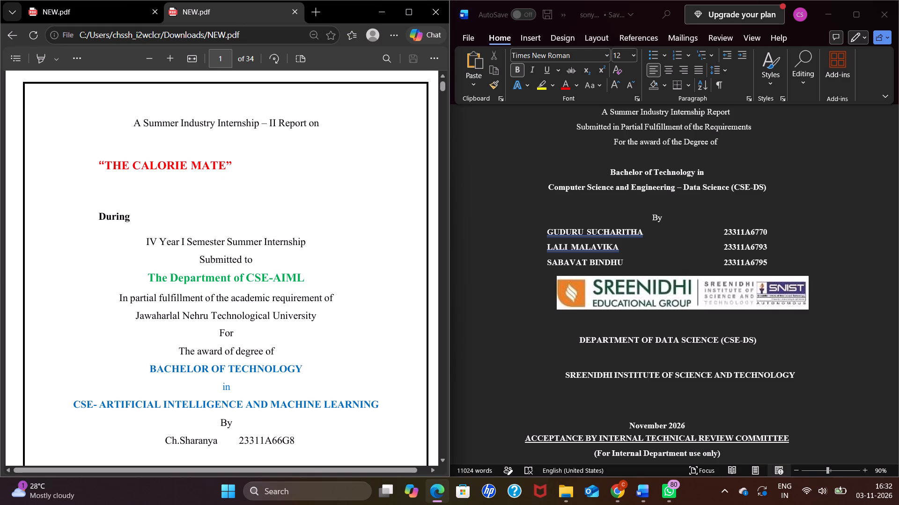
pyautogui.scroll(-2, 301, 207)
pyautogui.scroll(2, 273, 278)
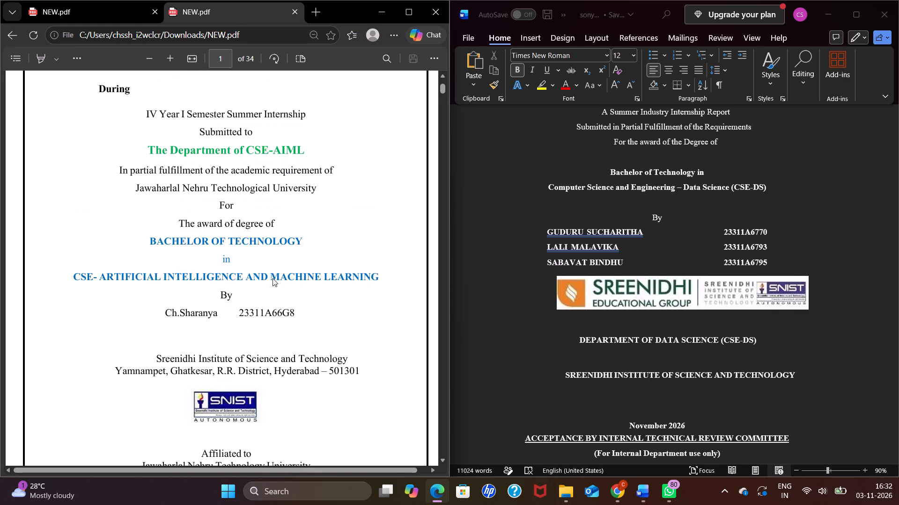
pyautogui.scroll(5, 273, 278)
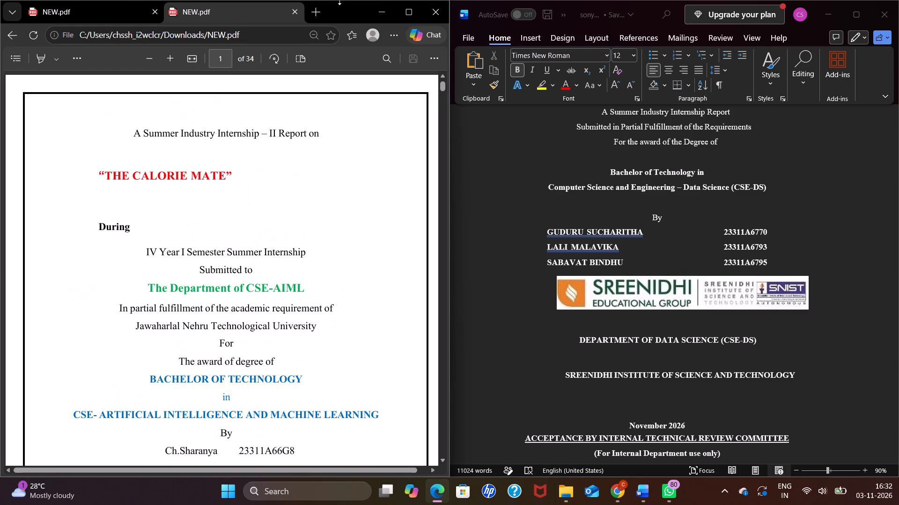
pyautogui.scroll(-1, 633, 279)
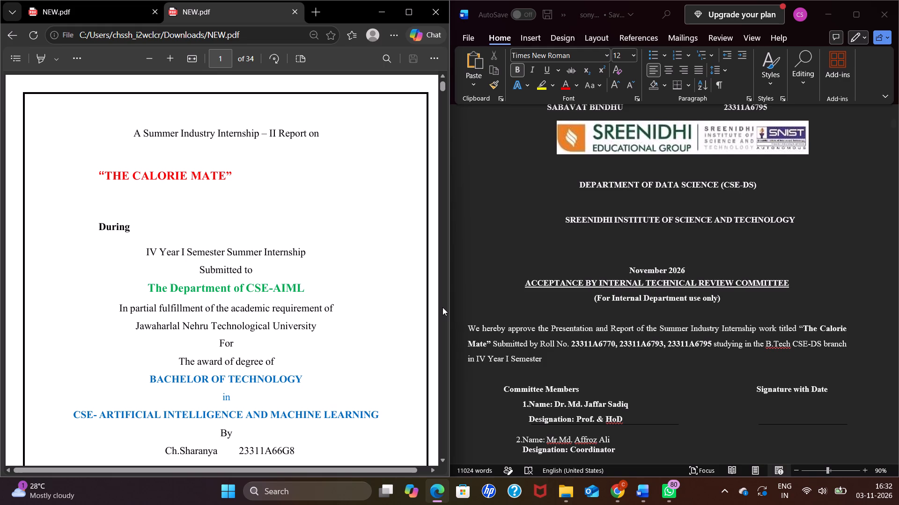
# Switch to Chrome, close the YouTube tab playing the Munnar trip video, and minimize the browser window.
pyautogui.click(619, 486)
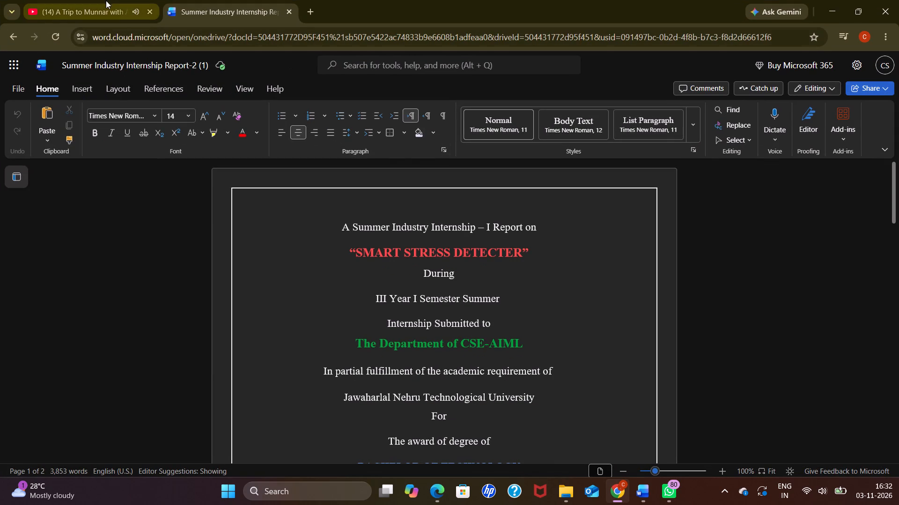
pyautogui.click(148, 11)
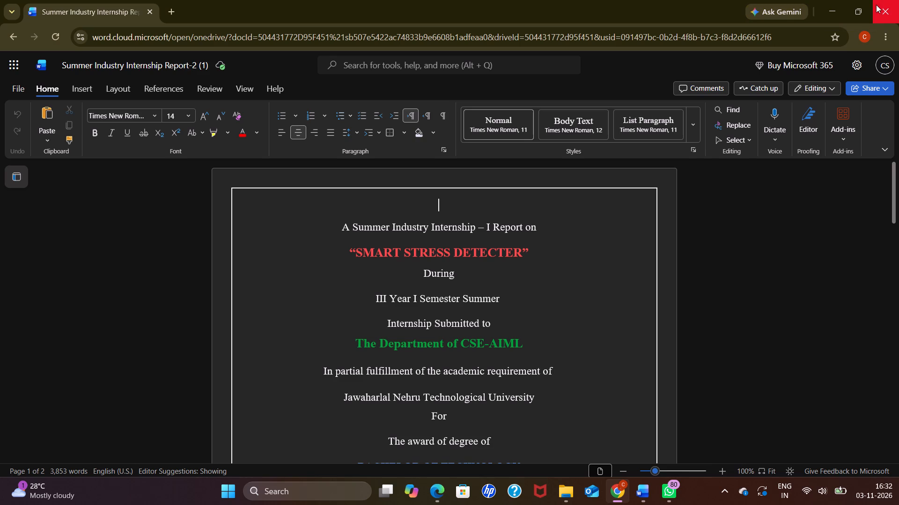
pyautogui.click(828, 12)
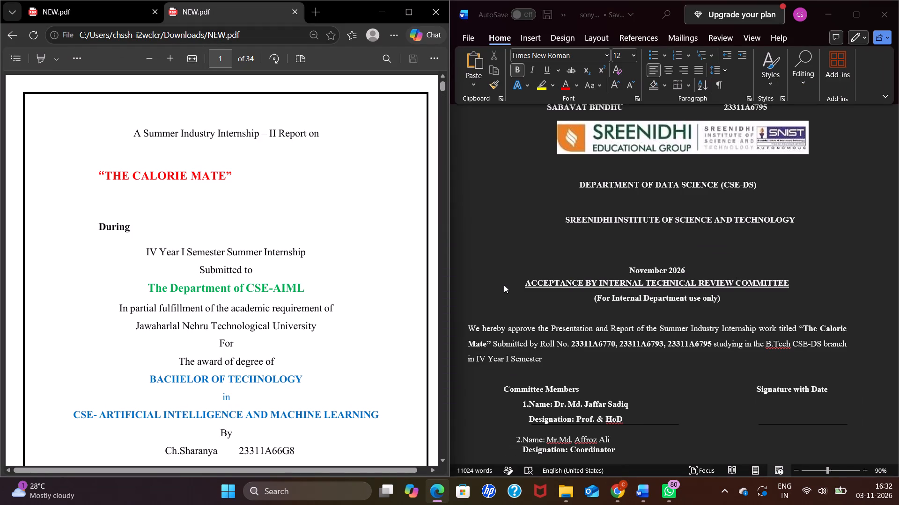
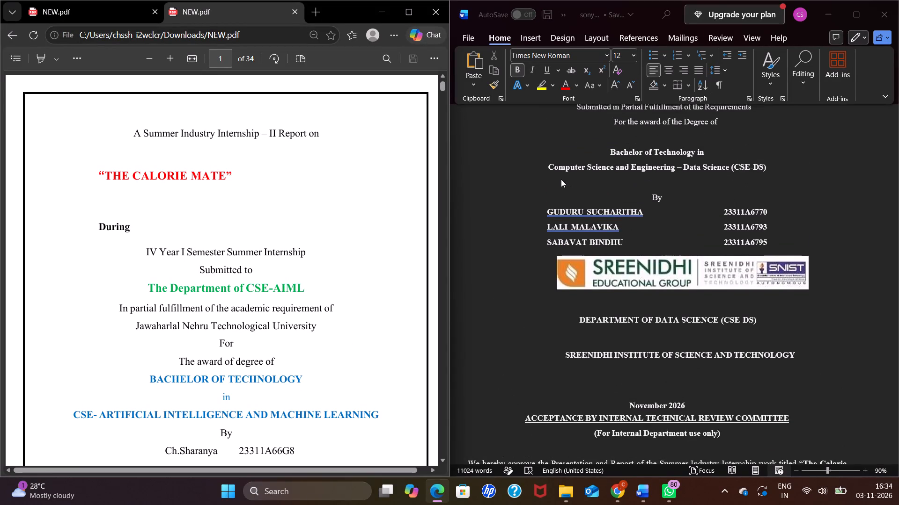
# Open the "sony gjf" Word document from the Downloads folder.
pyautogui.scroll(-1, 308, 153)
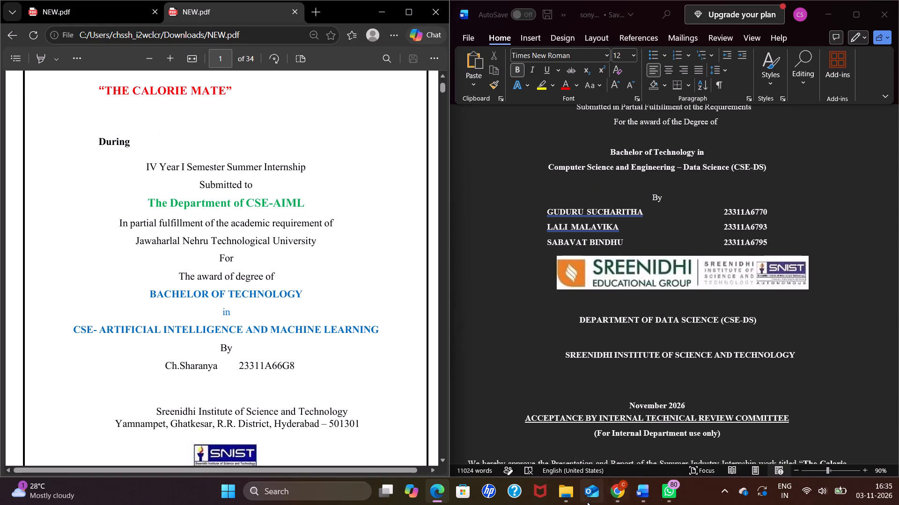
pyautogui.click(571, 493)
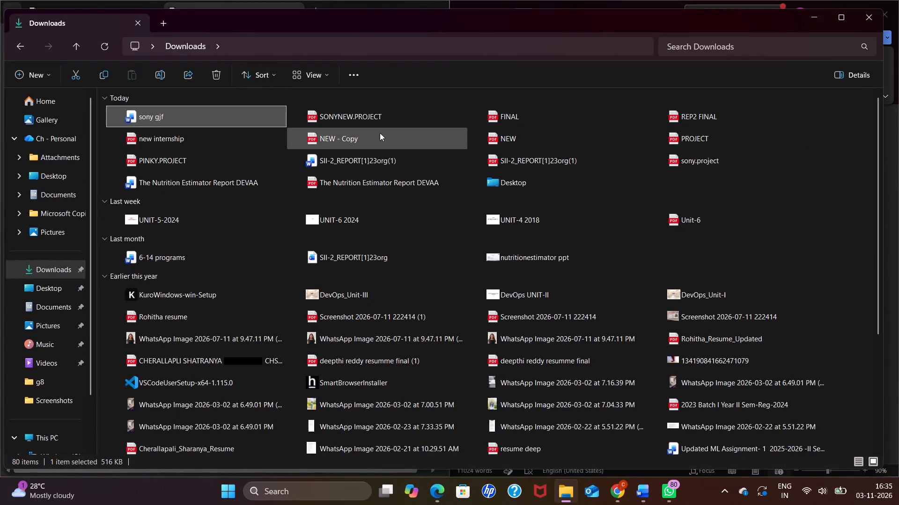
pyautogui.doubleClick(265, 115)
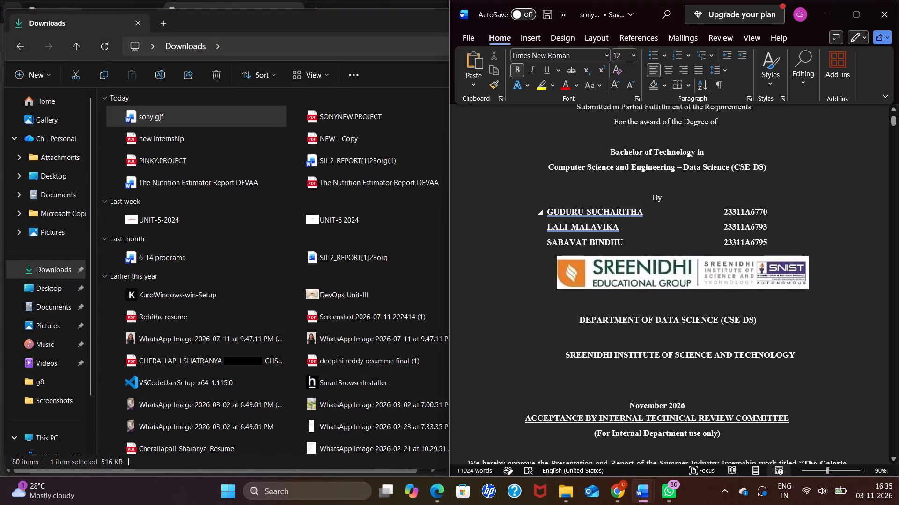
pyautogui.hscroll(-1, 368, 178)
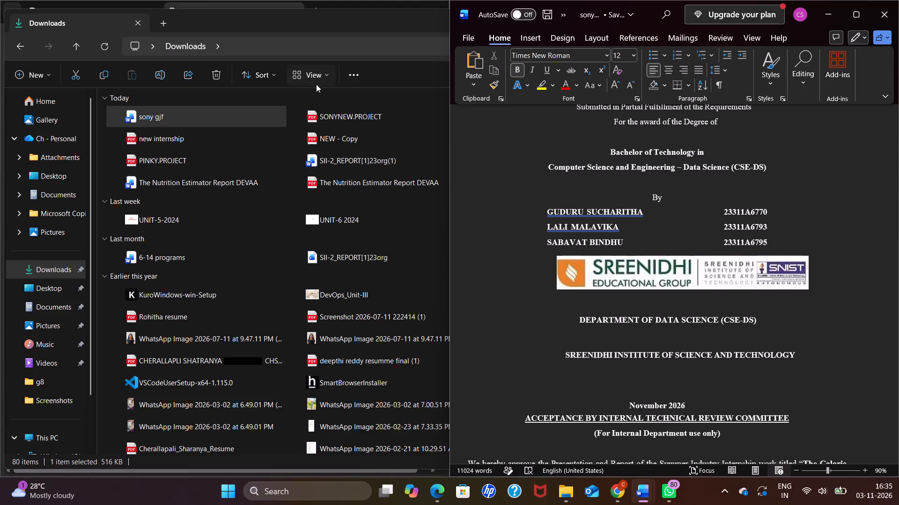
# Switch to the recovered unsaved internship report in Word and look over its "THE CALORIE MATE" title page.
pyautogui.click(402, 76)
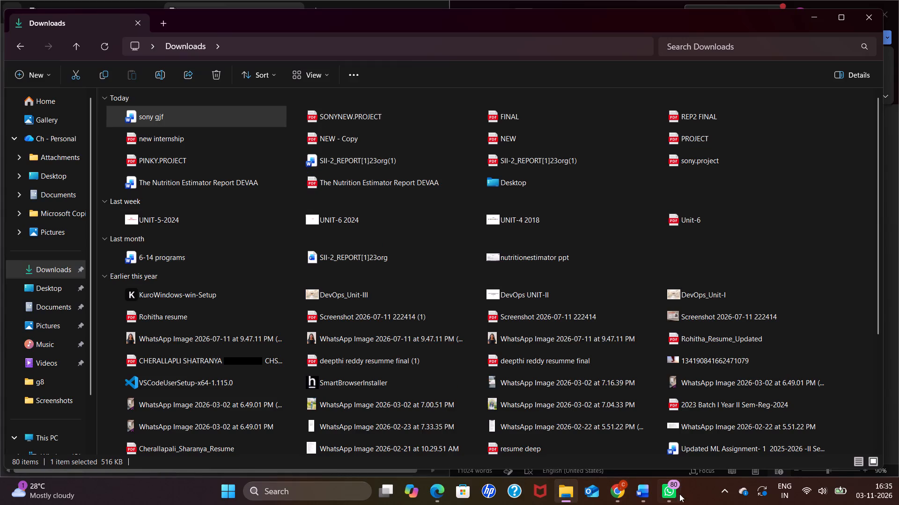
pyautogui.click(637, 490)
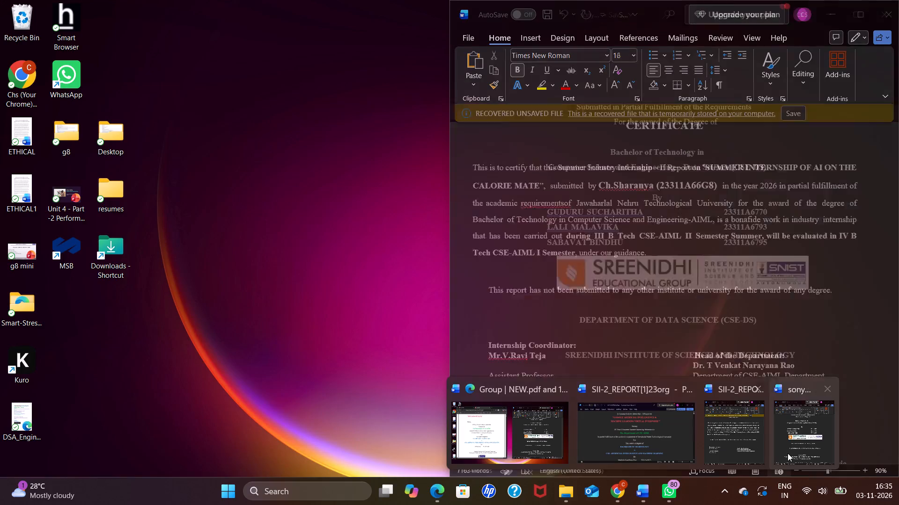
pyautogui.click(744, 437)
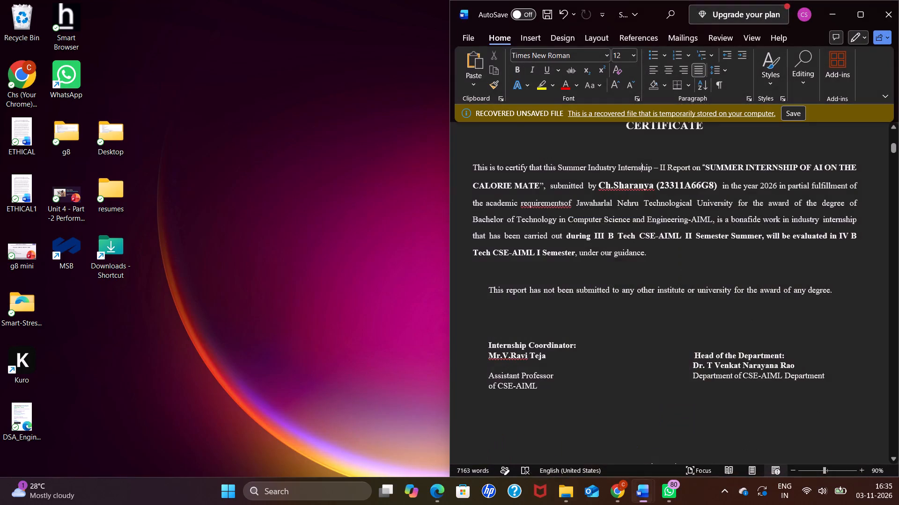
pyautogui.scroll(11, 758, 339)
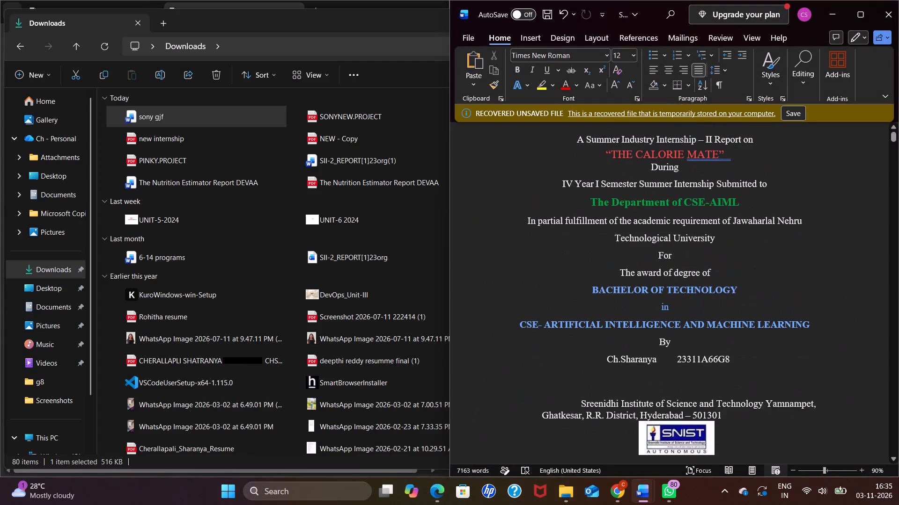
# Switch back to the Downloads folder in File Explorer.
pyautogui.click(570, 490)
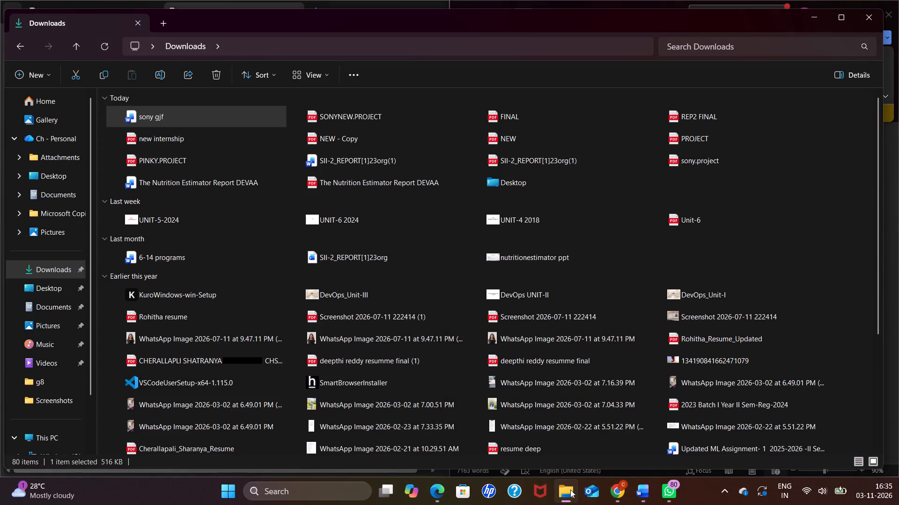
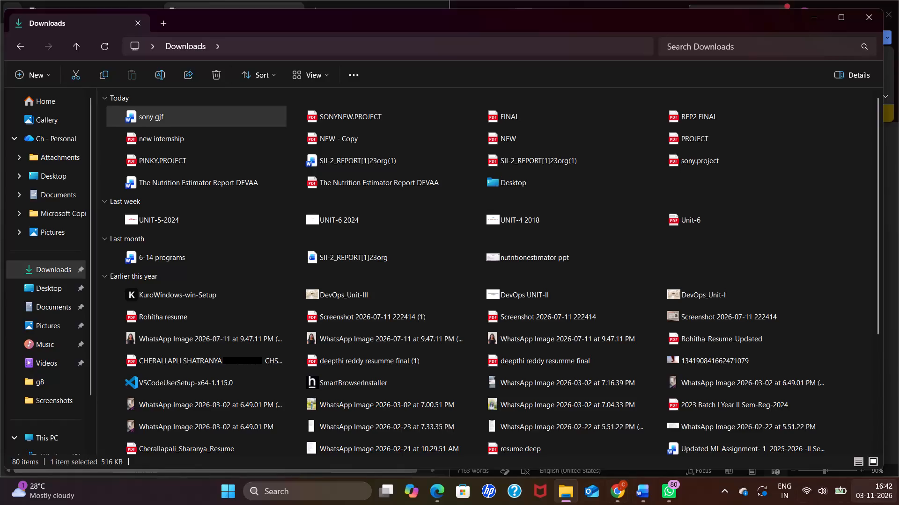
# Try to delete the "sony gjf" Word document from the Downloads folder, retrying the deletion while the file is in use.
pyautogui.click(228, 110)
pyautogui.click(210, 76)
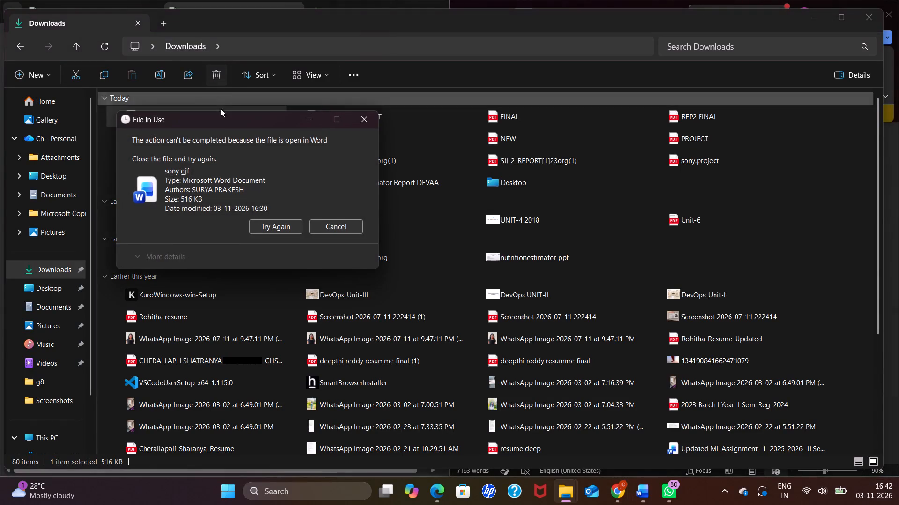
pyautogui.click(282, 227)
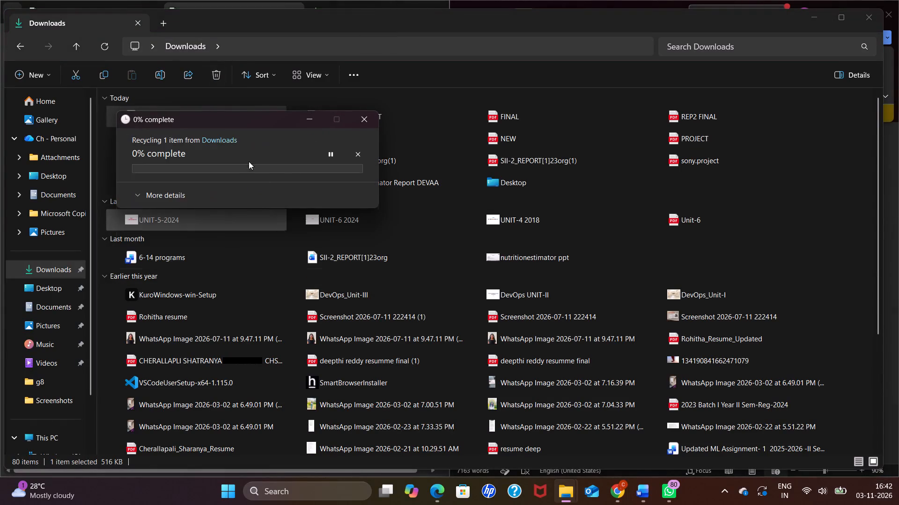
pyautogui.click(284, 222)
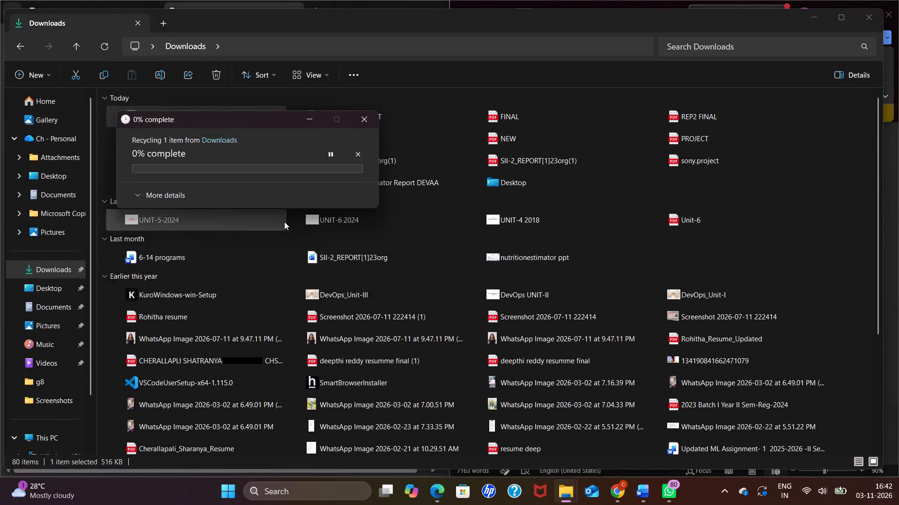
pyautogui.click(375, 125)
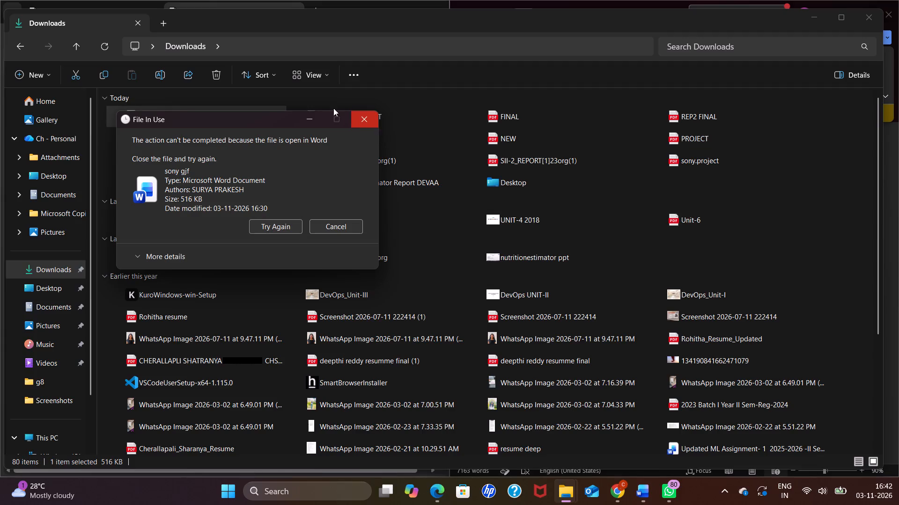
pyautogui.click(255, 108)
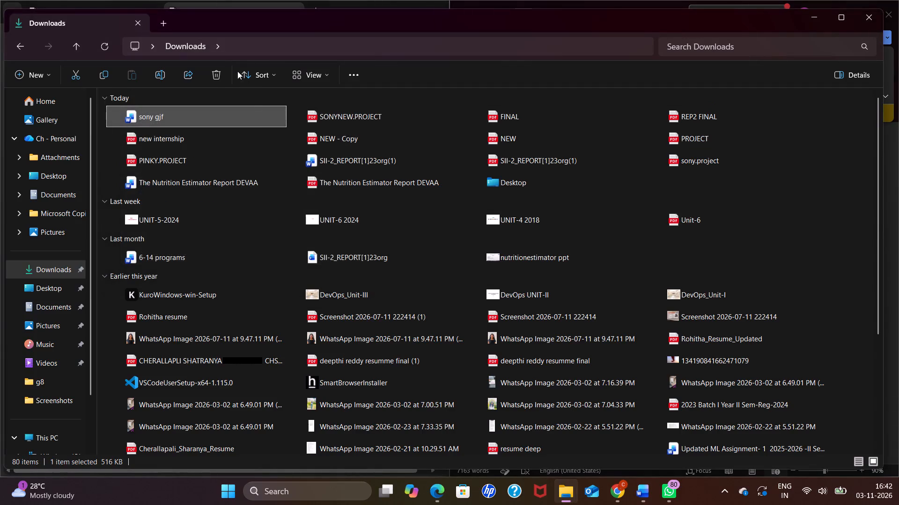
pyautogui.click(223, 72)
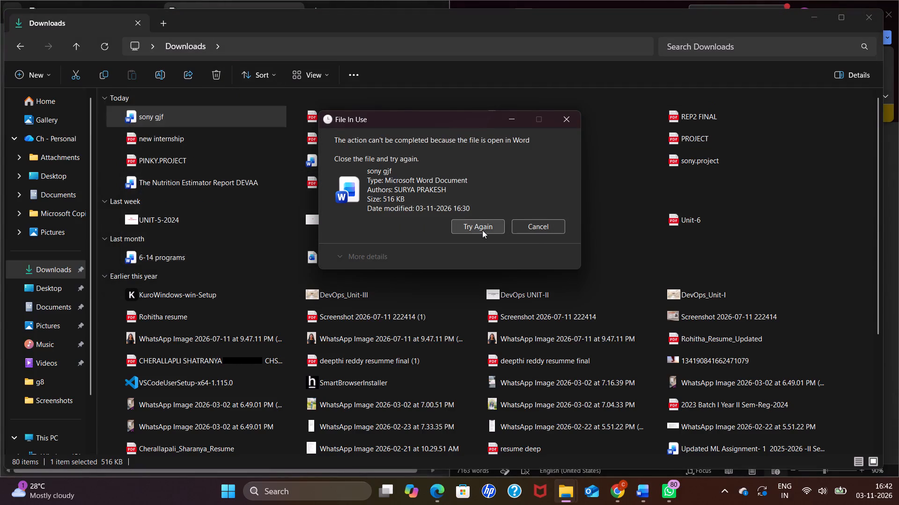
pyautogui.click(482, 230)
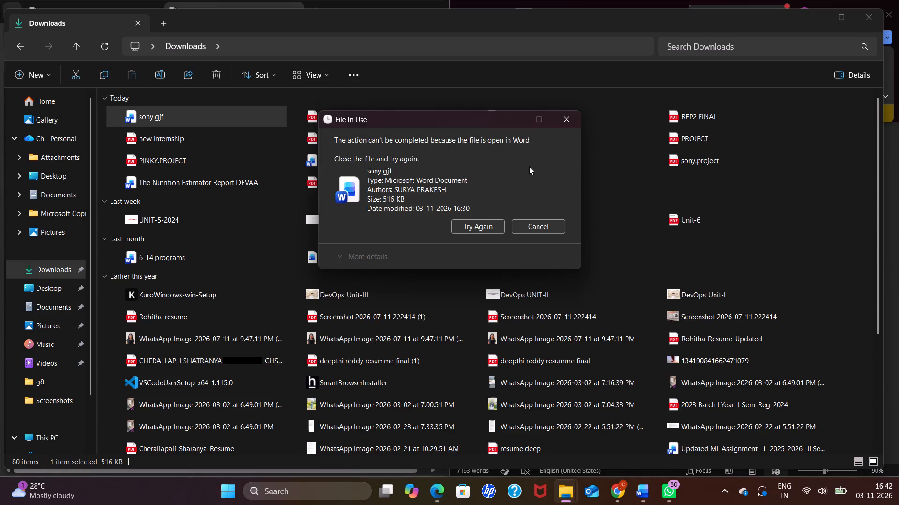
# Abandon deleting the "sony gjf" document and delete the "SONYNEW.PROJECT" PDF from the Downloads folder.
pyautogui.click(564, 120)
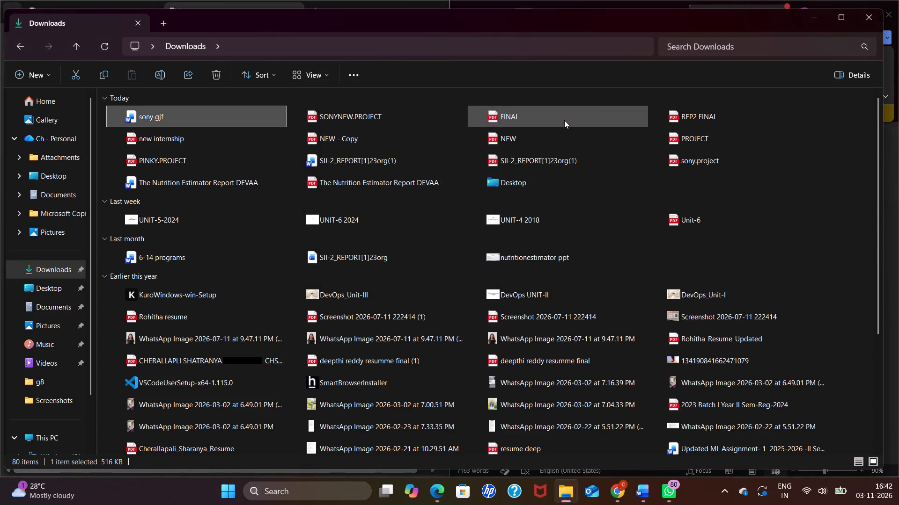
pyautogui.click(410, 114)
pyautogui.click(214, 72)
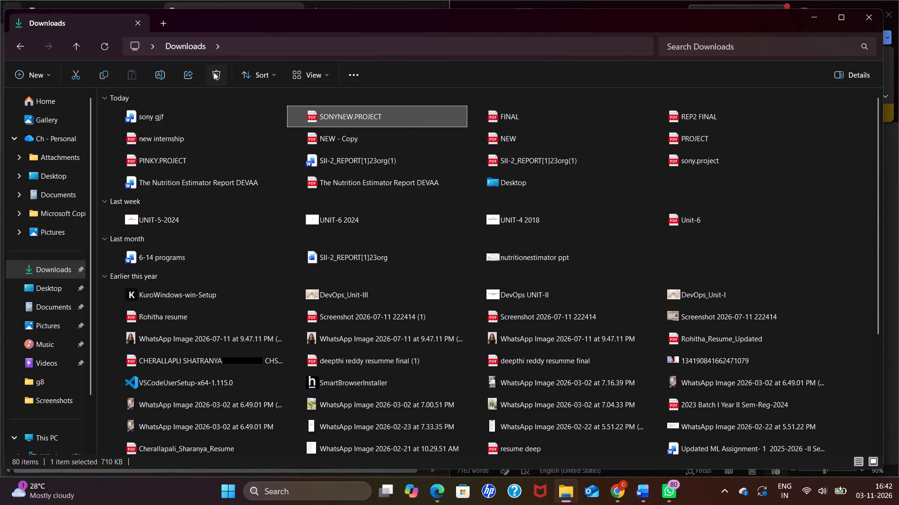
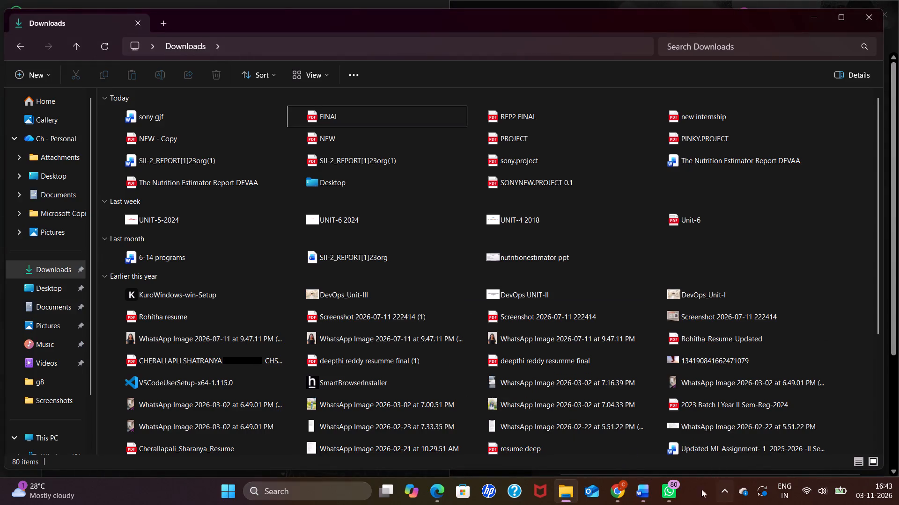
pyautogui.click(652, 499)
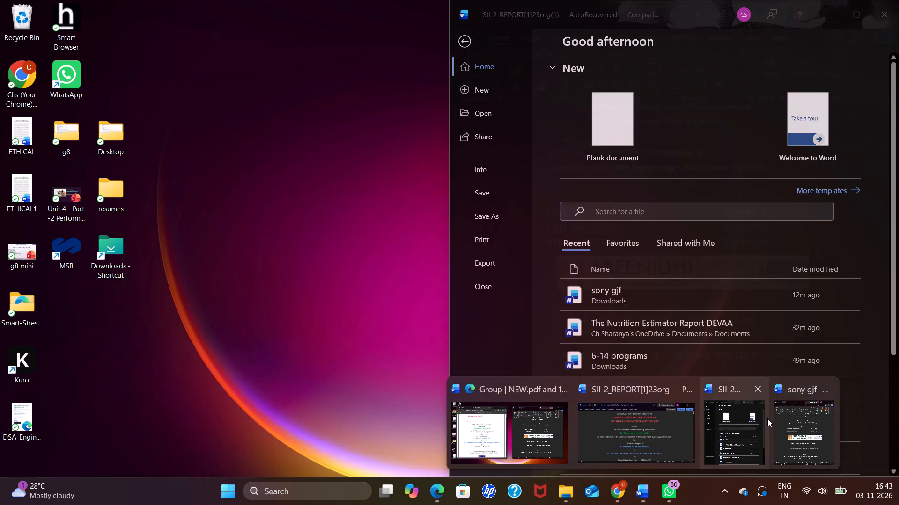
# Switch to Word's SII-2_REPORT[1]23org(1) window and look through its recent documents and recent folders, including Downloads, before returning to the Downloads window.
pyautogui.click(767, 418)
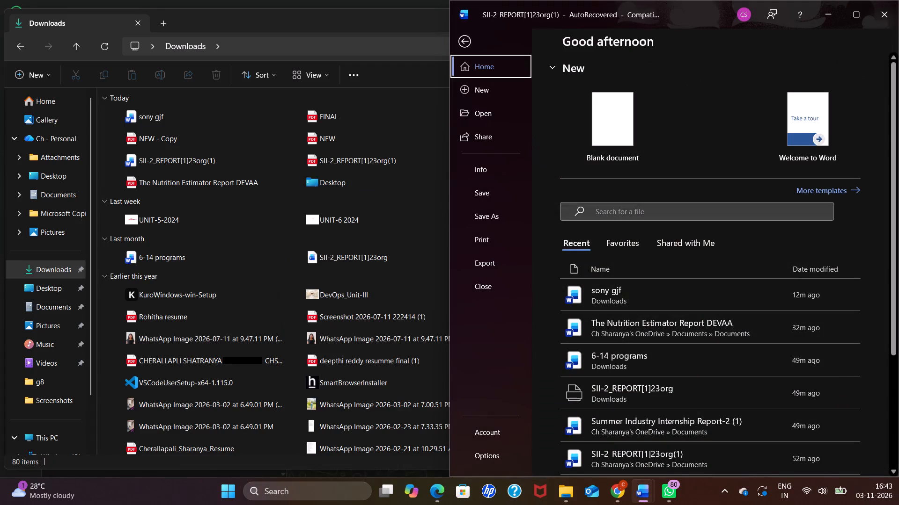
pyautogui.click(498, 73)
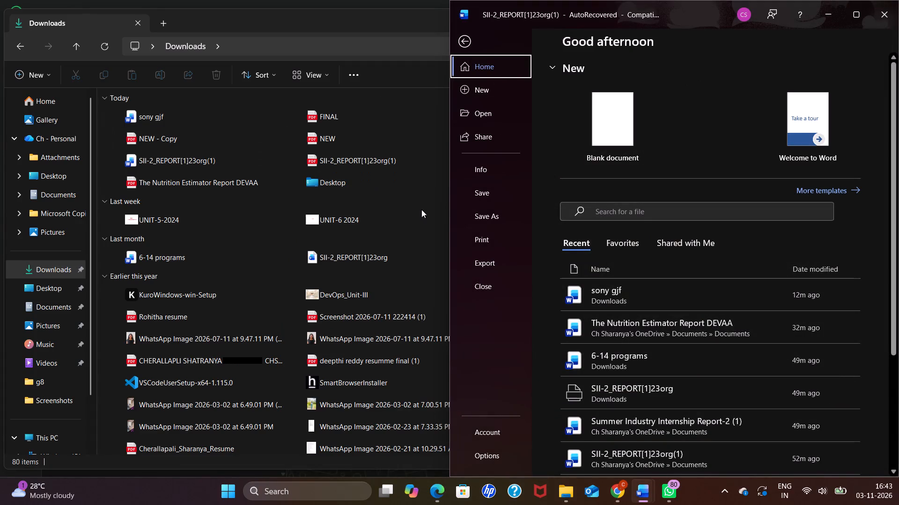
pyautogui.click(479, 114)
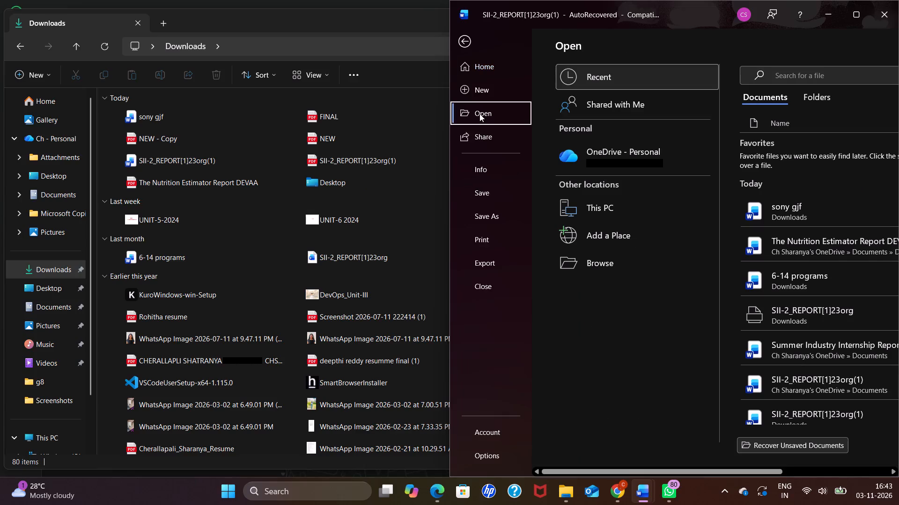
pyautogui.hscroll(-1, 851, 174)
pyautogui.hscroll(-12, 825, 280)
pyautogui.scroll(8, 825, 280)
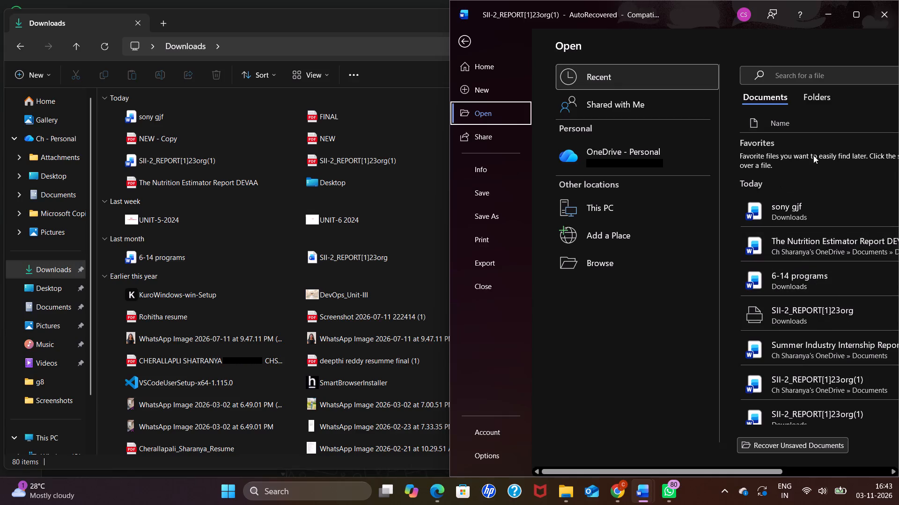
pyautogui.click(828, 100)
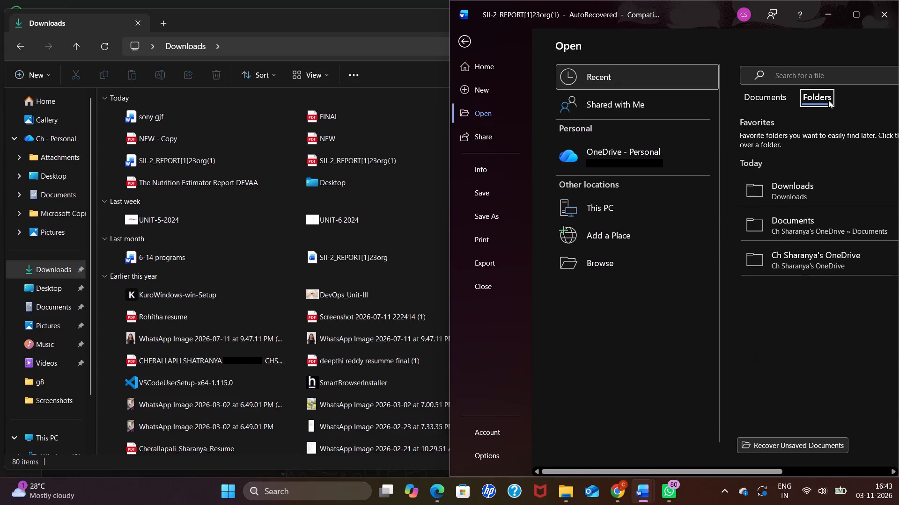
pyautogui.doubleClick(783, 187)
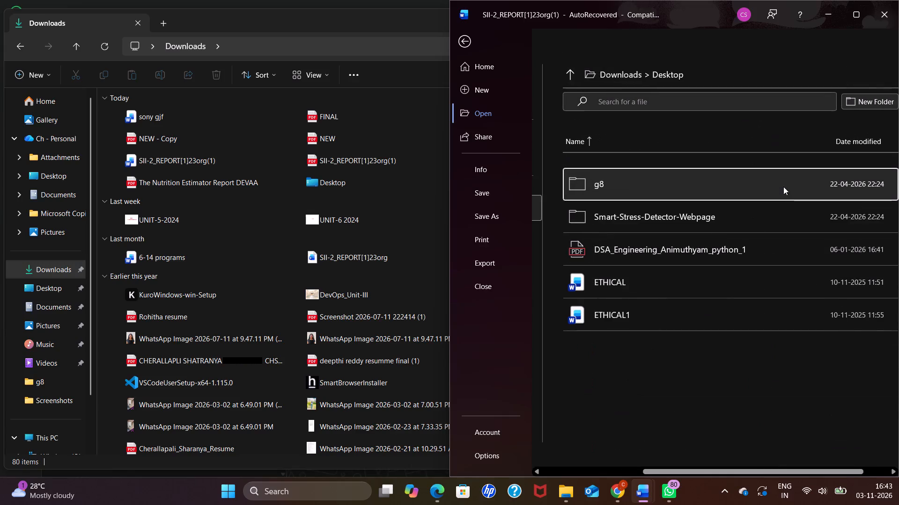
pyautogui.doubleClick(468, 43)
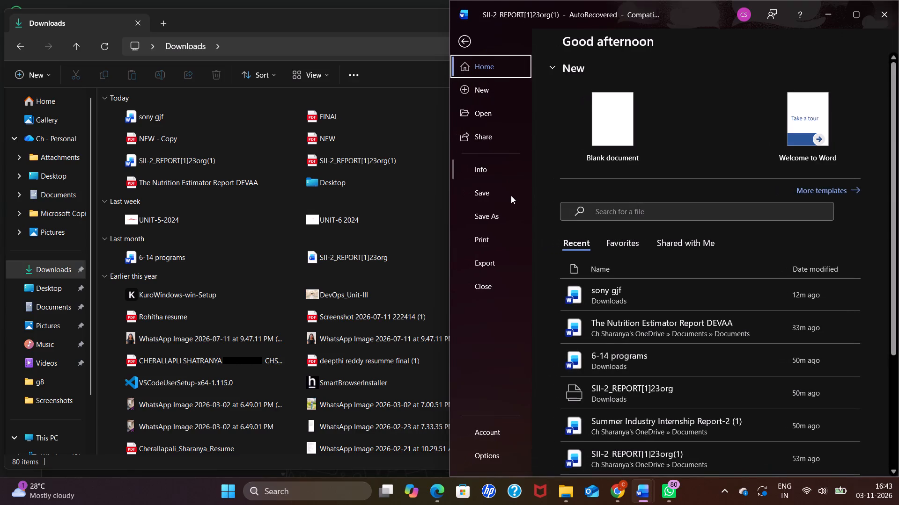
pyautogui.scroll(1, 575, 324)
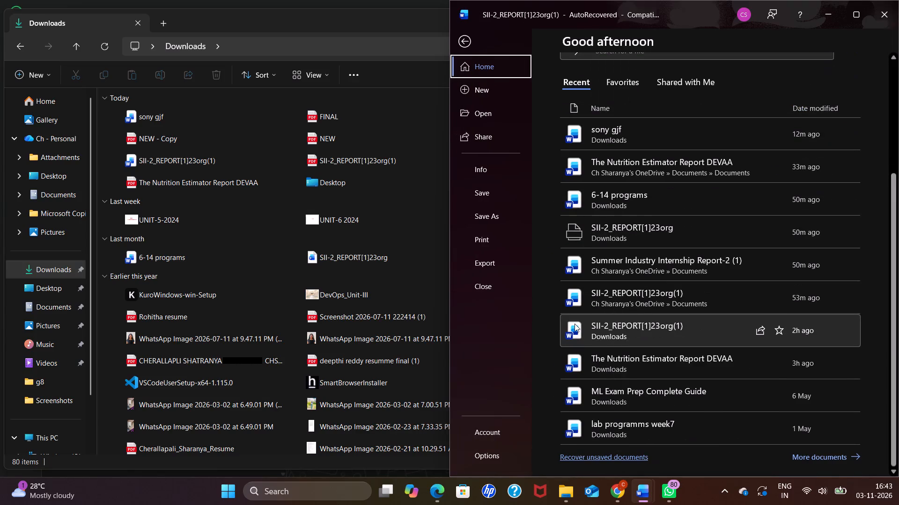
pyautogui.scroll(2, 575, 324)
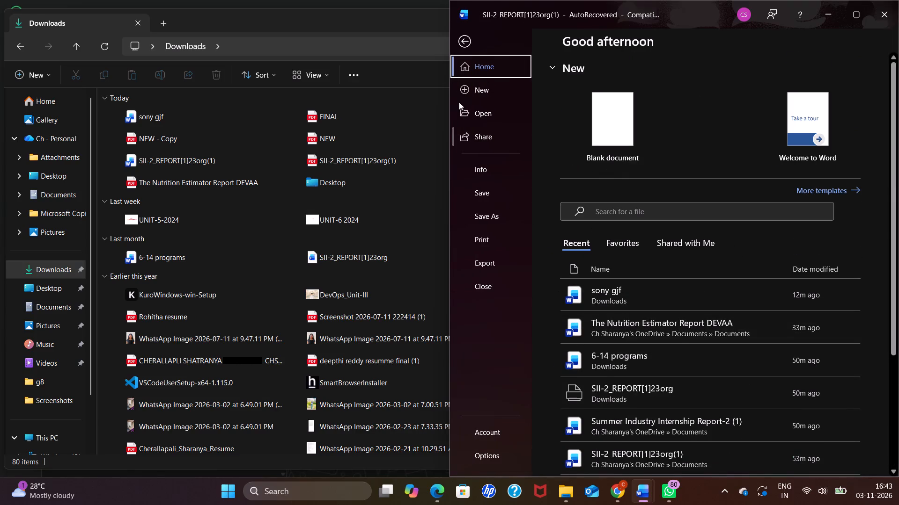
pyautogui.click(466, 93)
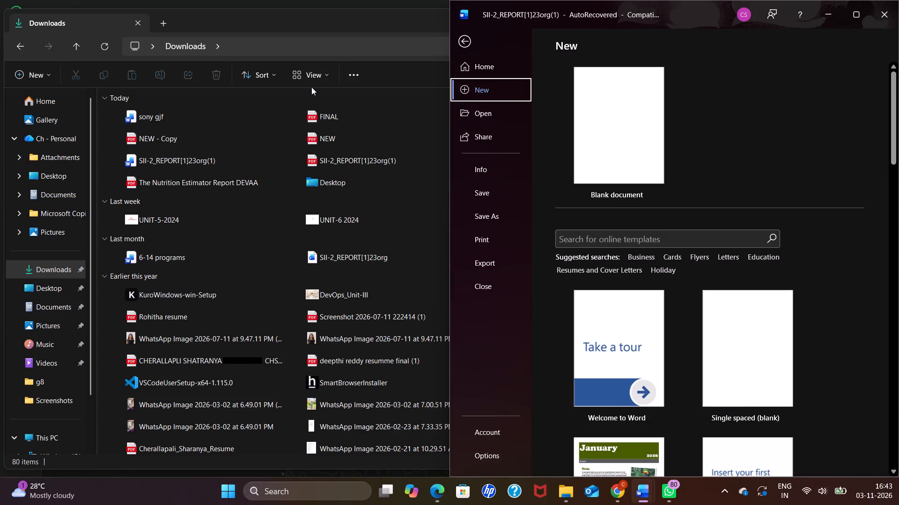
pyautogui.click(311, 87)
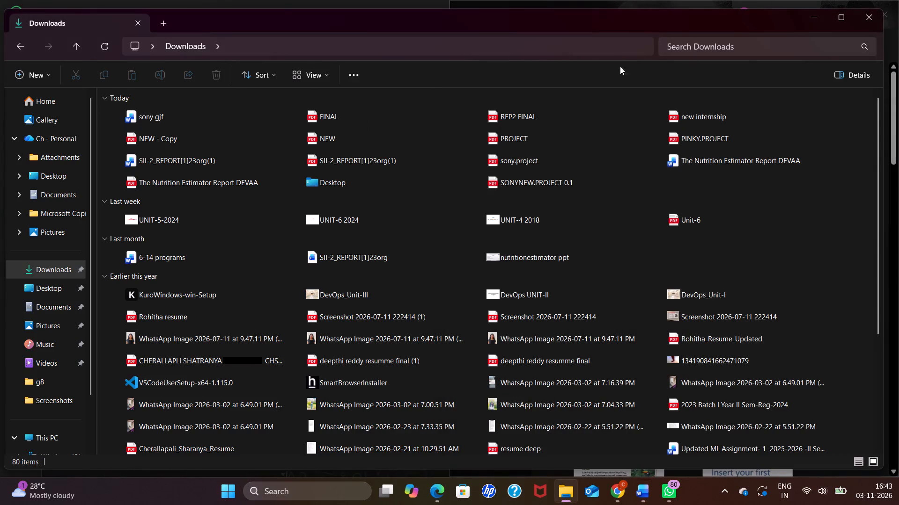
# Switch to Word's AutoRecovered SII-2_REPORT[1]23org(1) window and look through the recent documents on its Home page.
pyautogui.click(651, 482)
pyautogui.click(768, 419)
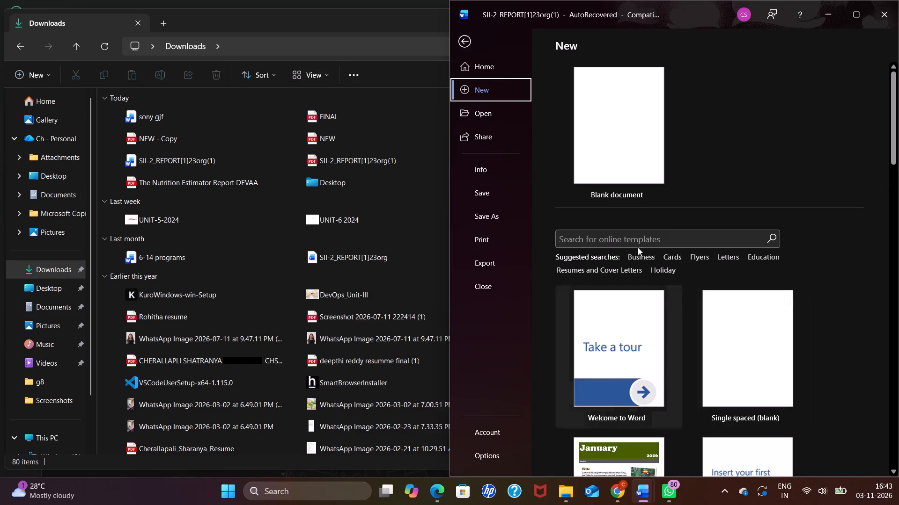
pyautogui.doubleClick(483, 59)
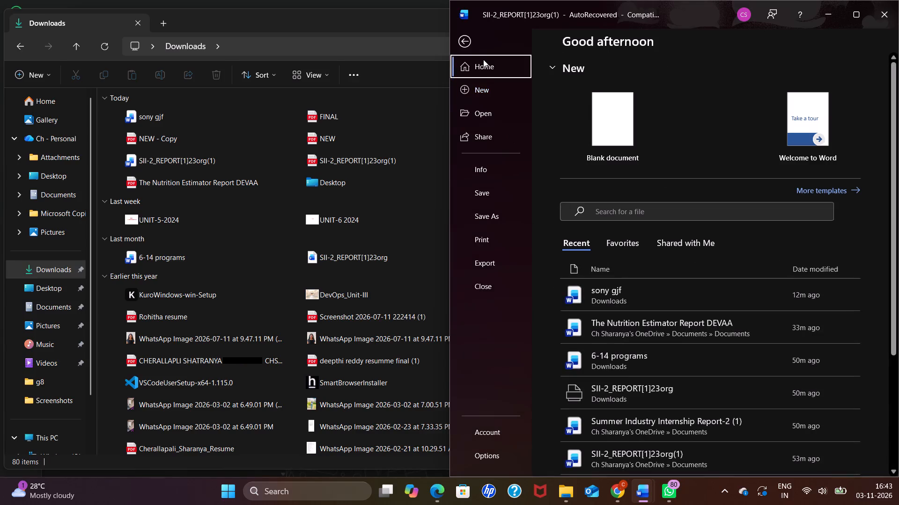
pyautogui.scroll(-1, 725, 446)
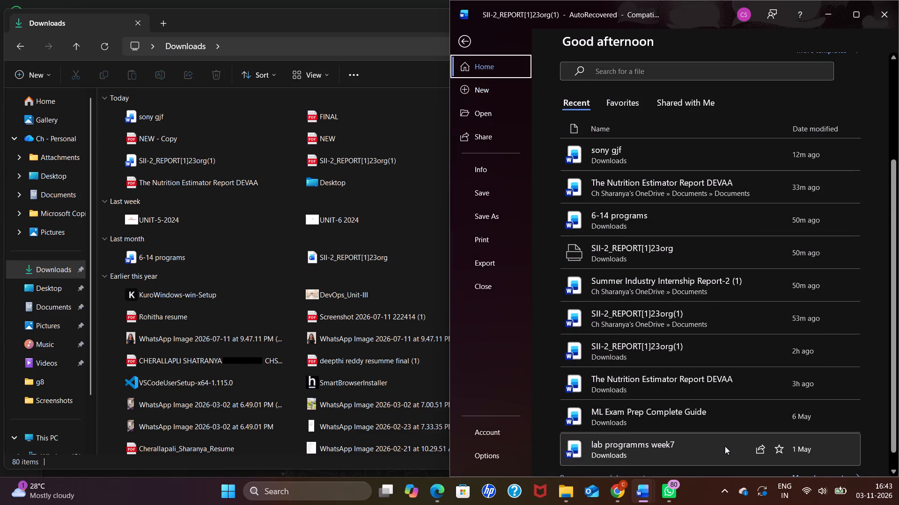
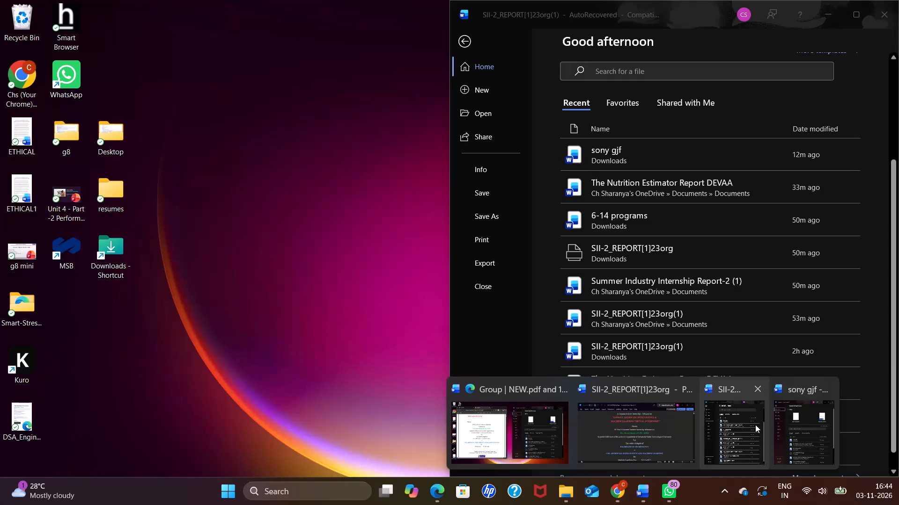
# Switch to Word's "sony gjf" window, look through its recent documents, and try to return to the document.
pyautogui.click(792, 432)
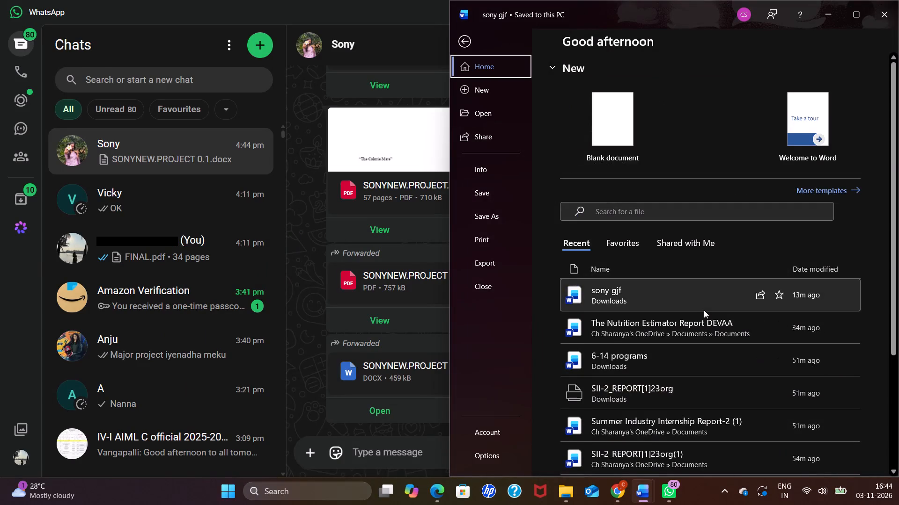
pyautogui.scroll(-2, 704, 310)
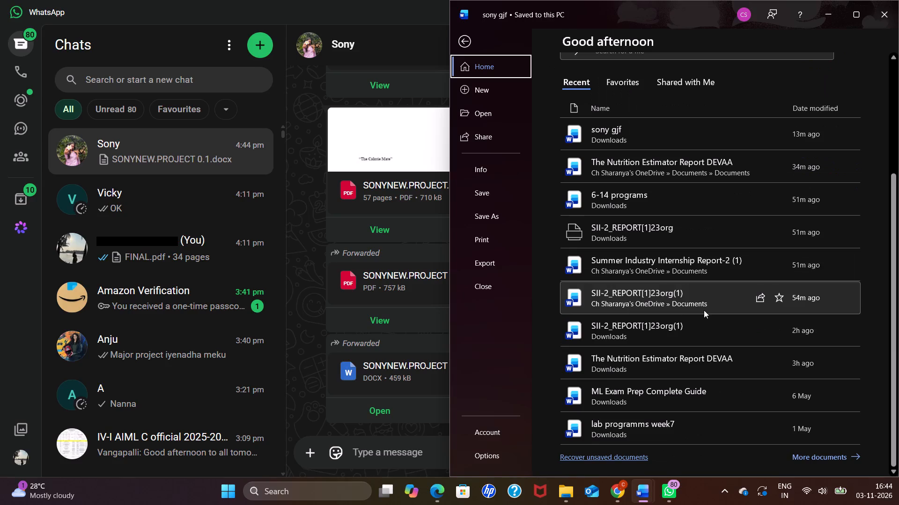
pyautogui.click(468, 39)
pyautogui.click(470, 42)
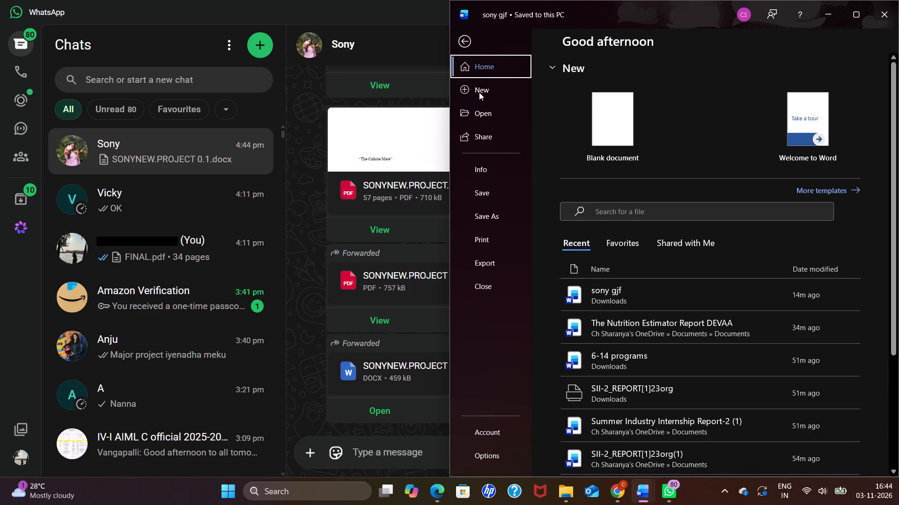
# Return to the Downloads folder in File Explorer and open the "SONYNEW.PROJECT 0.1" PDF.
pyautogui.click(556, 497)
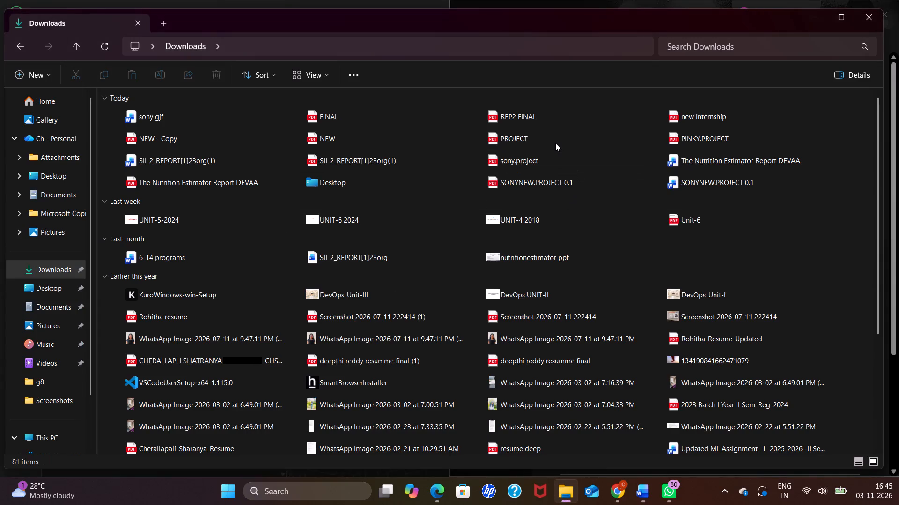
pyautogui.doubleClick(566, 189)
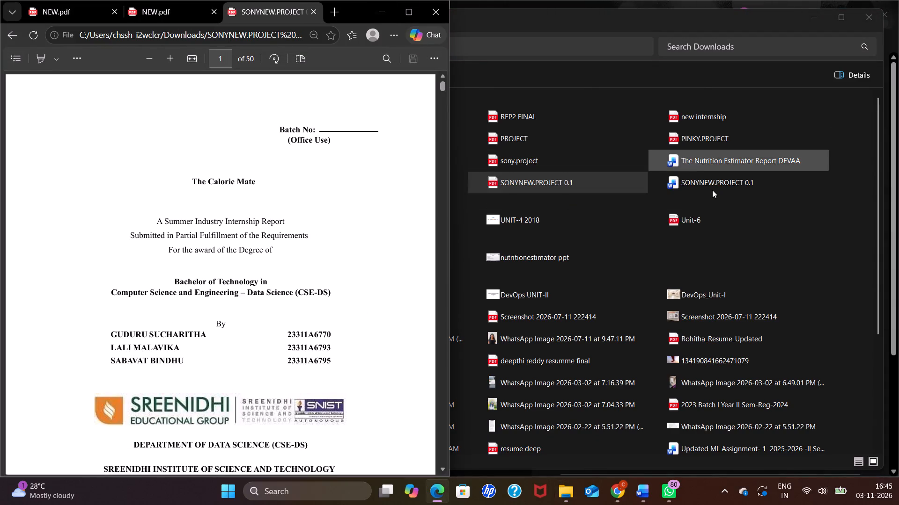
# Open the SONYNEW.PROJECT 0.1 Word document from Downloads and tile its window beside the other Word window.
pyautogui.doubleClick(712, 190)
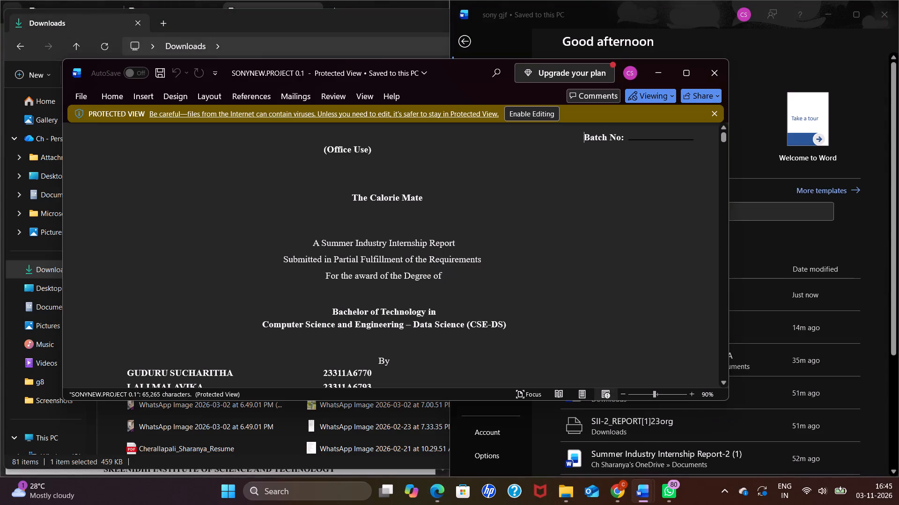
pyautogui.click(683, 75)
pyautogui.click(688, 68)
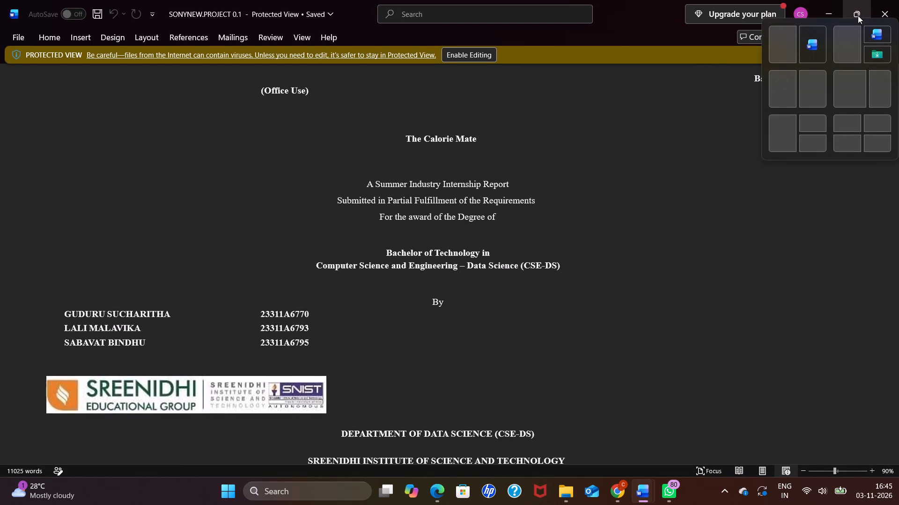
pyautogui.click(783, 87)
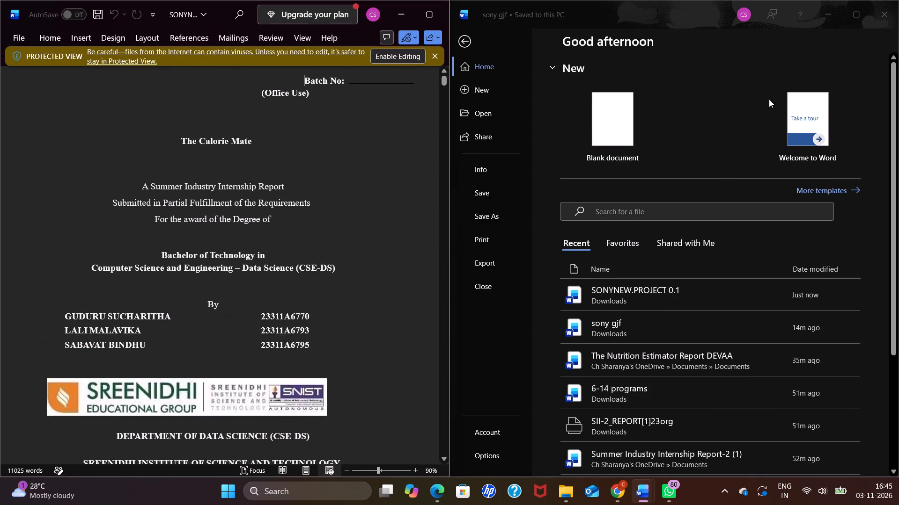
# Go to the second committee member's name on the acceptance page and enable editing of the protected report.
pyautogui.scroll(1, 301, 231)
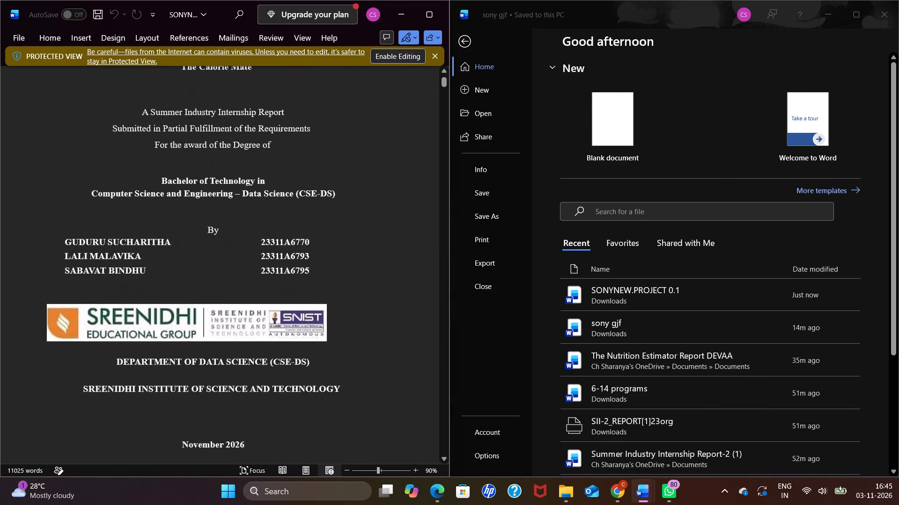
pyautogui.scroll(1, 301, 231)
pyautogui.scroll(-3, 301, 231)
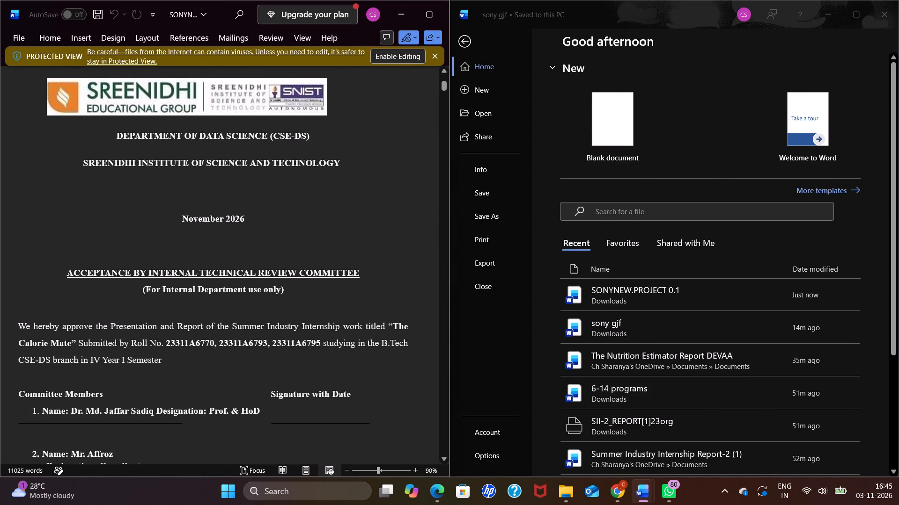
pyautogui.scroll(-1, 301, 231)
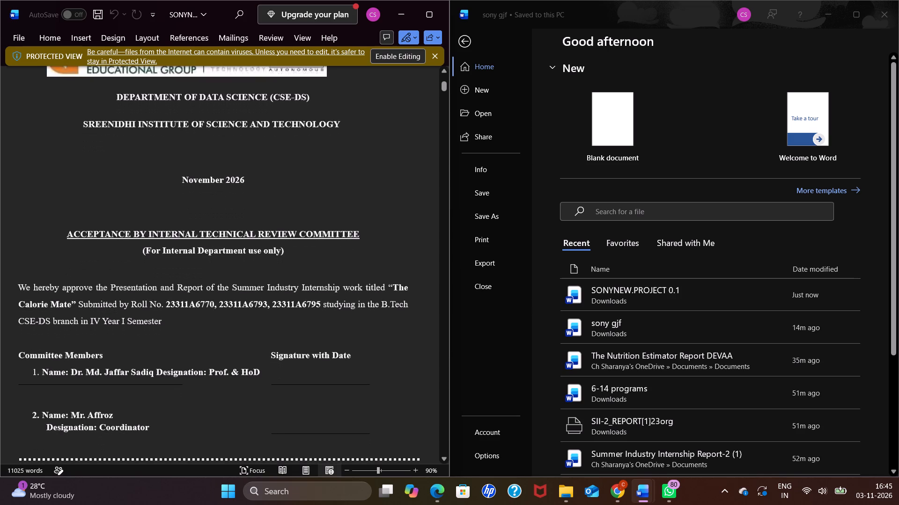
pyautogui.scroll(-1, 301, 231)
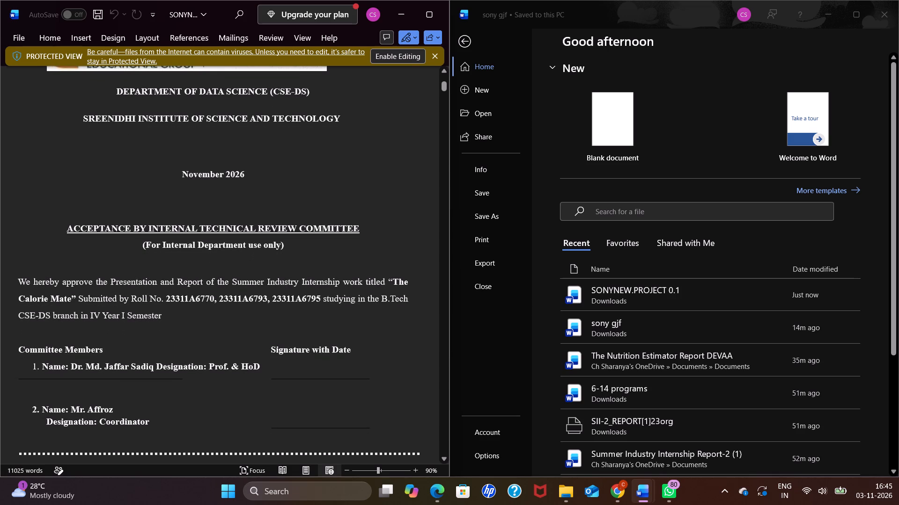
pyautogui.click(86, 407)
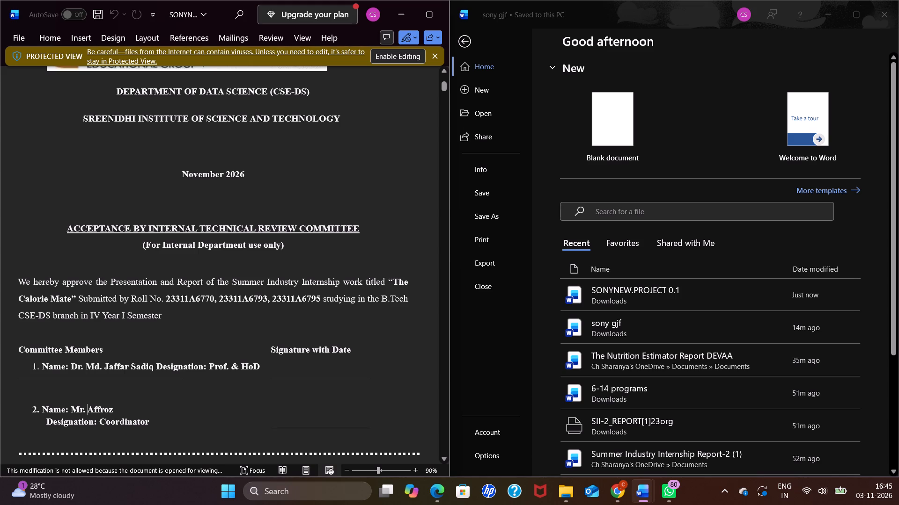
pyautogui.click(393, 53)
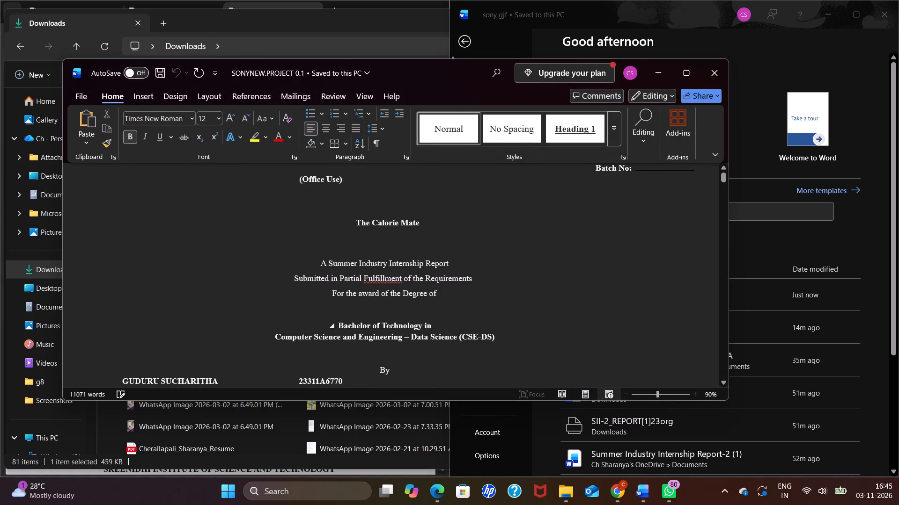
# Tile the editable SONYNEW.PROJECT 0.1 window to half the screen beside the Downloads window.
pyautogui.scroll(-7, 419, 338)
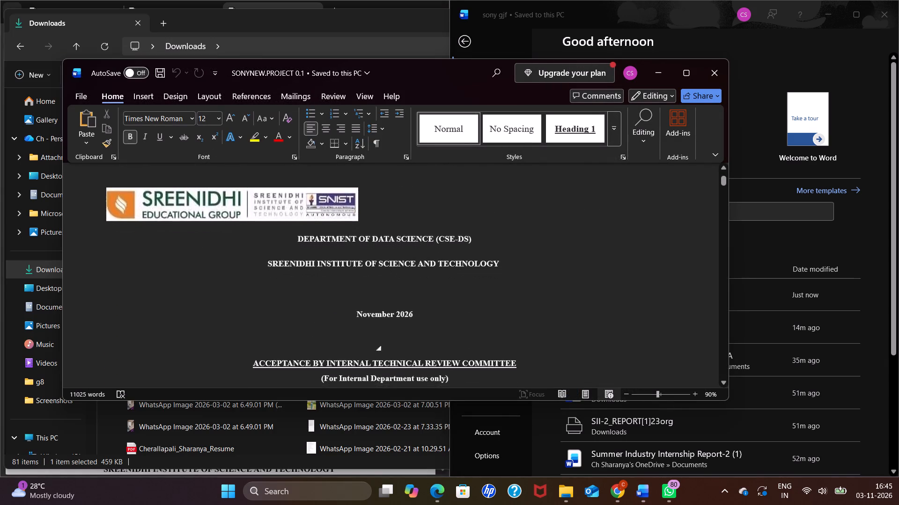
pyautogui.scroll(-2, 419, 338)
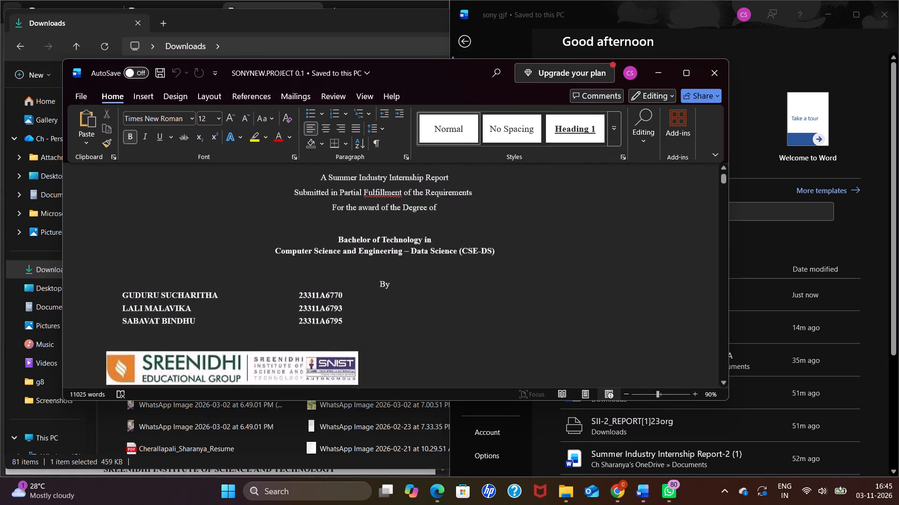
pyautogui.scroll(-1, 419, 338)
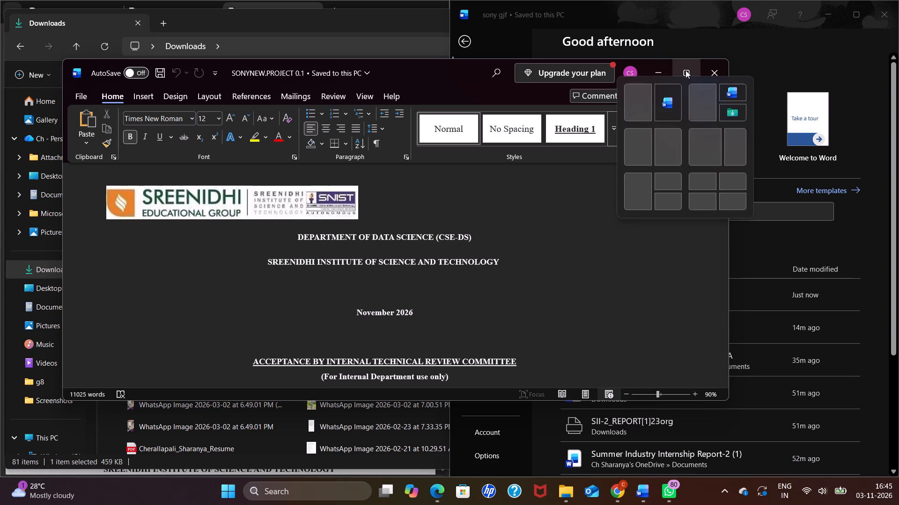
pyautogui.click(670, 147)
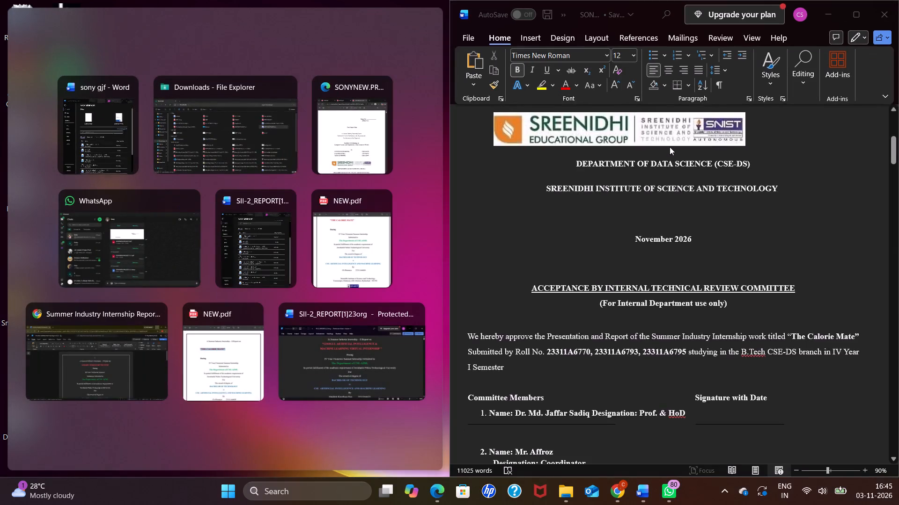
# On the acceptance page, insert "Md." before the second committee member's name and append "Ali" after it.
pyautogui.scroll(-3, 675, 169)
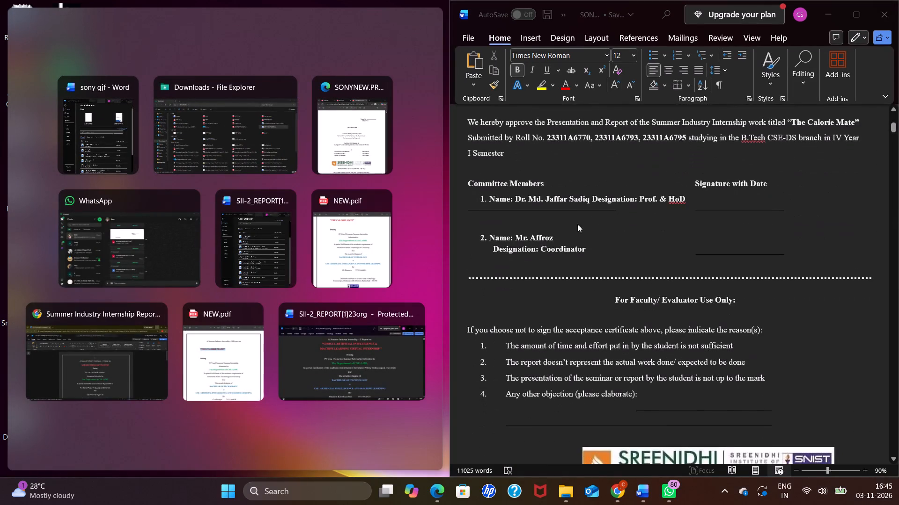
pyautogui.click(531, 236)
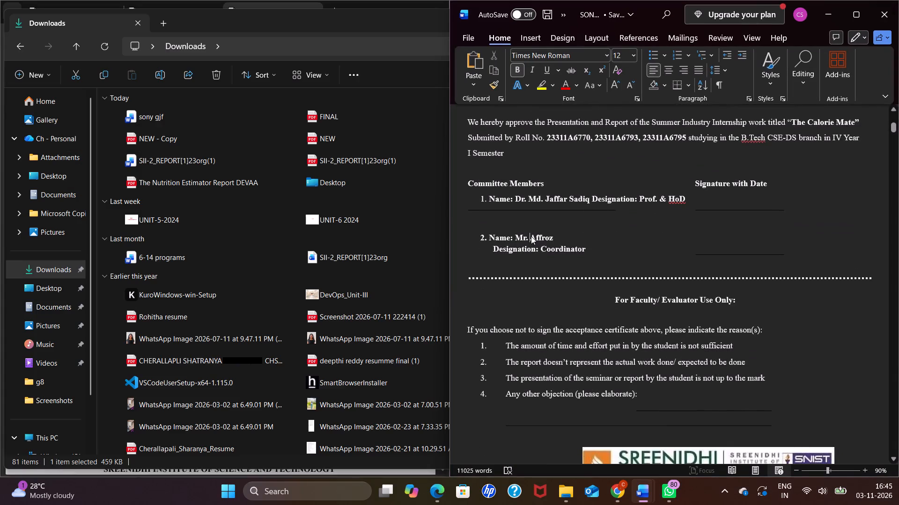
pyautogui.click(529, 238)
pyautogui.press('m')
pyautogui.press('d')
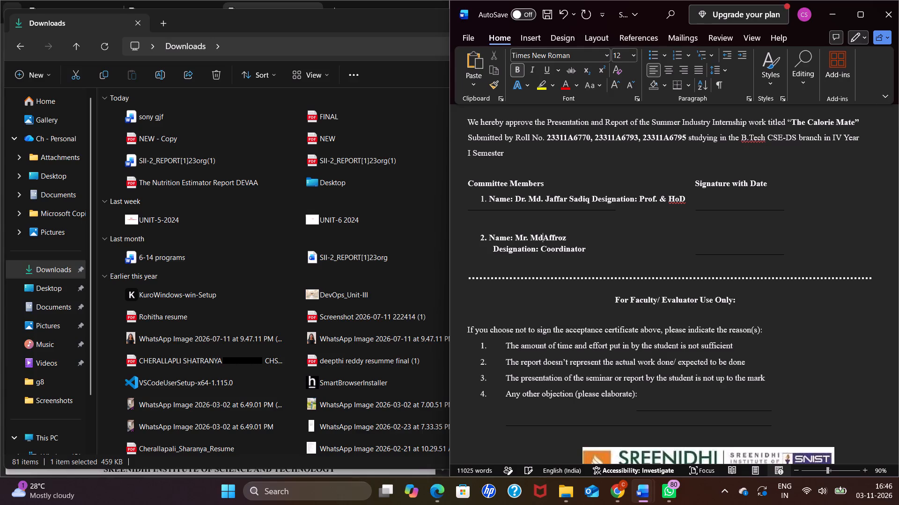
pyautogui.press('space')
pyautogui.press('BackSpace')
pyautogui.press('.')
pyautogui.click(572, 237)
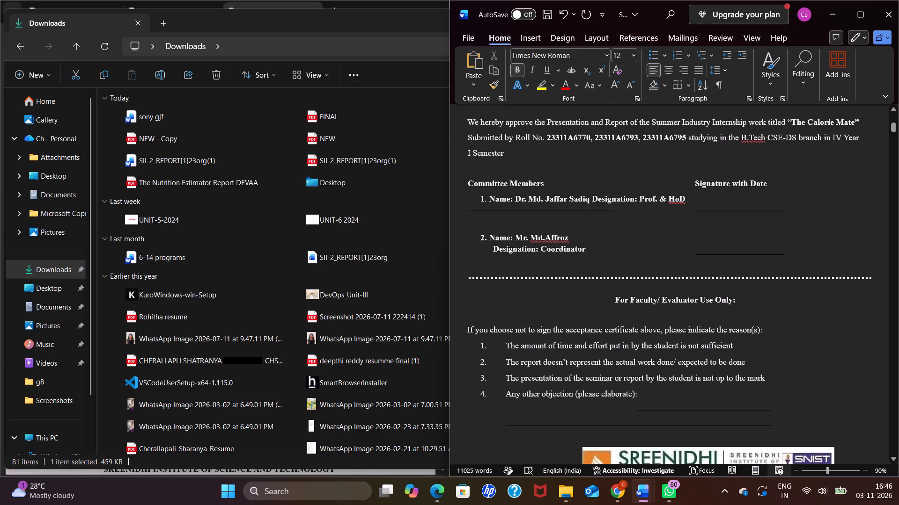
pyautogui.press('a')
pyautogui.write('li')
# In the certificate page's signature block, insert "Md" after "Mr." in the coordinator's name.
pyautogui.scroll(-5, 572, 237)
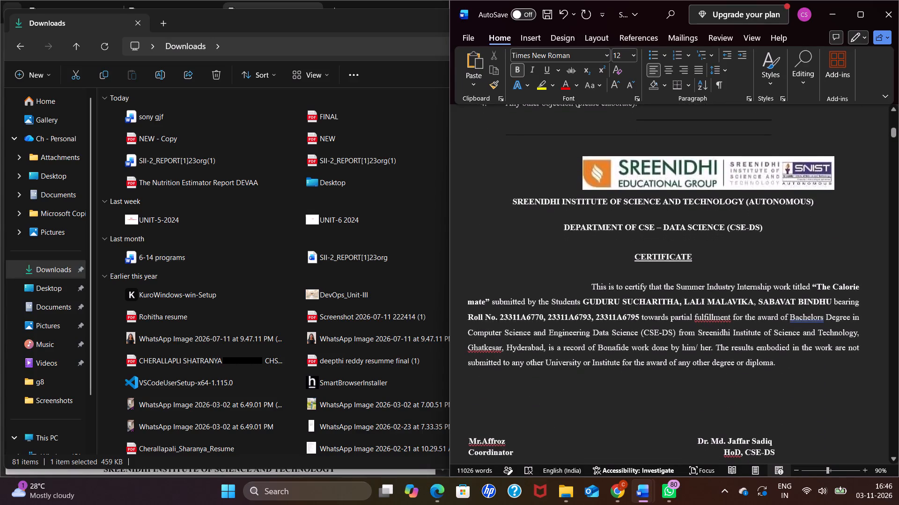
pyautogui.scroll(-1, 759, 303)
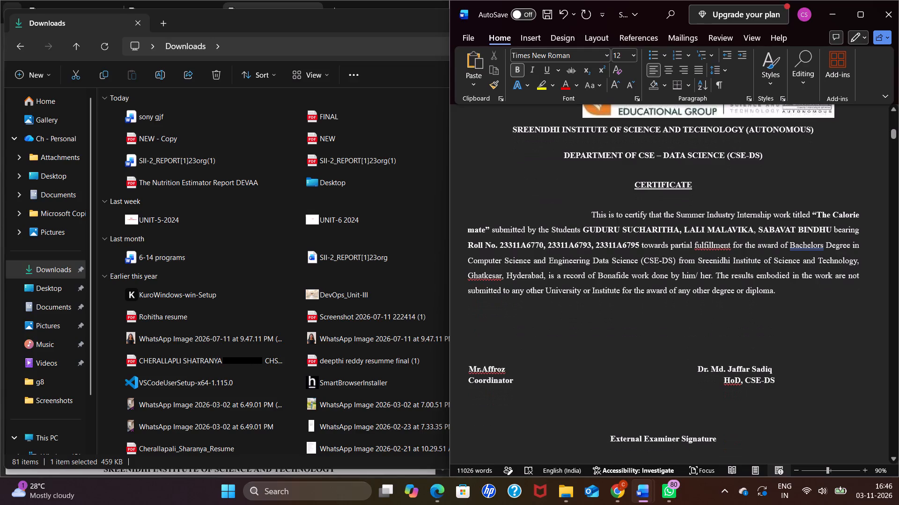
pyautogui.scroll(-3, 759, 303)
pyautogui.scroll(1, 759, 303)
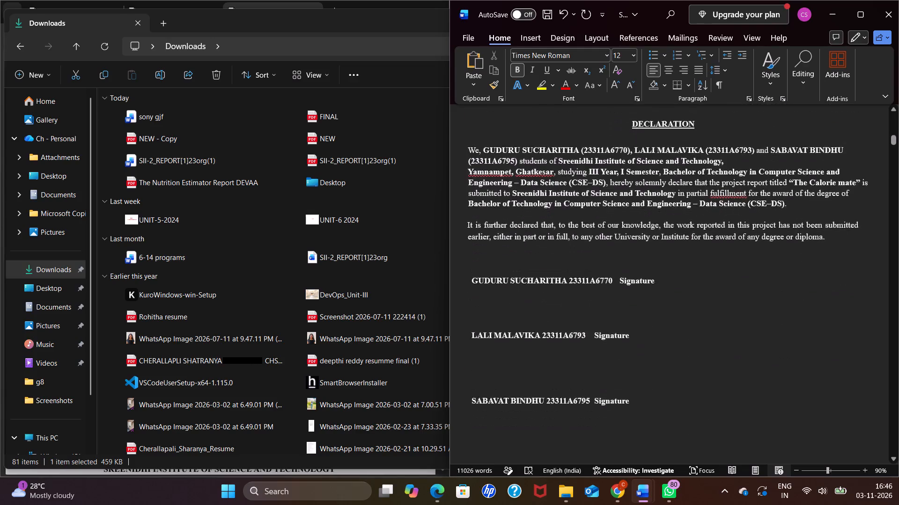
pyautogui.scroll(4, 759, 303)
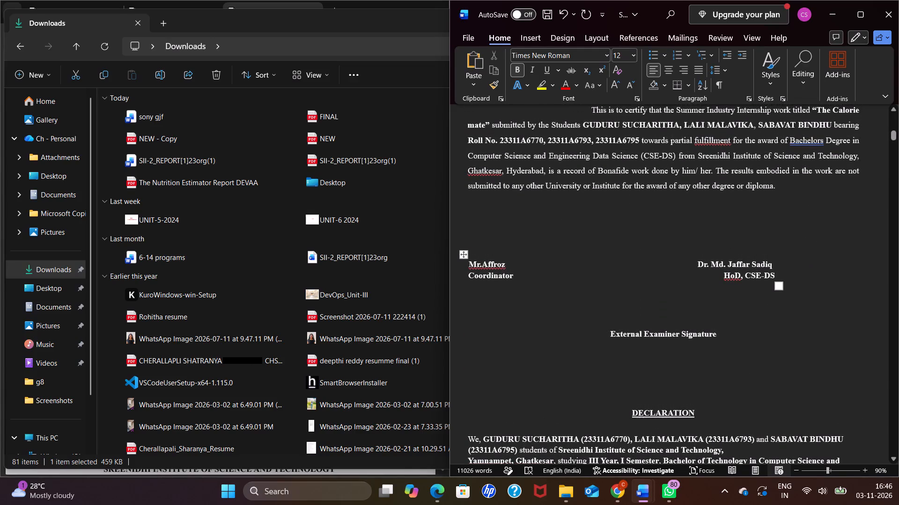
pyautogui.click(483, 265)
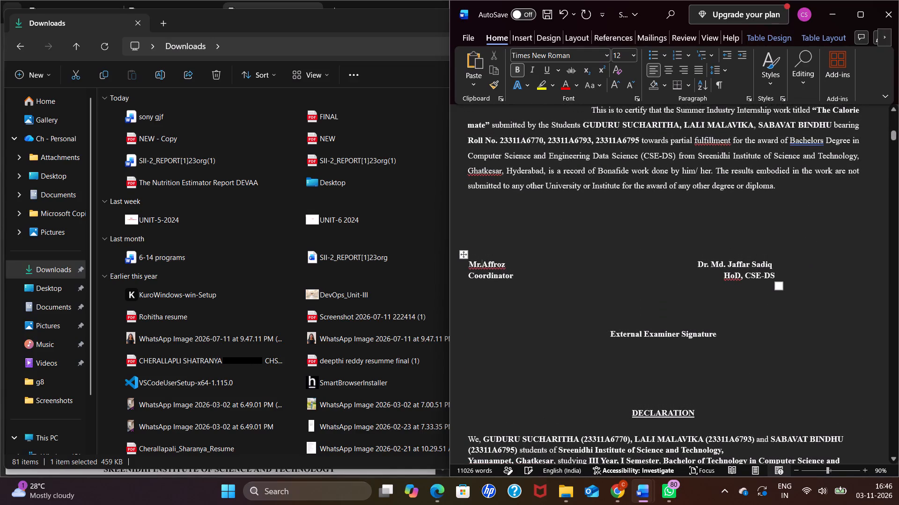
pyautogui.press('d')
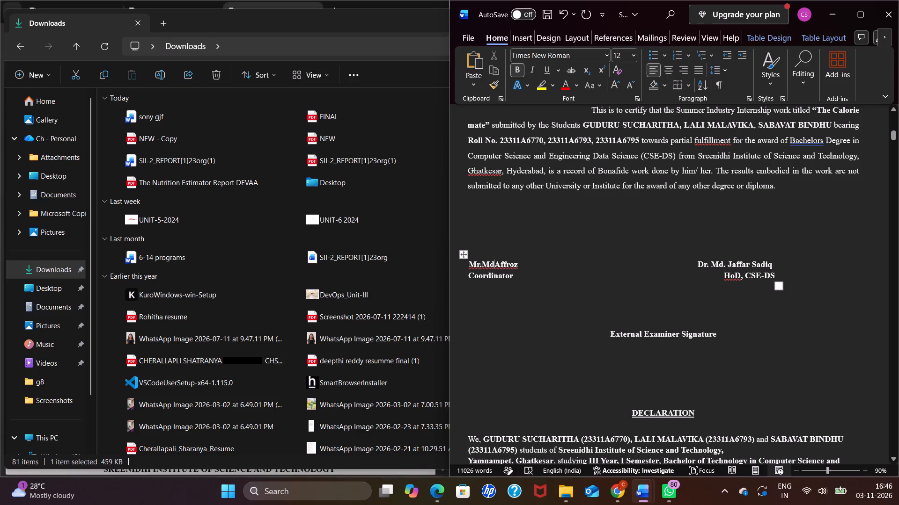
# On the certificate page, add a period after "Md" in the coordinator's name and complete the surname at its end.
pyautogui.press(',')
pyautogui.press('BackSpace')
pyautogui.press('.')
pyautogui.click(528, 265)
pyautogui.write('li')
# Review the report's declaration, acknowledgement and abstract pages up to the start of the contents.
pyautogui.scroll(-1, 531, 254)
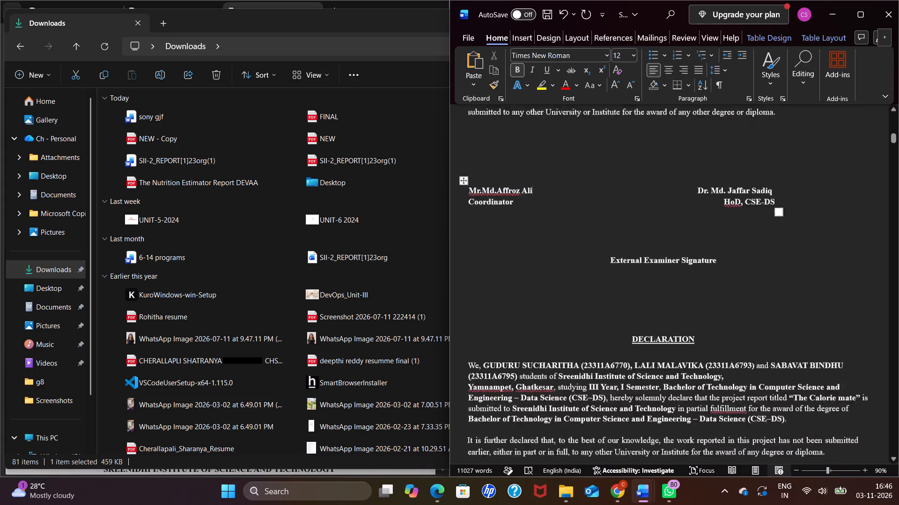
pyautogui.scroll(-2, 531, 254)
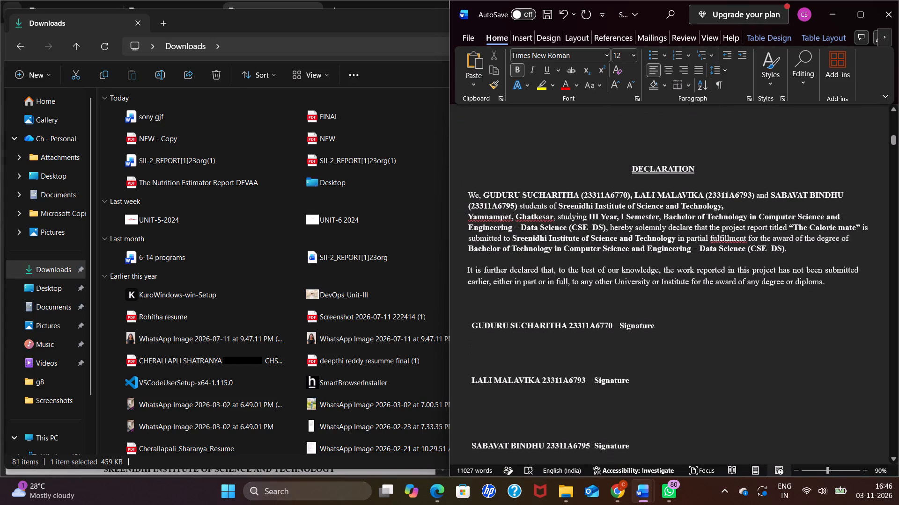
pyautogui.scroll(-2, 531, 254)
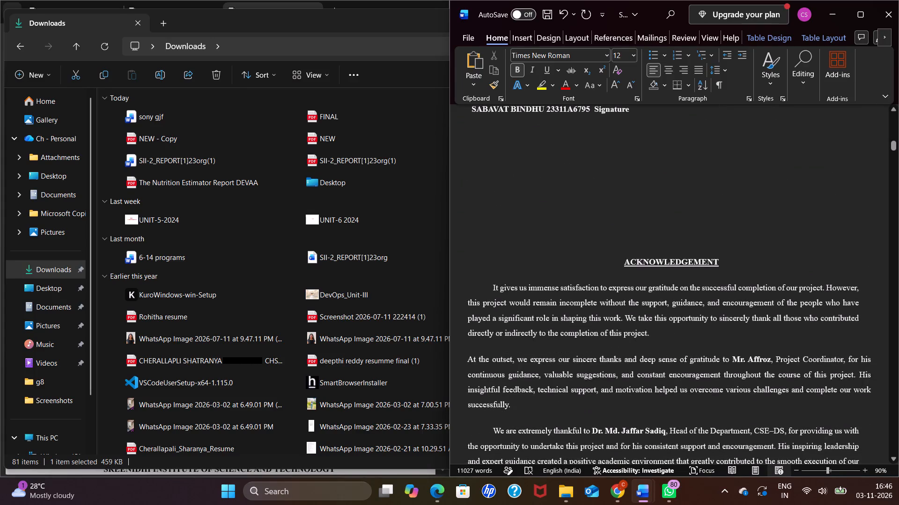
pyautogui.scroll(-2, 531, 254)
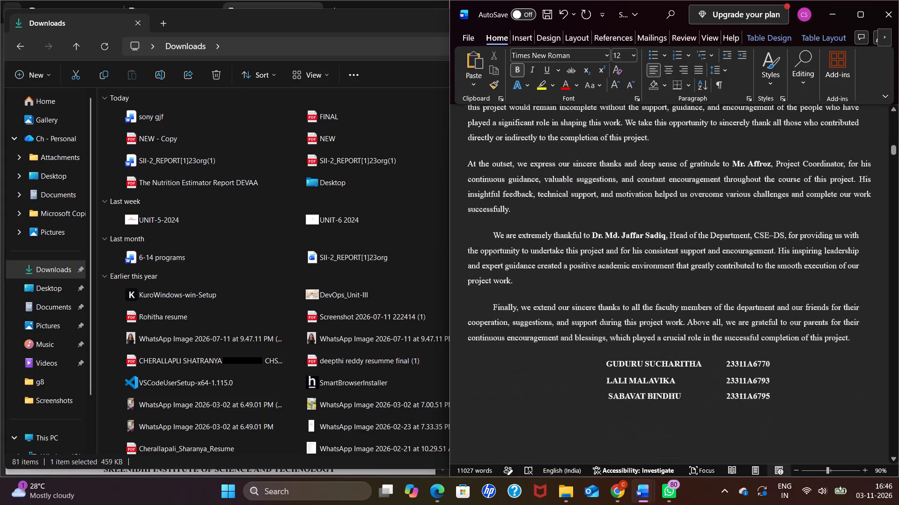
pyautogui.scroll(-2, 531, 254)
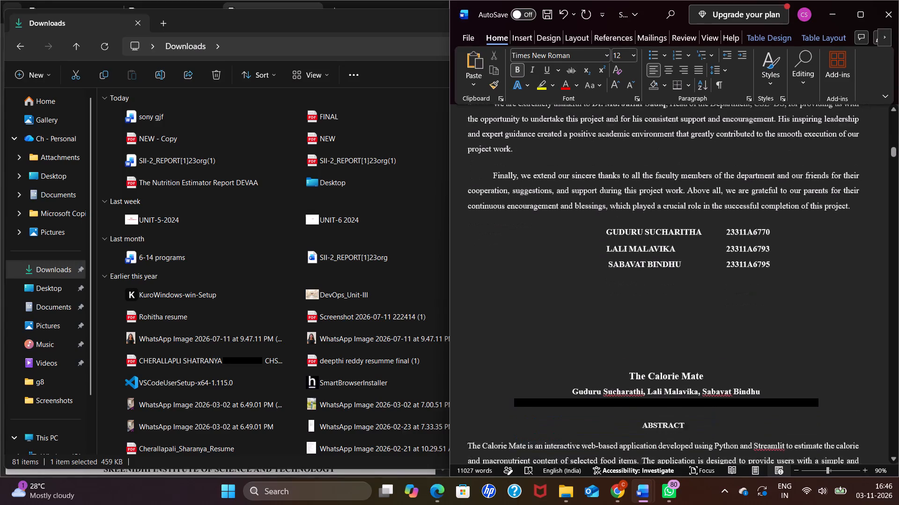
pyautogui.scroll(-1, 531, 254)
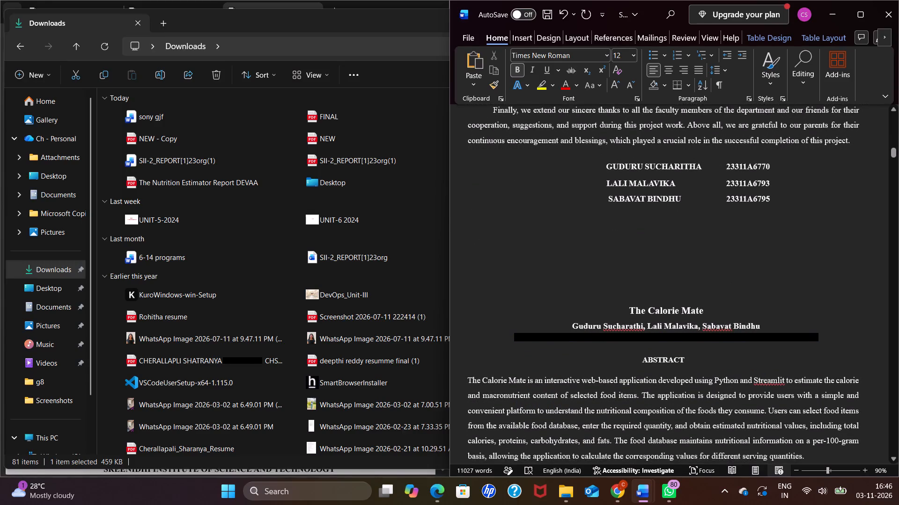
pyautogui.scroll(-2, 531, 254)
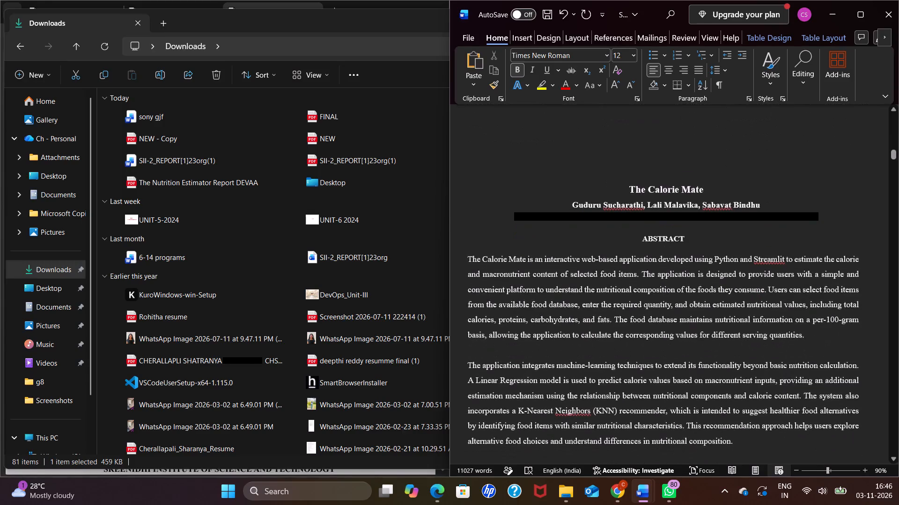
pyautogui.scroll(-1, 531, 254)
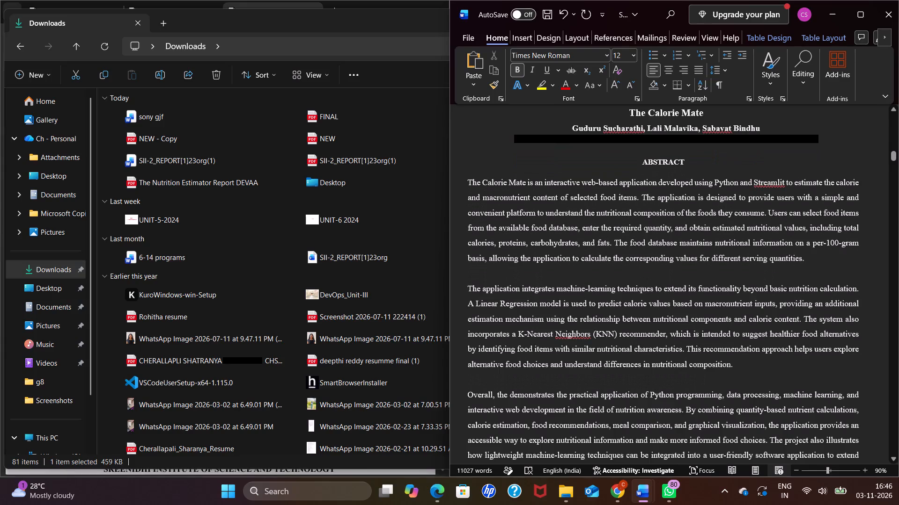
pyautogui.scroll(-1, 531, 254)
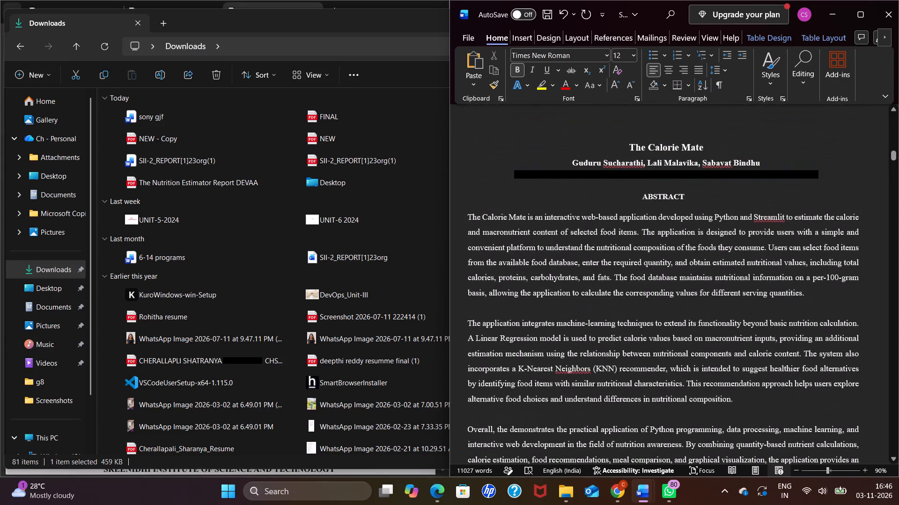
pyautogui.scroll(-1, 531, 254)
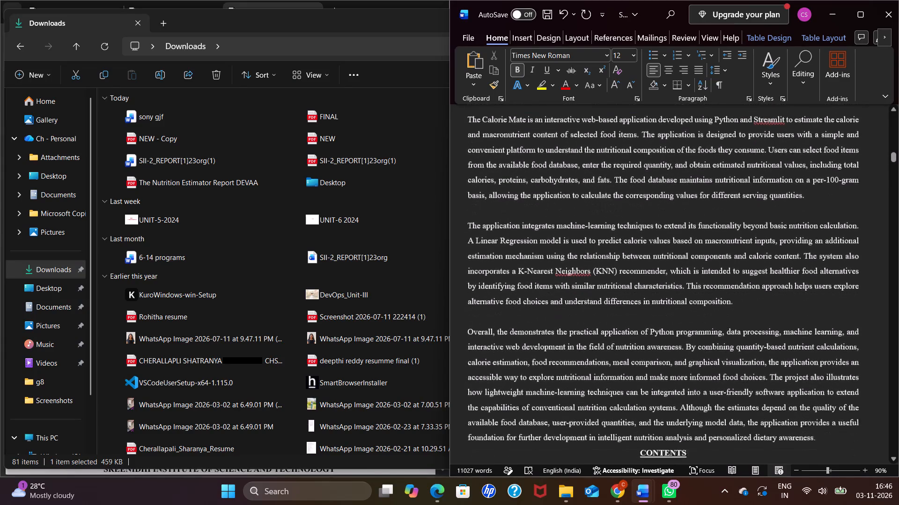
pyautogui.scroll(-1, 531, 254)
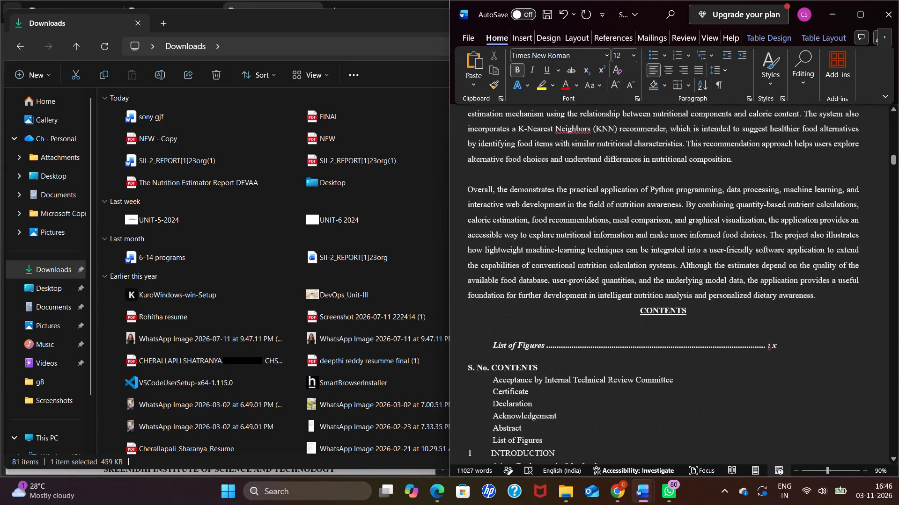
# Delete the line with the three student authors' names beneath "The Calorie Mate" title on the abstract page.
pyautogui.scroll(6, 531, 254)
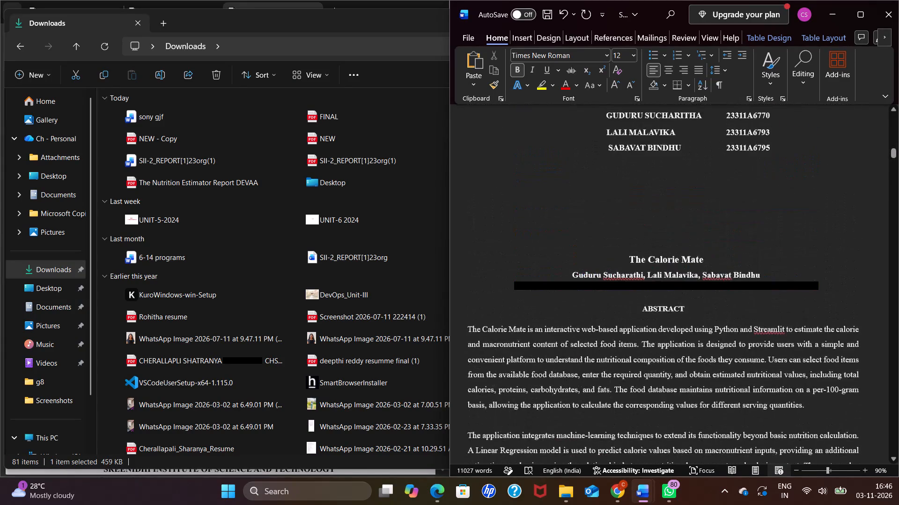
pyautogui.click(762, 274)
pyautogui.moveTo(762, 274); pyautogui.dragTo(565, 275)
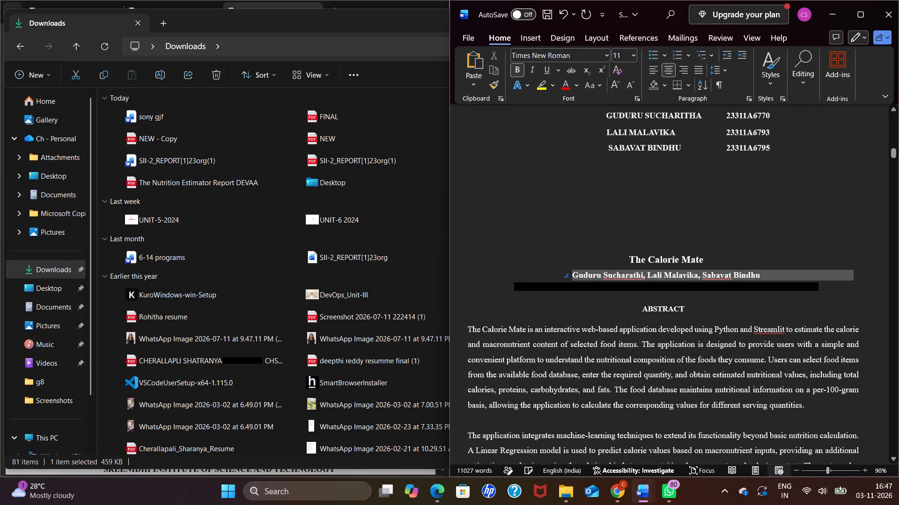
pyautogui.moveTo(565, 275); pyautogui.dragTo(566, 275)
pyautogui.click(566, 275)
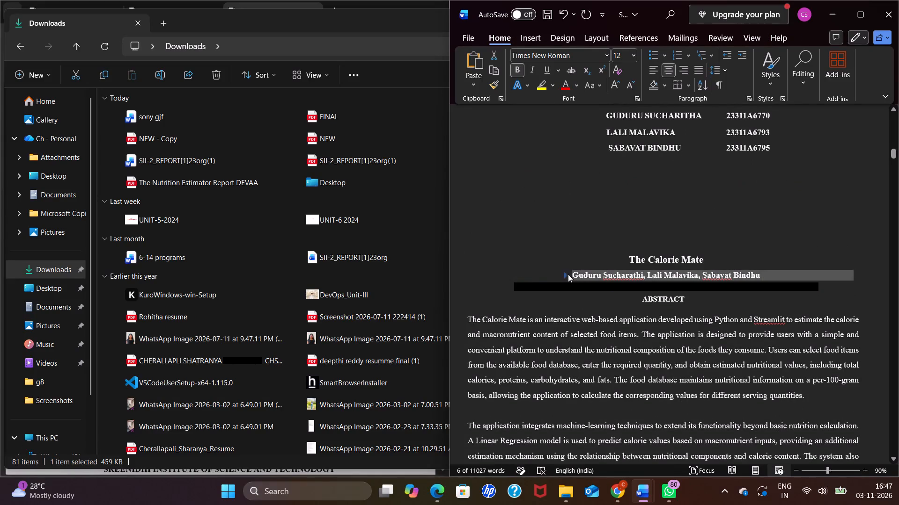
pyautogui.click(566, 275)
pyautogui.click(571, 272)
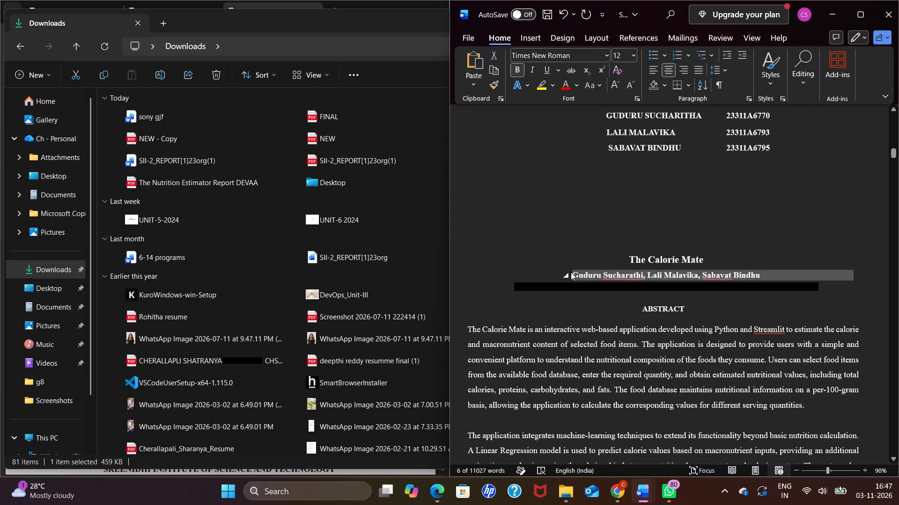
pyautogui.moveTo(571, 272); pyautogui.dragTo(747, 271)
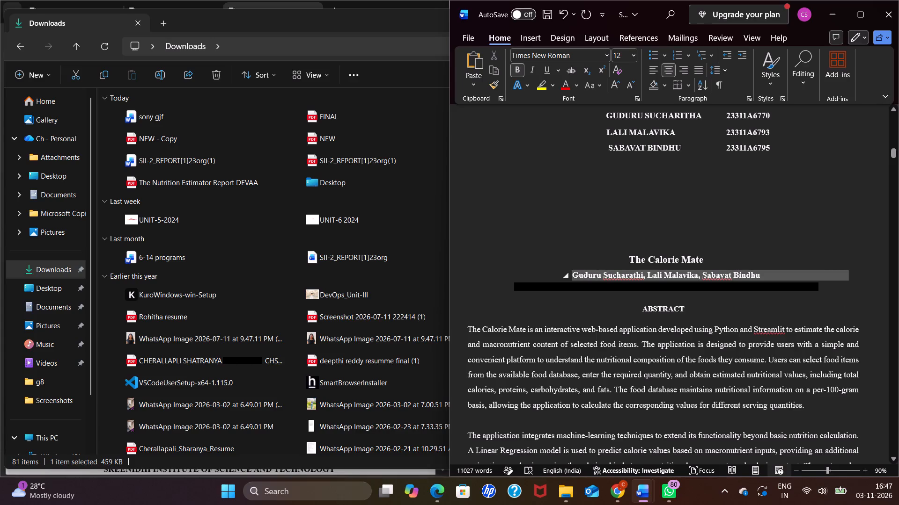
pyautogui.moveTo(747, 271); pyautogui.dragTo(725, 275)
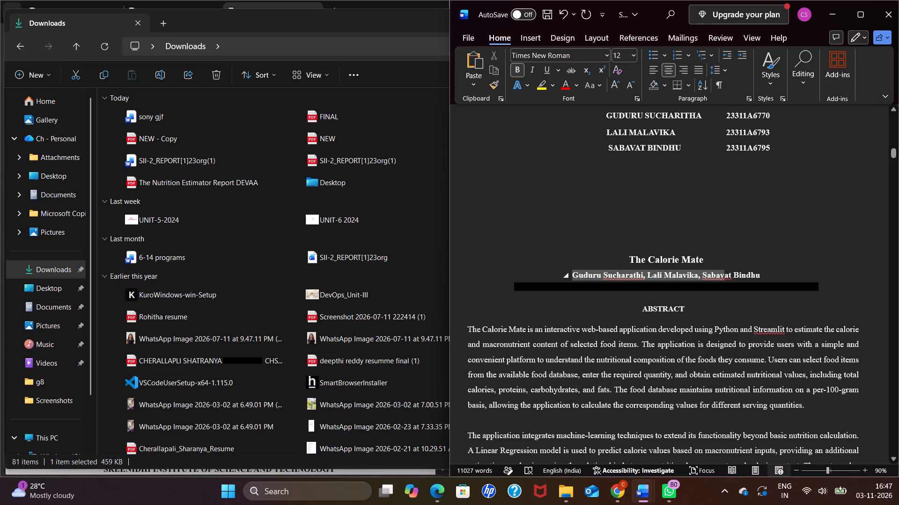
pyautogui.moveTo(725, 275); pyautogui.dragTo(756, 276)
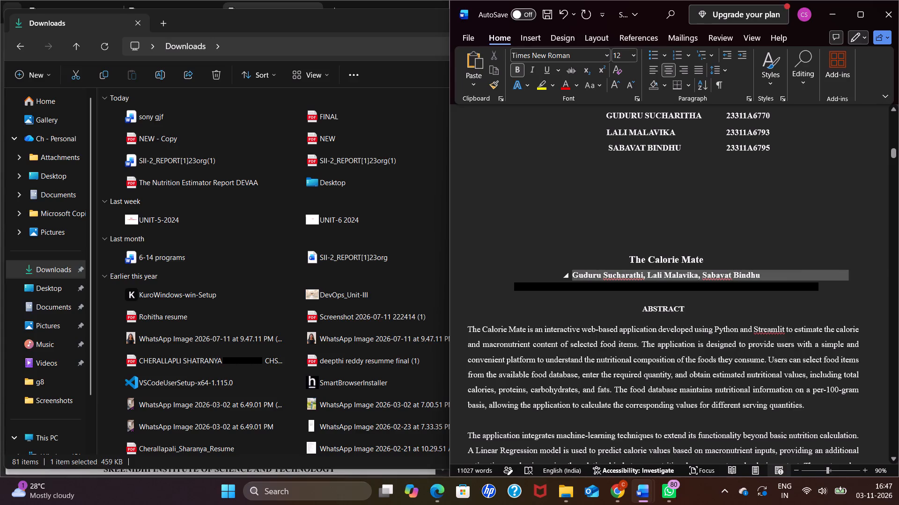
pyautogui.moveTo(756, 276); pyautogui.dragTo(756, 276)
pyautogui.press('BackSpace')
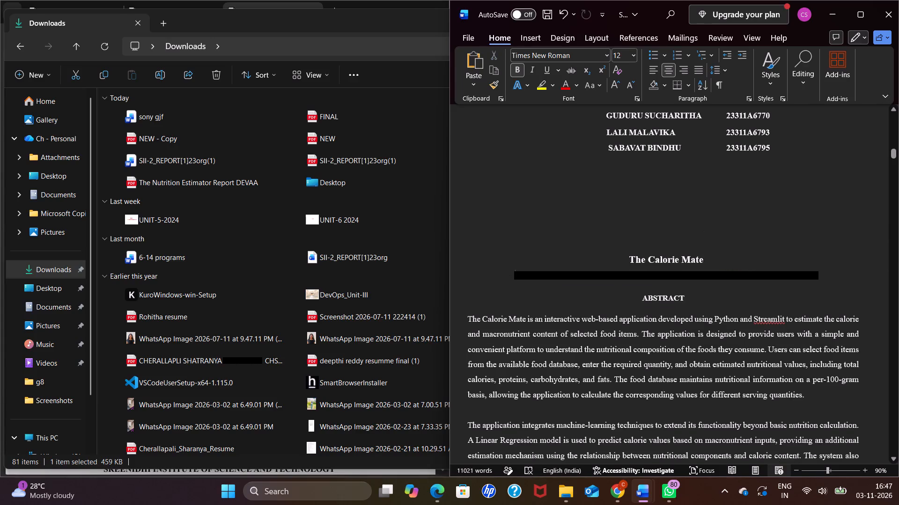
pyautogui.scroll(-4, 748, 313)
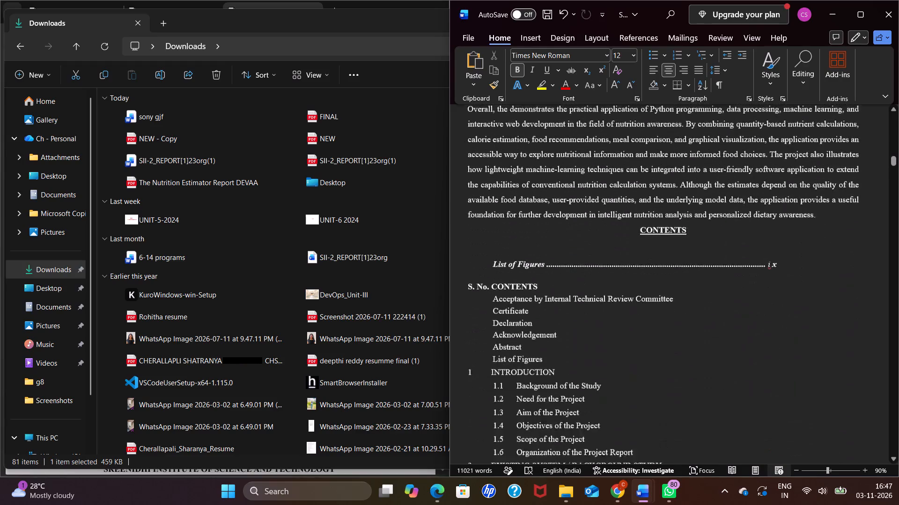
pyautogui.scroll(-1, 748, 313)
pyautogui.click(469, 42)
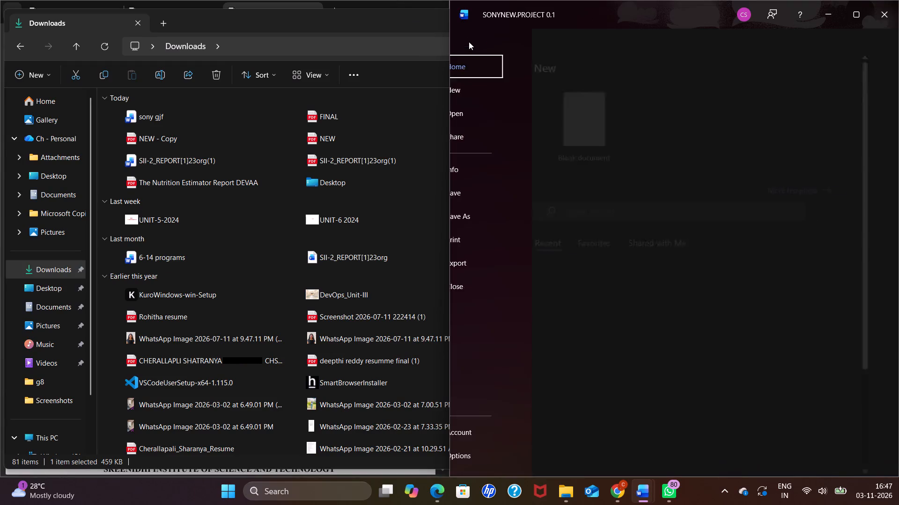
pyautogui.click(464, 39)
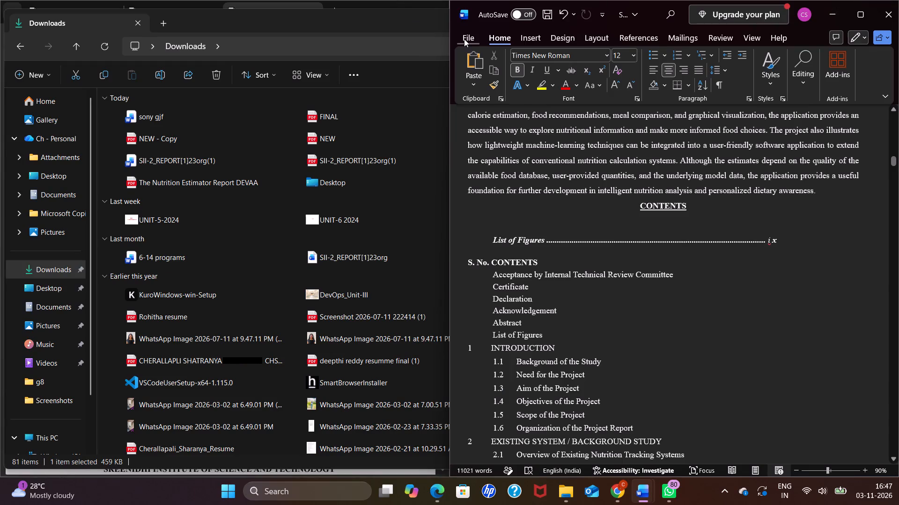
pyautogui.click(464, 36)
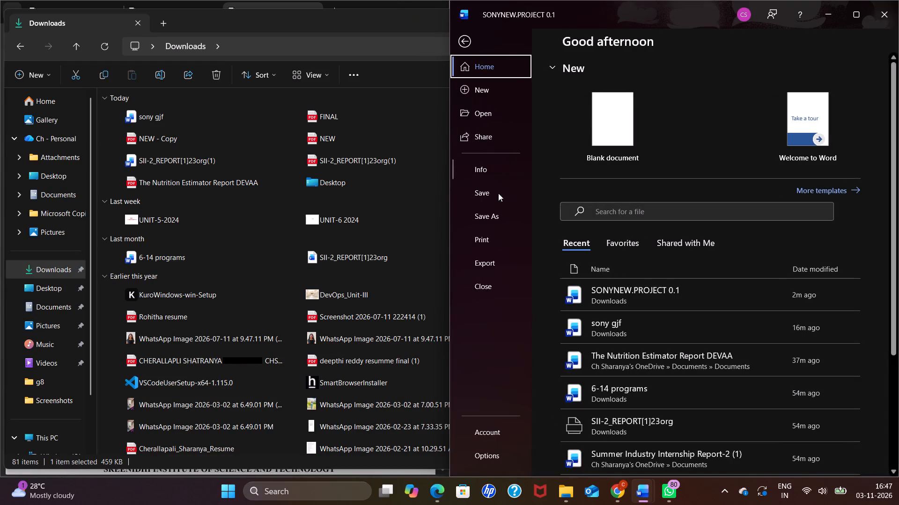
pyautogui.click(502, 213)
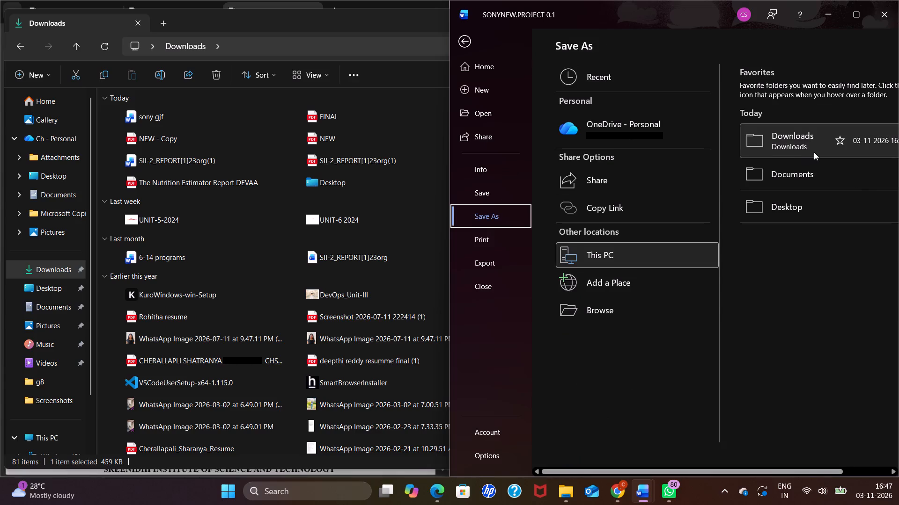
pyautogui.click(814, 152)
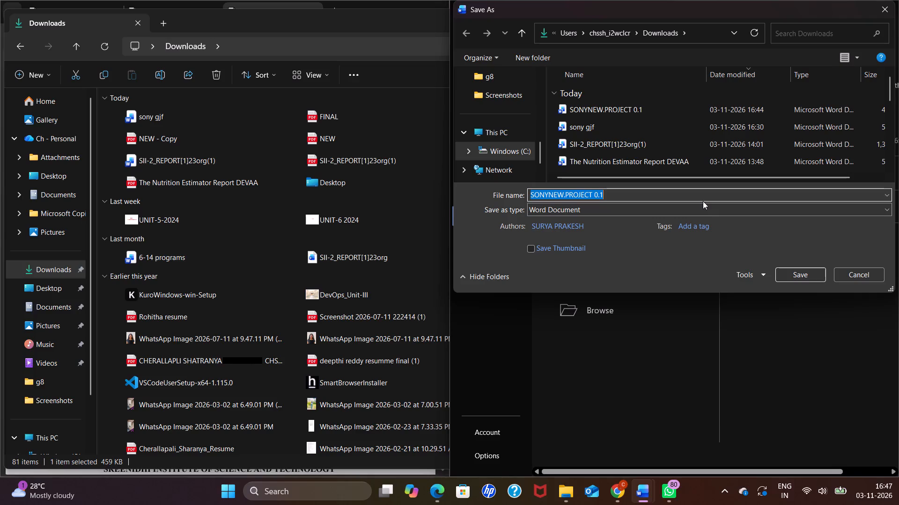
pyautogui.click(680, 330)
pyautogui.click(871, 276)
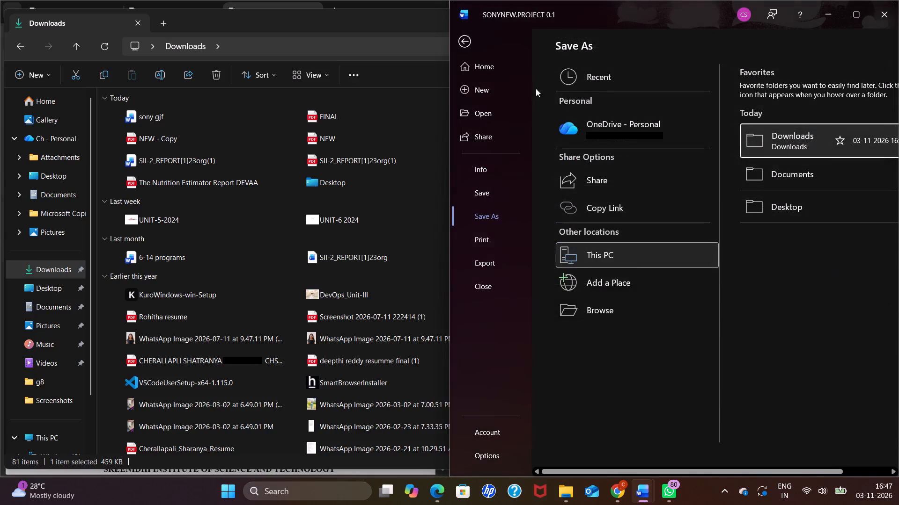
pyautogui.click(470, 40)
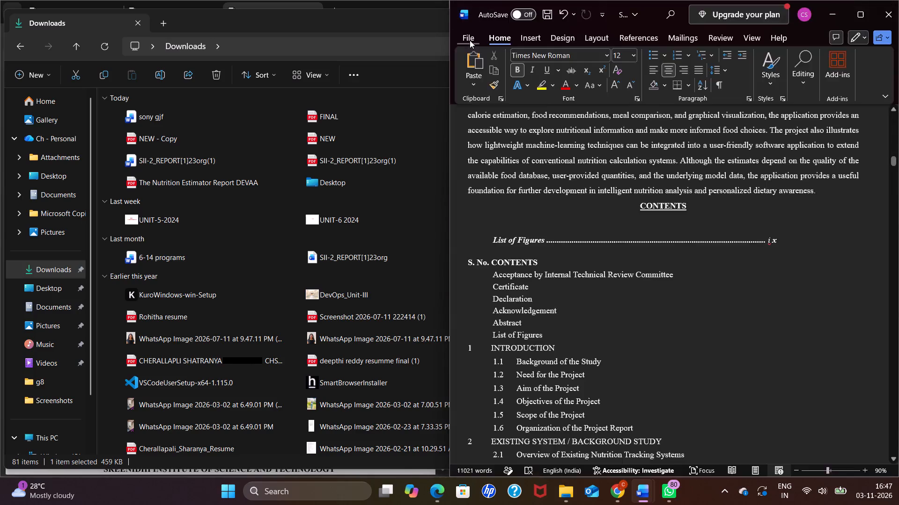
# In the declaration's first paragraph, join the line starting with "Yamnampet" to the preceding line, leaving one space after "Technology,".
pyautogui.scroll(8, 624, 231)
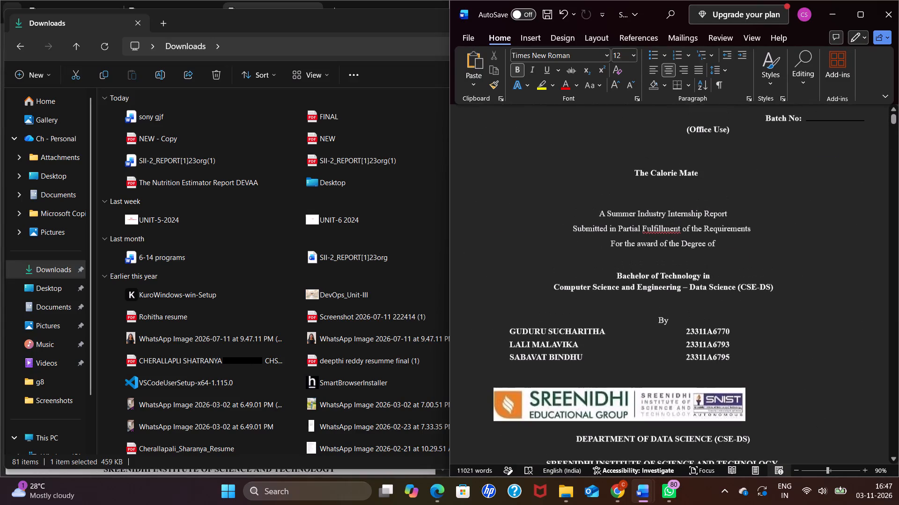
pyautogui.scroll(-6, 624, 231)
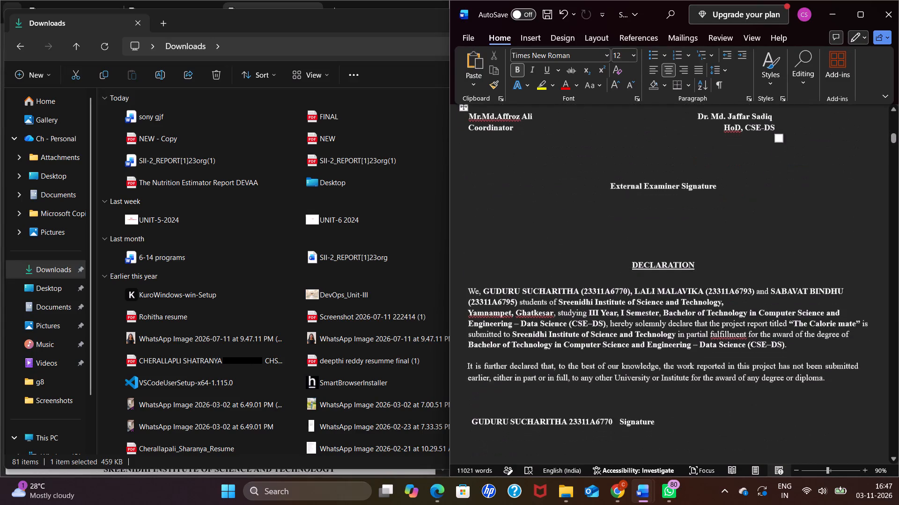
pyautogui.scroll(-1, 624, 231)
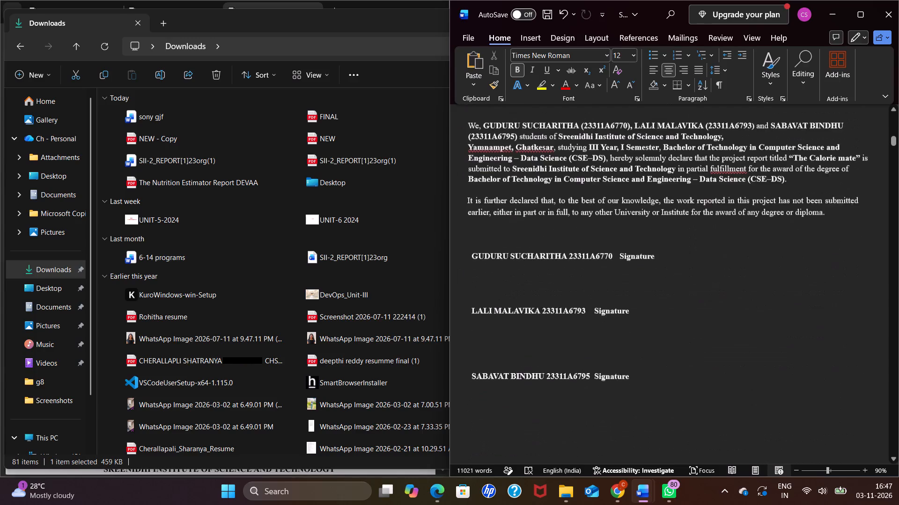
pyautogui.scroll(-1, 624, 231)
pyautogui.scroll(1, 624, 231)
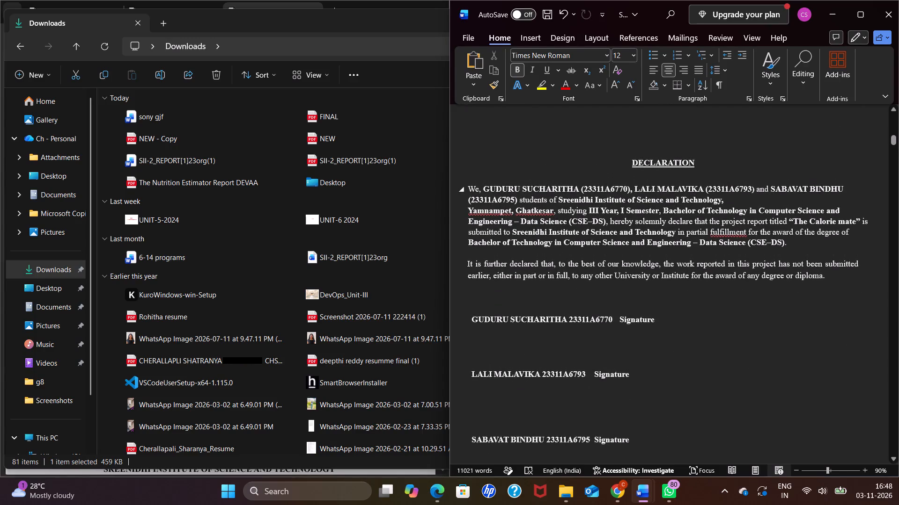
pyautogui.click(470, 213)
pyautogui.press('BackSpace')
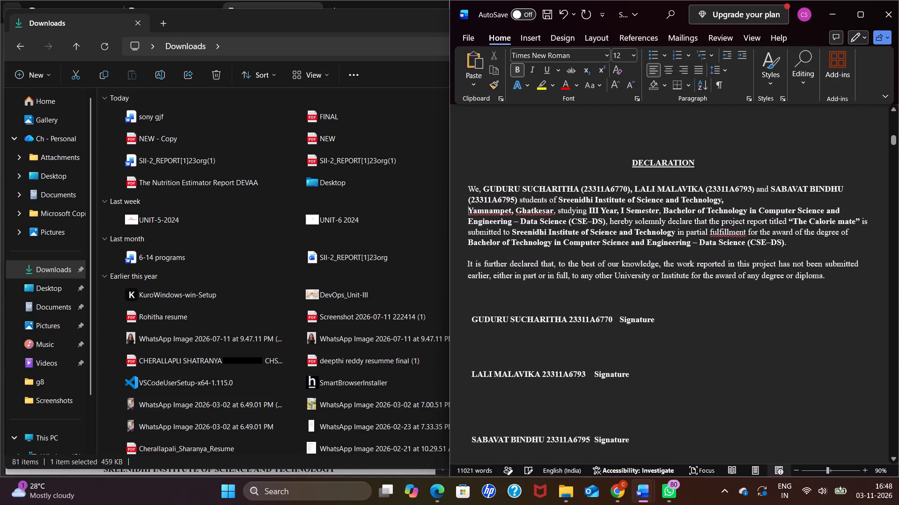
pyautogui.press('BackSpace')
pyautogui.press('BackSpace')
pyautogui.press('BackSpace')
pyautogui.press('BackSpace')
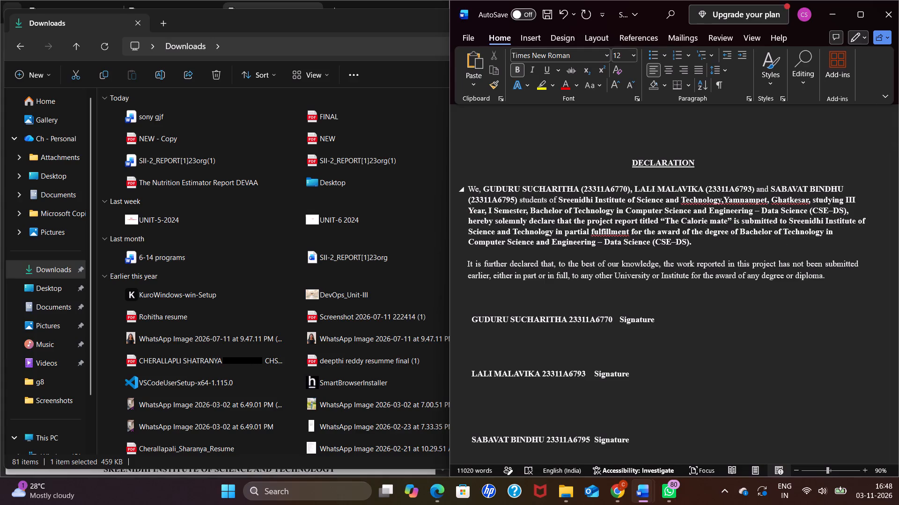
pyautogui.press('space')
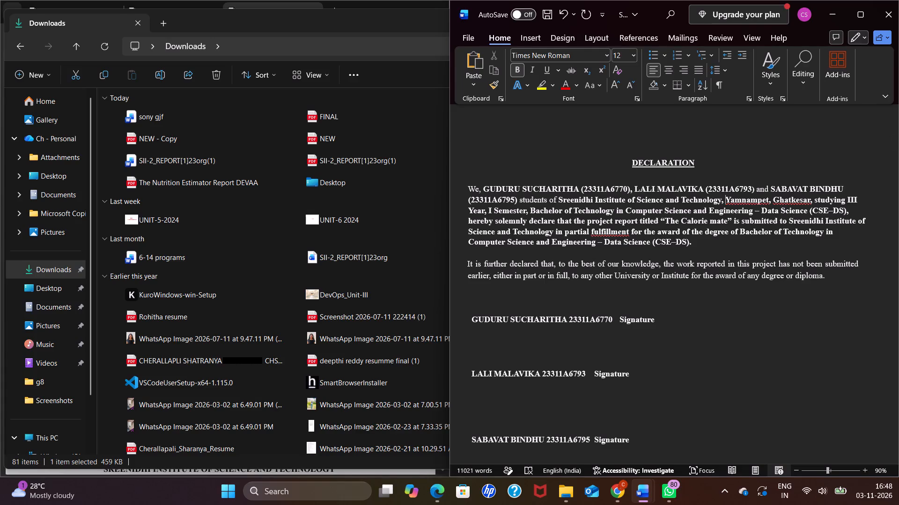
# Delete the Roman numeral "III" before "Year" in the declaration's first paragraph, leaving "studying Year".
pyautogui.click(862, 204)
pyautogui.press('BackSpace')
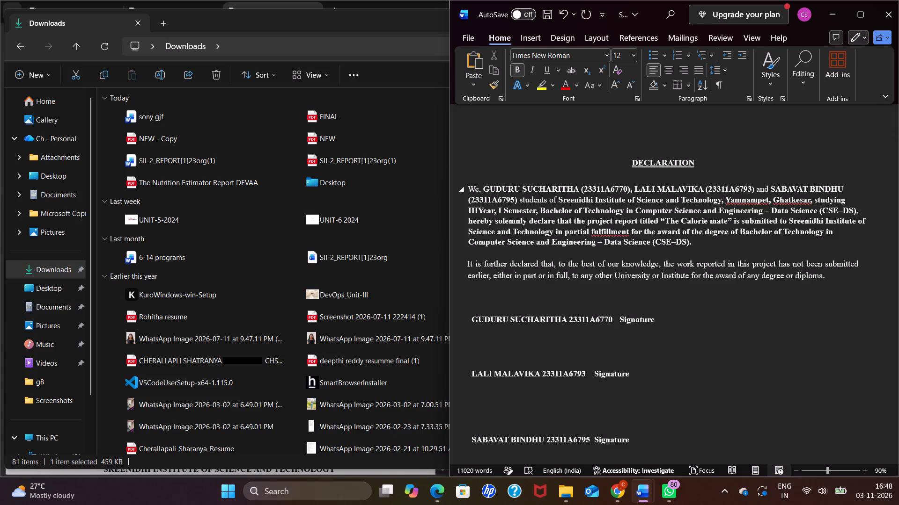
pyautogui.press('4')
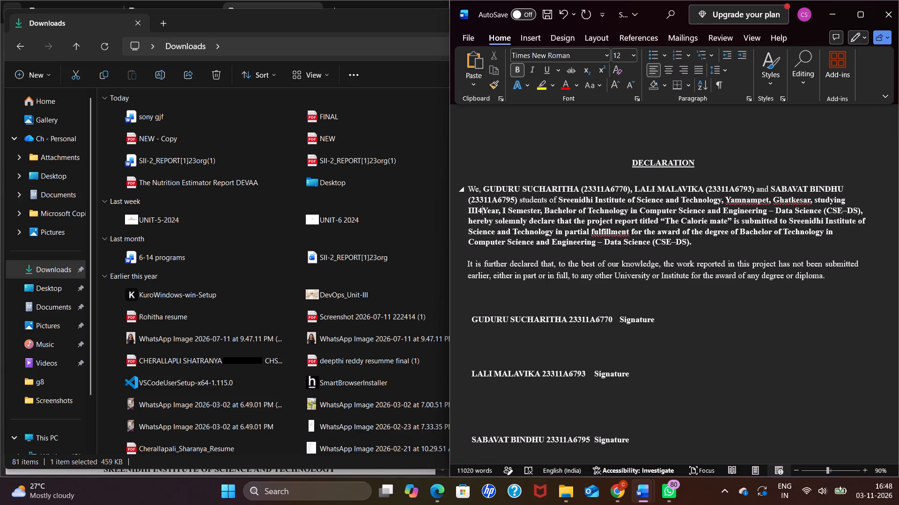
pyautogui.press('BackSpace')
pyautogui.press('BackSpace')
pyautogui.press('BackSpace')
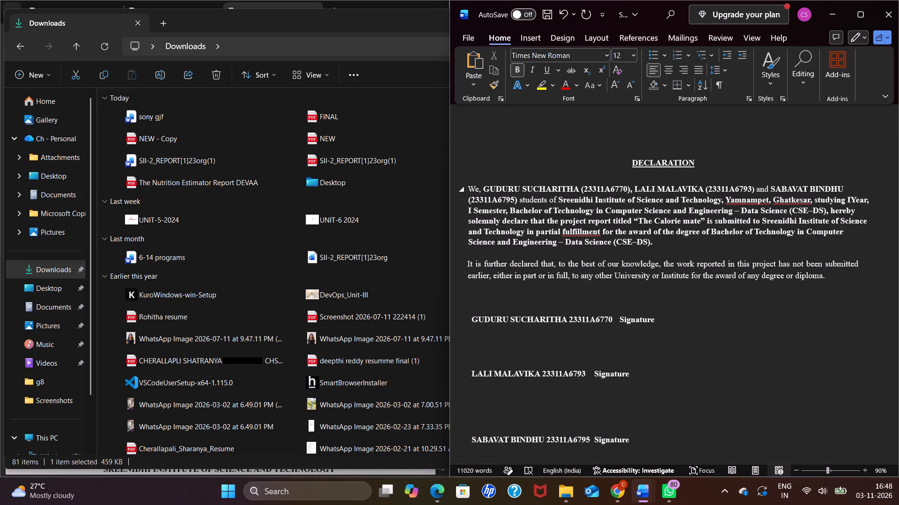
pyautogui.press('1')
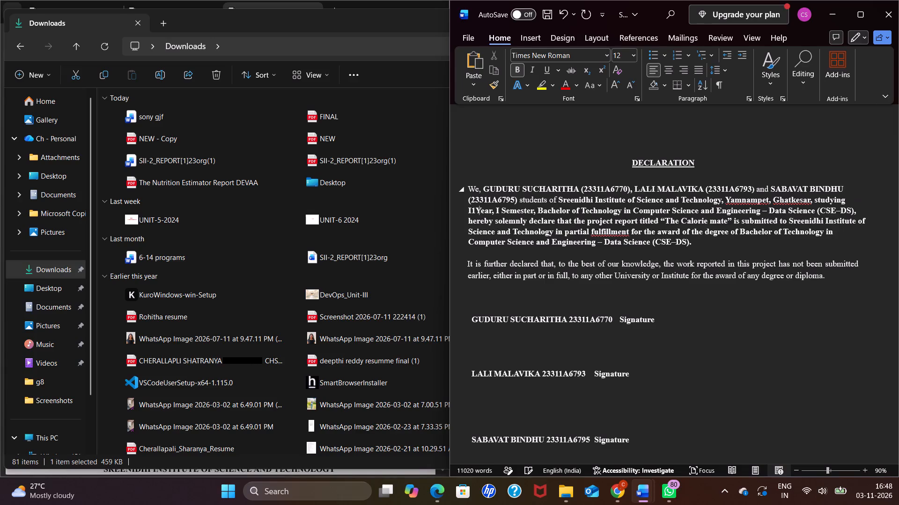
pyautogui.press('1')
pyautogui.press('BackSpace')
pyautogui.press('BackSpace')
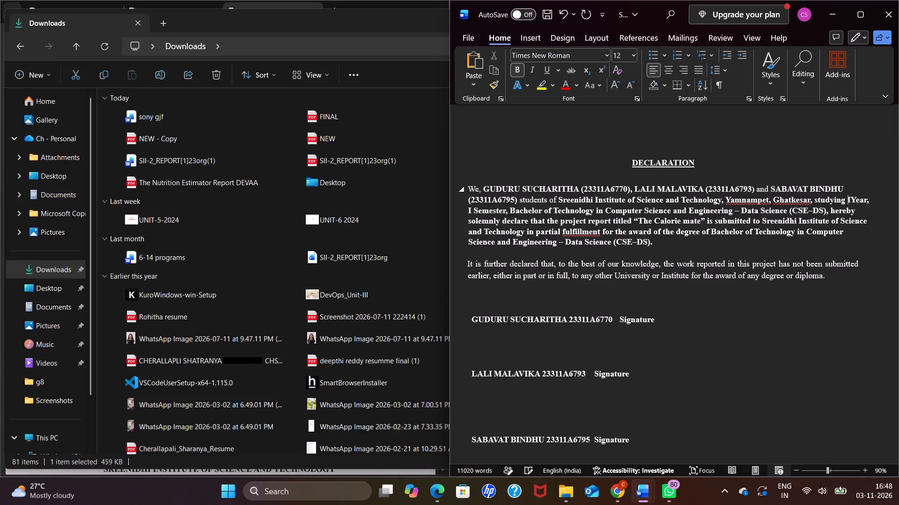
pyautogui.press('BackSpace')
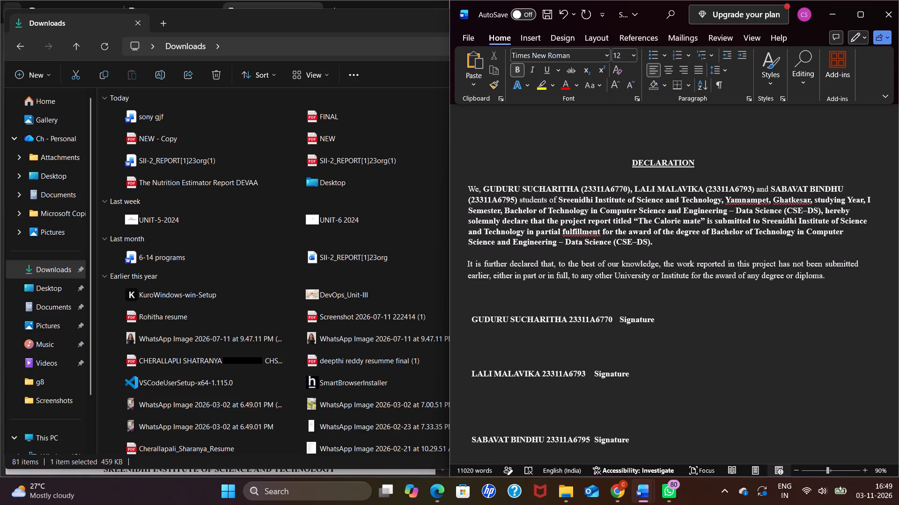
# Look through the insertable elements for the gap before "Year" in the declaration's first paragraph.
pyautogui.click(531, 41)
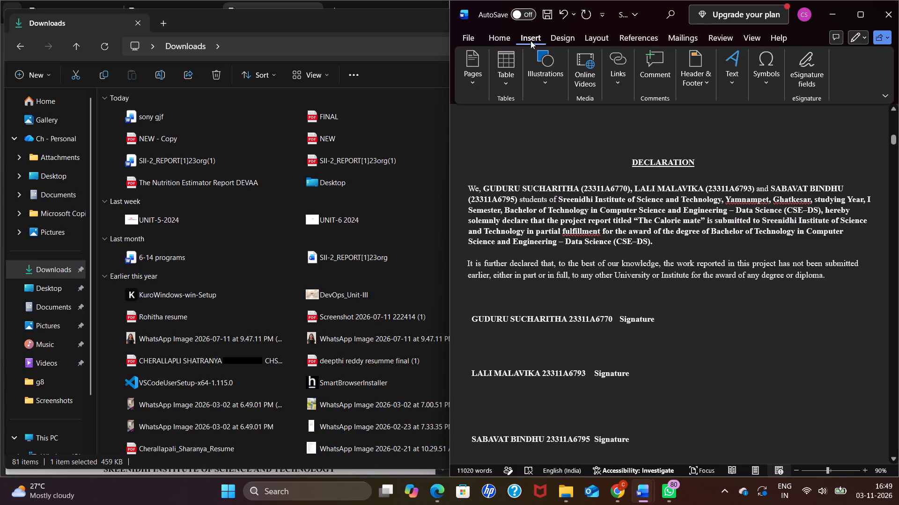
pyautogui.click(478, 79)
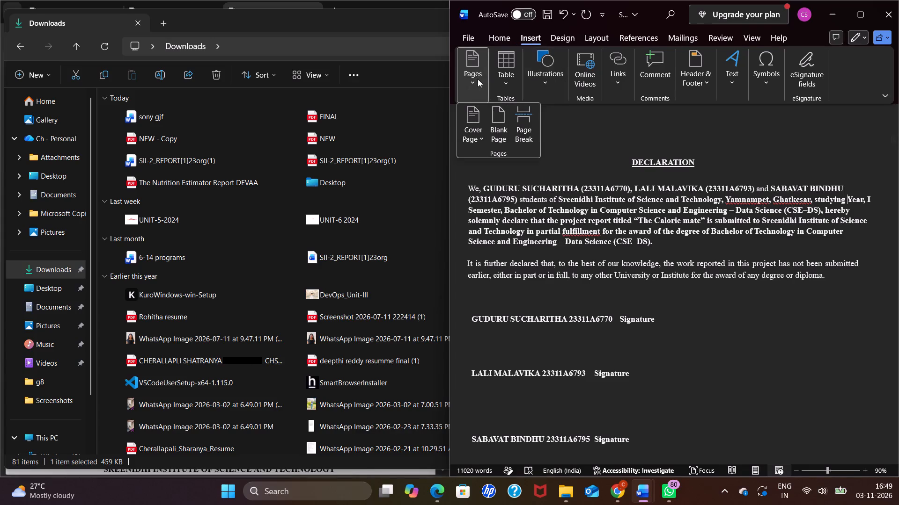
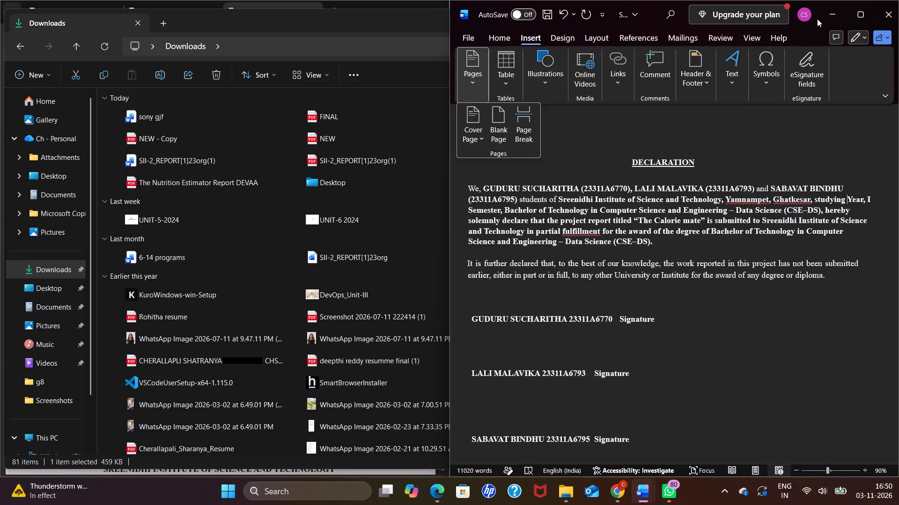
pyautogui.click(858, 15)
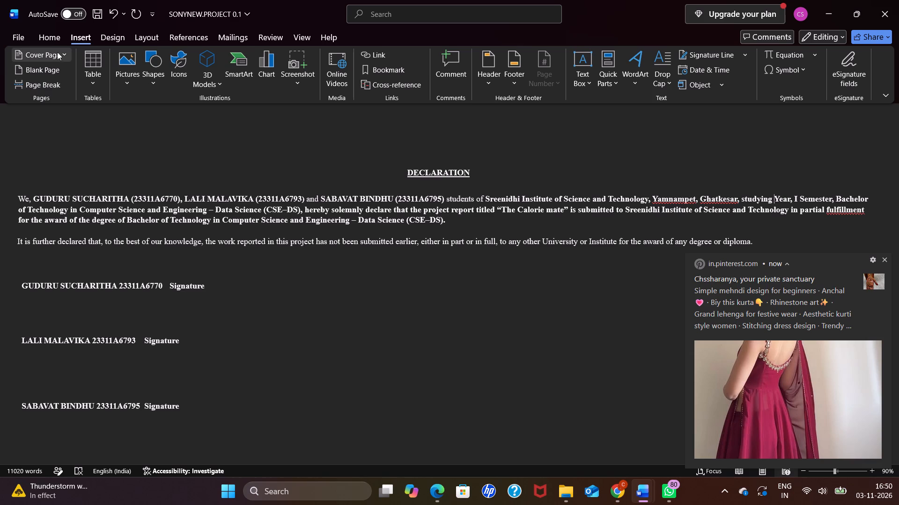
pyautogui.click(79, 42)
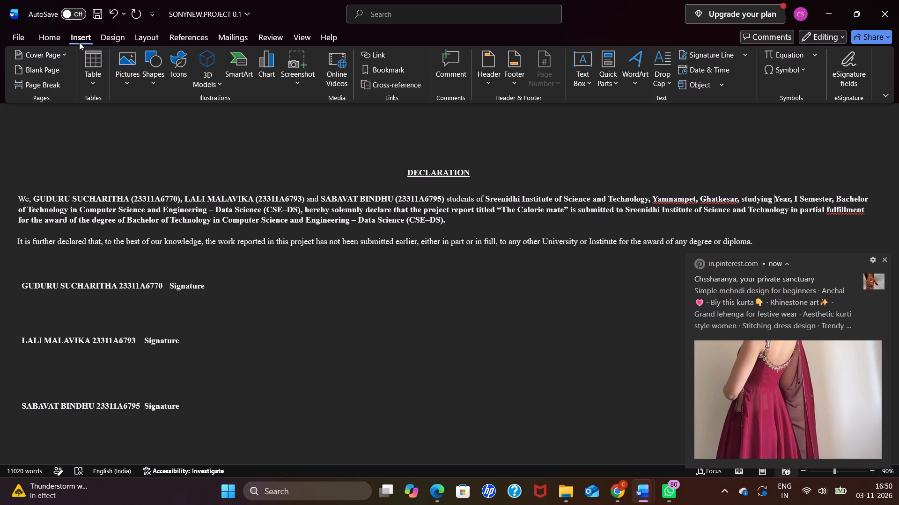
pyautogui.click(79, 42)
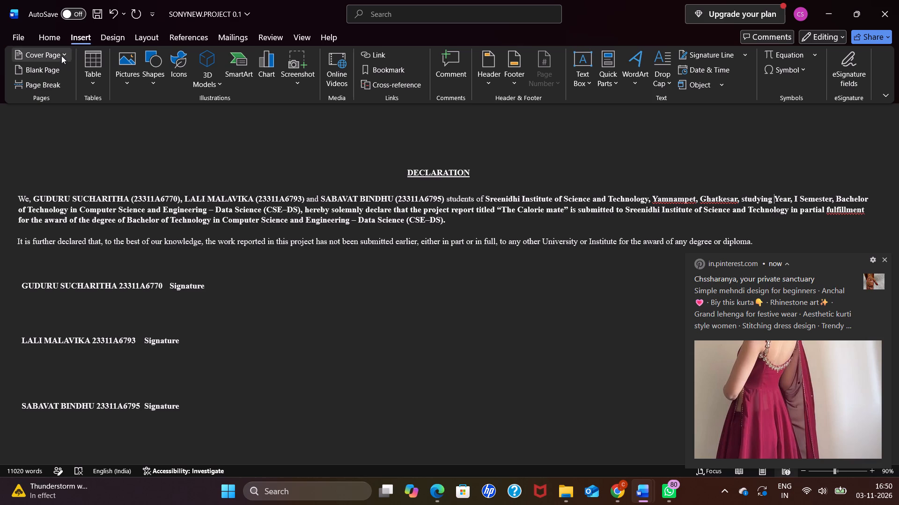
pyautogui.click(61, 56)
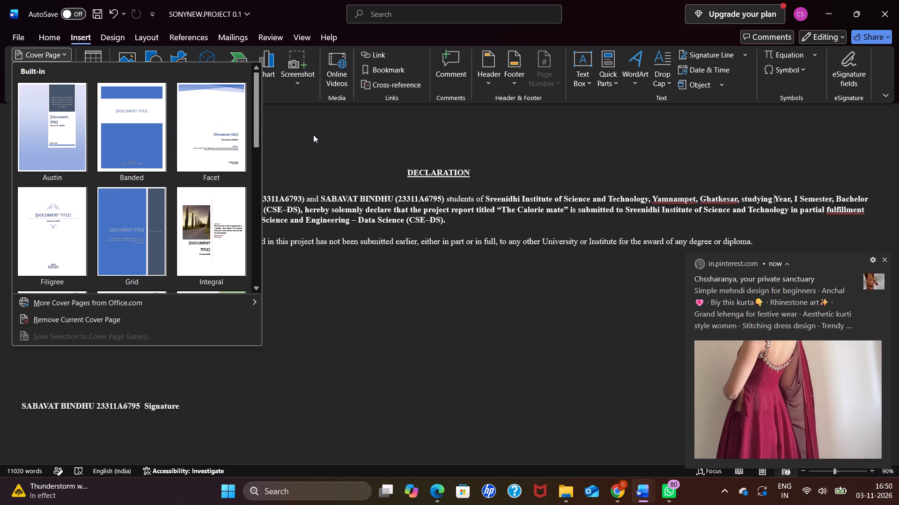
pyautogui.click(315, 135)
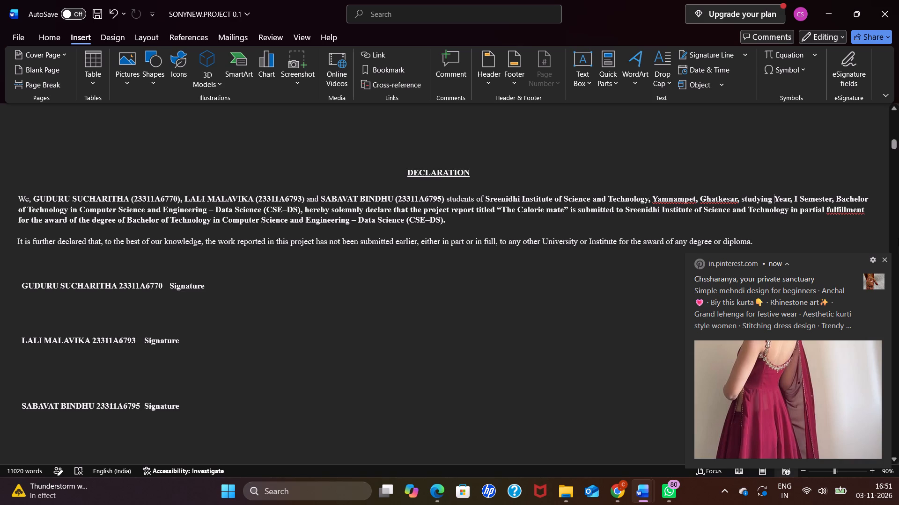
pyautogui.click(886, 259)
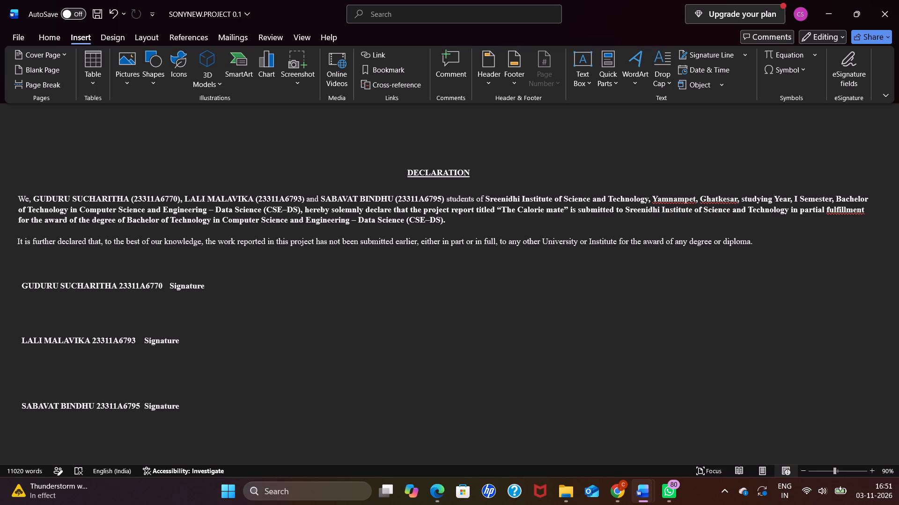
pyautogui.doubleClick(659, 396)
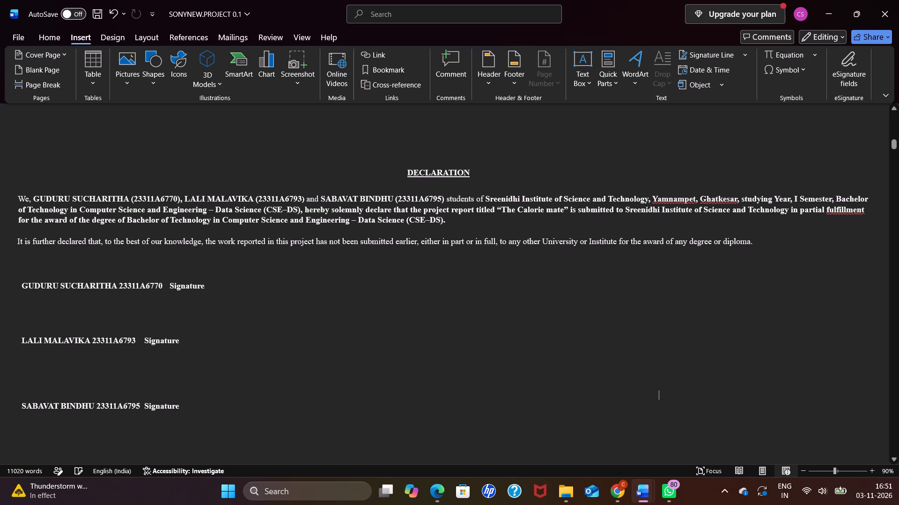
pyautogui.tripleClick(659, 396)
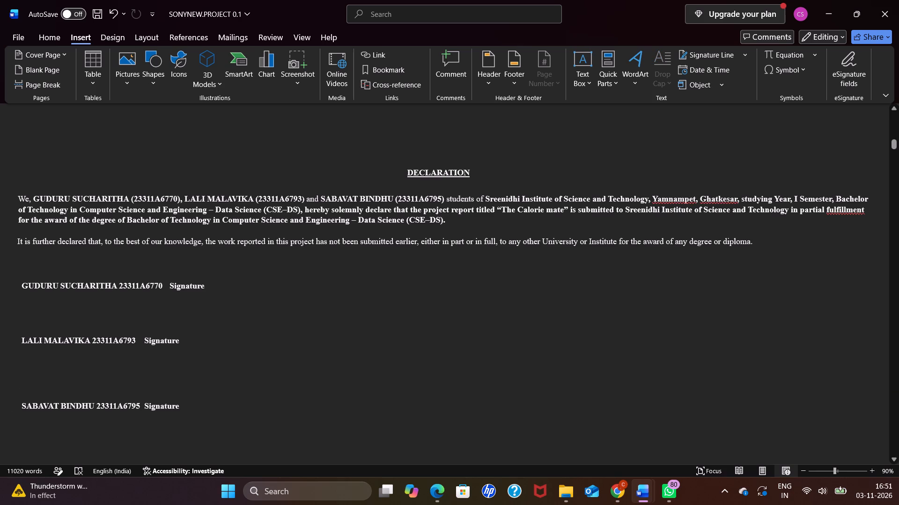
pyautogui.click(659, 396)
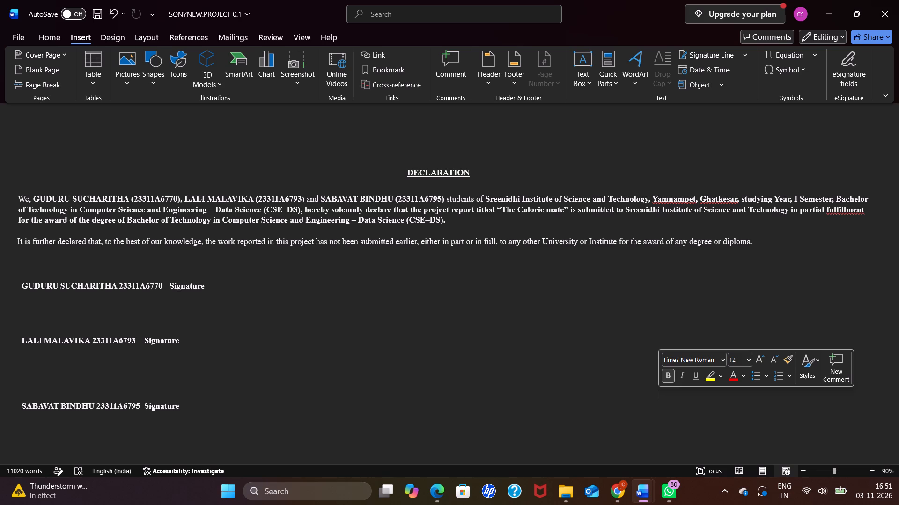
# In Chrome, search Google for "4 roman numeral copy and paste", copy the numeral IV, and check the copied text in a new tab.
pyautogui.click(615, 481)
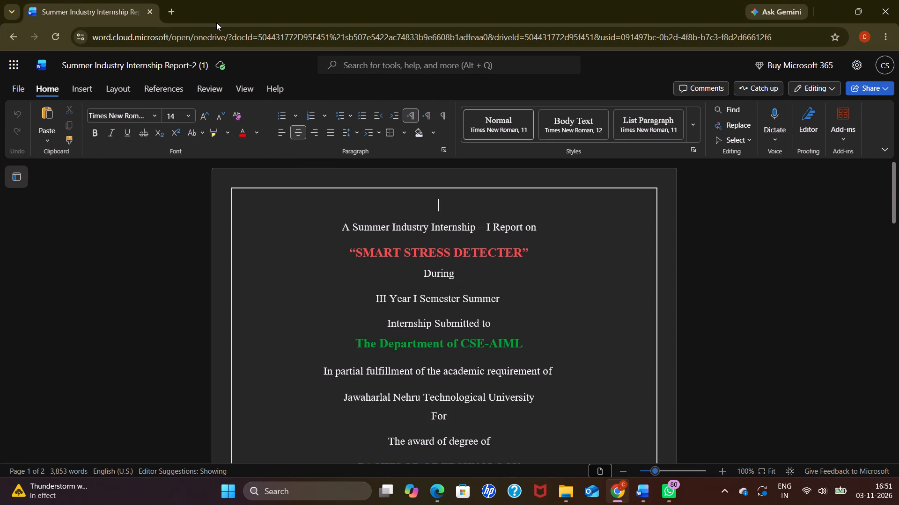
pyautogui.click(173, 9)
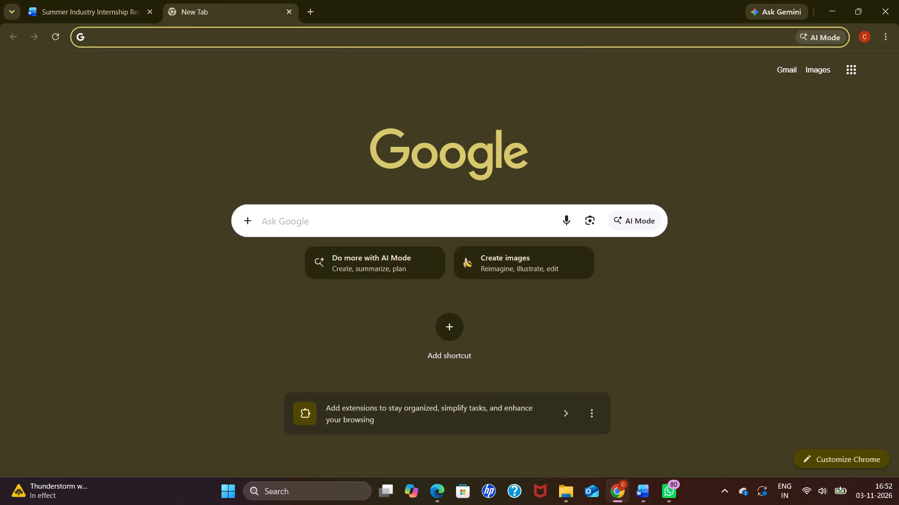
pyautogui.write('4 roman number')
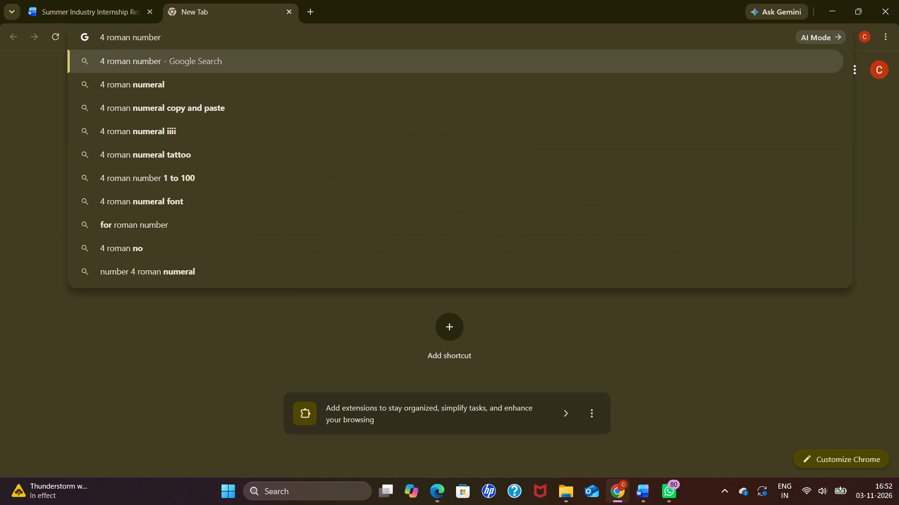
pyautogui.click(195, 105)
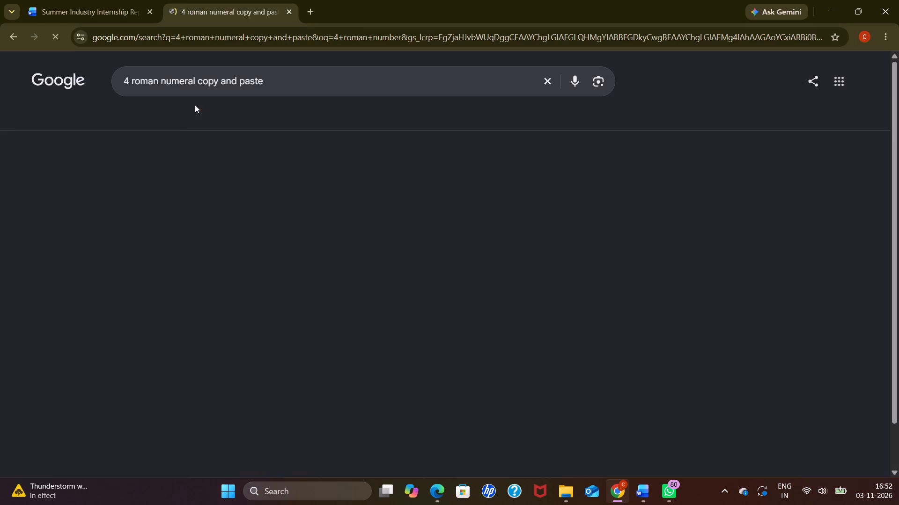
pyautogui.click(247, 180)
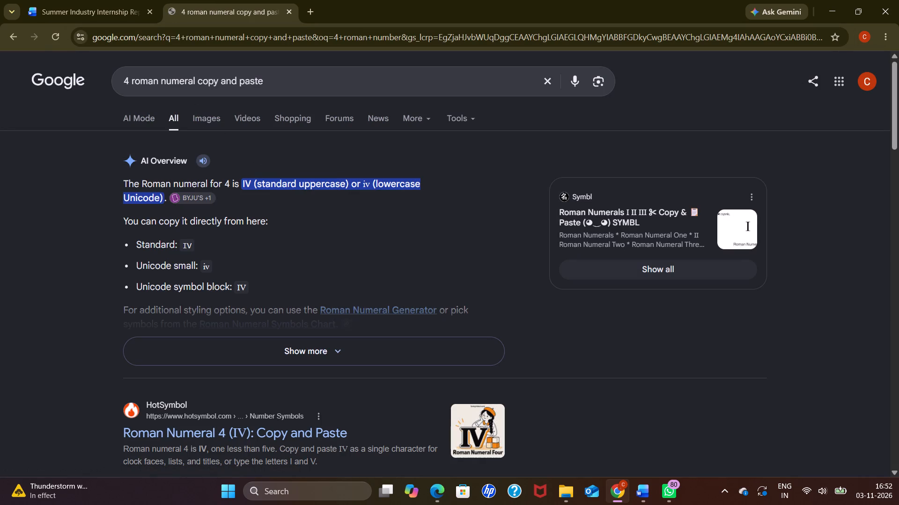
pyautogui.moveTo(243, 185); pyautogui.dragTo(250, 184)
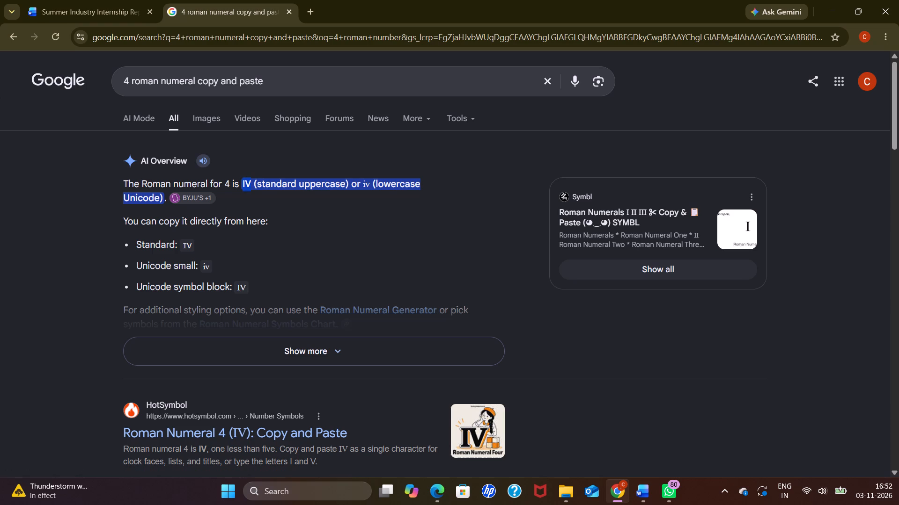
pyautogui.moveTo(250, 184); pyautogui.dragTo(252, 184)
pyautogui.hotkey('ctrl', 'c')
pyautogui.click(313, 7)
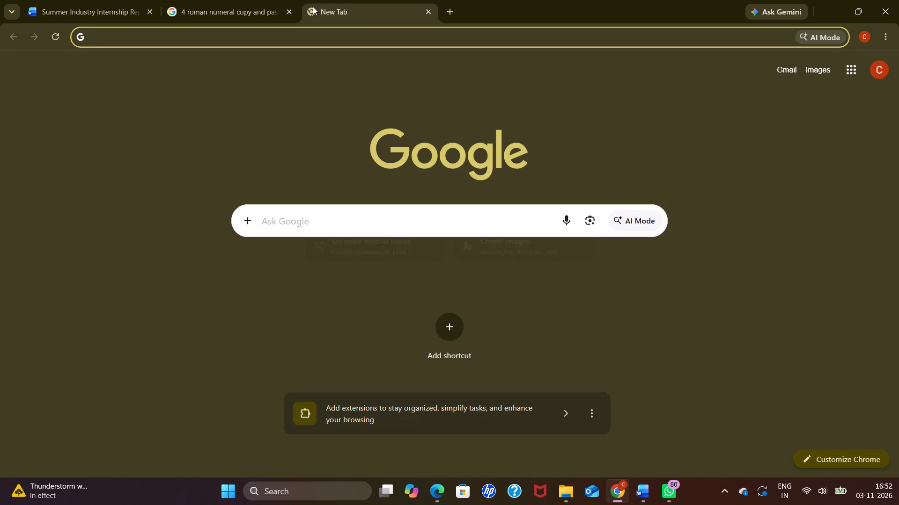
pyautogui.hotkey('ctrl', 'v')
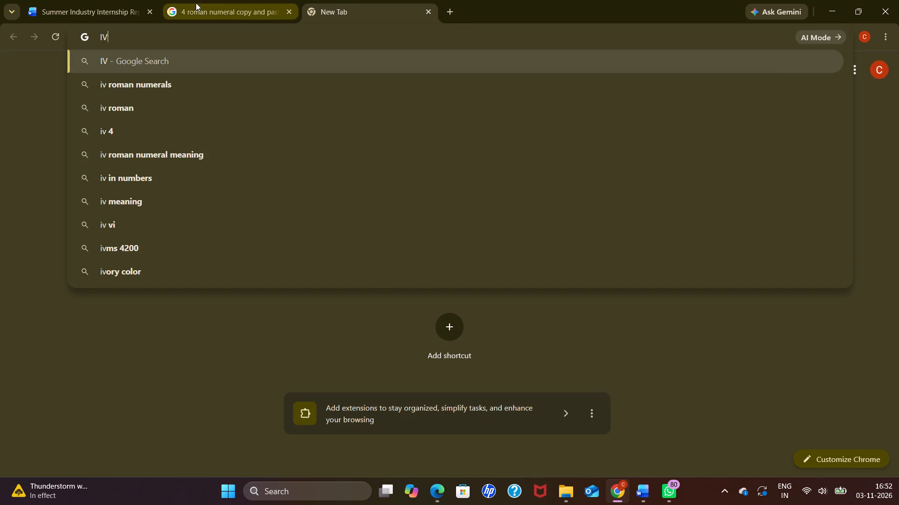
# Back in the Word report, insert the copied IV before "Year" in the declaration's first paragraph, separated from "studying" by a space.
pyautogui.click(644, 498)
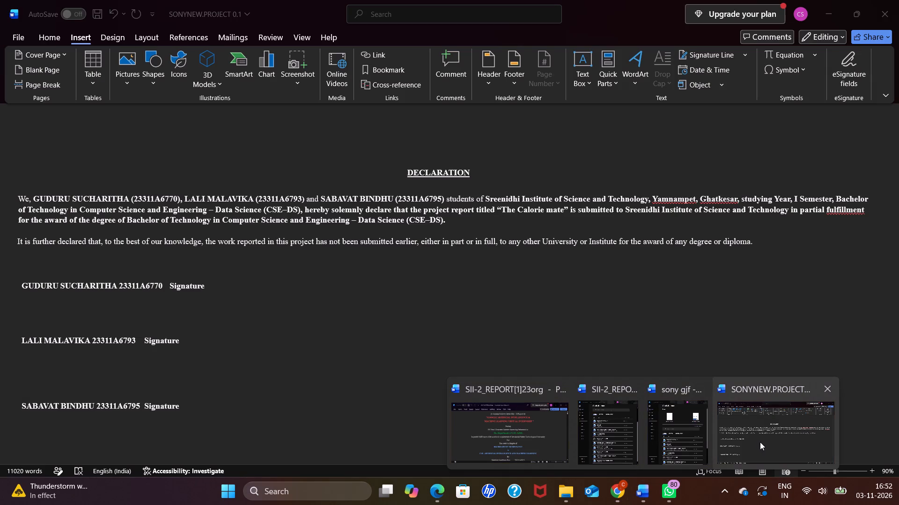
pyautogui.click(760, 442)
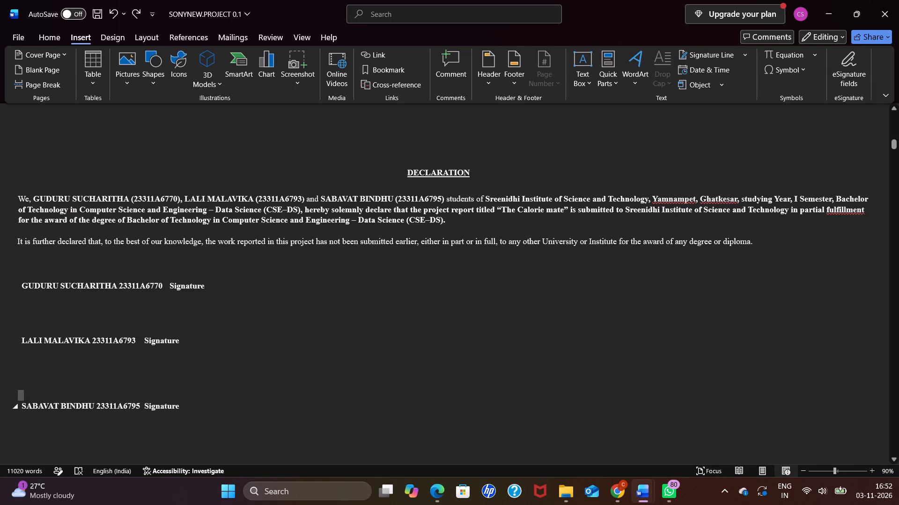
pyautogui.click(772, 199)
pyautogui.hotkey('ctrl', 'v')
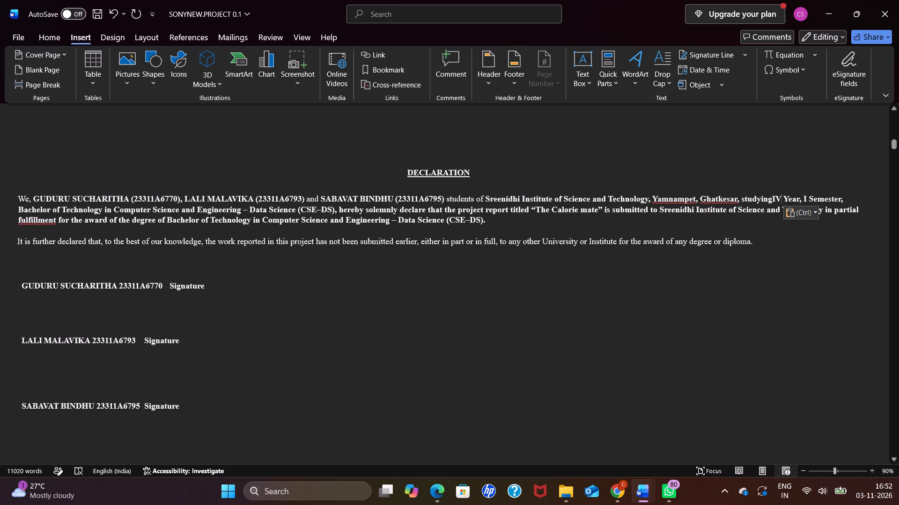
pyautogui.click(772, 199)
pyautogui.press('space')
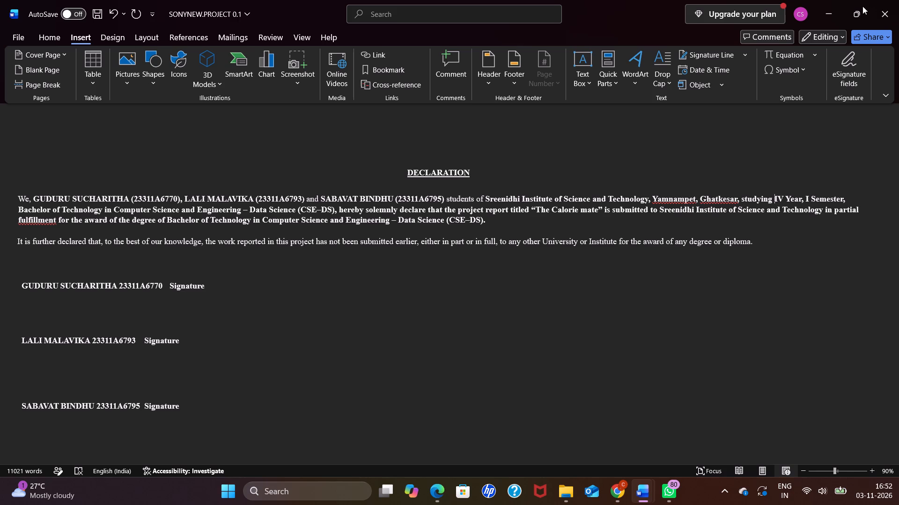
# Arrange the Word report side by side with the SONYNEW.PROJECT PDF in Edge.
pyautogui.click(812, 84)
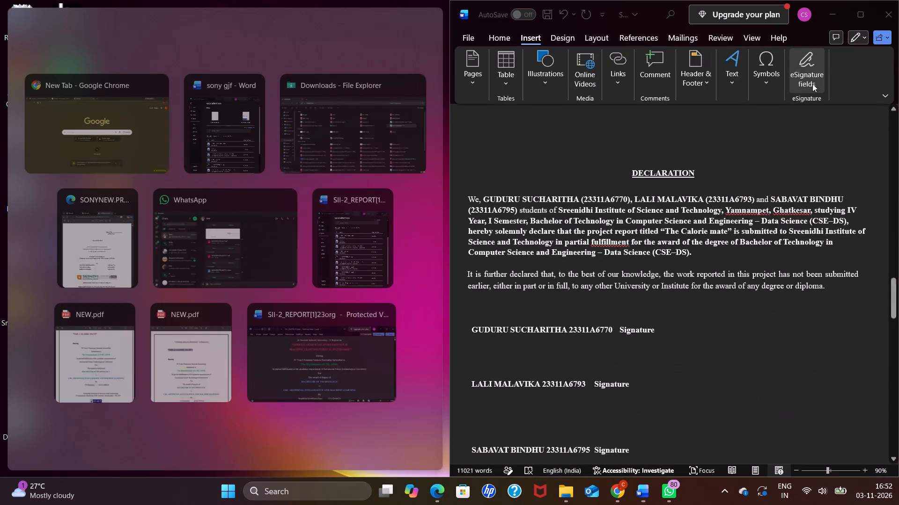
pyautogui.click(94, 233)
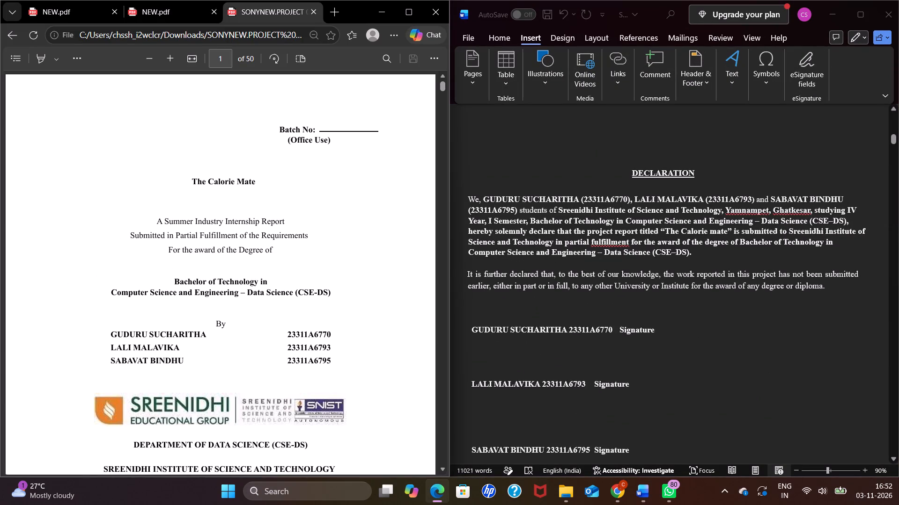
# Review the report's declaration, acknowledgement, abstract and certificate pages for remaining corrections.
pyautogui.scroll(-3, 550, 289)
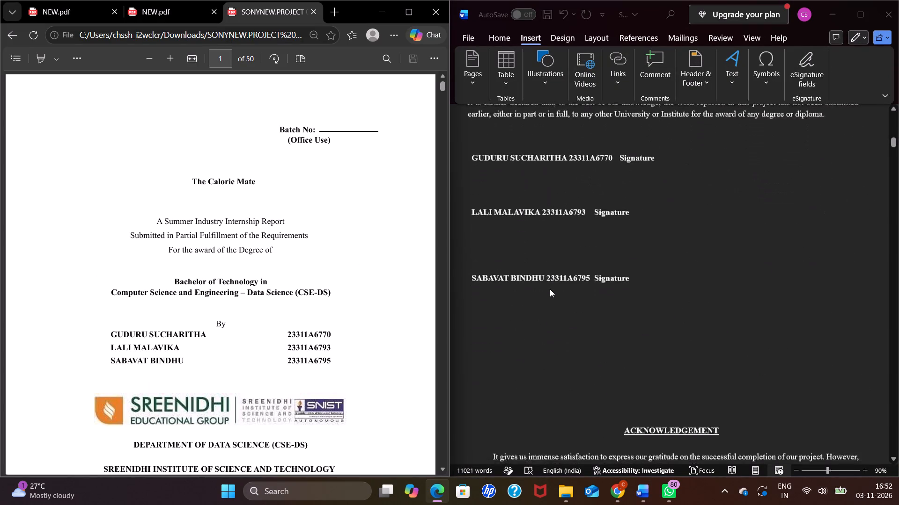
pyautogui.scroll(-3, 550, 289)
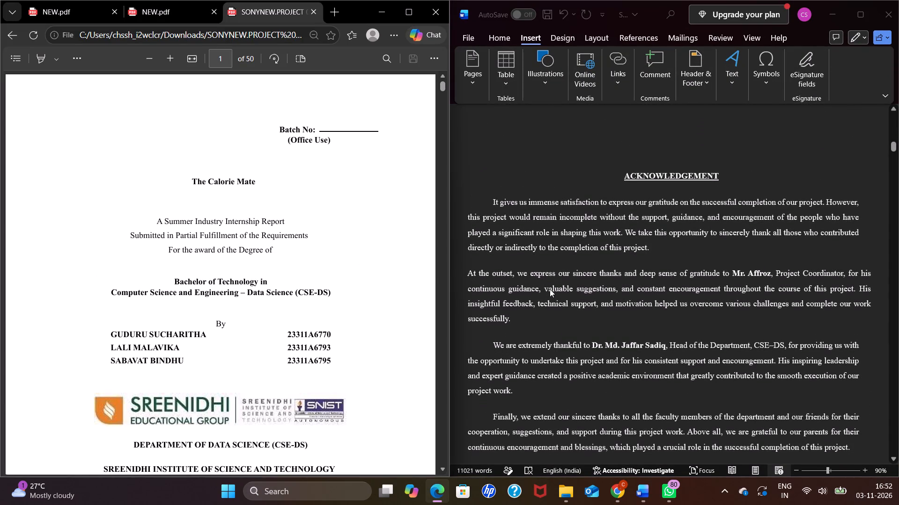
pyautogui.scroll(-2, 550, 289)
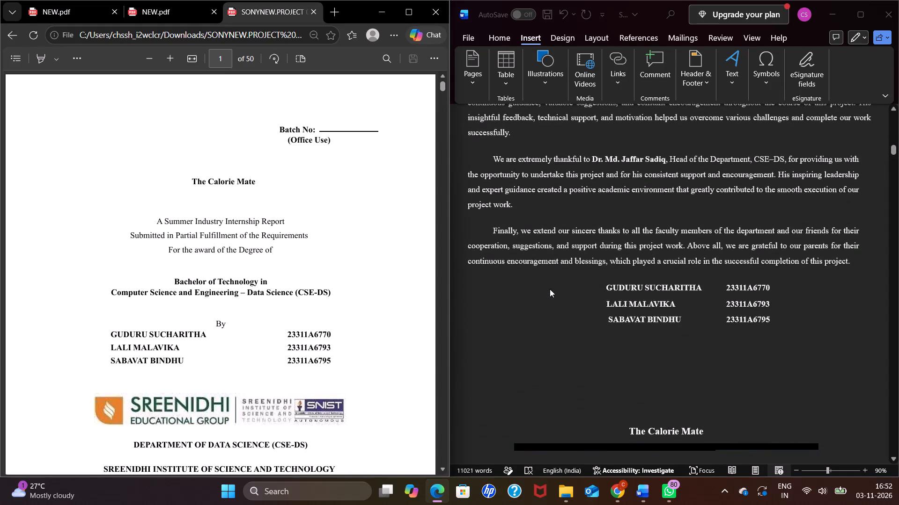
pyautogui.scroll(-3, 550, 289)
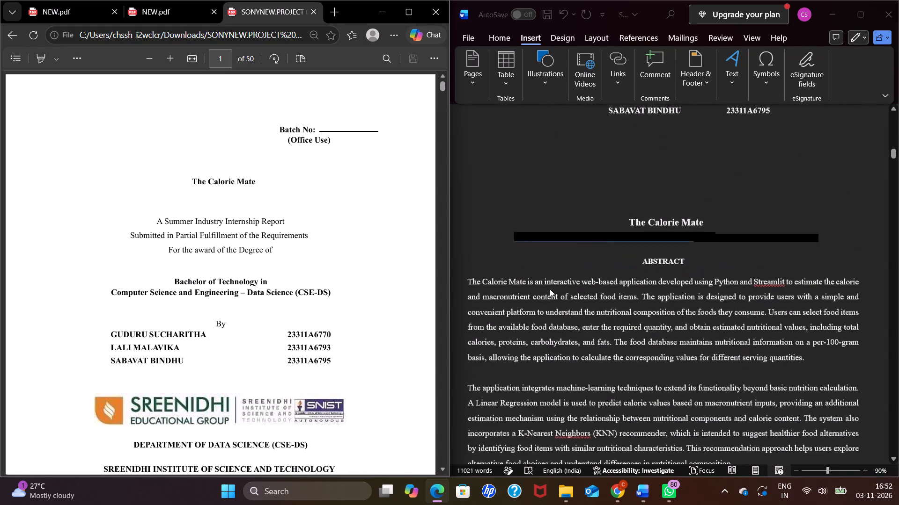
pyautogui.scroll(-2, 550, 289)
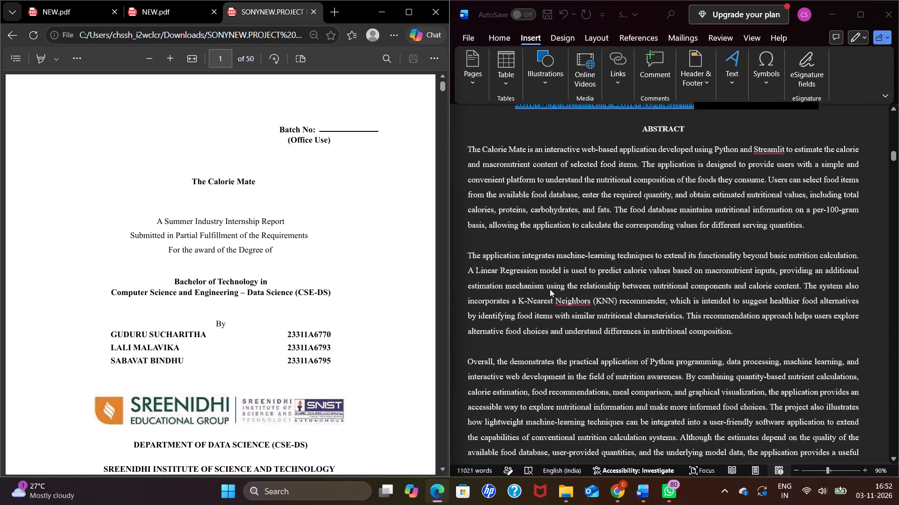
pyautogui.scroll(12, 550, 289)
pyautogui.scroll(-2, 550, 289)
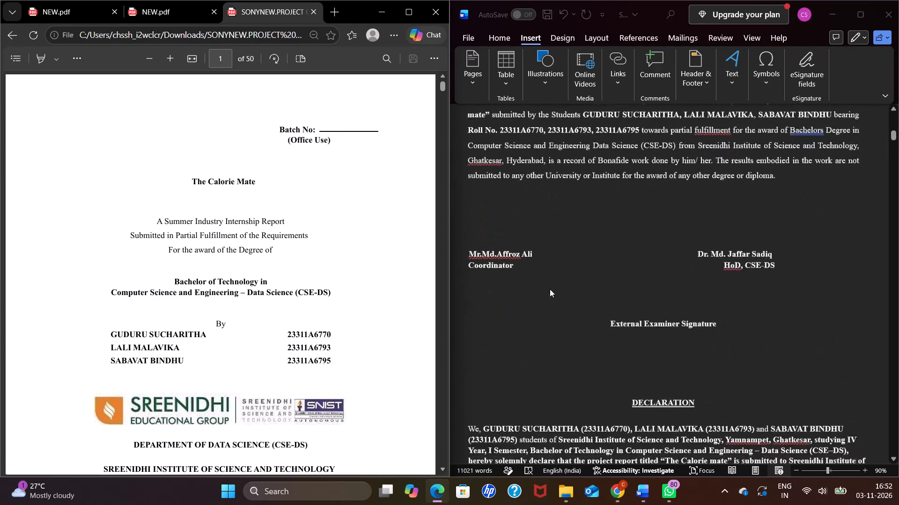
pyautogui.scroll(-3, 550, 289)
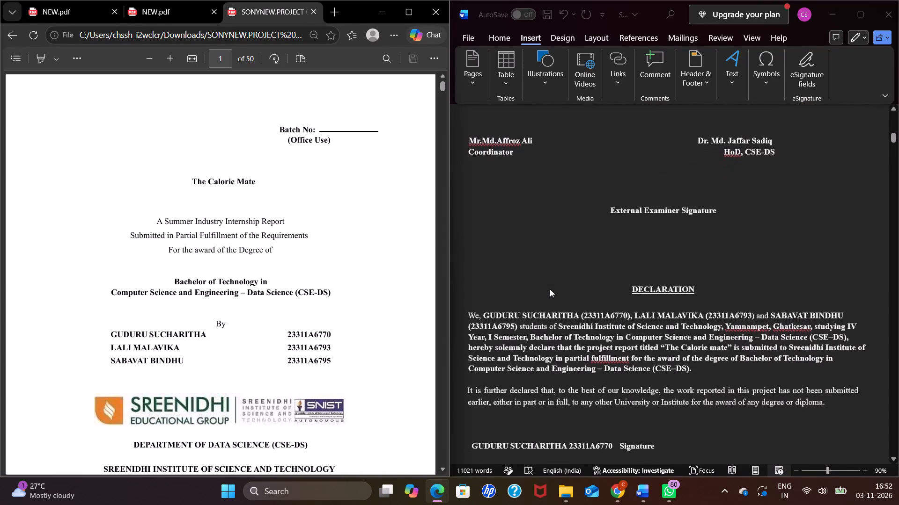
pyautogui.scroll(-2, 550, 289)
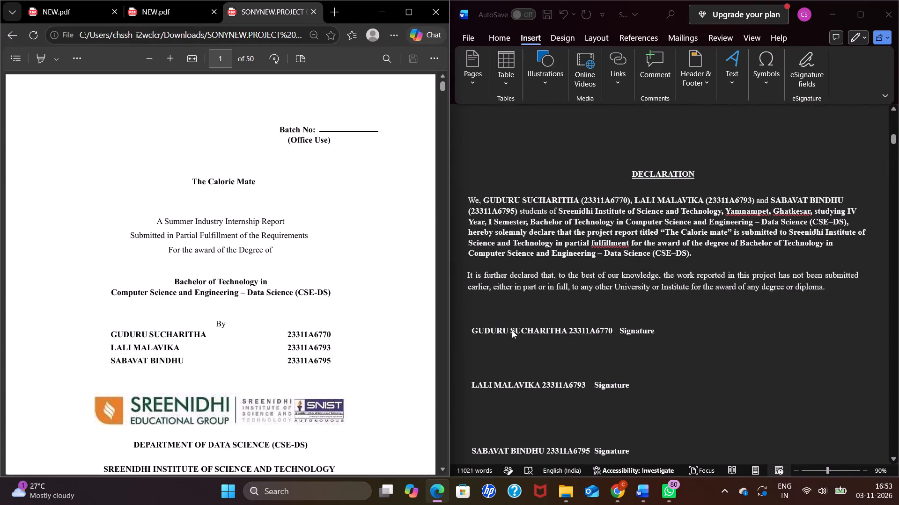
# In the declaration's first signature line, widen the gaps before the roll number and before "Signature" with two extra spaces each.
pyautogui.click(568, 326)
pyautogui.click(568, 330)
pyautogui.press('space')
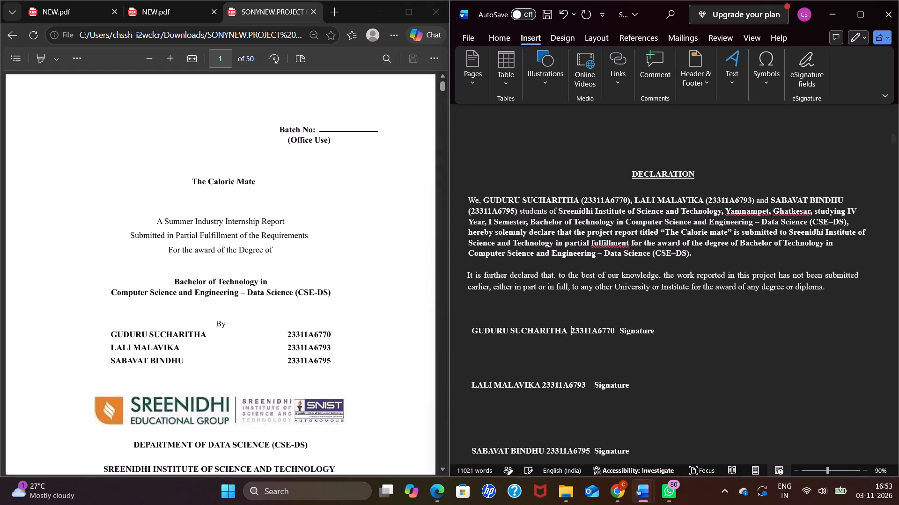
pyautogui.press('space')
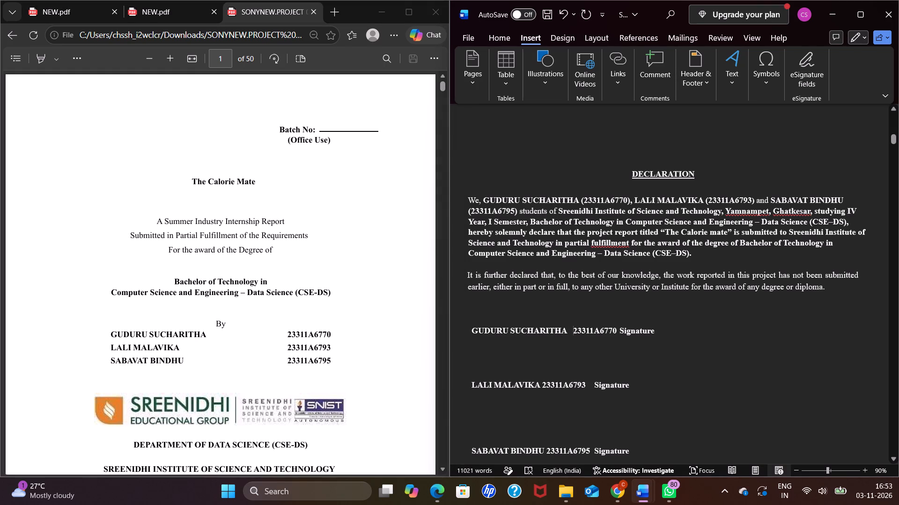
pyautogui.click(617, 331)
pyautogui.press('space')
pyautogui.press('space')
# Widen the gap between name and roll number in the declaration's second and third signature lines, adding four and two spaces.
pyautogui.click(539, 385)
pyautogui.press('space')
pyautogui.press('space')
pyautogui.press('space')
pyautogui.press('space')
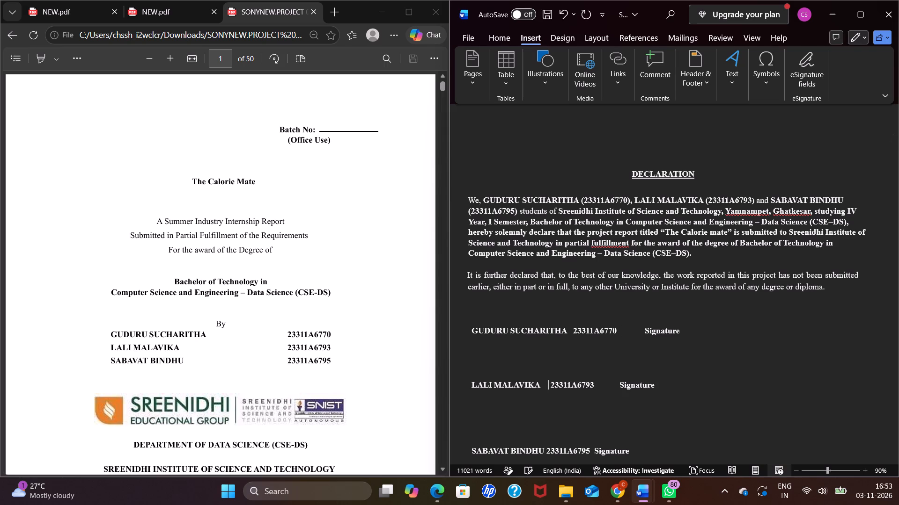
pyautogui.scroll(-1, 635, 390)
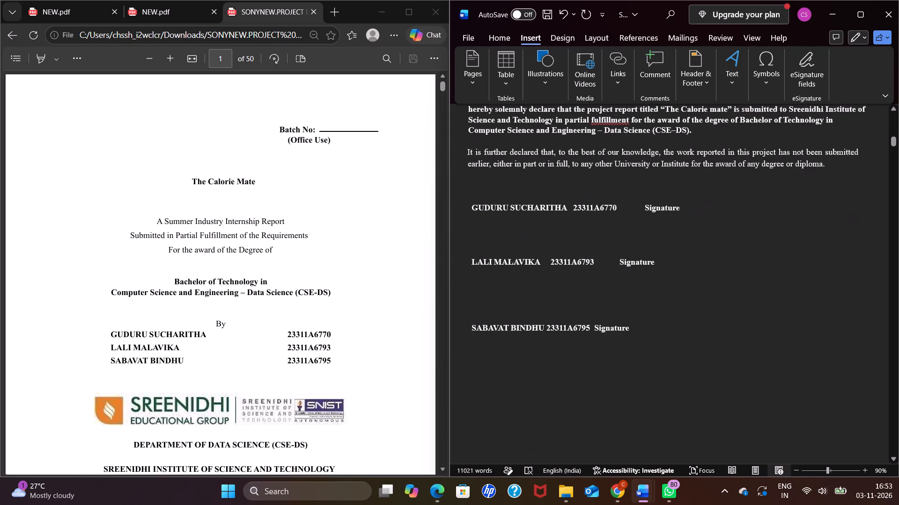
pyautogui.click(547, 330)
pyautogui.press('space')
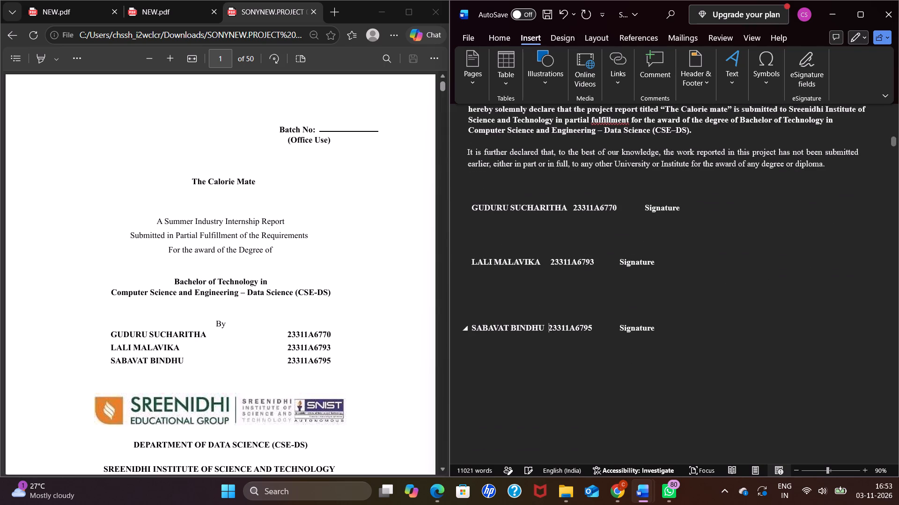
pyautogui.press('space')
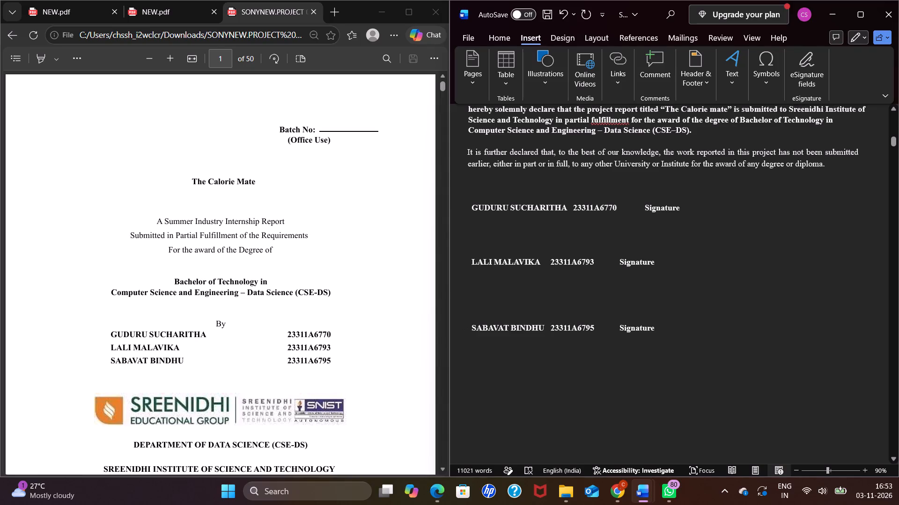
# Review the report's acknowledgement, abstract and contents pages through to the start of Chapter 1.
pyautogui.scroll(-2, 629, 373)
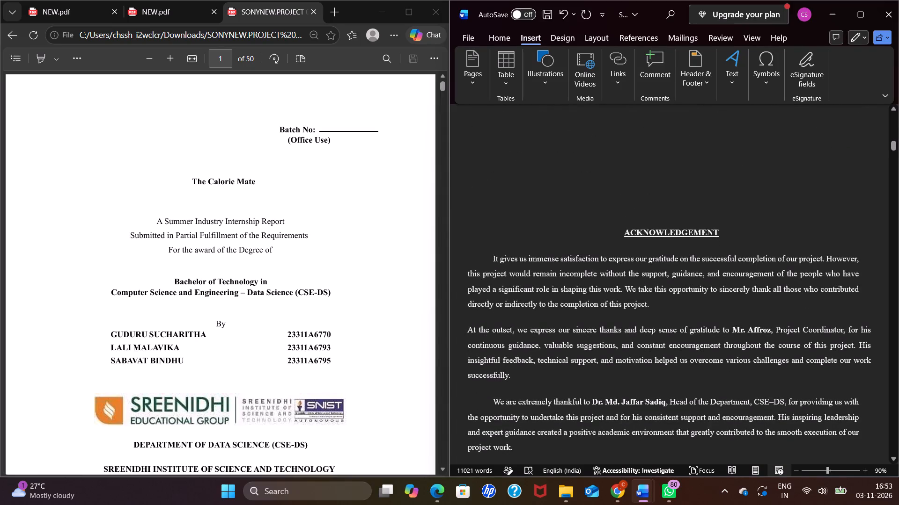
pyautogui.scroll(-1, 629, 373)
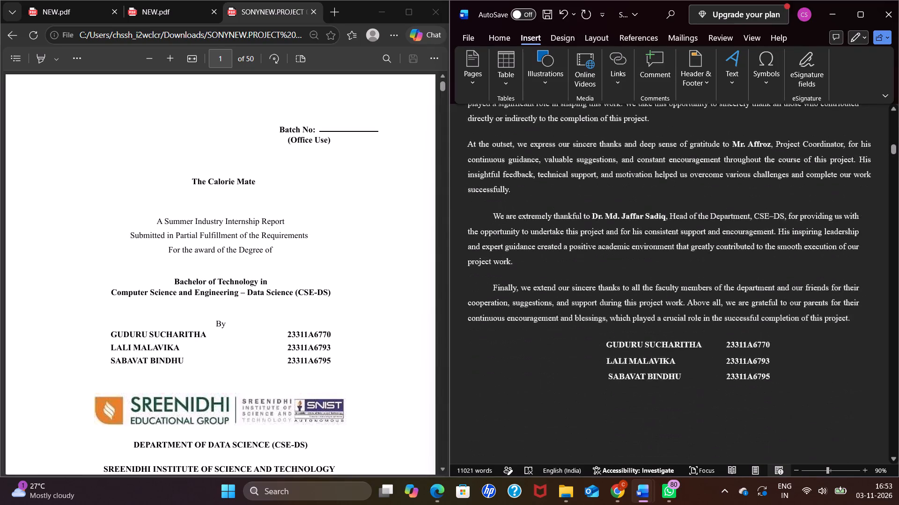
pyautogui.scroll(-2, 629, 373)
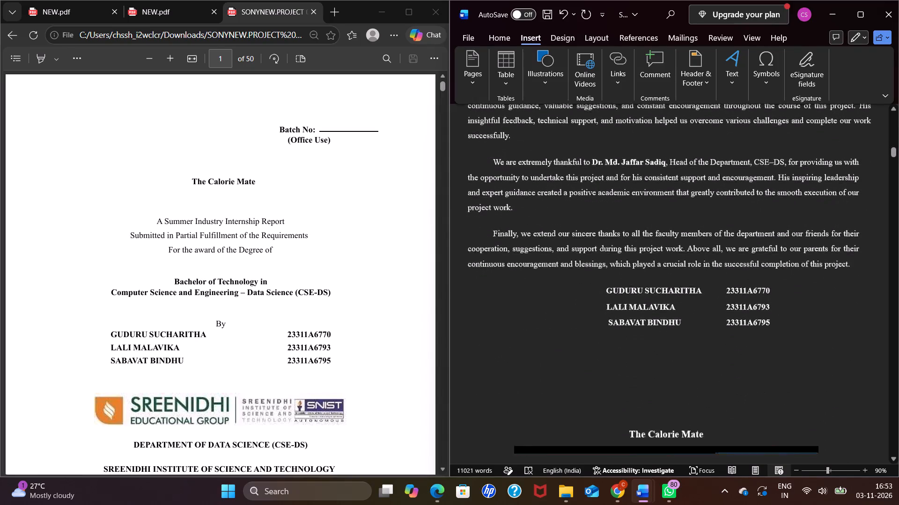
pyautogui.scroll(-1, 629, 373)
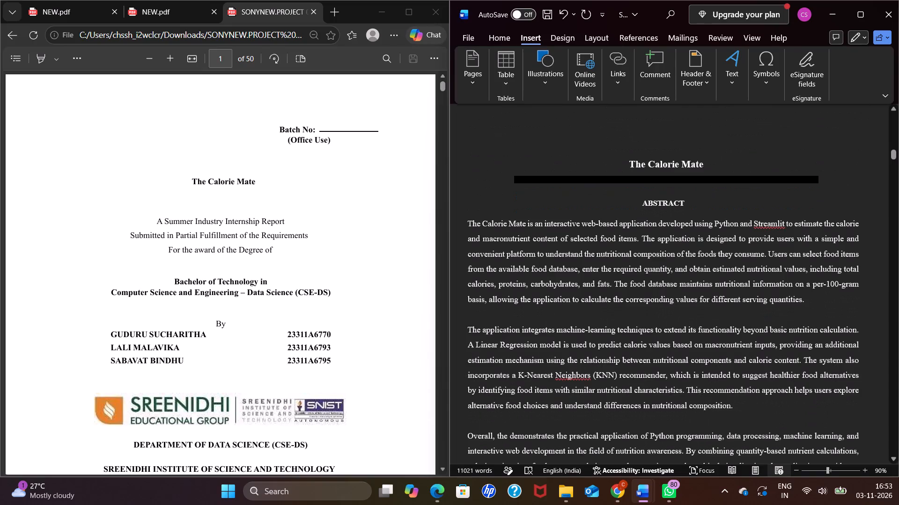
pyautogui.scroll(-2, 629, 373)
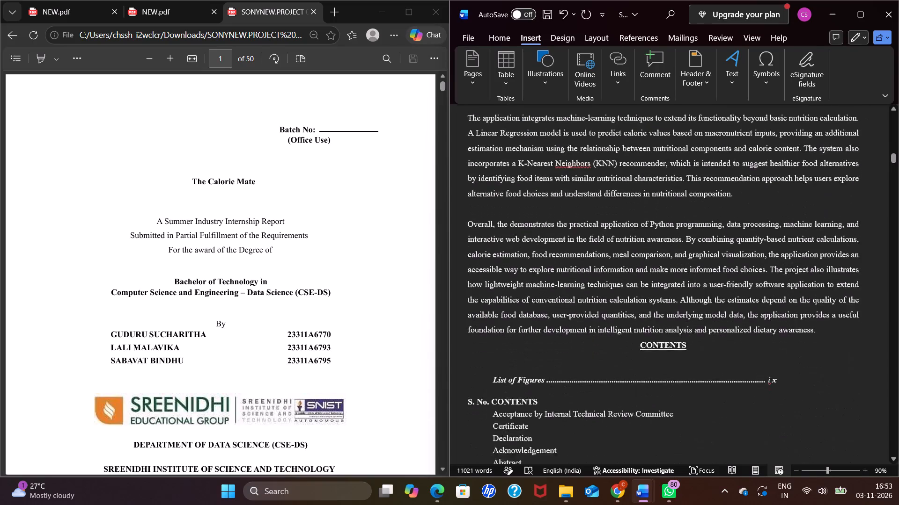
pyautogui.scroll(-7, 629, 373)
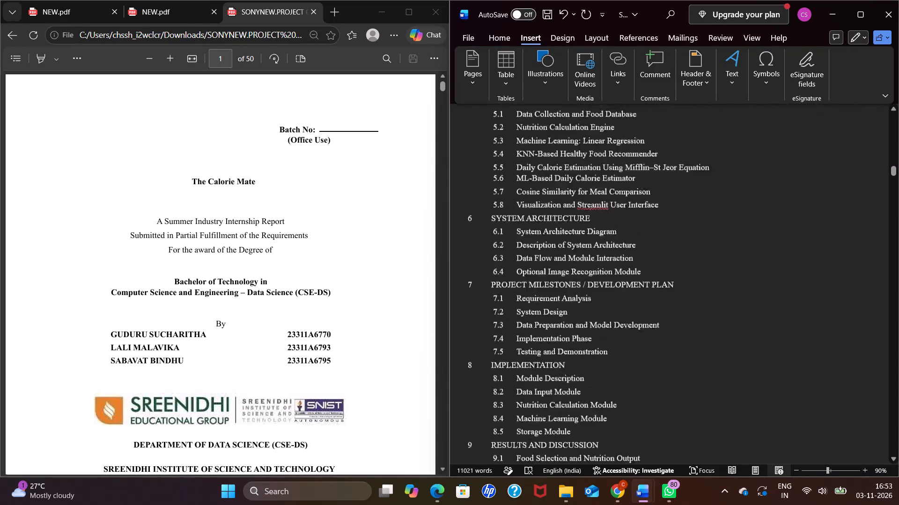
pyautogui.scroll(-4, 629, 373)
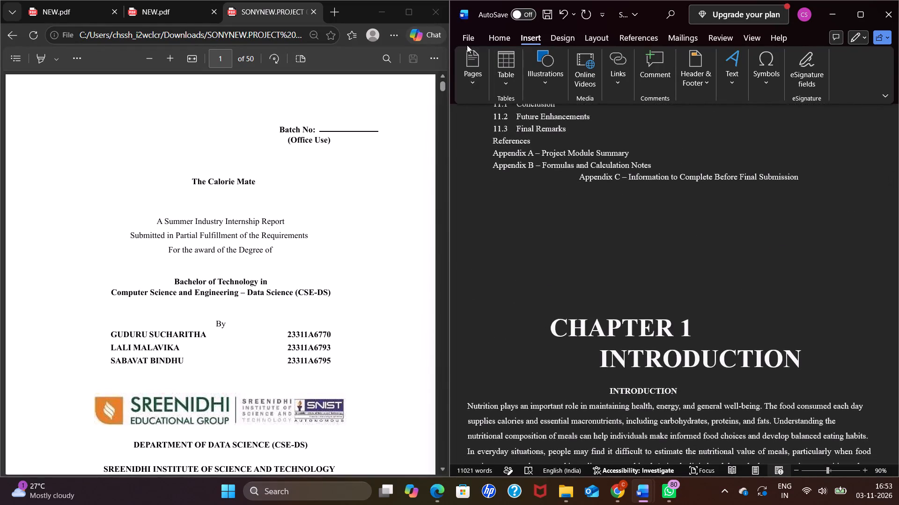
# Save the report to the Downloads folder as a PDF named SONYNEW.PROJECT 0.2.
pyautogui.click(463, 36)
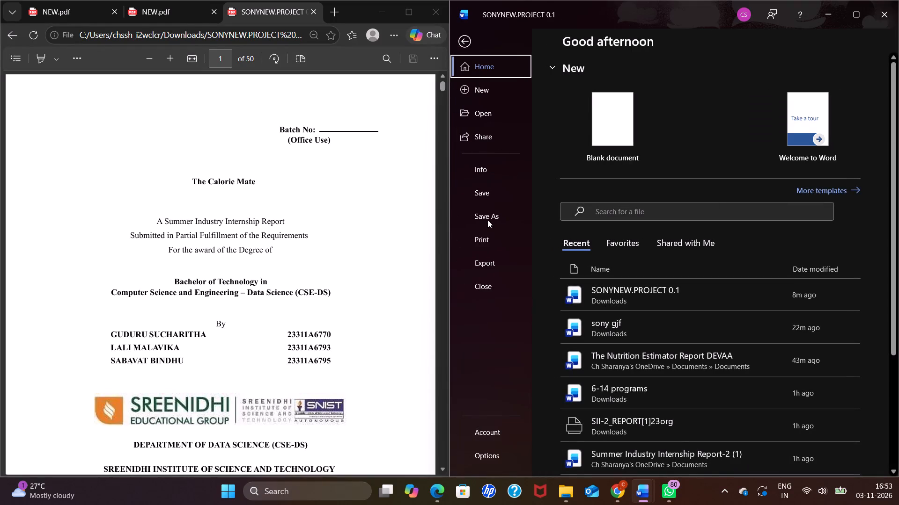
pyautogui.click(487, 220)
pyautogui.click(785, 140)
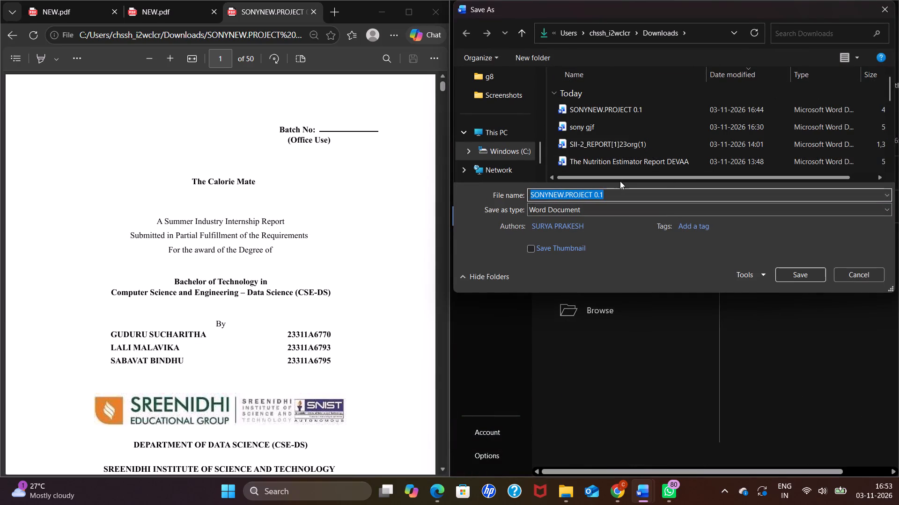
pyautogui.doubleClick(608, 197)
pyautogui.click(608, 197)
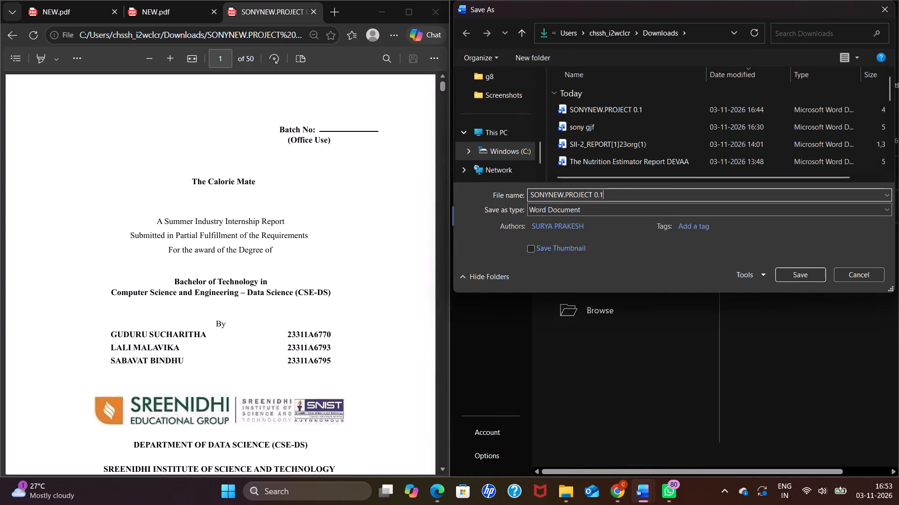
pyautogui.press('BackSpace')
pyautogui.press('2')
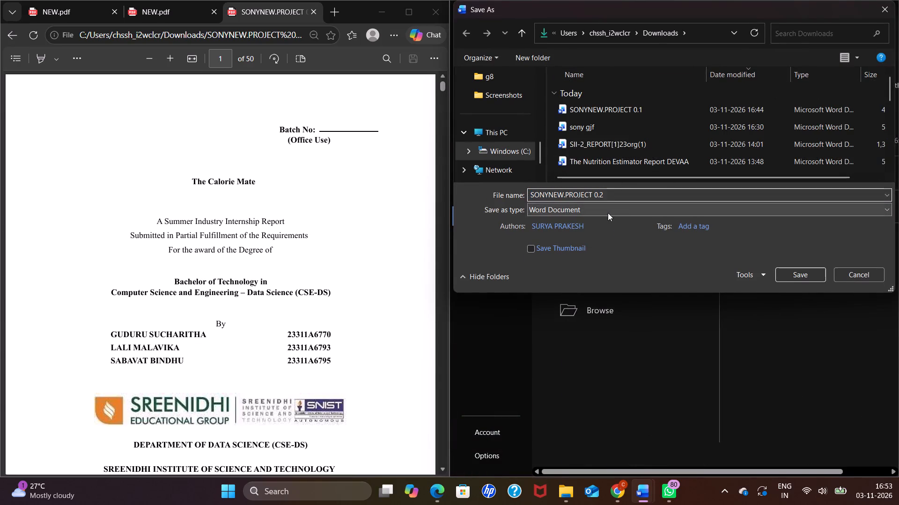
pyautogui.click(608, 213)
pyautogui.click(573, 278)
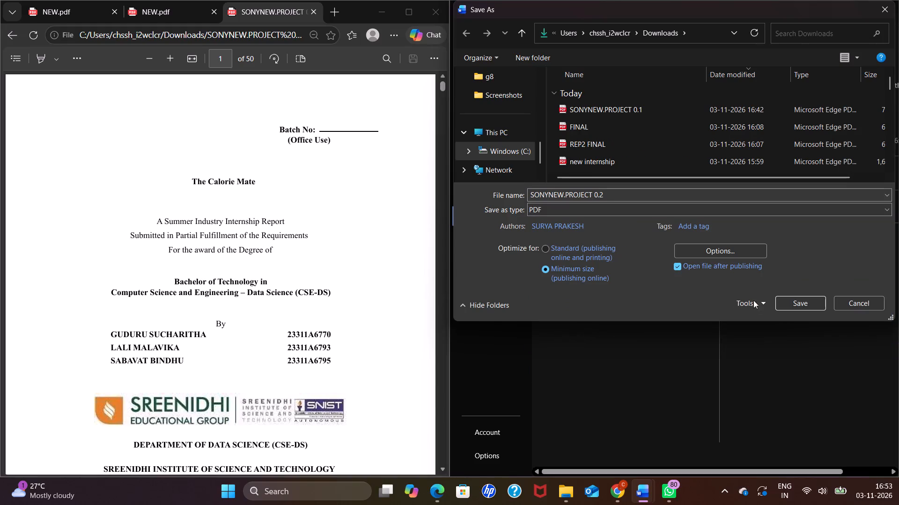
pyautogui.click(786, 296)
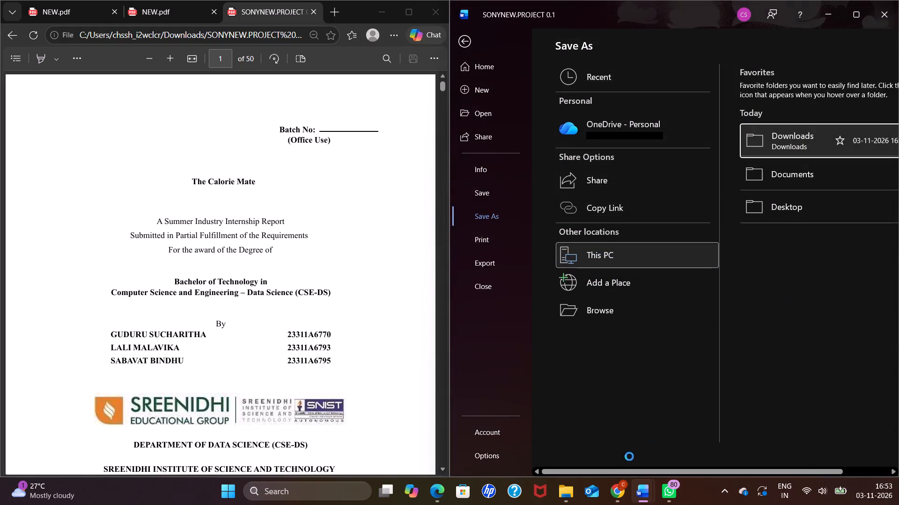
# Open the SONYNEW.PROJECT 0.2 PDF from Downloads in Edge and examine its cover, acceptance, certificate and declaration pages.
pyautogui.click(565, 493)
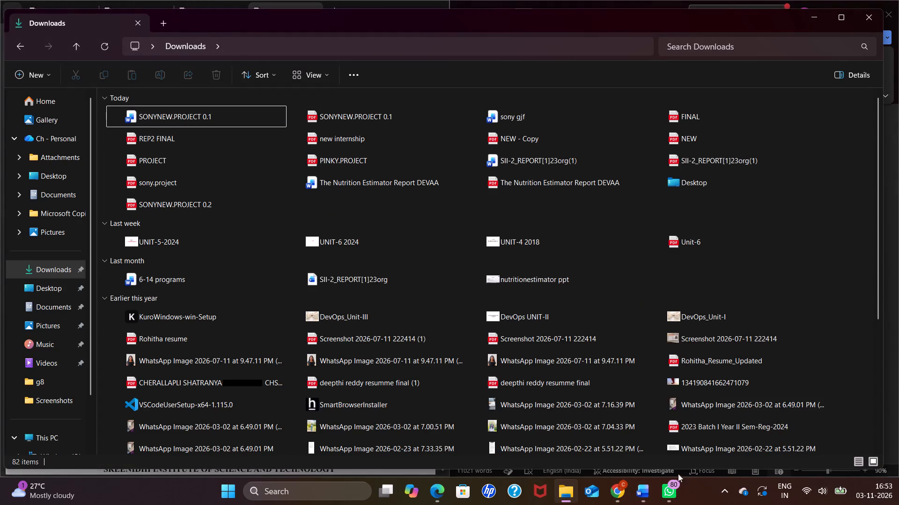
pyautogui.click(654, 492)
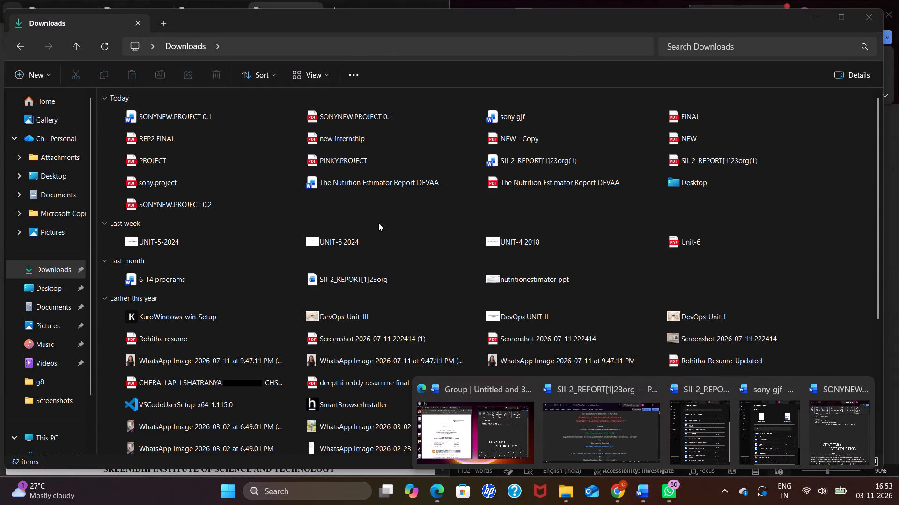
pyautogui.doubleClick(255, 201)
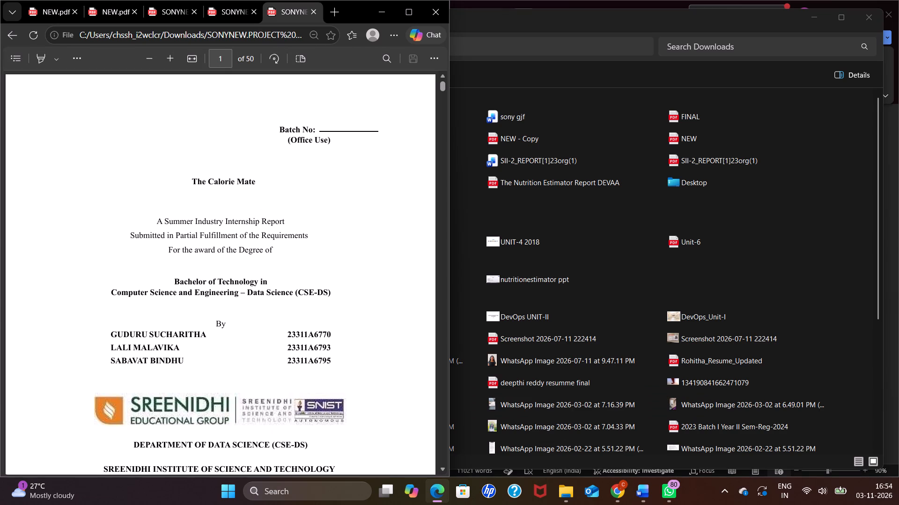
pyautogui.scroll(-2, 276, 238)
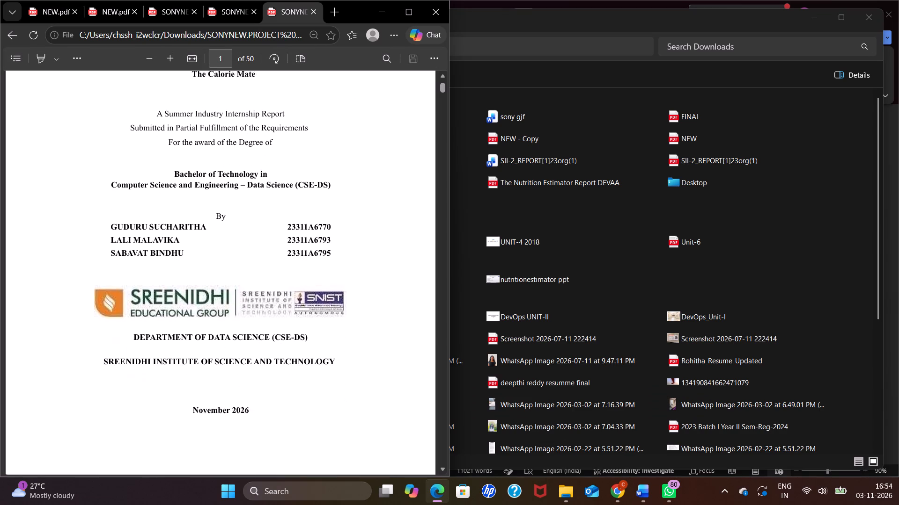
pyautogui.scroll(-4, 276, 238)
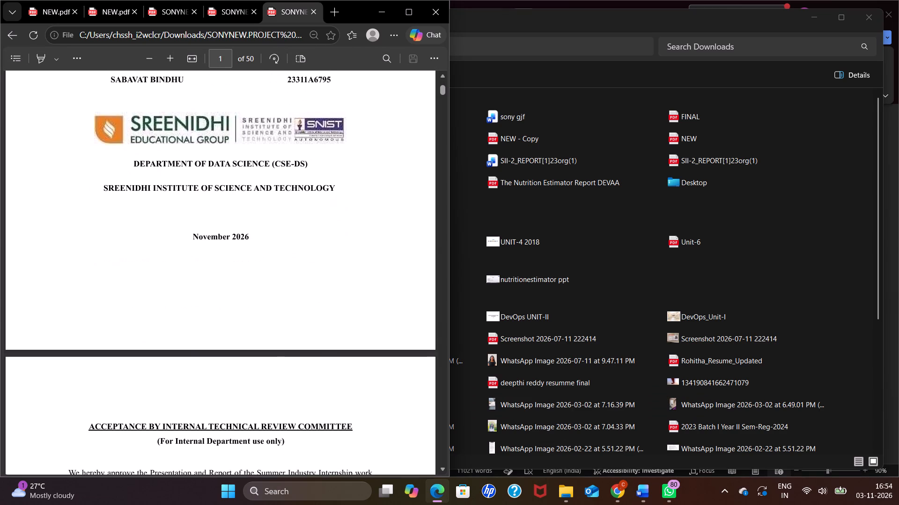
pyautogui.scroll(-2, 276, 238)
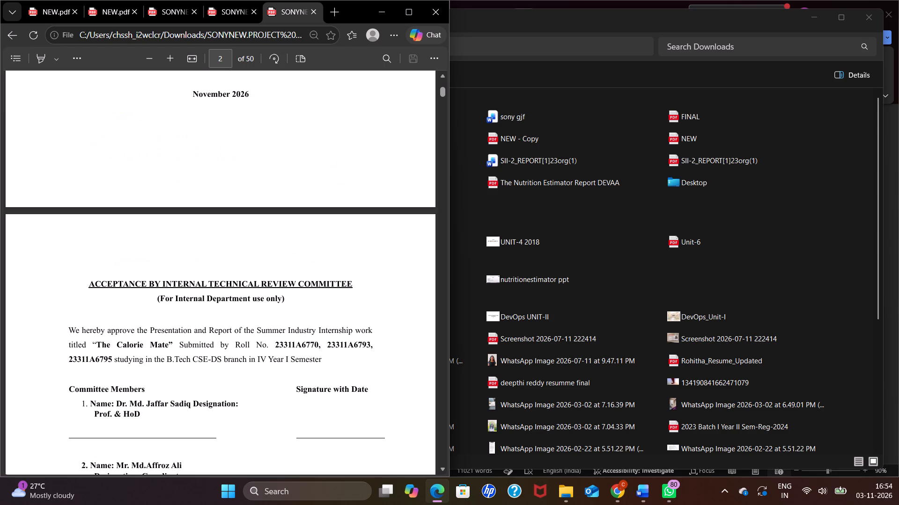
pyautogui.scroll(-2, 276, 238)
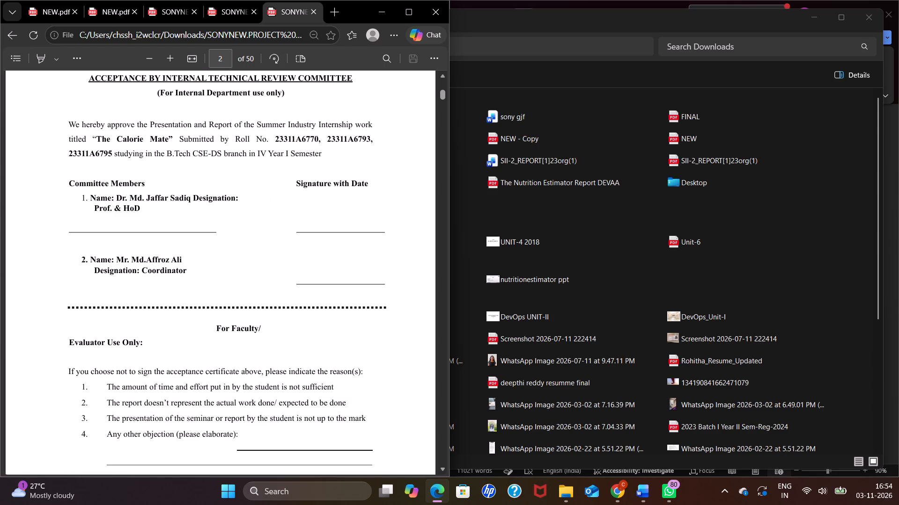
pyautogui.scroll(-2, 276, 238)
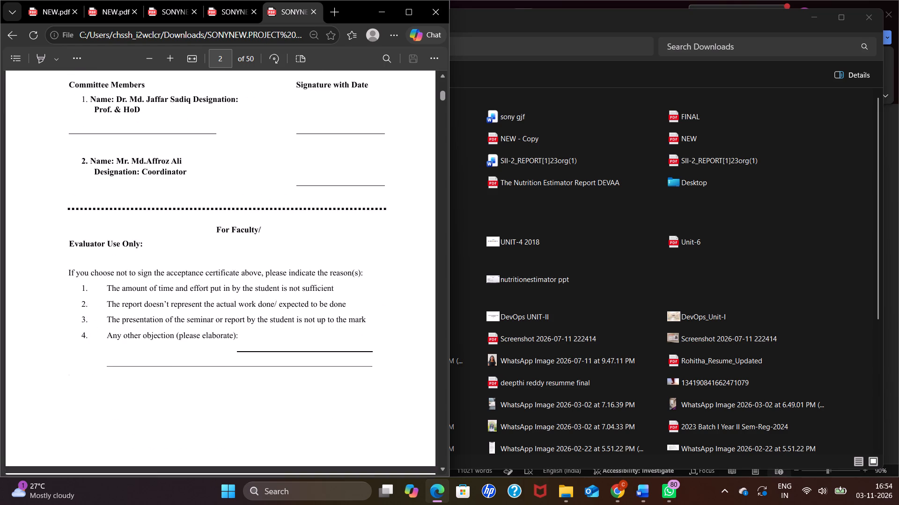
pyautogui.scroll(-3, 276, 238)
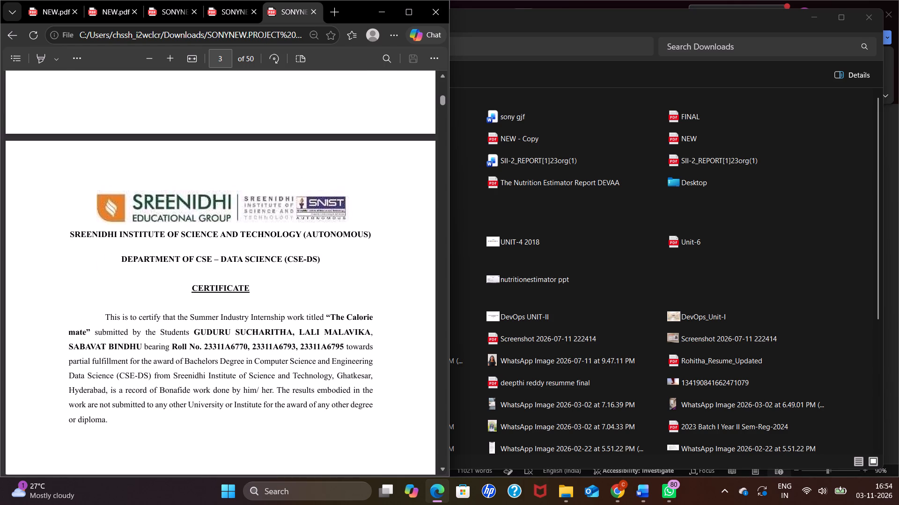
pyautogui.scroll(-4, 276, 238)
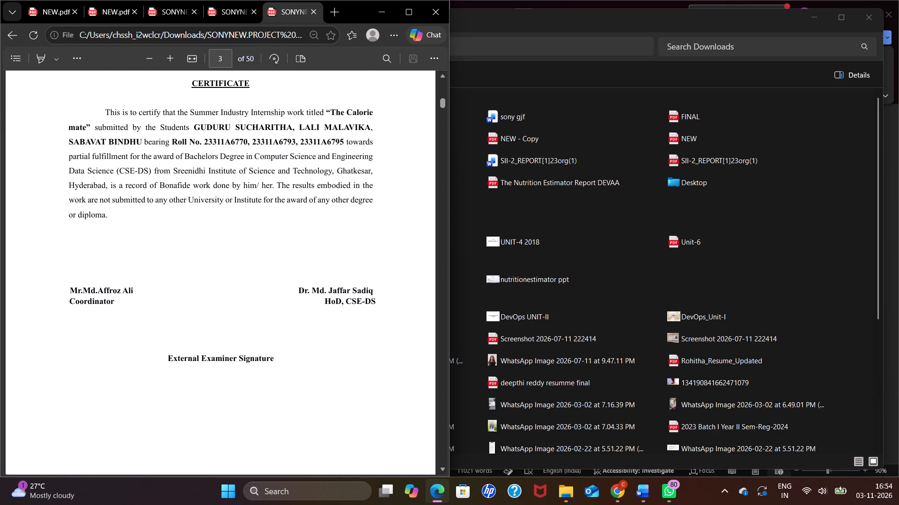
pyautogui.scroll(-4, 276, 238)
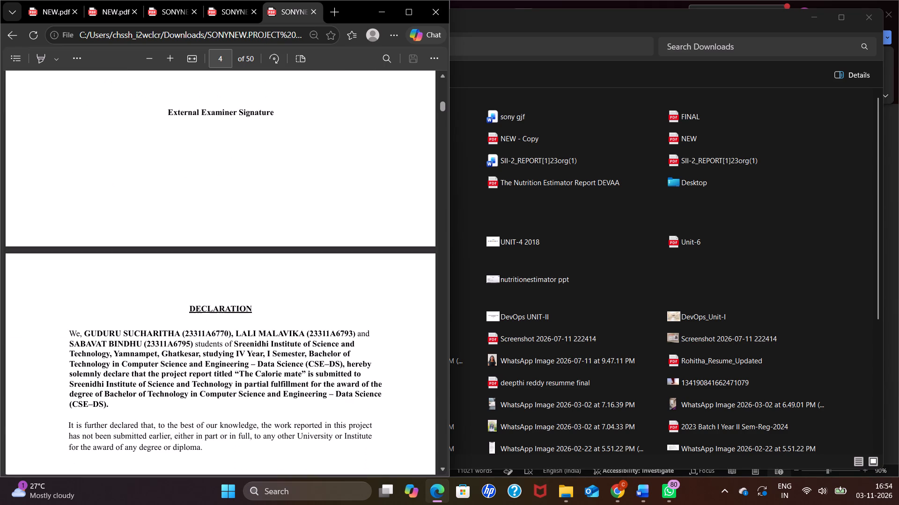
pyautogui.scroll(-1, 276, 238)
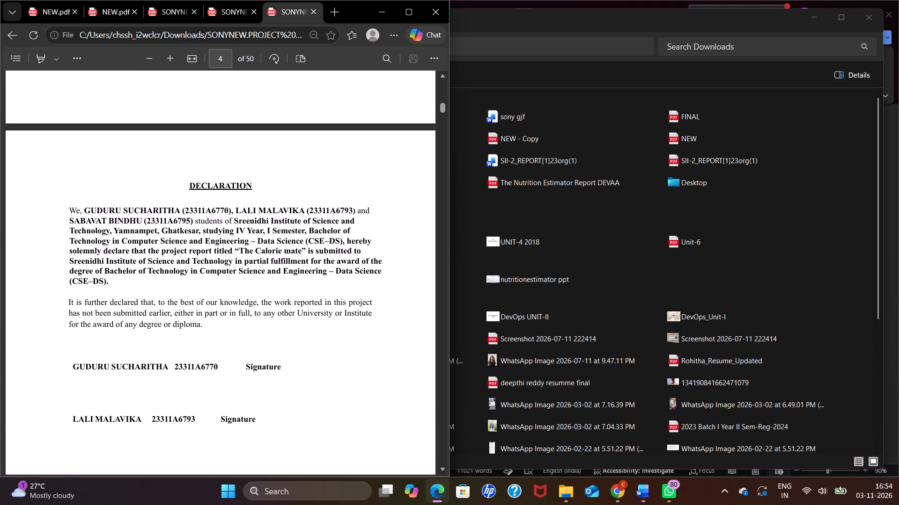
# Examine the exported PDF's declaration signature lines, acknowledgement and abstract pages through to the start of the contents page.
pyautogui.scroll(-1, 265, 235)
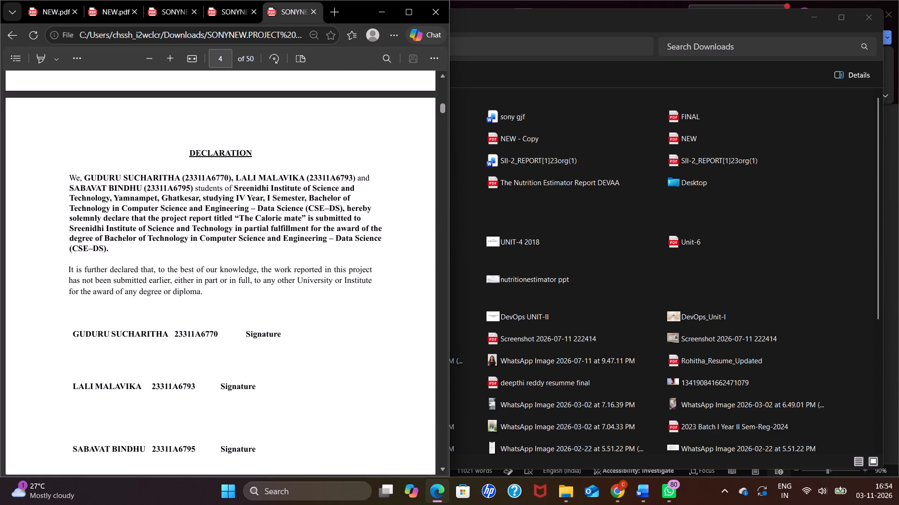
pyautogui.scroll(-1, 265, 235)
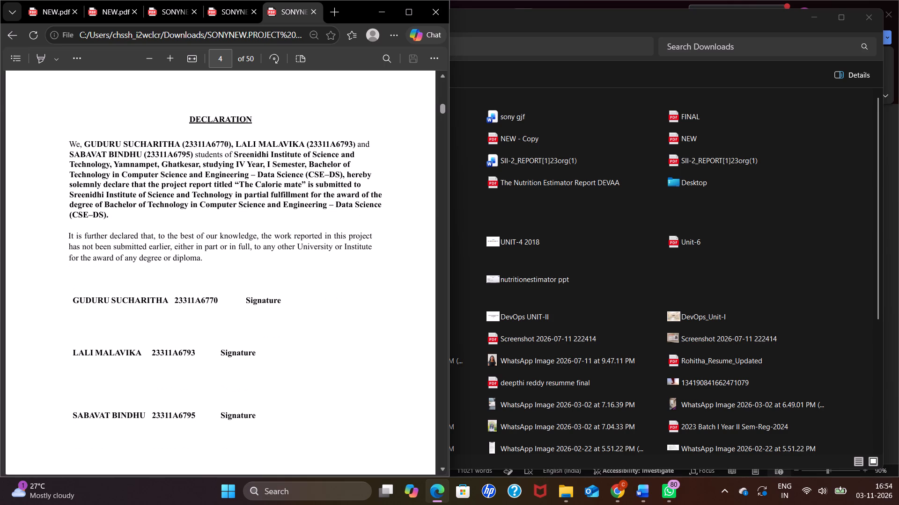
pyautogui.scroll(-3, 265, 235)
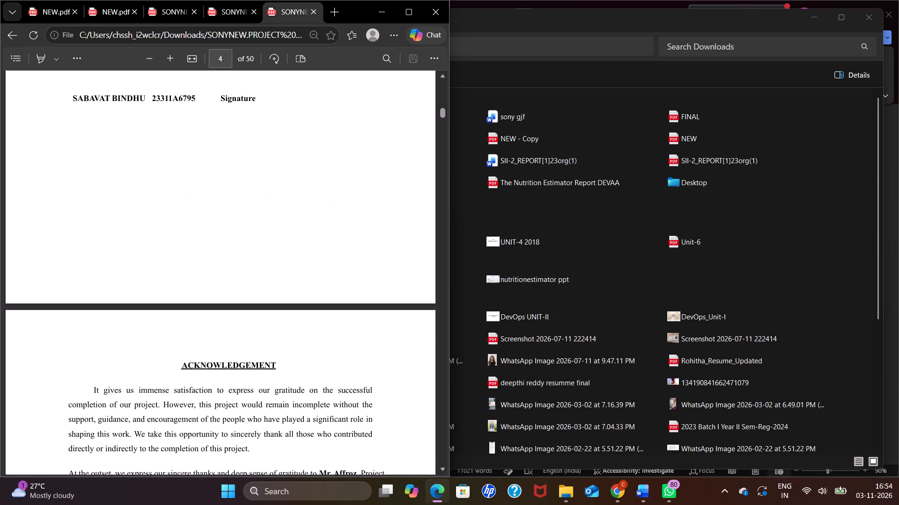
pyautogui.scroll(-6, 265, 235)
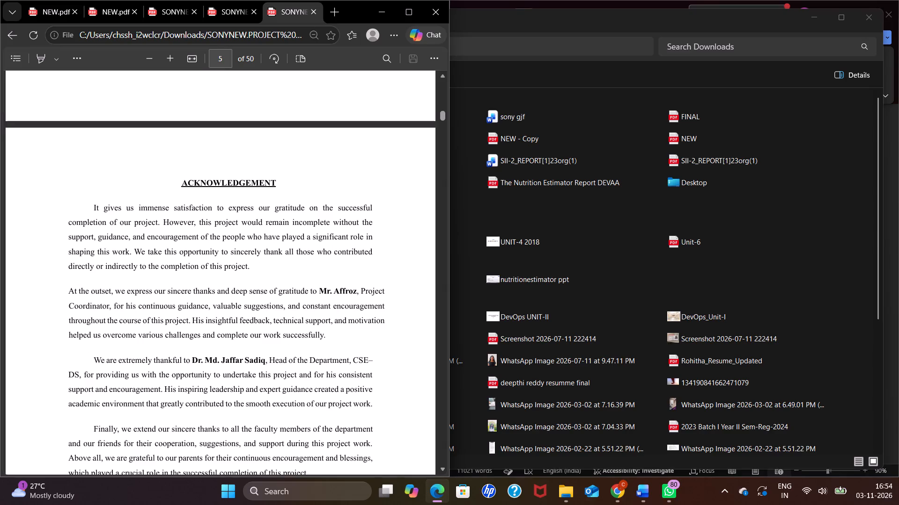
pyautogui.scroll(-7, 353, 293)
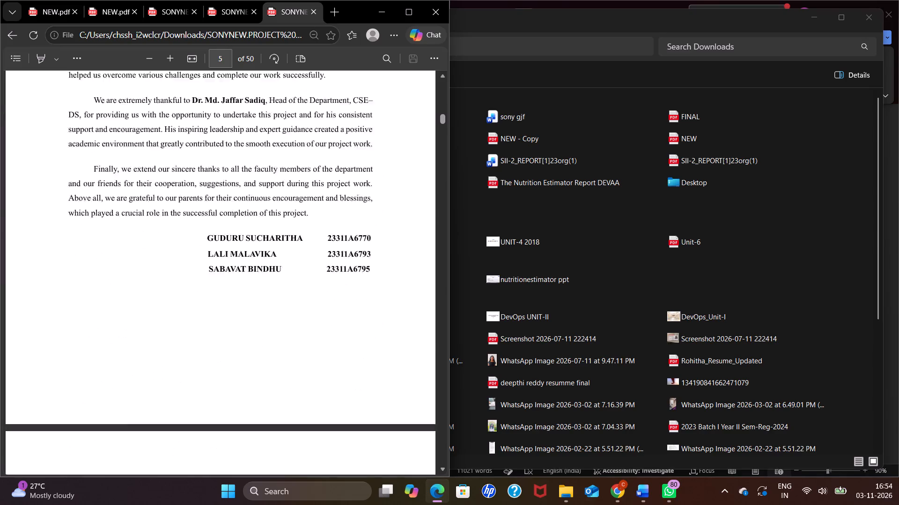
pyautogui.scroll(-7, 353, 293)
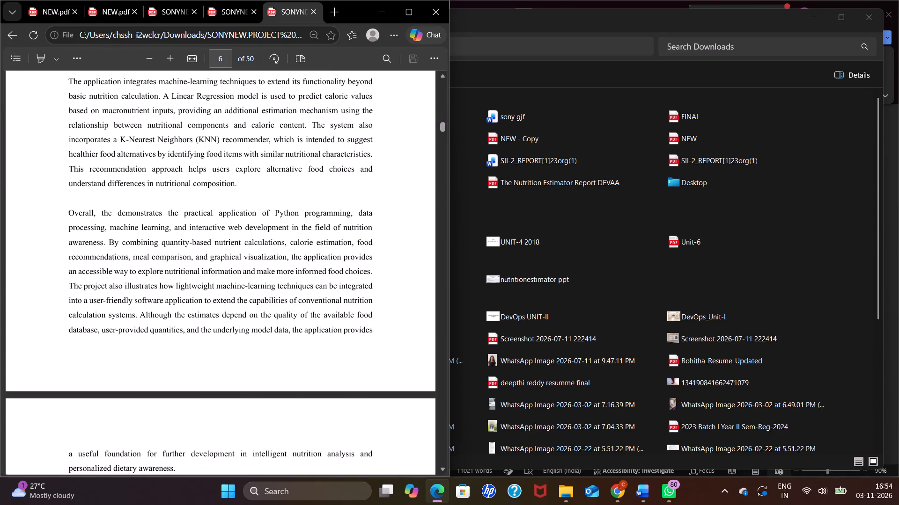
pyautogui.scroll(-5, 353, 293)
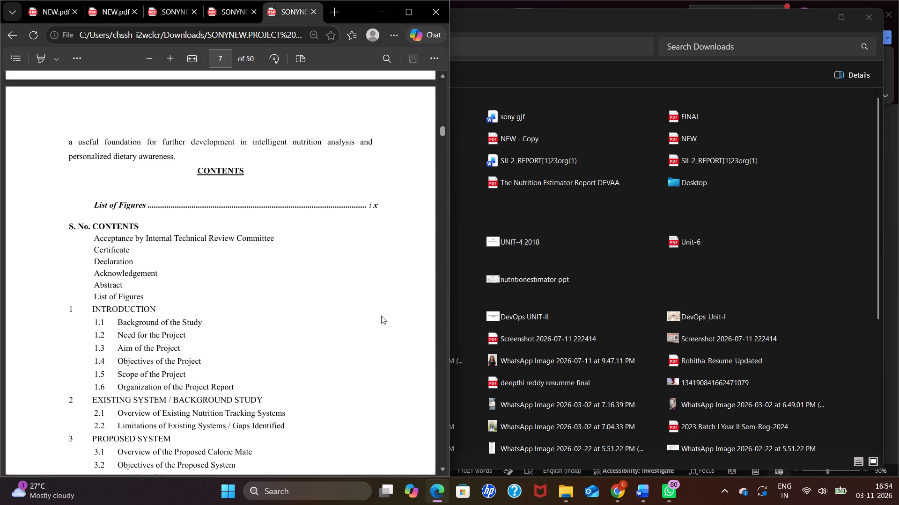